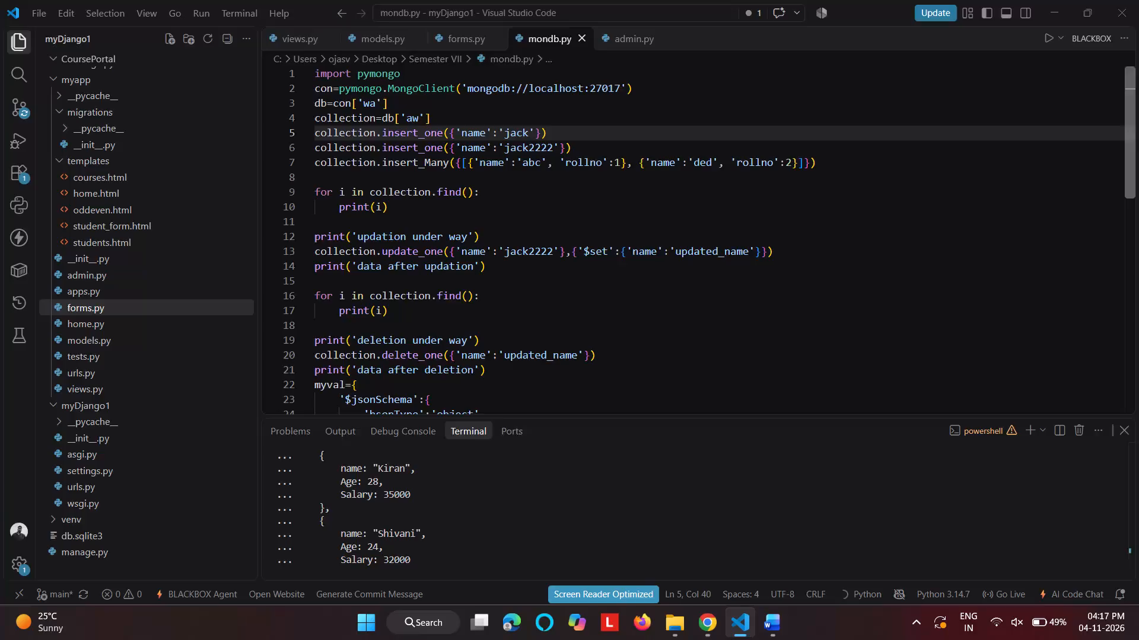
Show the desktop and open the computer's Wi-Fi connection controls.
key("super+d")
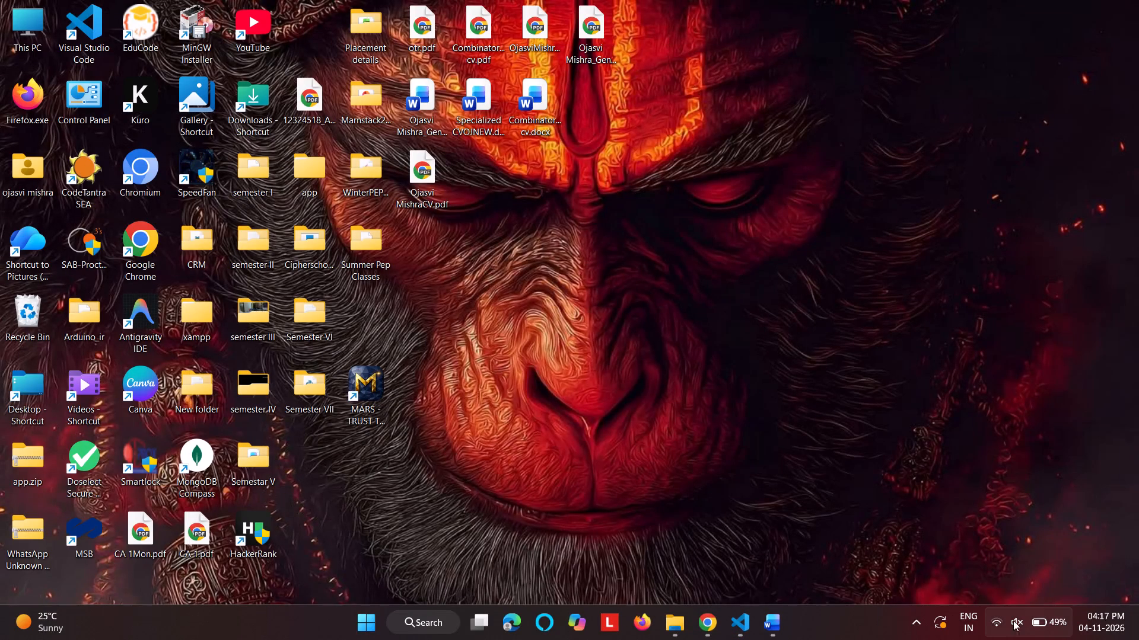
left_click(1006, 634)
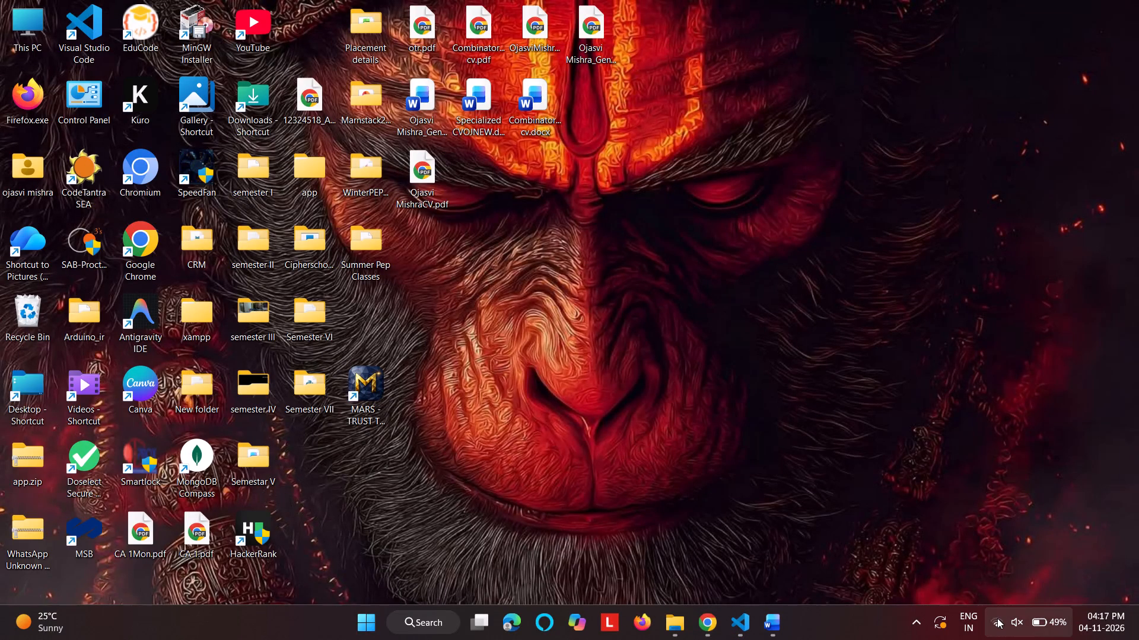
left_click(997, 618)
left_click(932, 330)
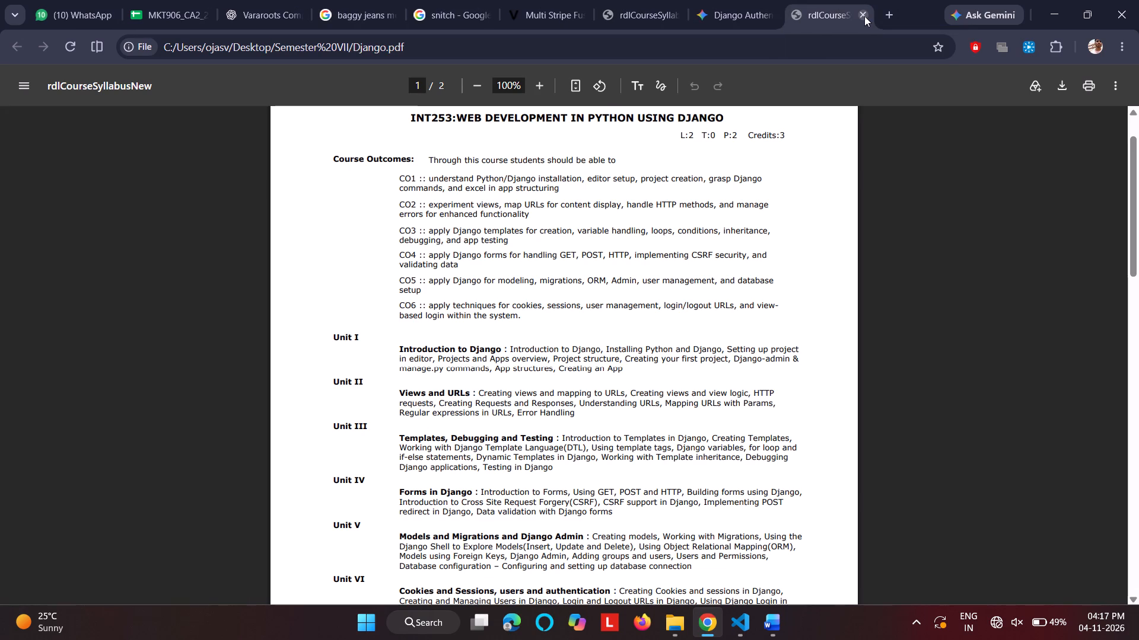
left_click(864, 16)
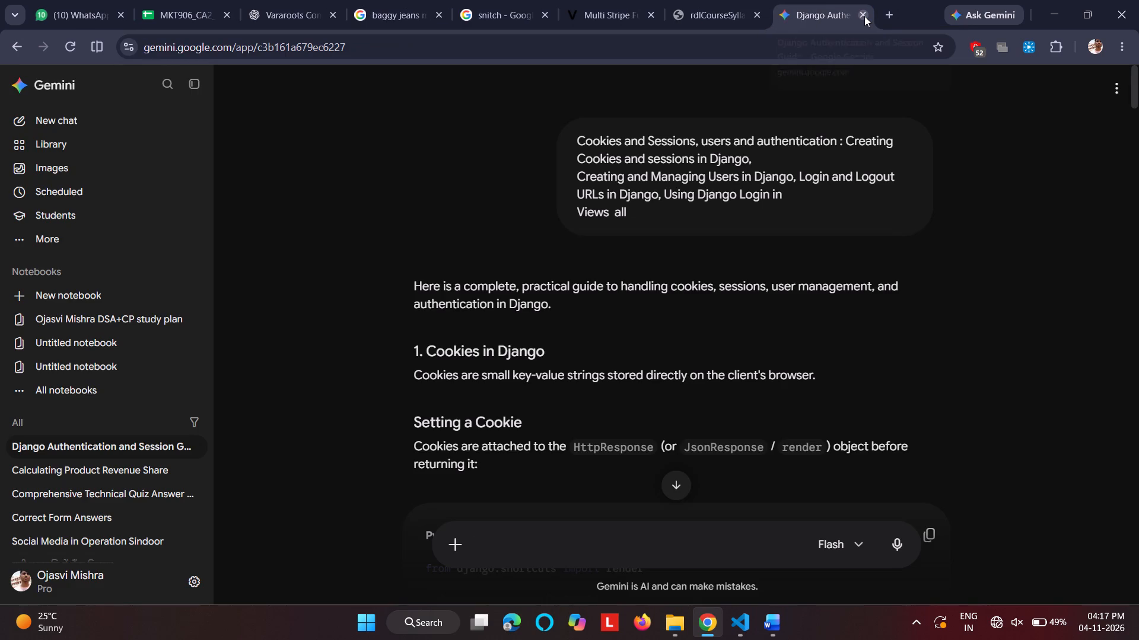
left_click(864, 16)
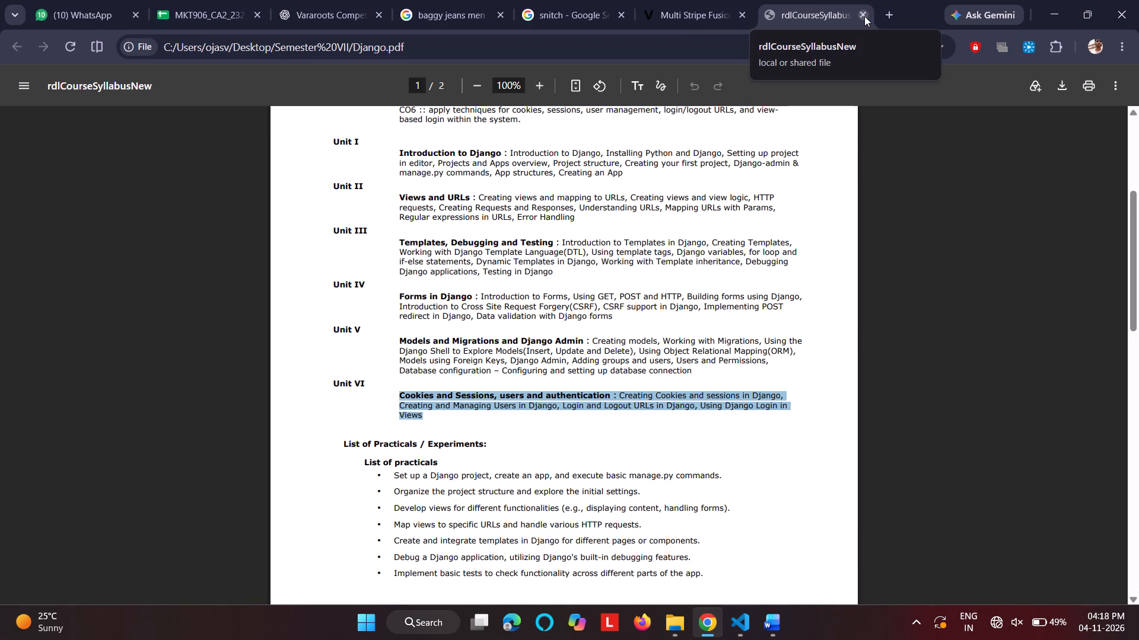
left_click(864, 16)
left_click(864, 16)
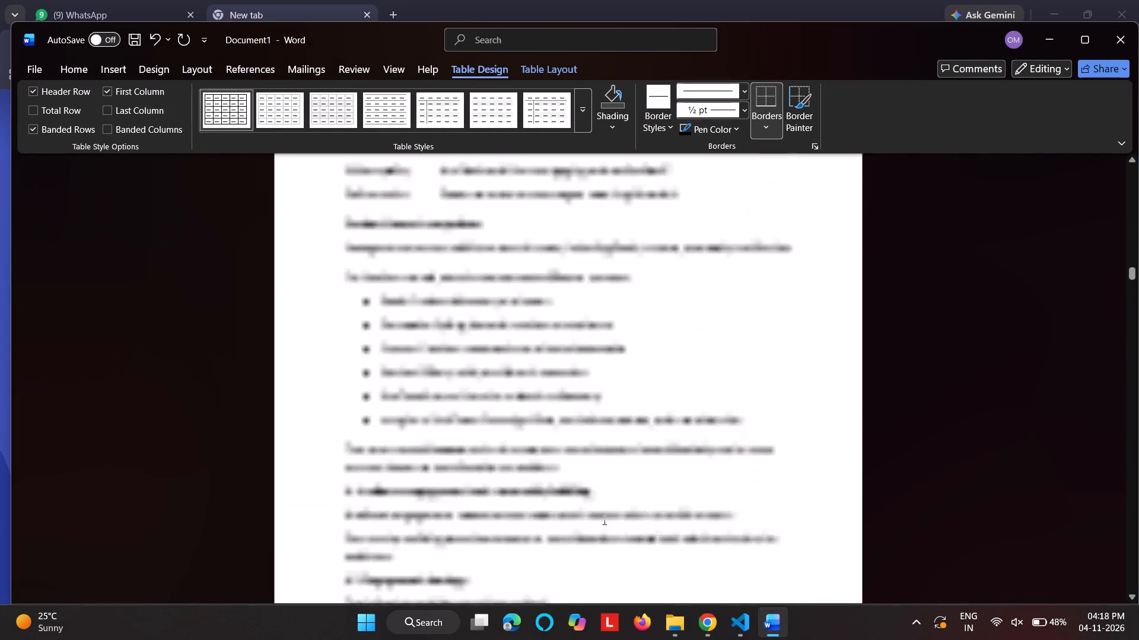
scroll(603, 520, "down", 20)
scroll(603, 520, "down", 4)
scroll(603, 520, "up", 11)
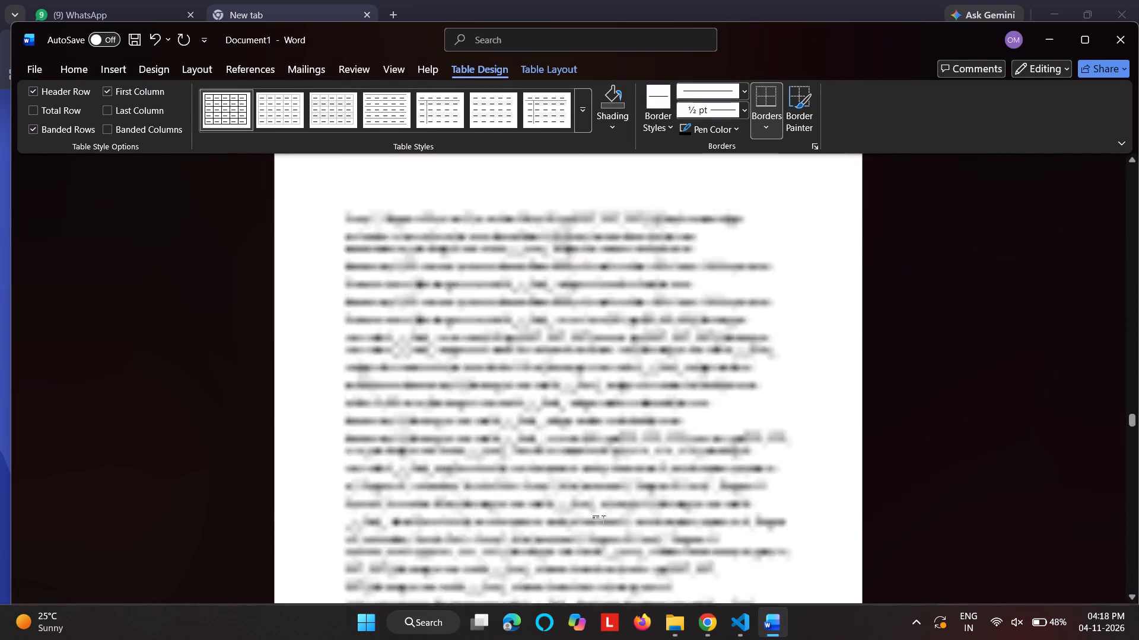
scroll(603, 520, "up", 12)
scroll(603, 520, "up", 20)
scroll(603, 520, "up", 20)
scroll(603, 520, "up", 20)
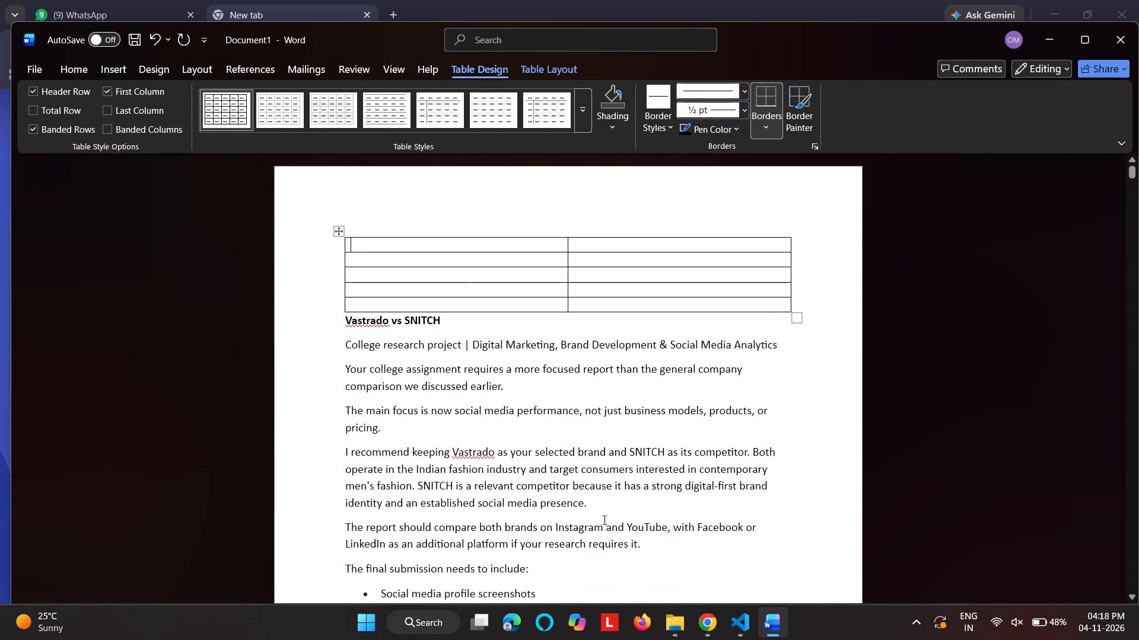
scroll(603, 520, "down", 1)
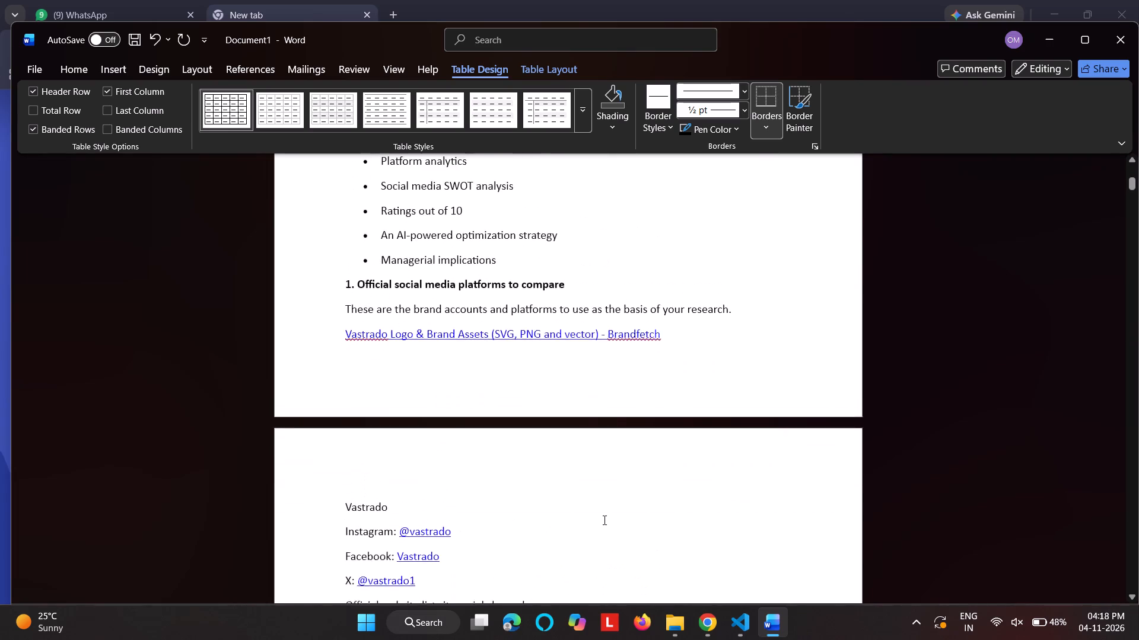
scroll(603, 520, "down", 2)
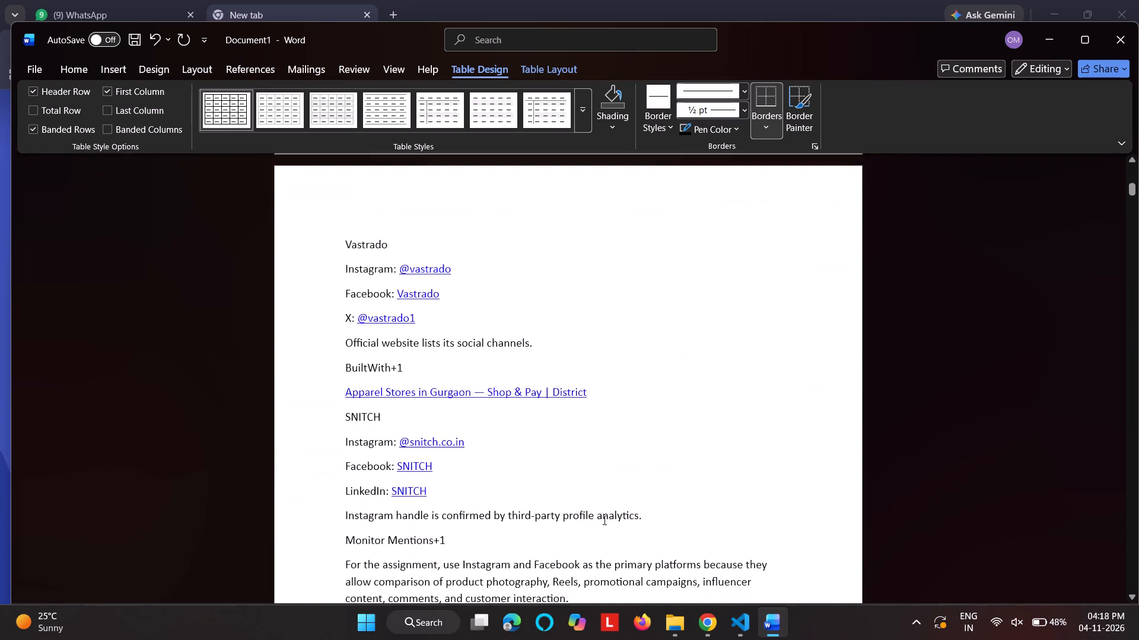
scroll(603, 520, "down", 1)
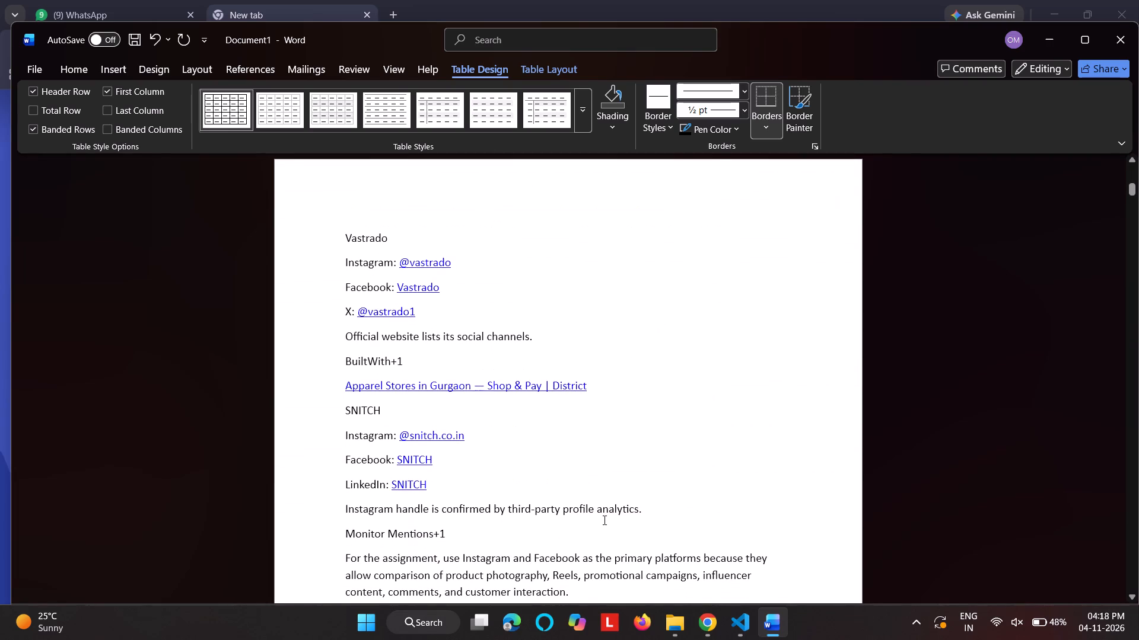
scroll(603, 520, "down", 1)
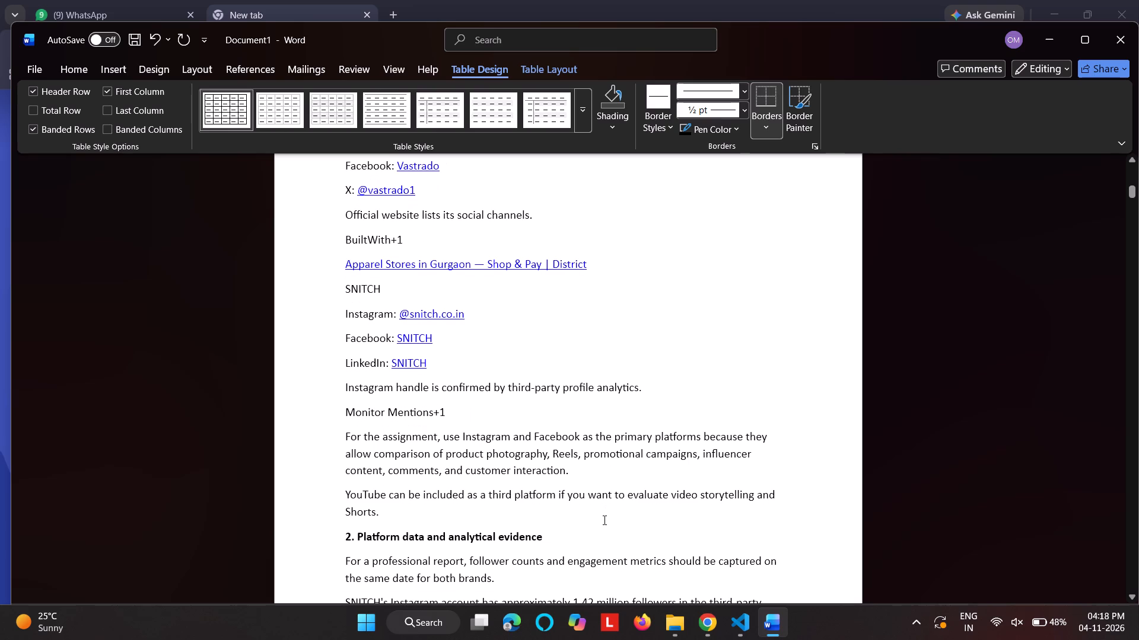
scroll(603, 520, "down", 1)
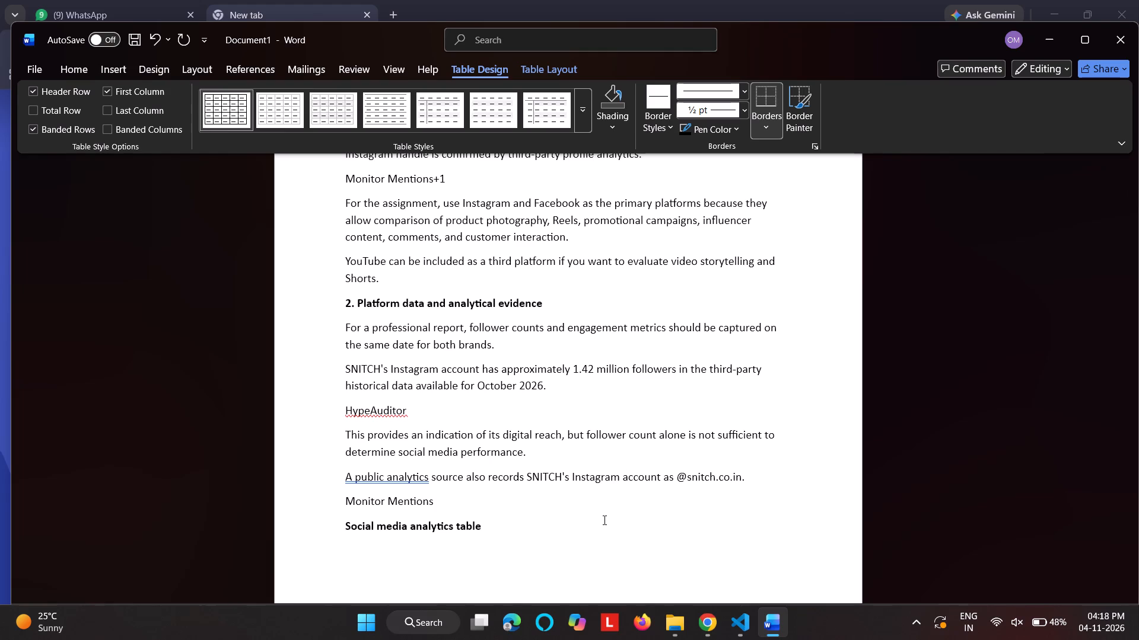
In section 2, accept the suggested corrections "Hype Auditor" for "HypeAuditor" and "Public analytics" for "A public analytics".
right_click(372, 409)
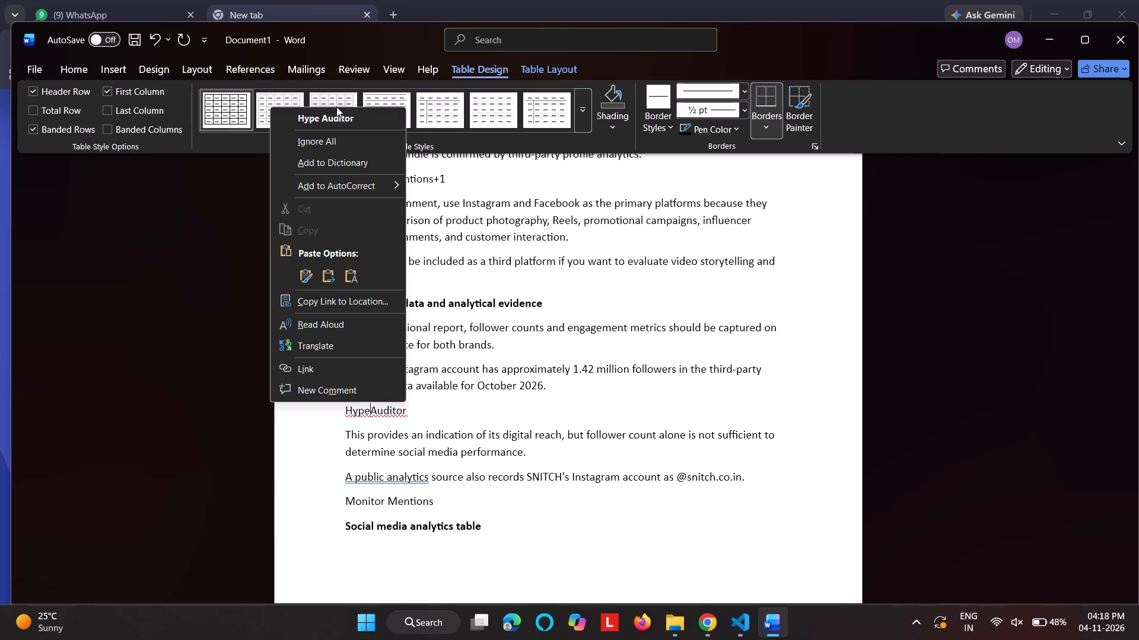
left_click(335, 116)
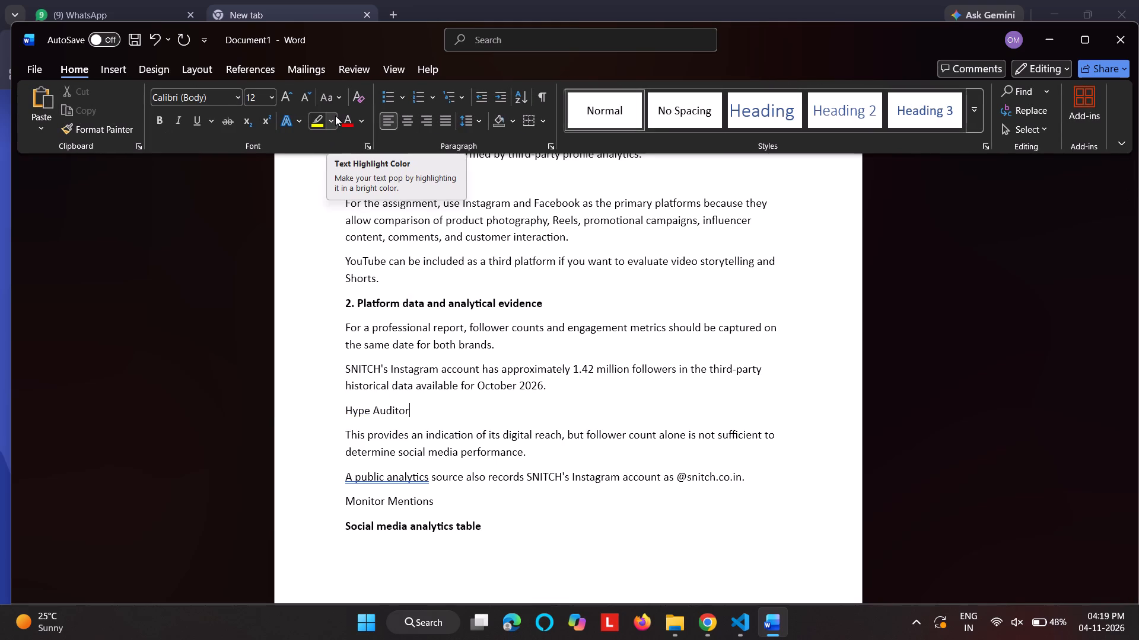
right_click(383, 475)
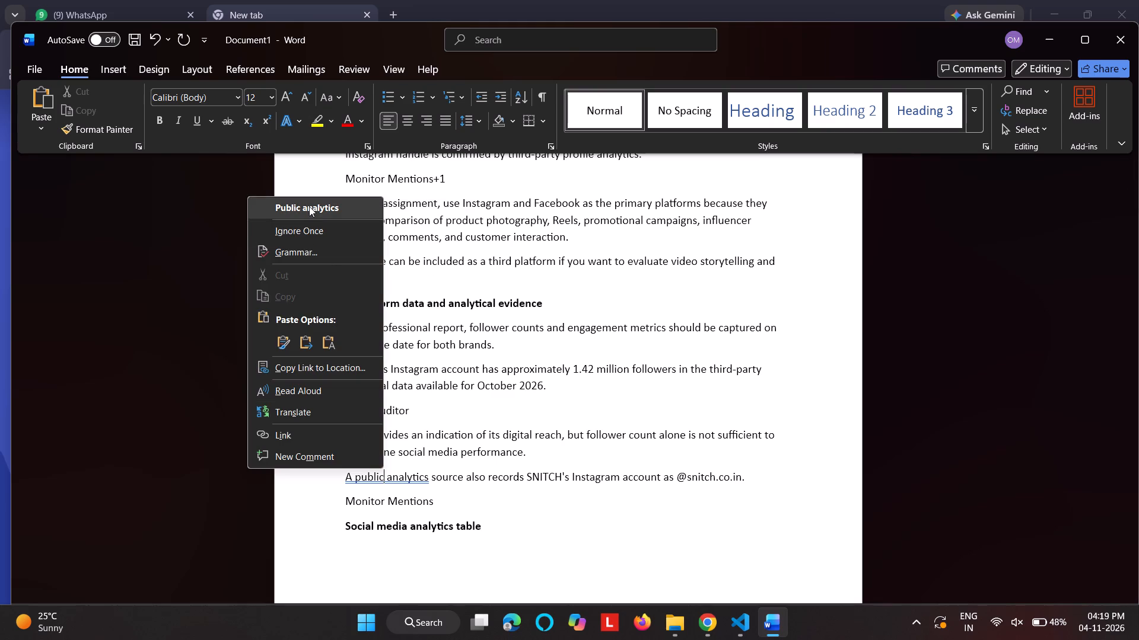
left_click(309, 206)
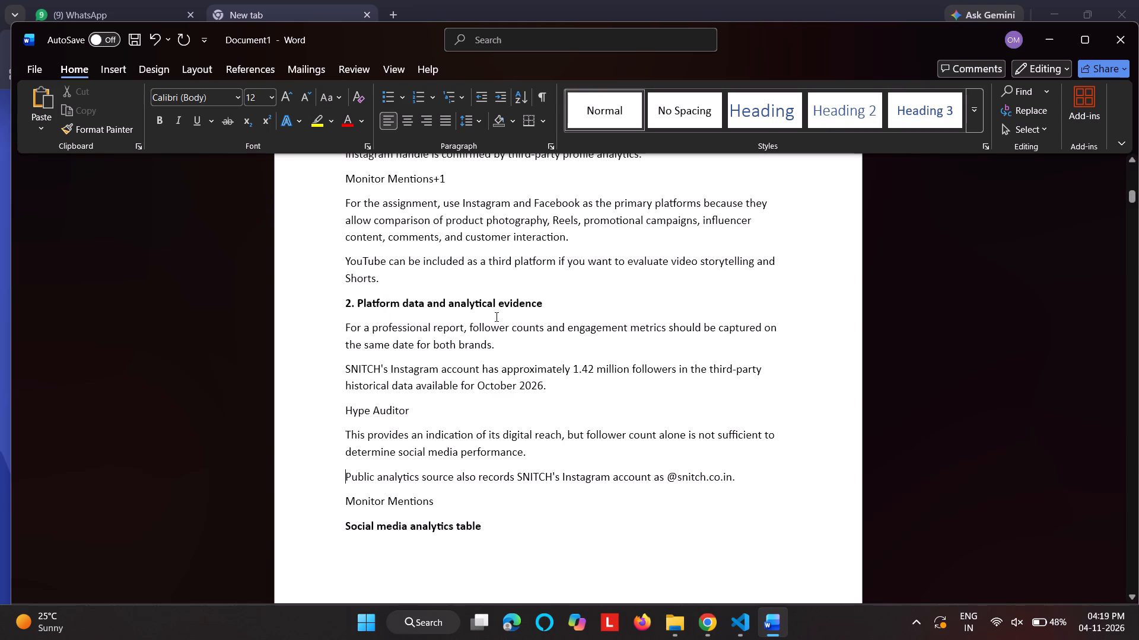
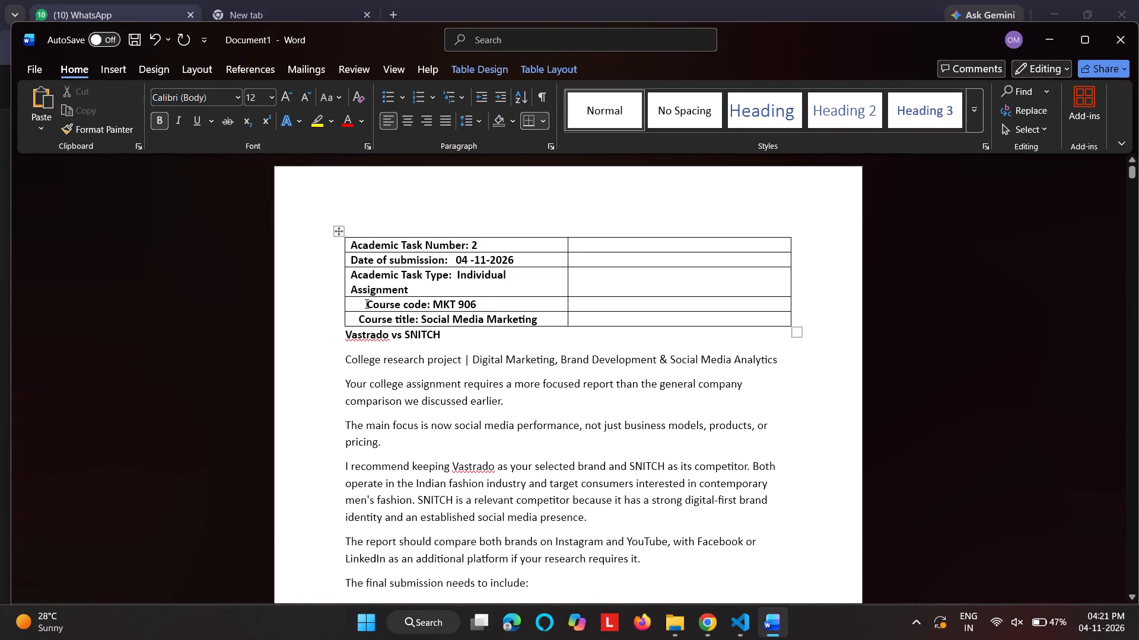
Remove the leading spaces before "Course code: MKT 906" and "Course title: Social Media Marketing" in the assignment details table.
key("BackSpace")
key("BackSpace")
key("BackSpace")
key("BackSpace")
key("BackSpace")
key("BackSpace")
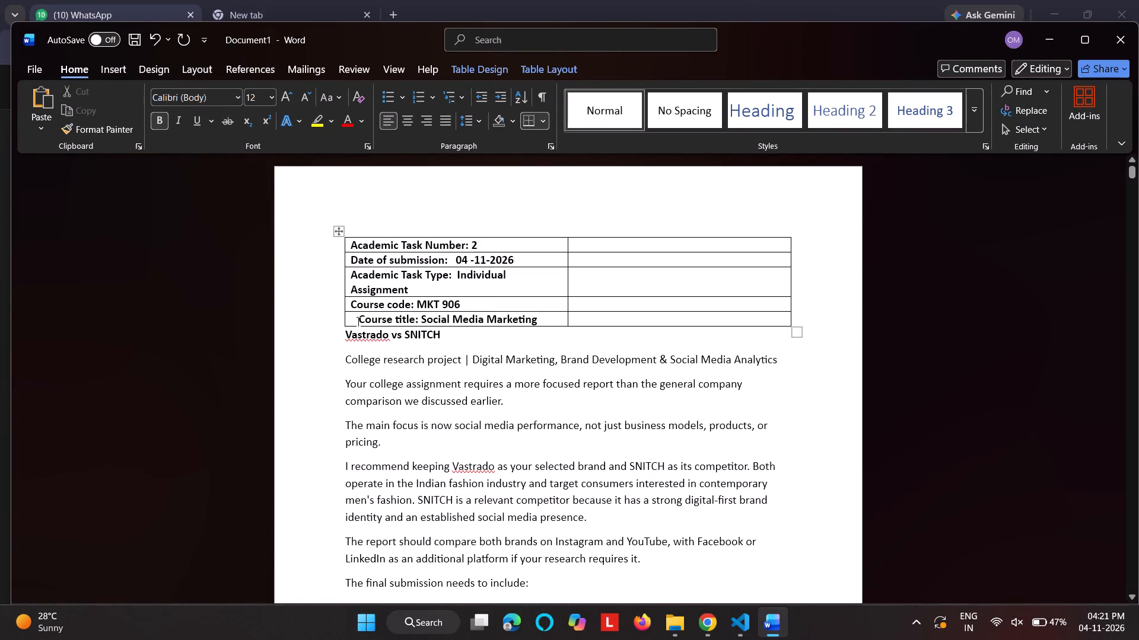
left_click(357, 321)
key("BackSpace")
key("BackSpace")
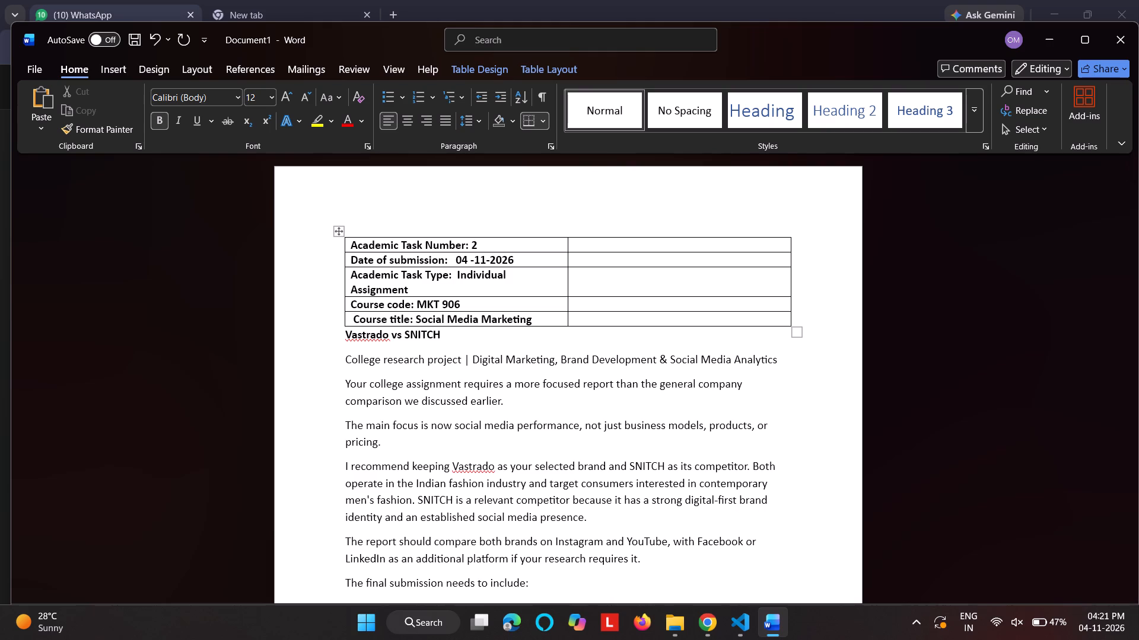
key("BackSpace")
key("BackSpace")
key("Right")
key("BackSpace")
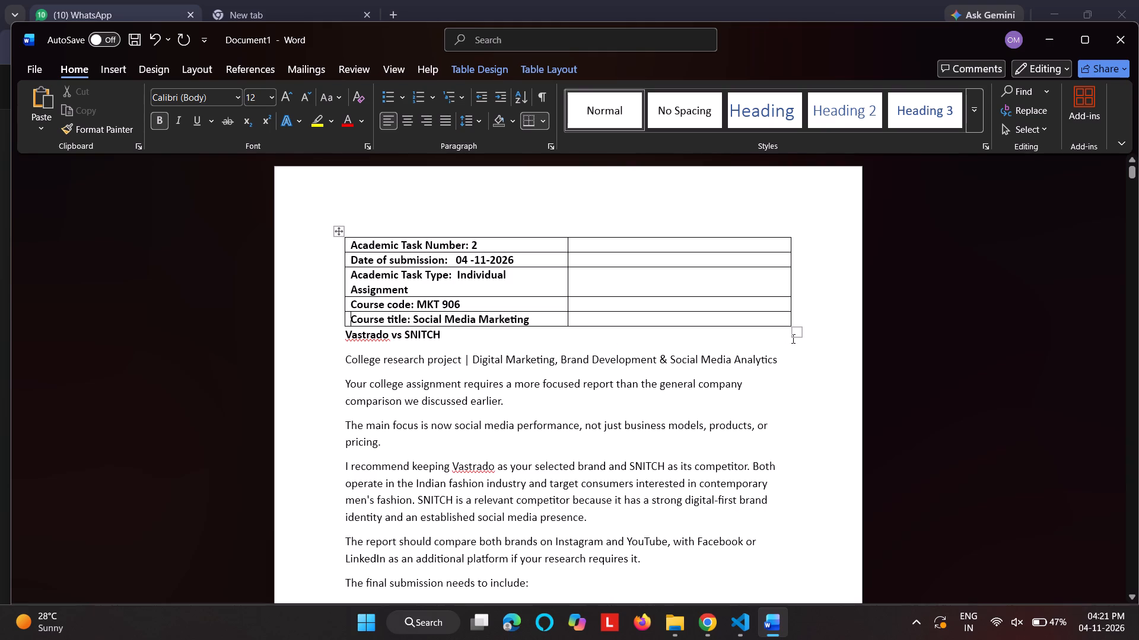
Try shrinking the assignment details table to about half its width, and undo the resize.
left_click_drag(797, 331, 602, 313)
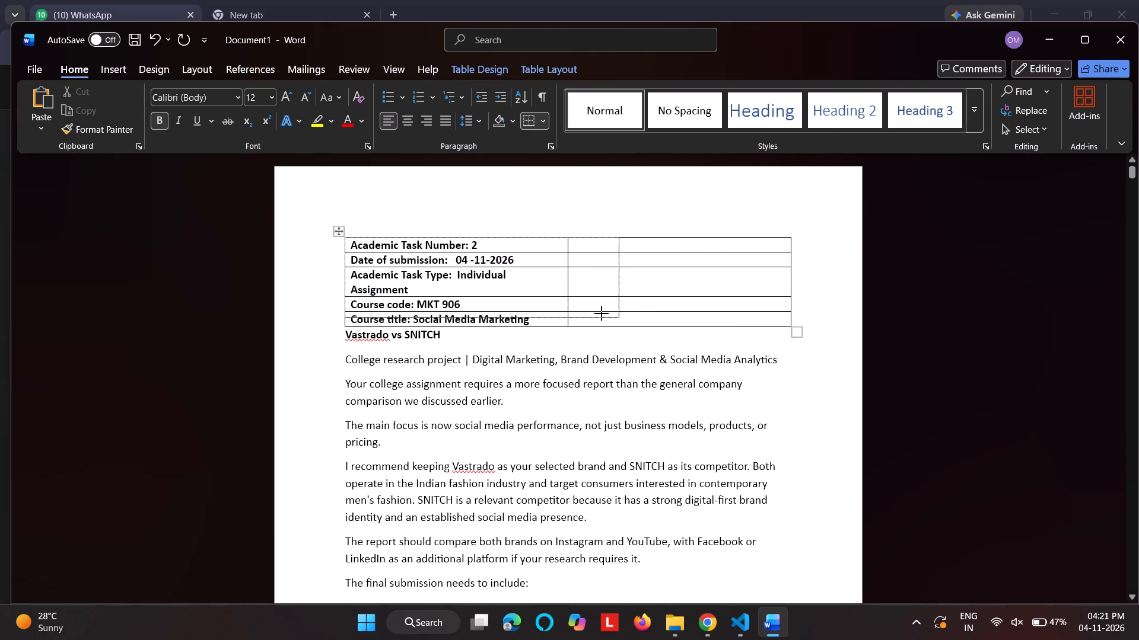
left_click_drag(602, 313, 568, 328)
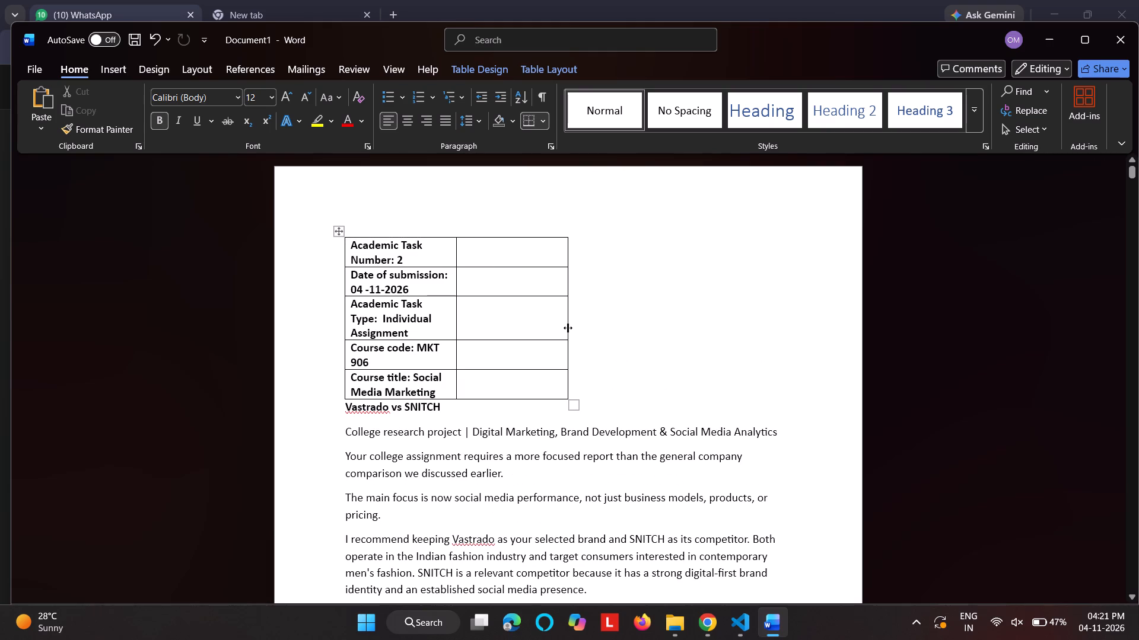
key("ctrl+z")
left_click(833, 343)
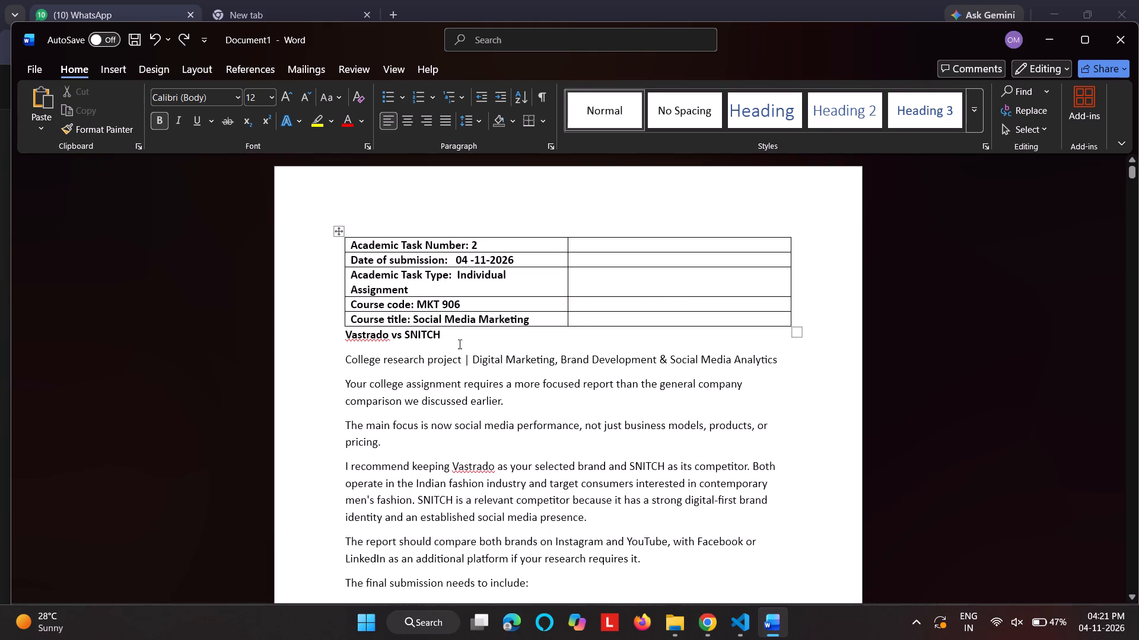
Enlarge the "Vastrado vs SNITCH" title below the table to 20 pt.
left_click_drag(449, 337, 326, 338)
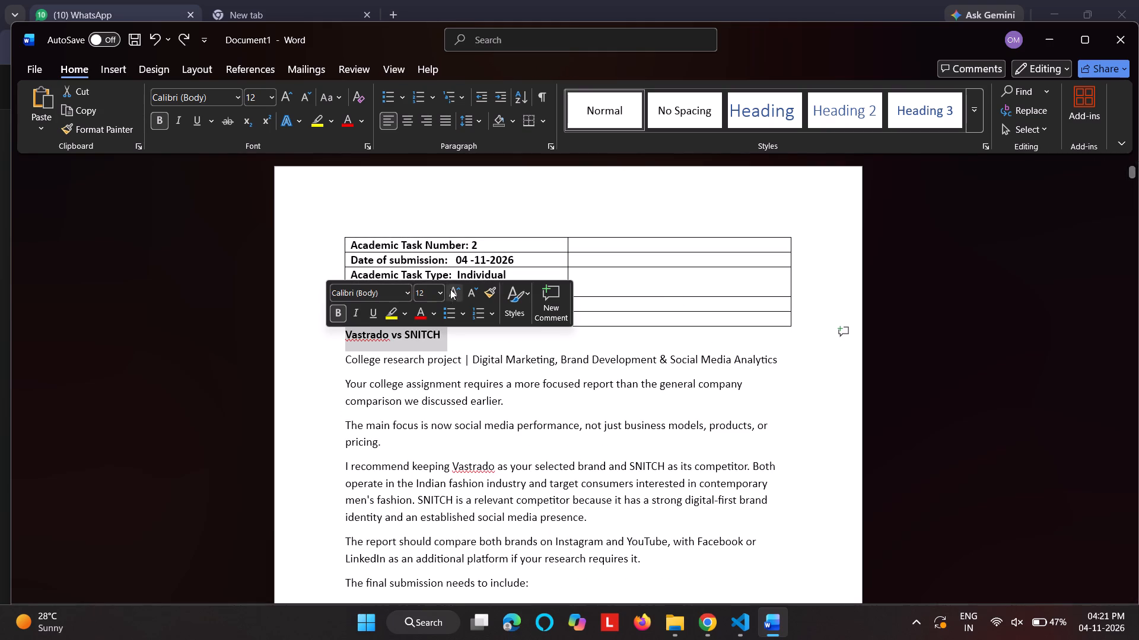
triple_click(449, 293)
double_click(449, 293)
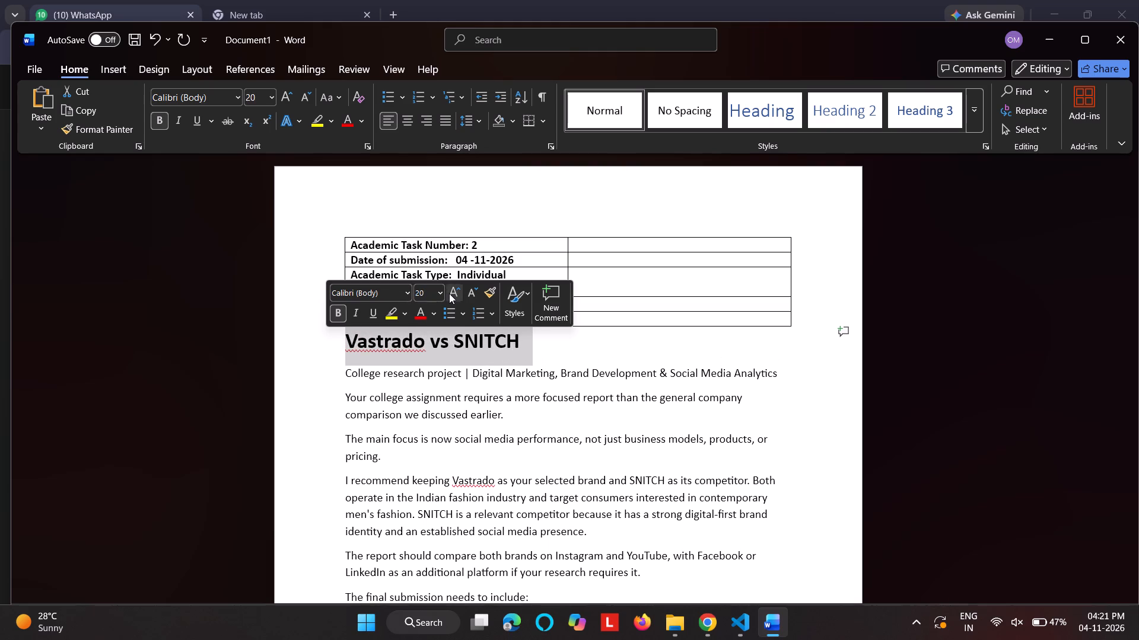
left_click(897, 298)
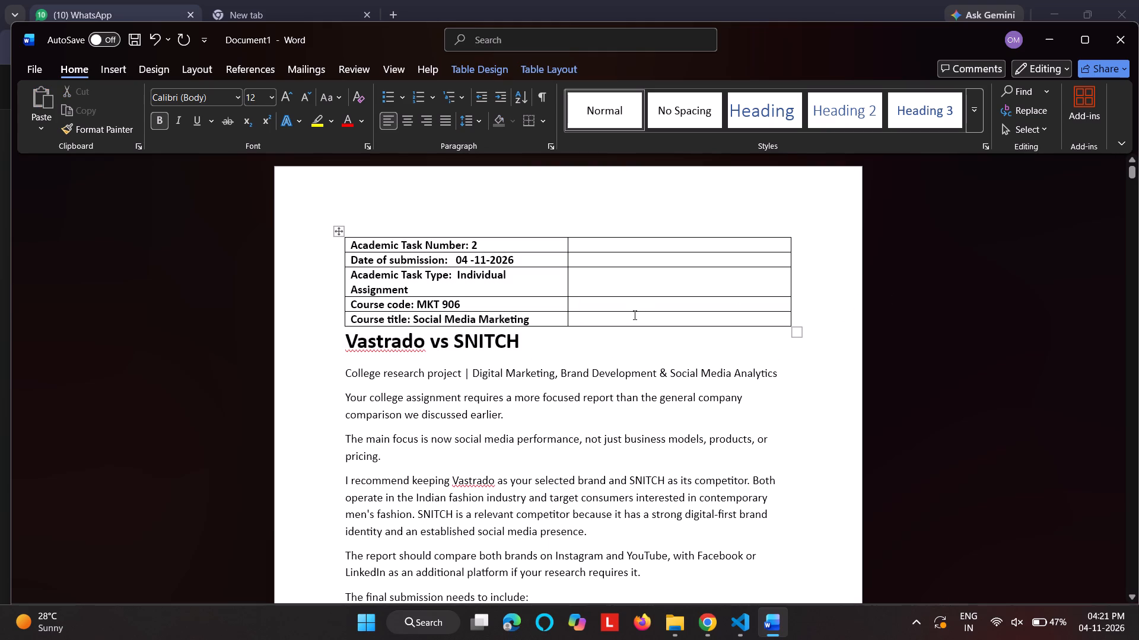
Look through the report from the title and introduction to the platform data and analytical evidence section.
scroll(634, 315, "down", 1)
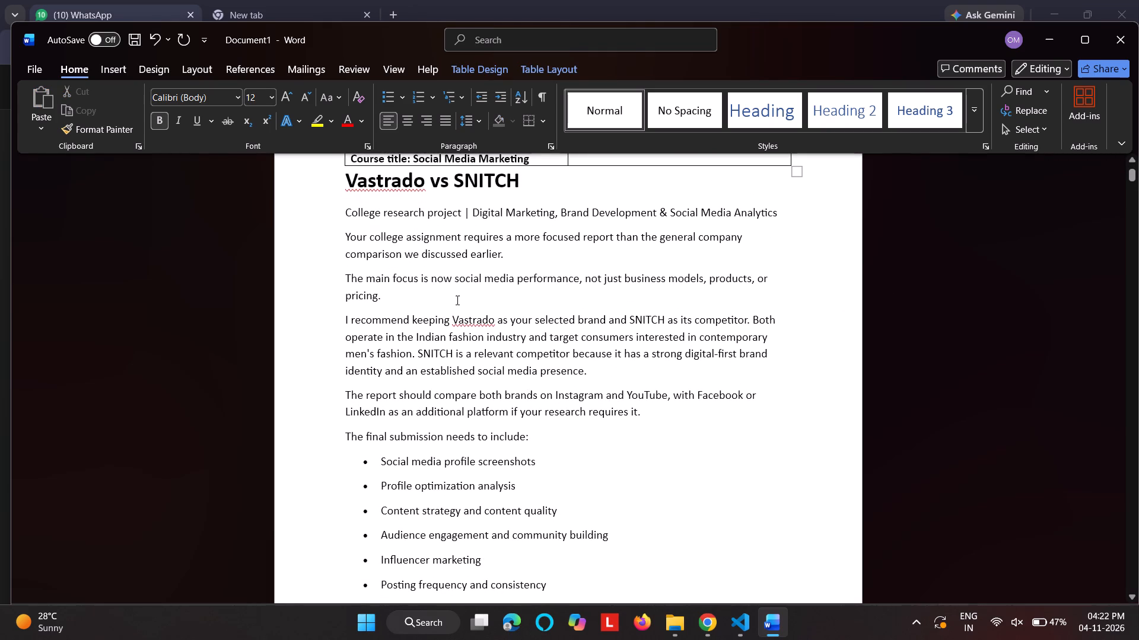
scroll(455, 300, "down", 1)
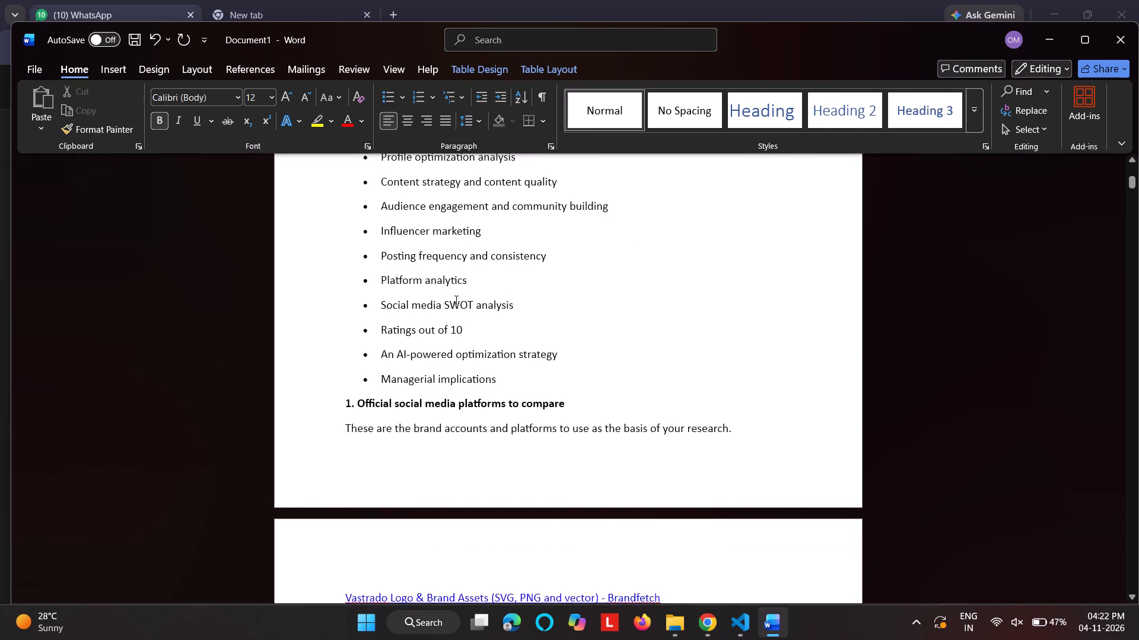
scroll(455, 300, "down", 1)
scroll(455, 300, "up", 1)
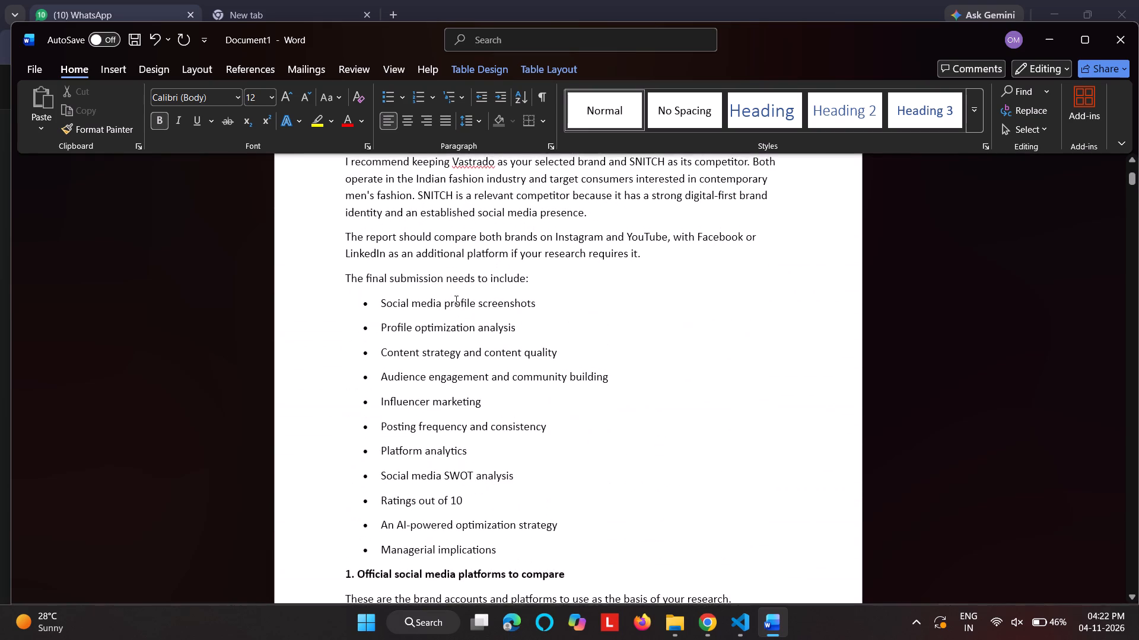
scroll(455, 300, "up", 1)
scroll(455, 300, "down", 2)
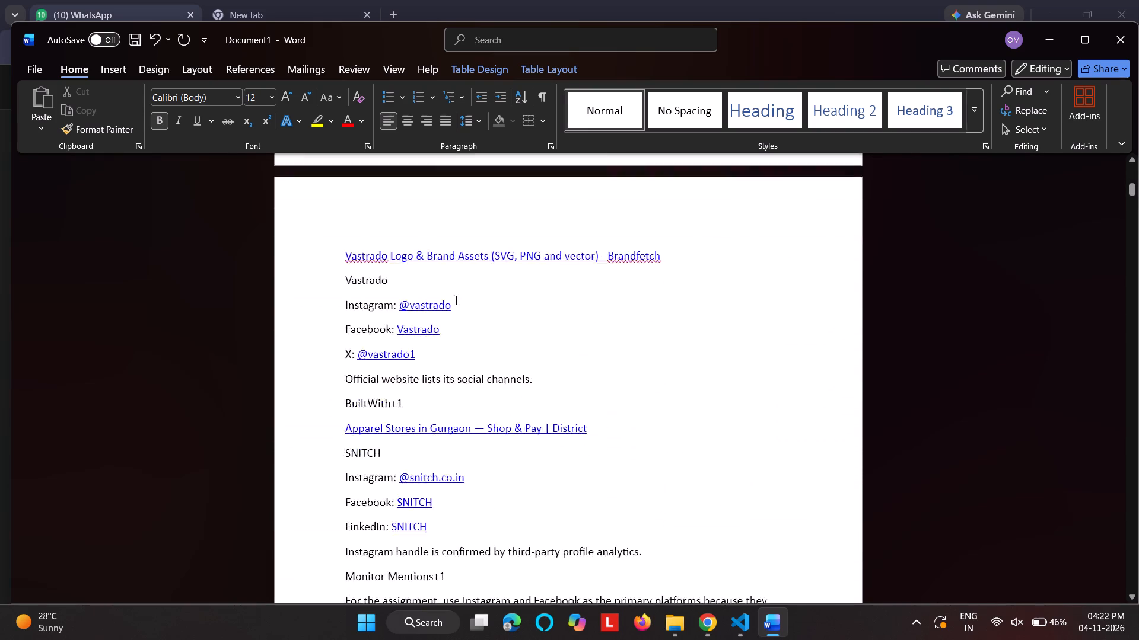
scroll(455, 300, "down", 1)
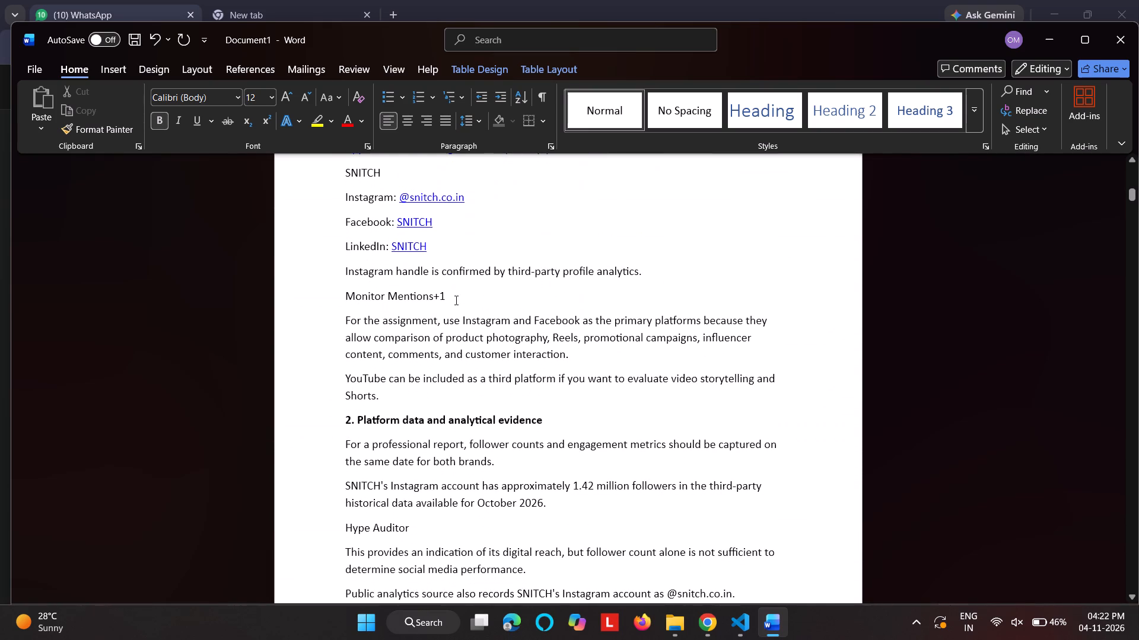
scroll(455, 300, "down", 1)
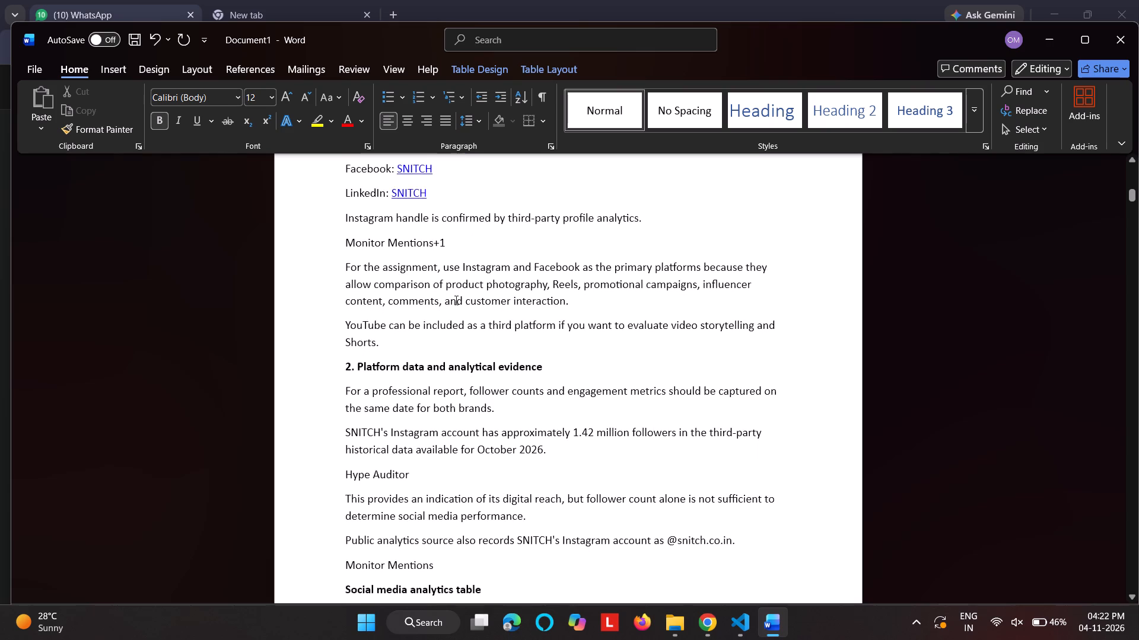
scroll(455, 300, "down", 1)
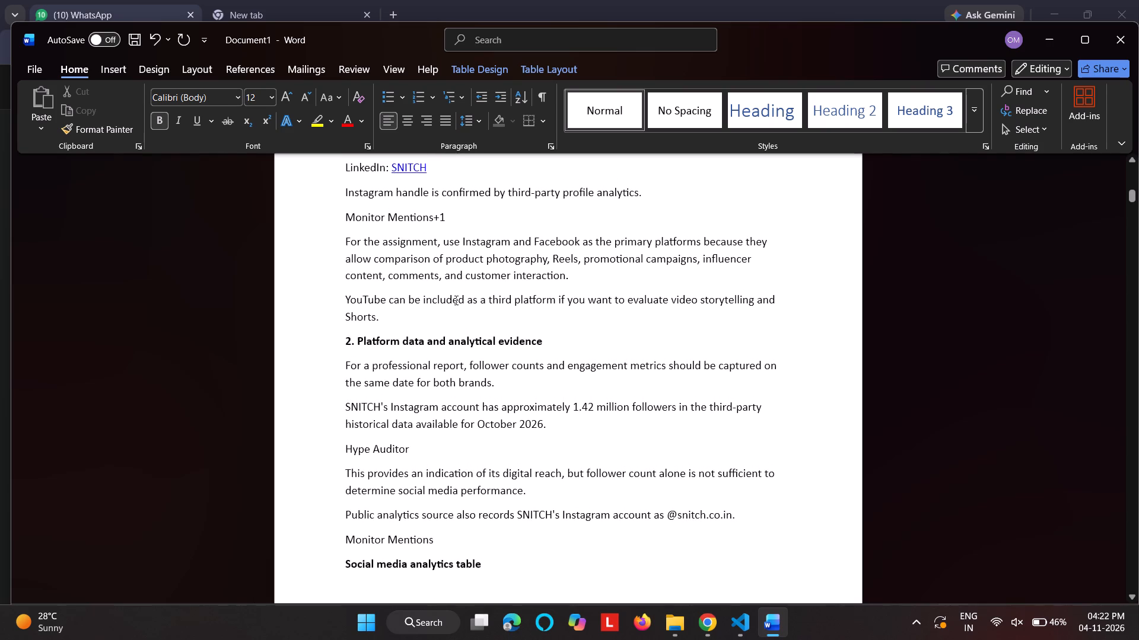
scroll(455, 300, "up", 4)
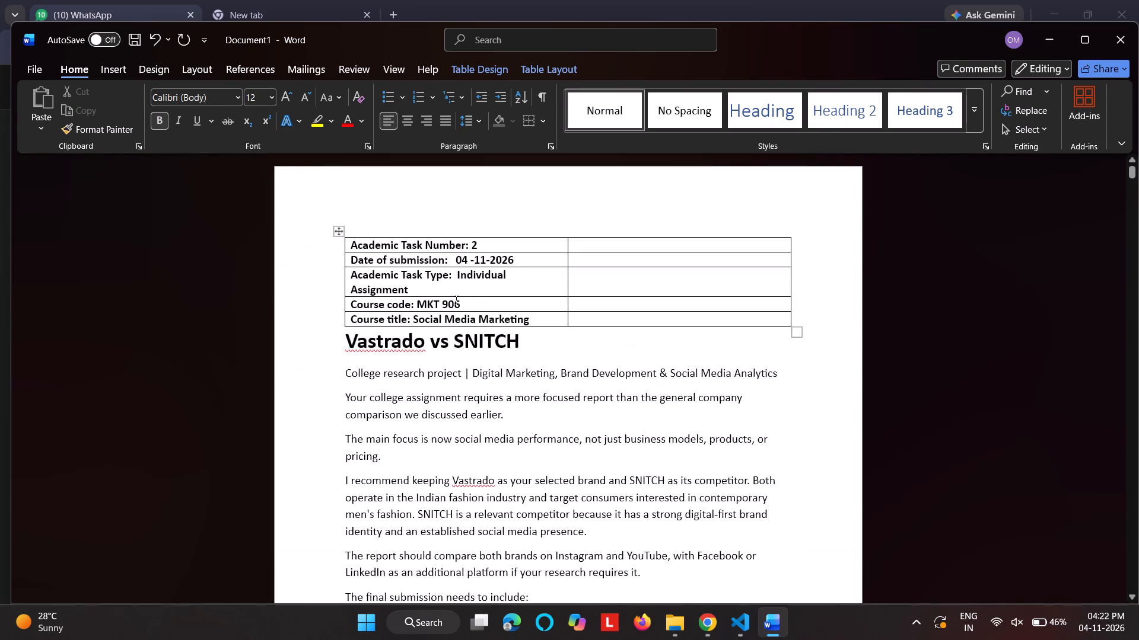
Select the introductory text from "Your college assignment requires" through the "Managerial implications" bullet.
scroll(455, 300, "down", 1)
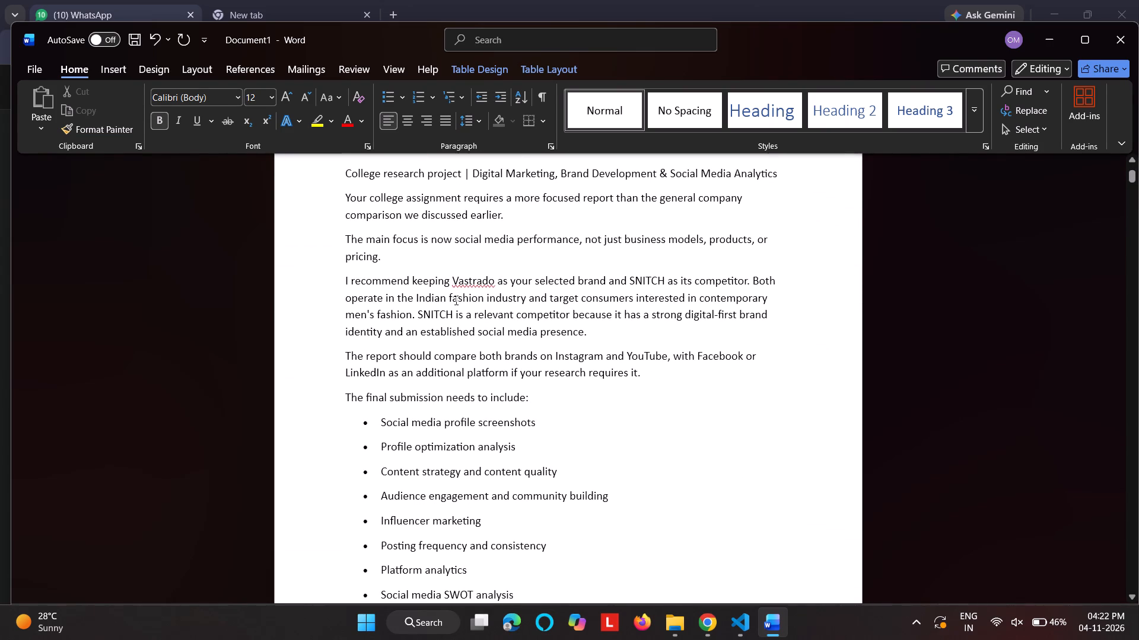
scroll(455, 300, "down", 1)
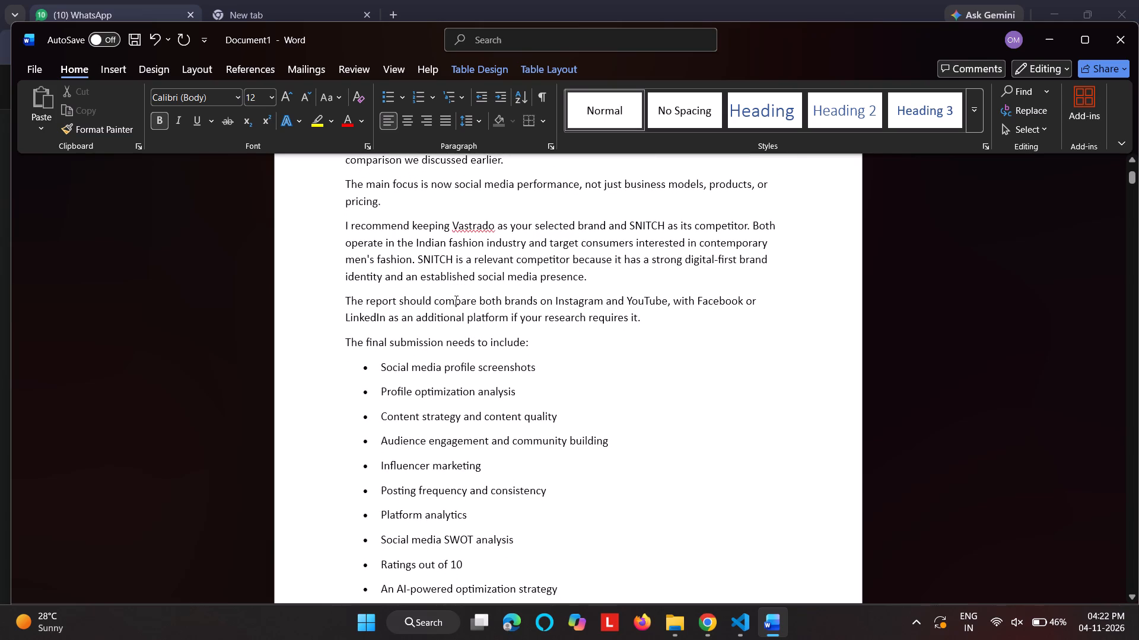
scroll(455, 300, "down", 1)
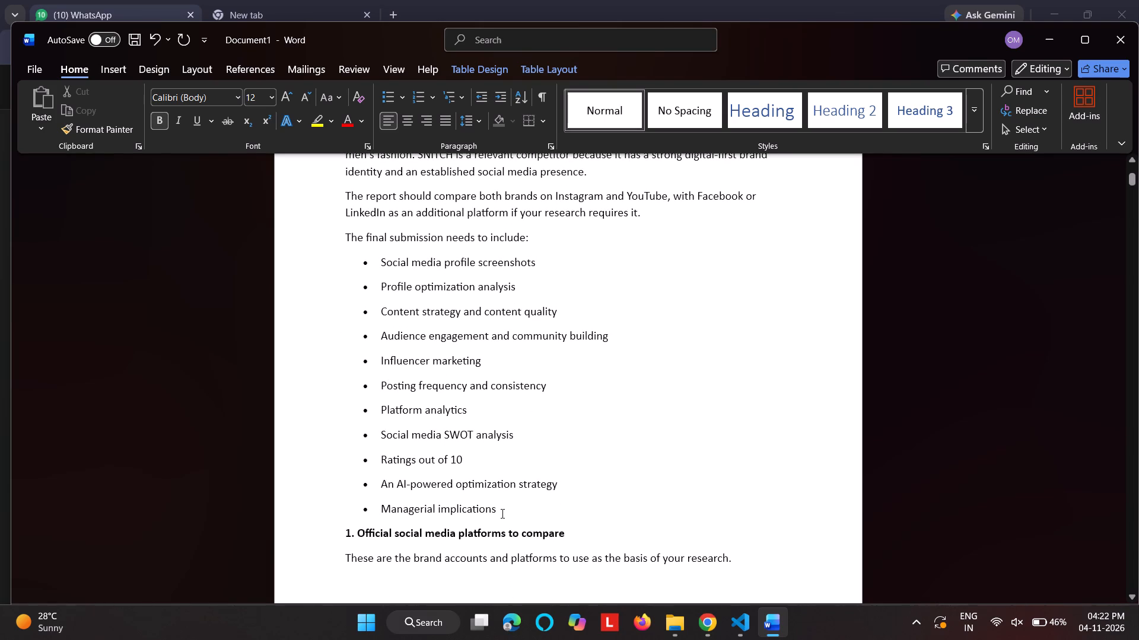
left_click_drag(502, 513, 349, 149)
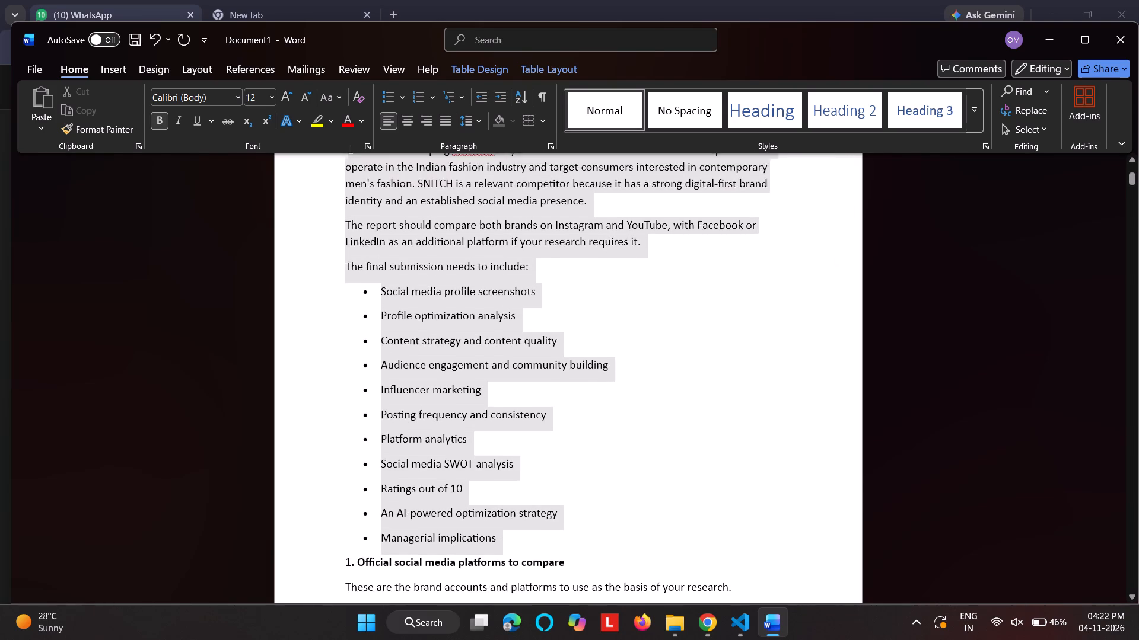
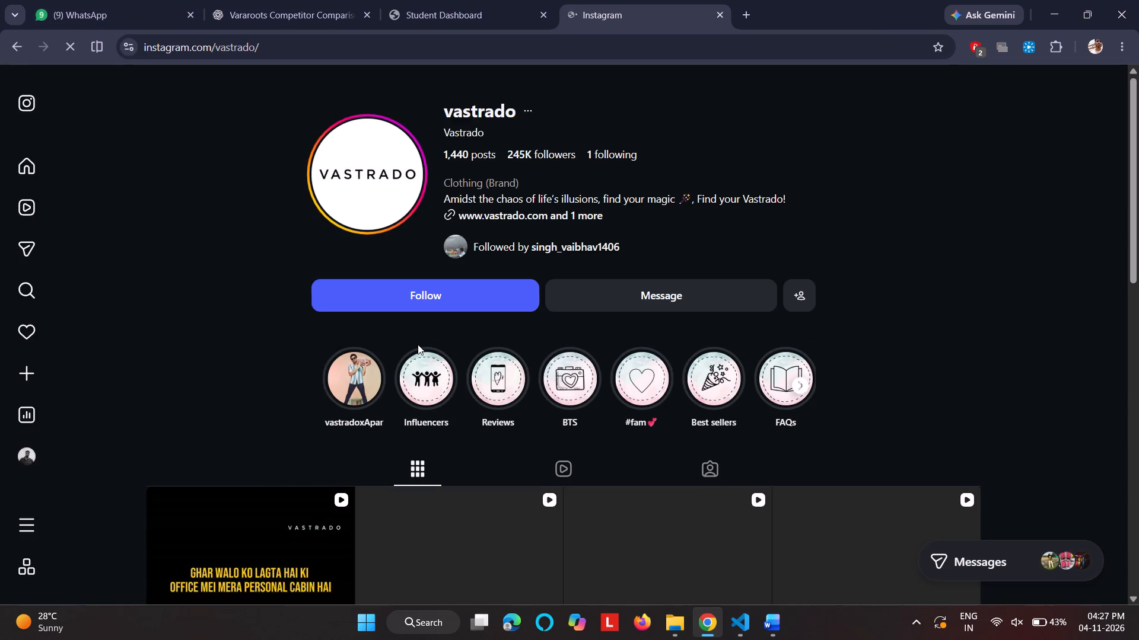
Capture a screen snip of the Vastrado Instagram profile, covering the profile header, highlights and first two rows of posts.
scroll(418, 344, "down", 3)
scroll(418, 344, "up", 2)
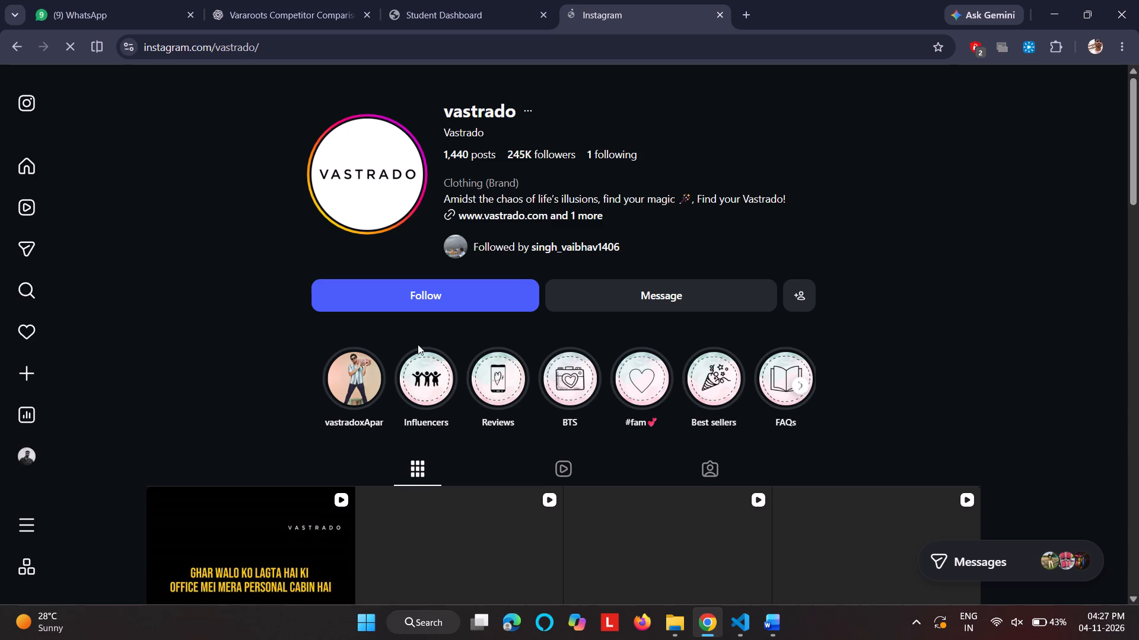
key("ctrl+plus")
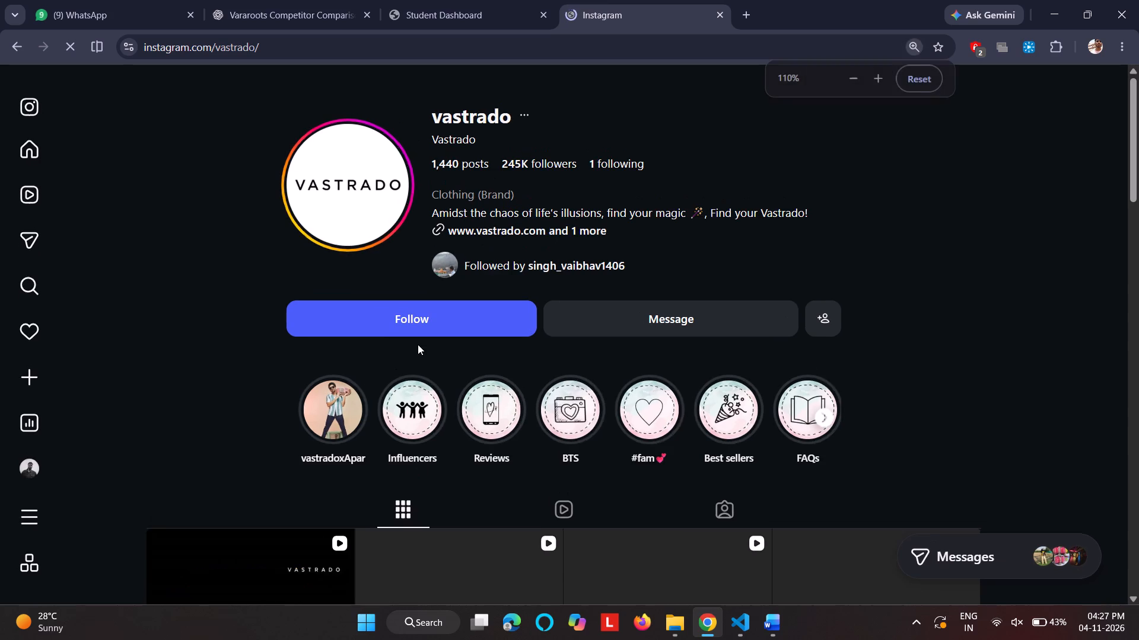
key("ctrl+minus")
key("ctrl+minus")
key("ctrl+minus")
key("ctrl+minus")
key("ctrl+minus")
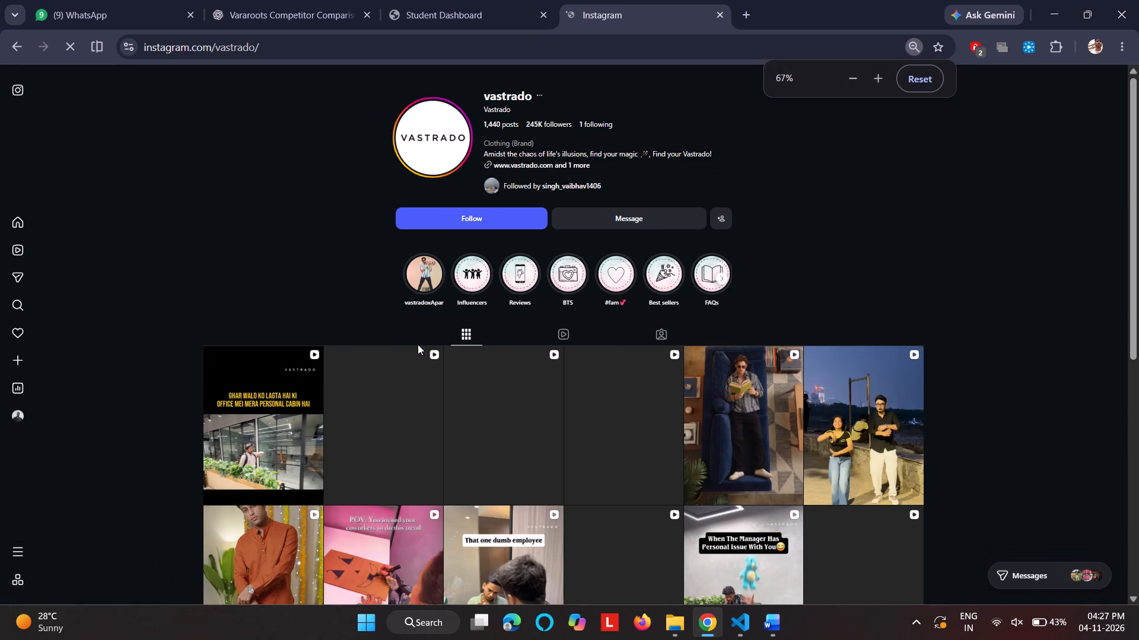
key("ctrl+minus")
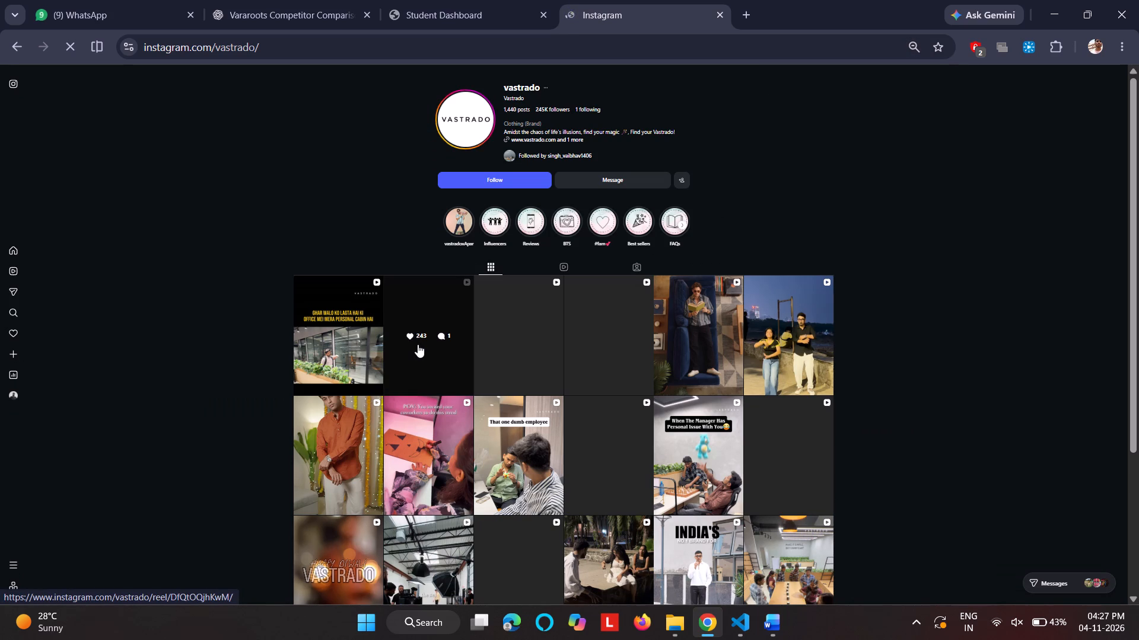
key("ctrl+plus")
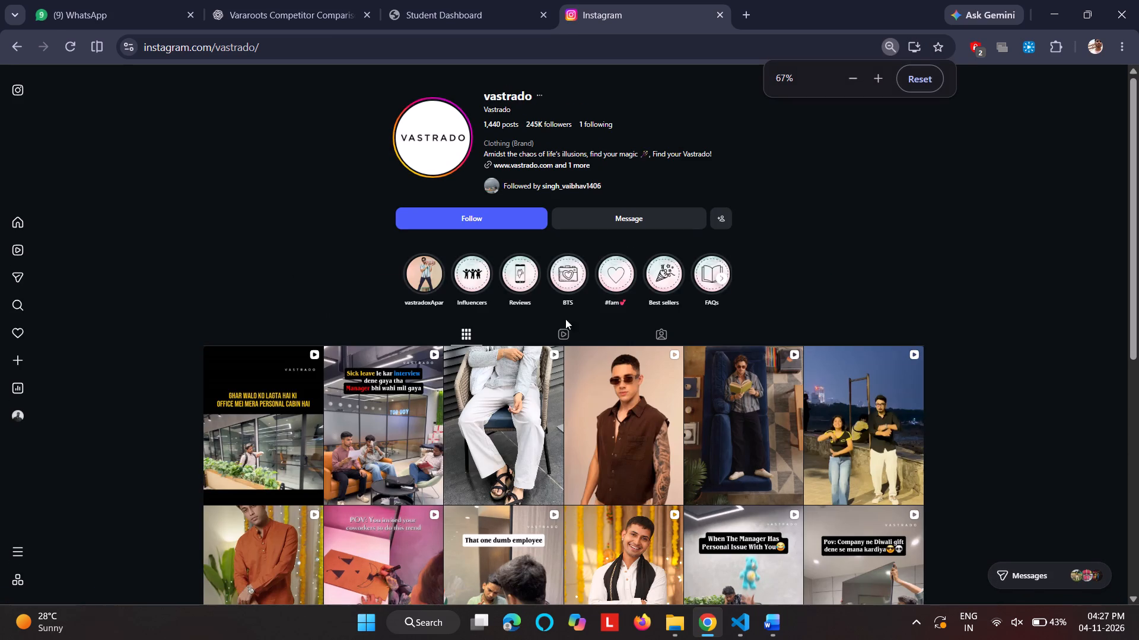
key("shift+super+s")
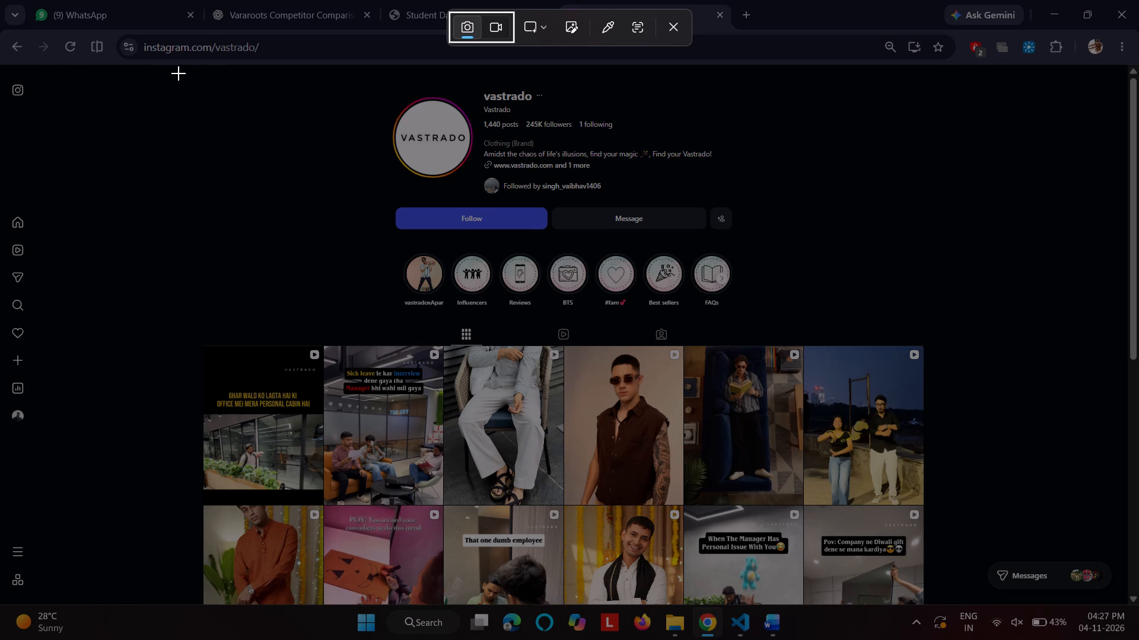
left_click_drag(53, 69, 1051, 637)
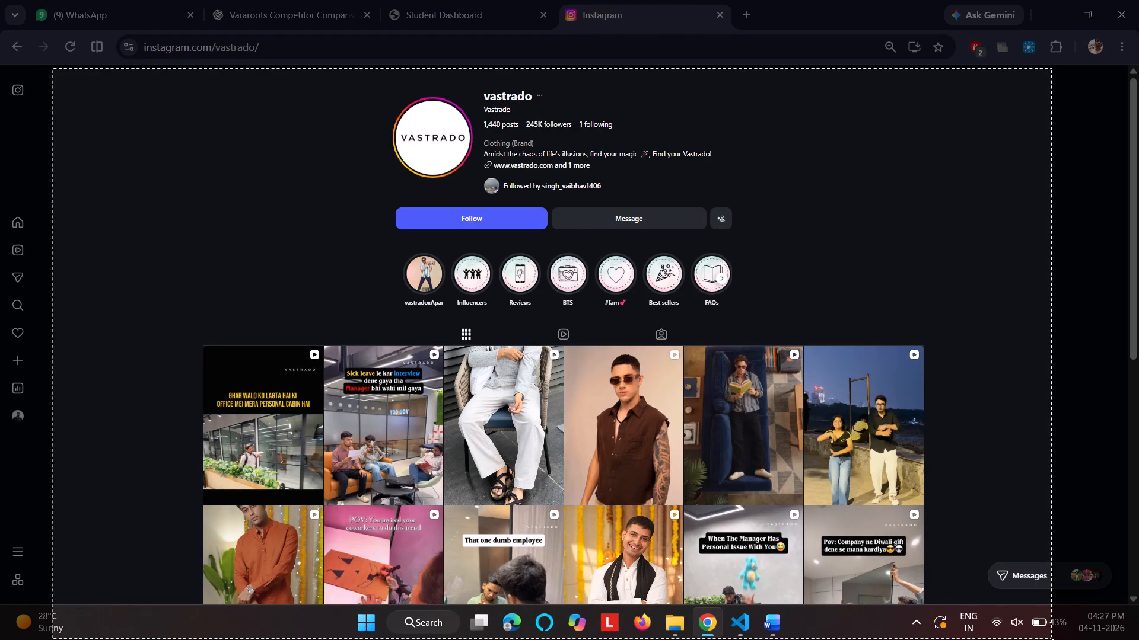
left_click_drag(1051, 637, 1122, 623)
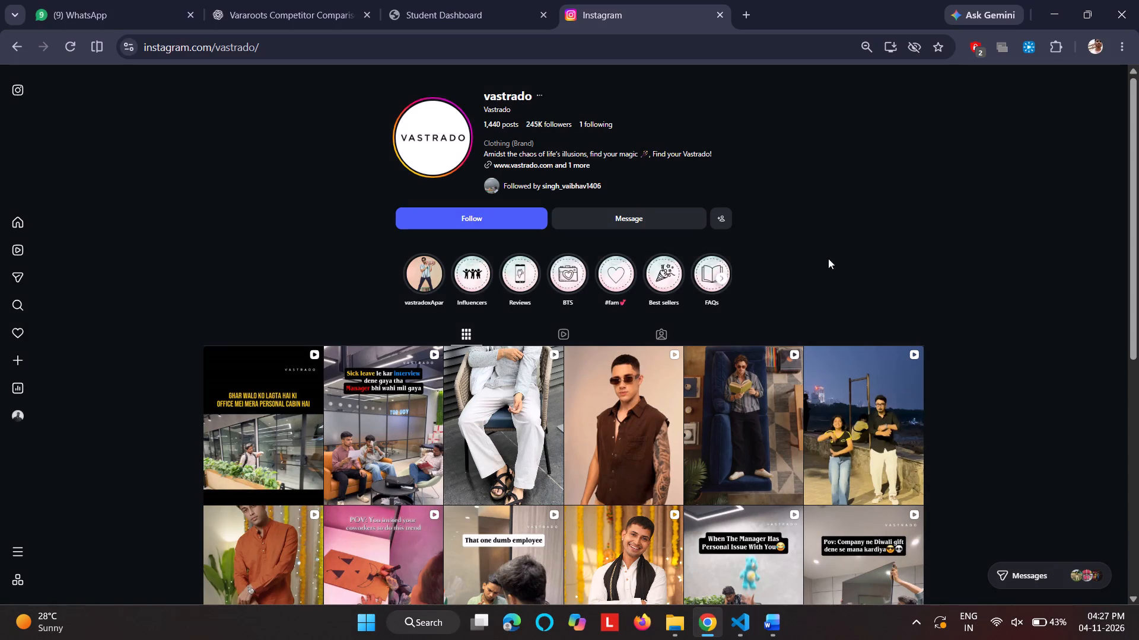
Search for "snitch instagram" in a new browser tab and open the snitch.co.in Instagram profile.
left_click(750, 8)
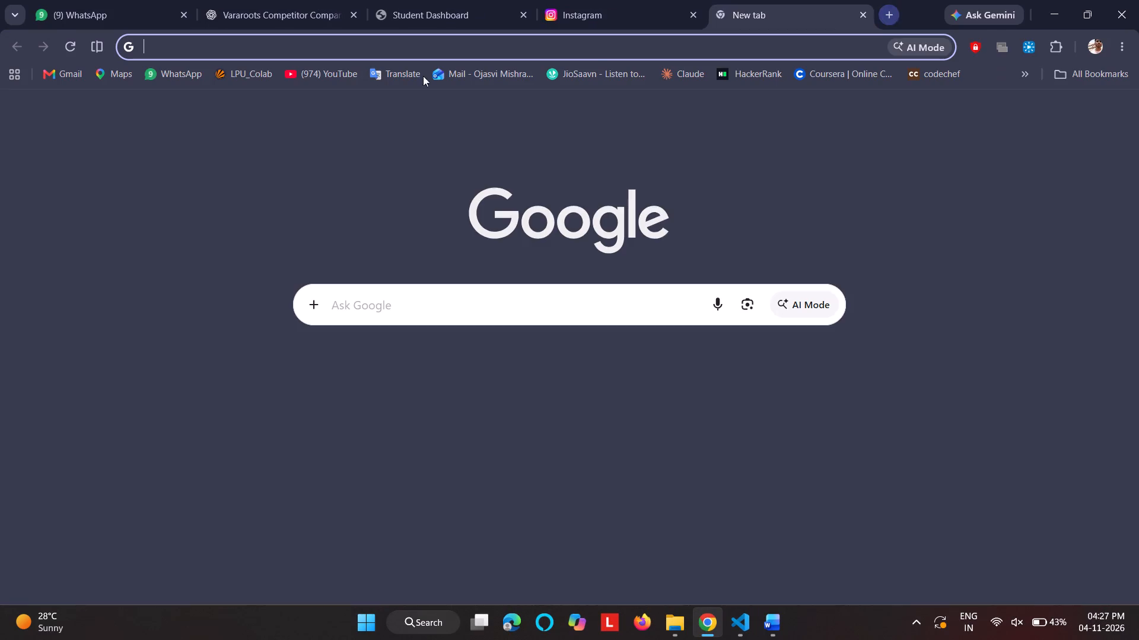
left_click(278, 43)
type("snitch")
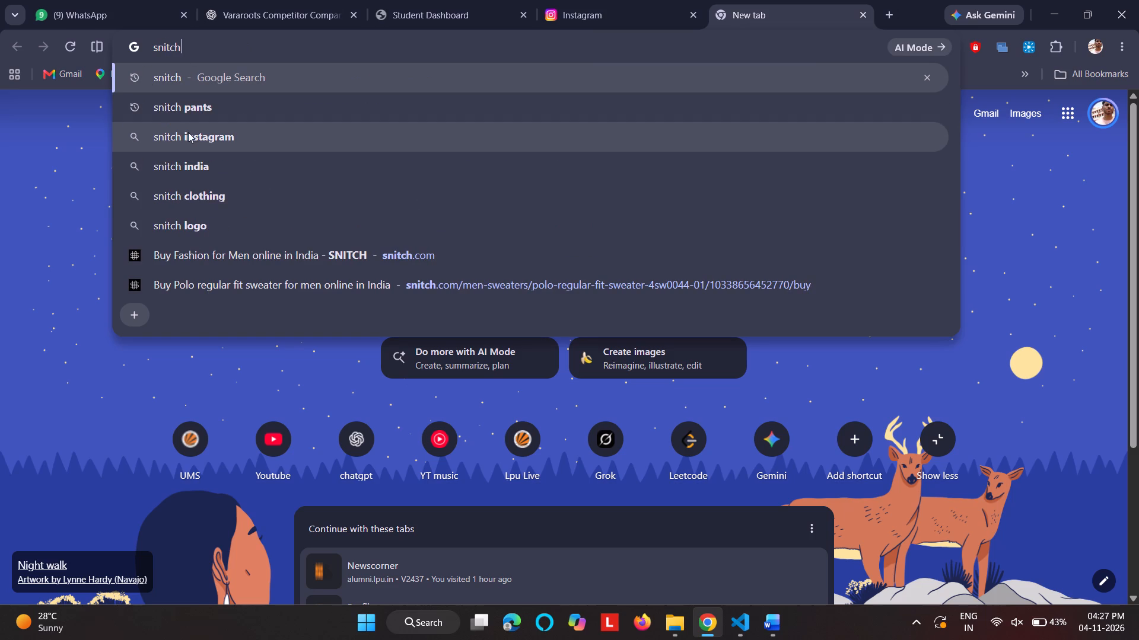
left_click(190, 136)
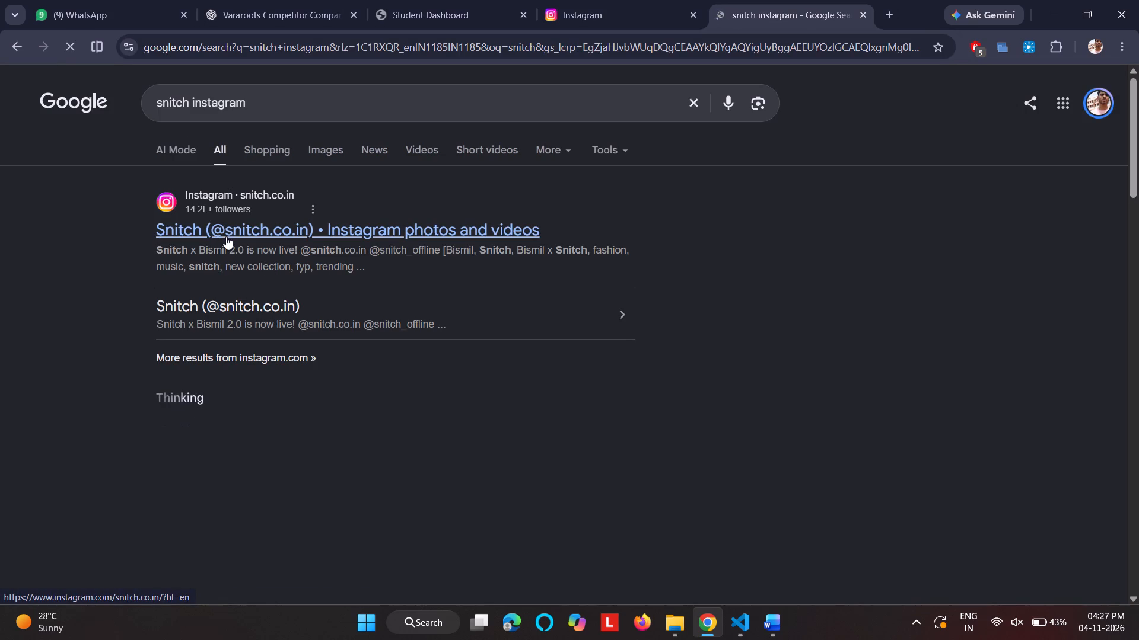
left_click(226, 236)
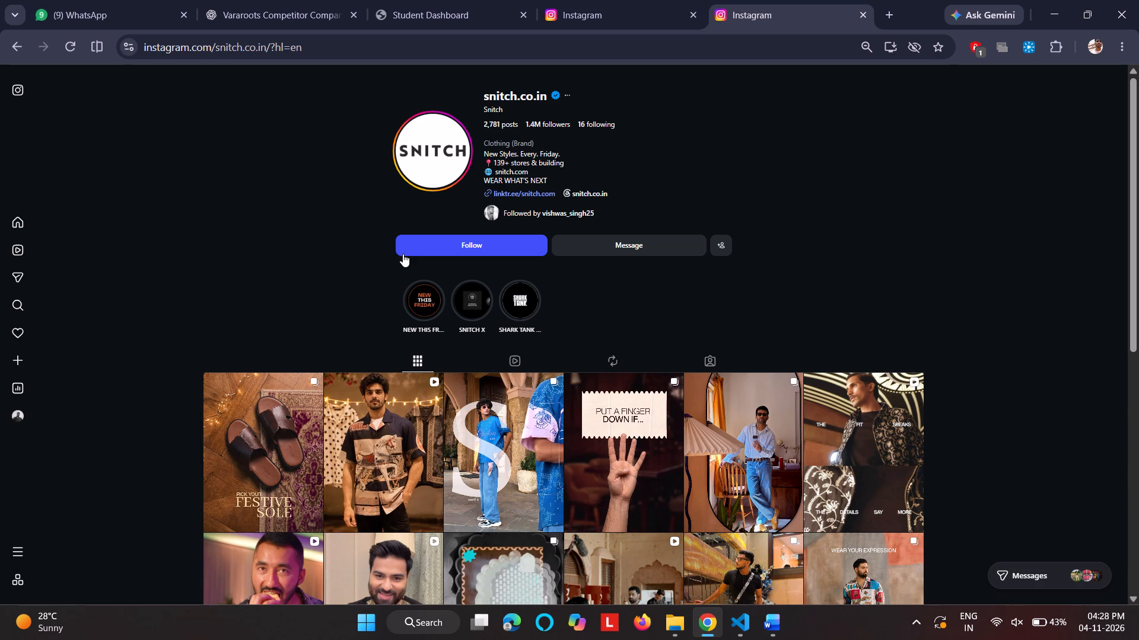
Capture a screen snip of the snitch.co.in profile, covering the header, highlights and first rows of posts.
key("shift+super+s")
left_click_drag(68, 64, 1138, 609)
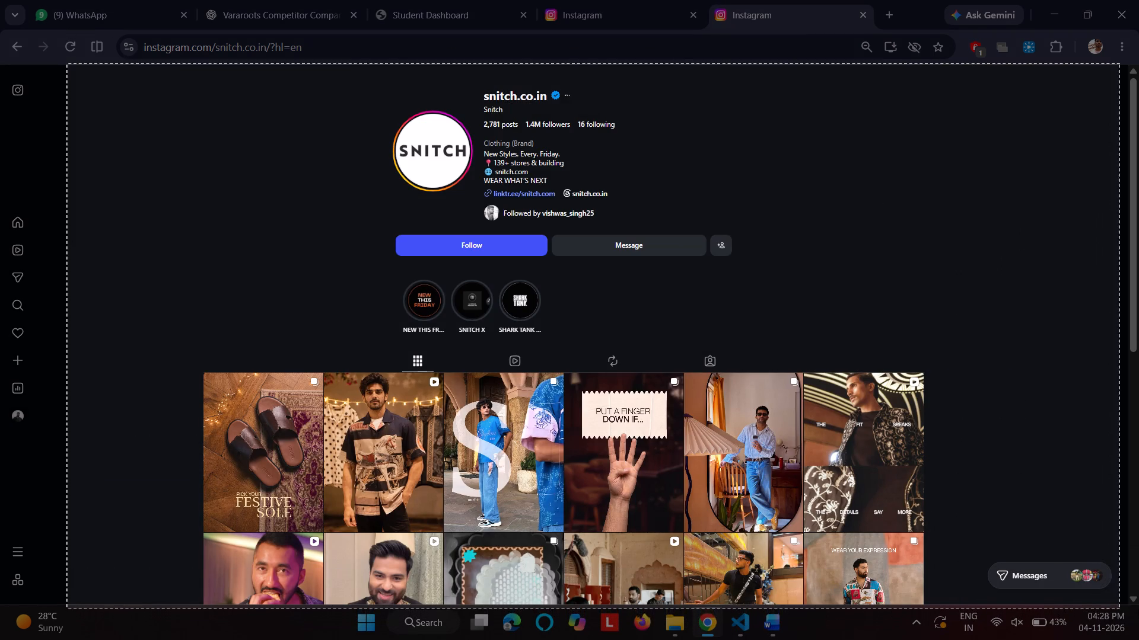
left_click_drag(1138, 609, 1138, 604)
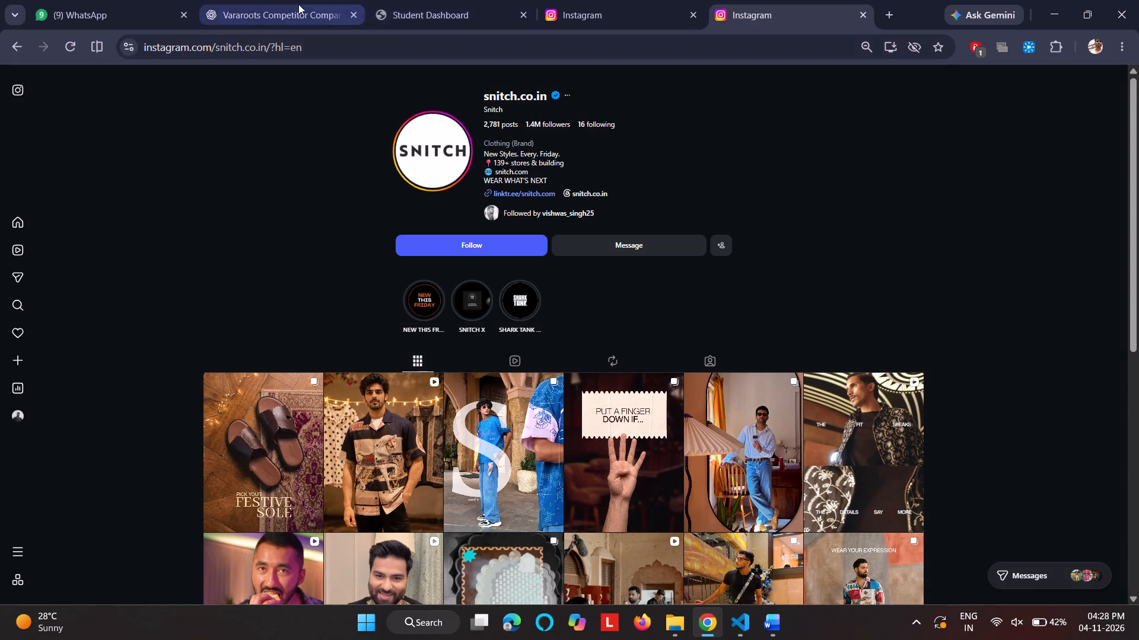
Return to the Google results and search for "snitch brand promotion" instead.
left_click(11, 46)
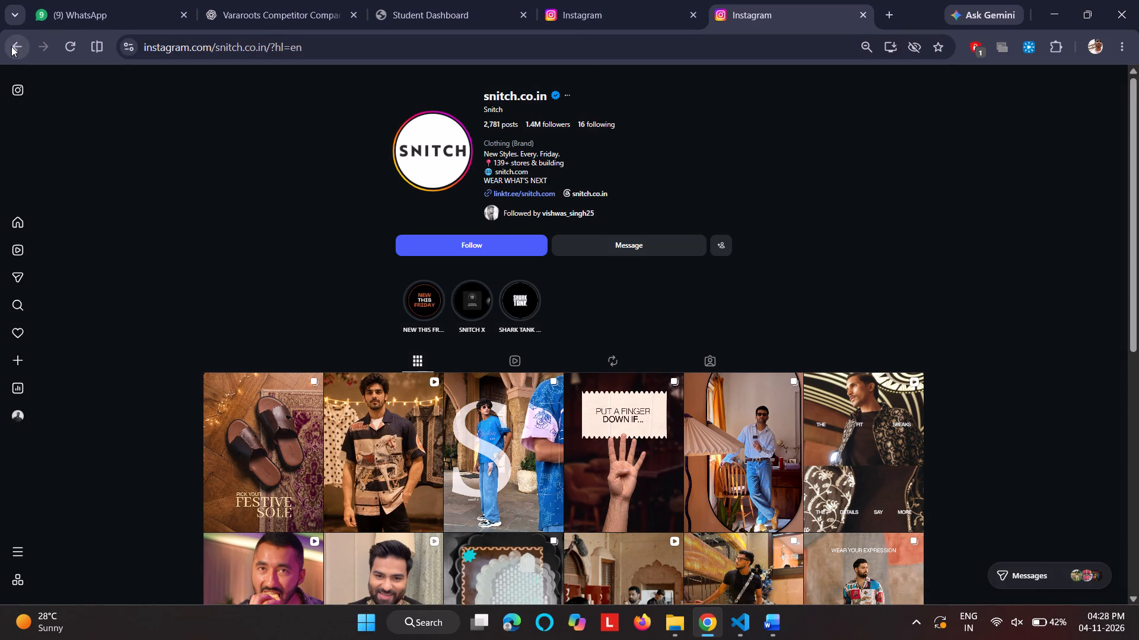
left_click(294, 96)
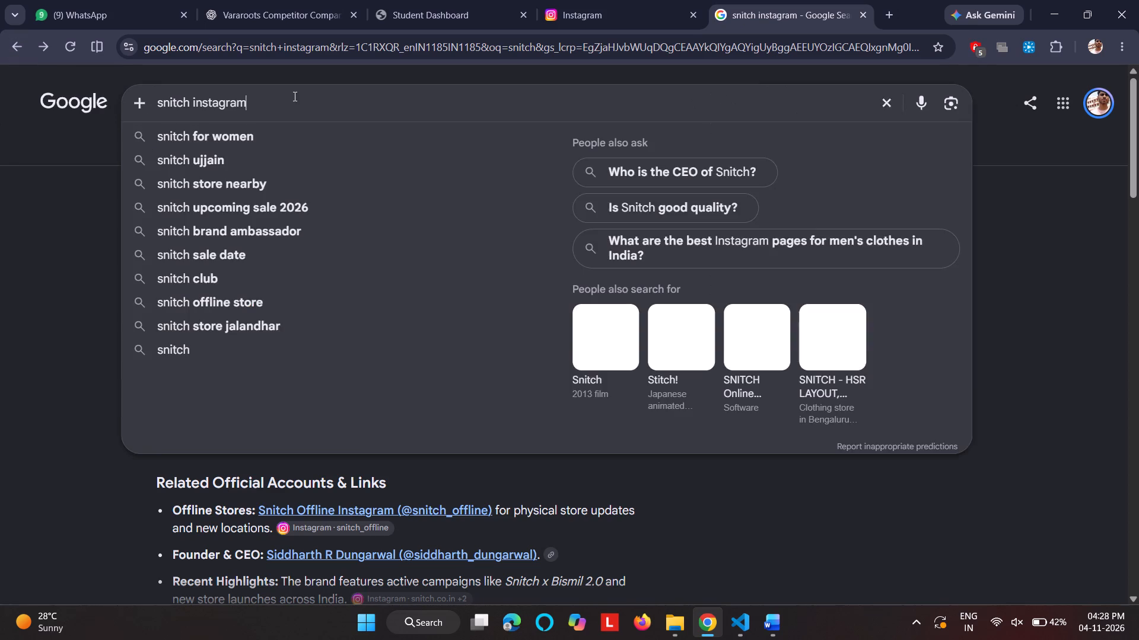
key("BackSpace")
key("BackSpace")
key("BackSpace")
key("BackSpace")
key("BackSpace")
key("BackSpace")
key("BackSpace")
key("BackSpace")
key("BackSpace")
key("BackSpace")
key("BackSpace")
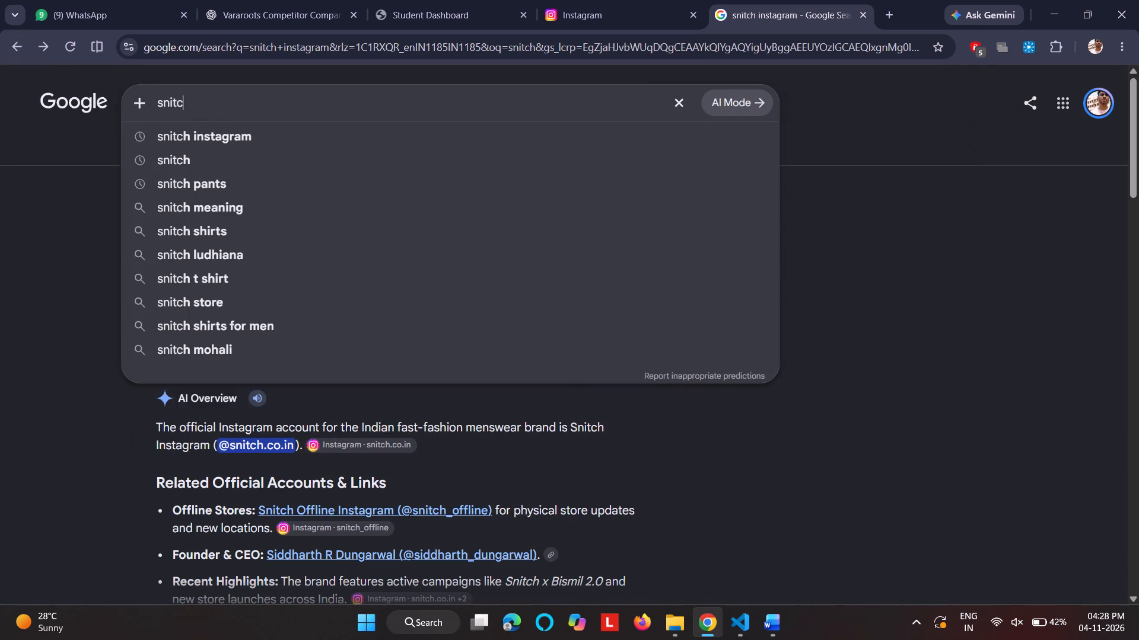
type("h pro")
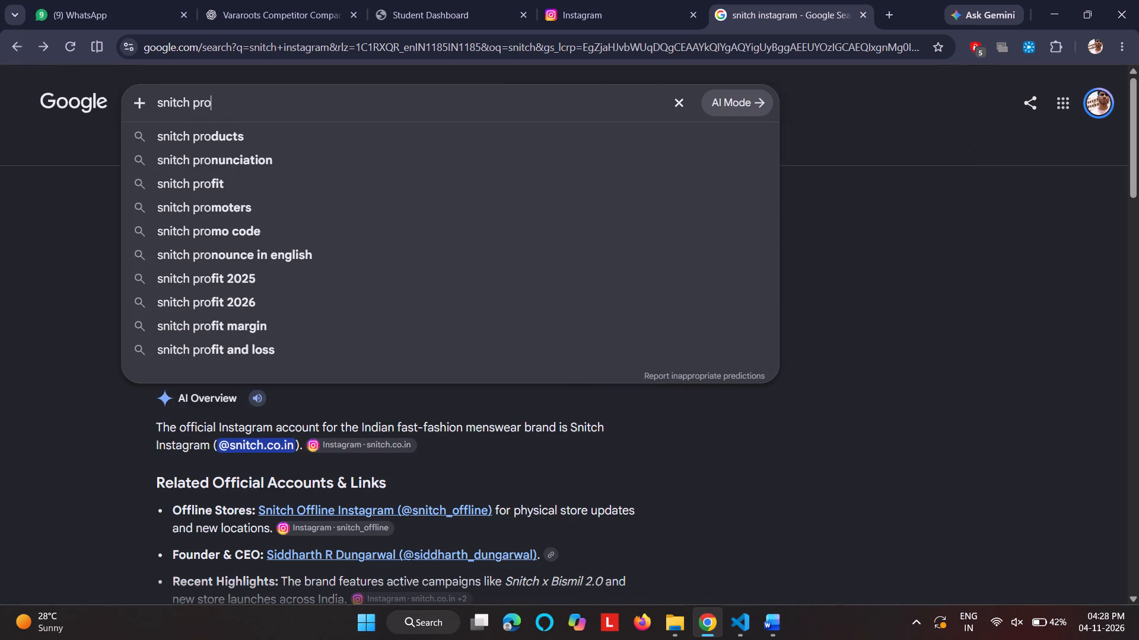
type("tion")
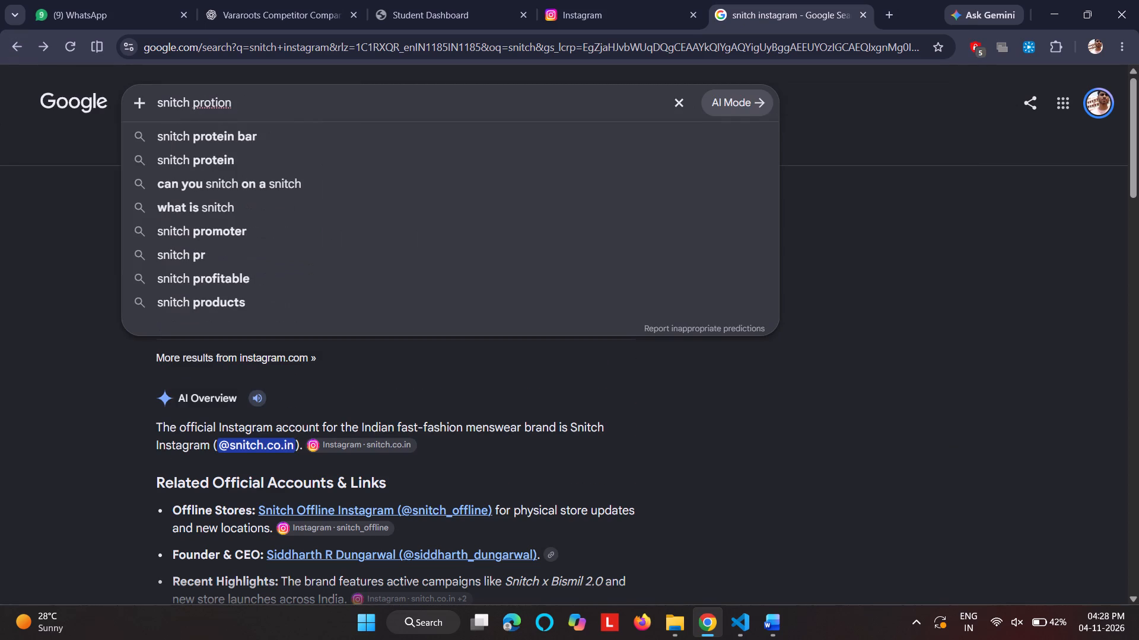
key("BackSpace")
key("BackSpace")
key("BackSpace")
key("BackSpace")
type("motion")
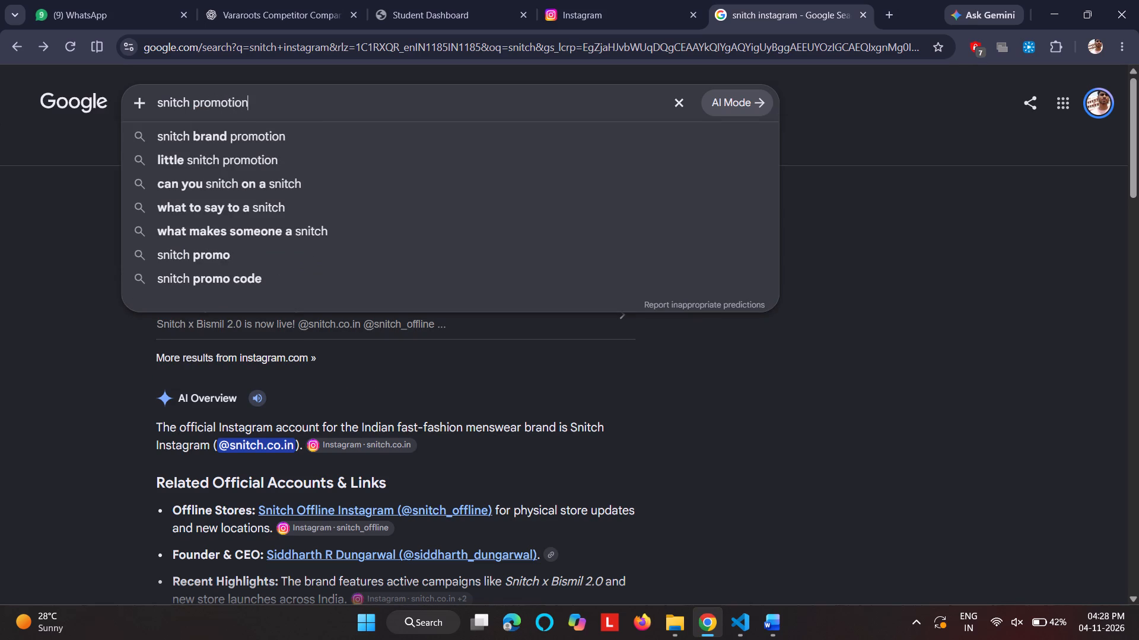
left_click(166, 129)
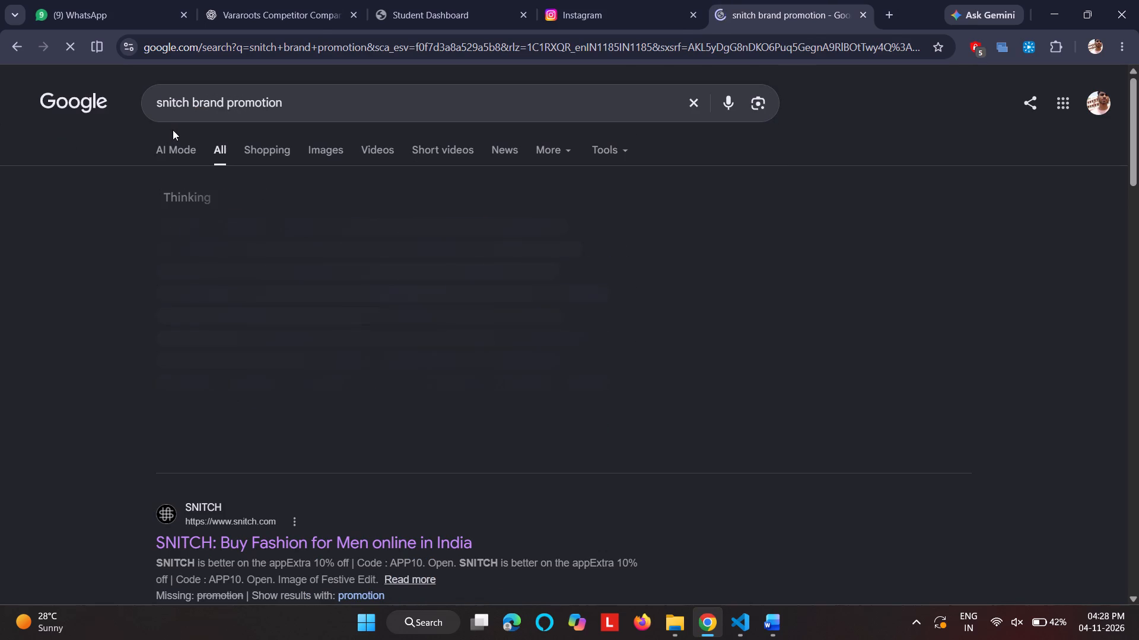
Browse the Snitch promotion images, including the Snitch Effect picture and the Bismil collaboration post, and close the image preview.
left_click(322, 149)
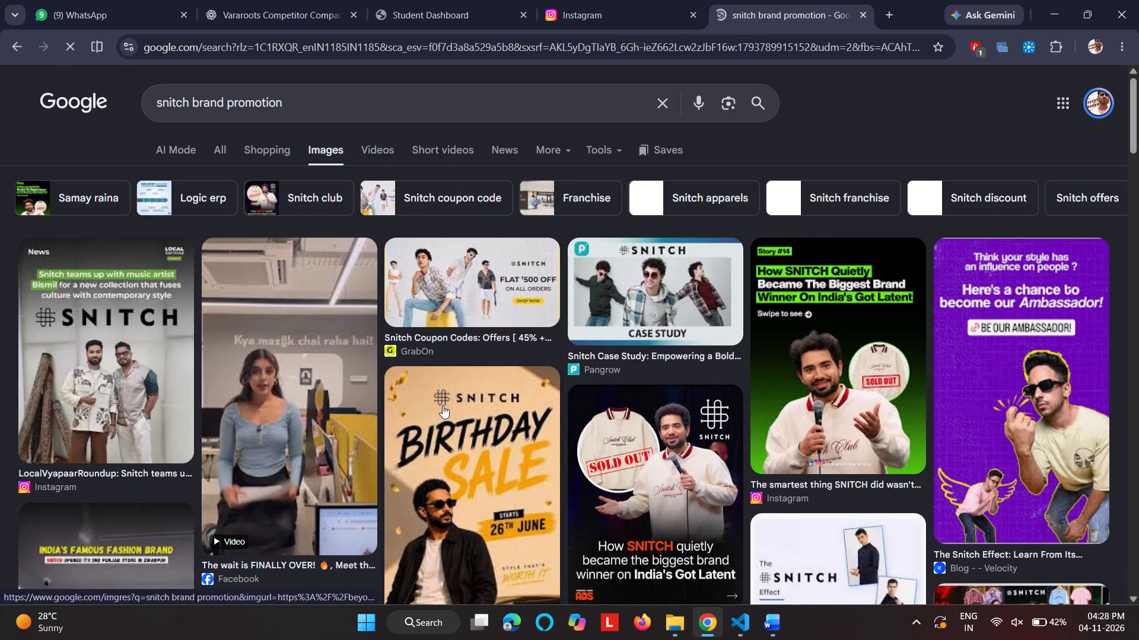
left_click(222, 153)
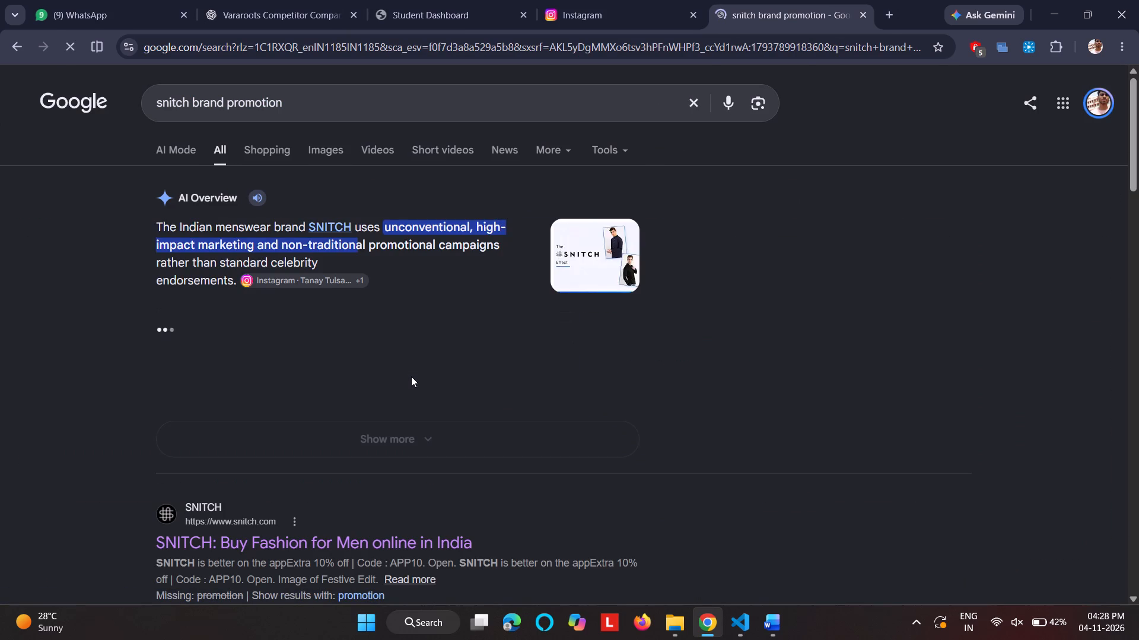
left_click(577, 261)
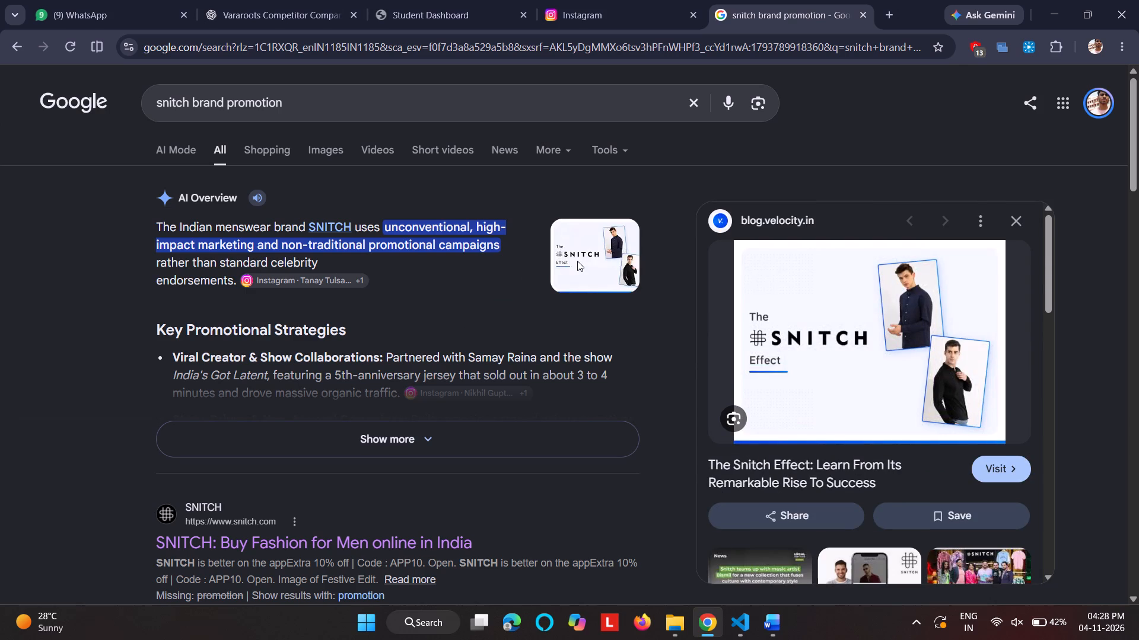
scroll(773, 307, "down", 1)
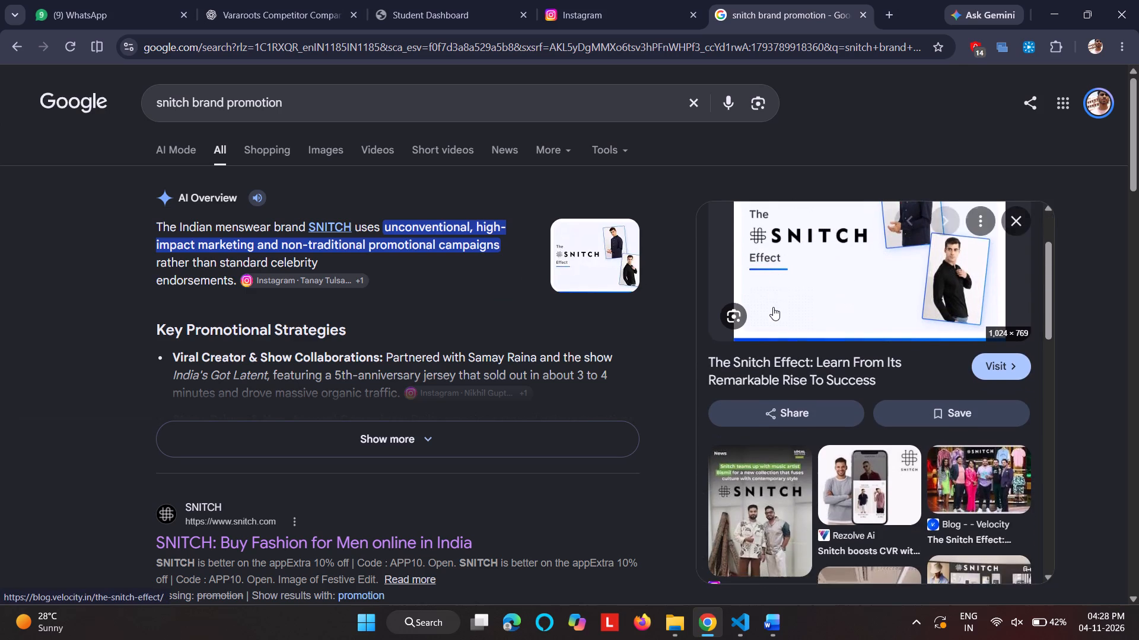
scroll(773, 307, "down", 3)
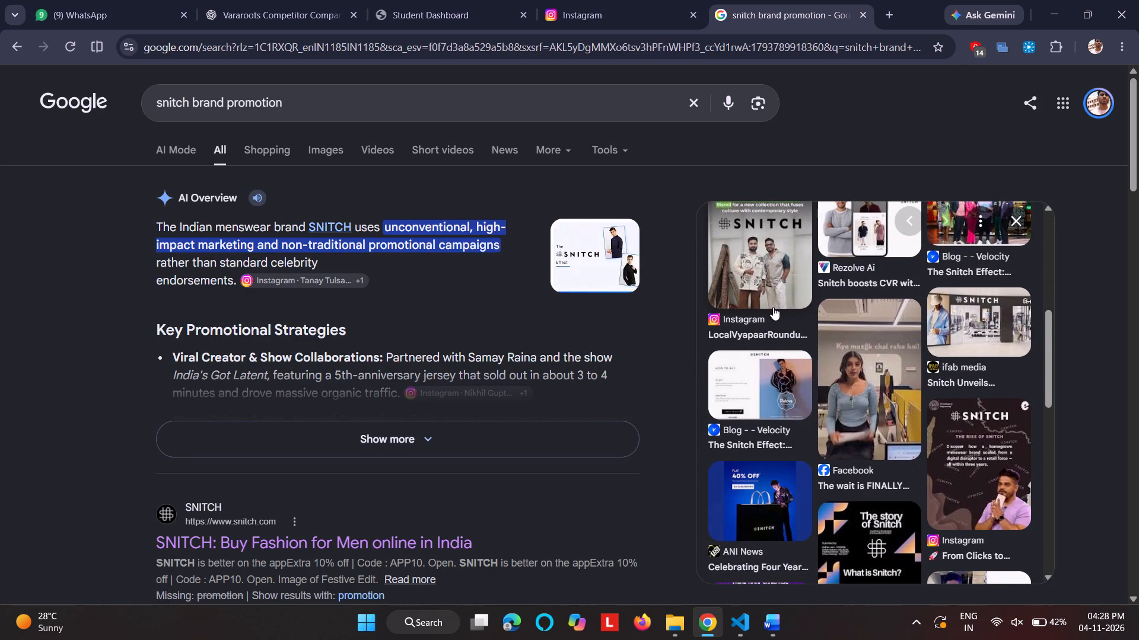
left_click(757, 267)
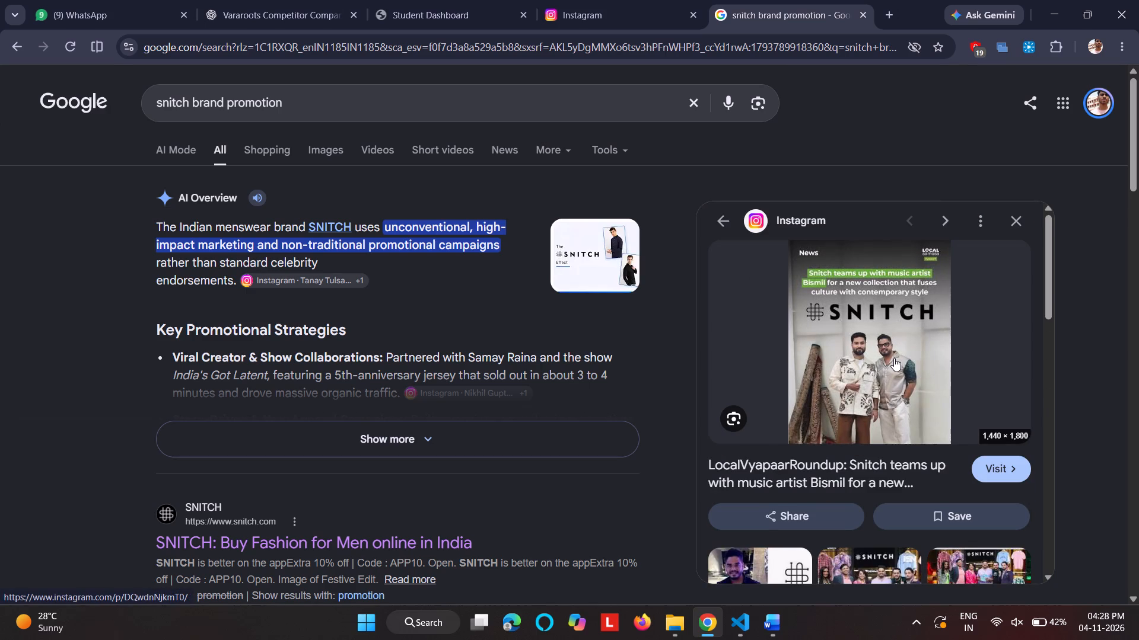
left_click(1021, 228)
Open the official SNITCH website from the search results and look over its homepage banner and category section.
scroll(564, 311, "down", 2)
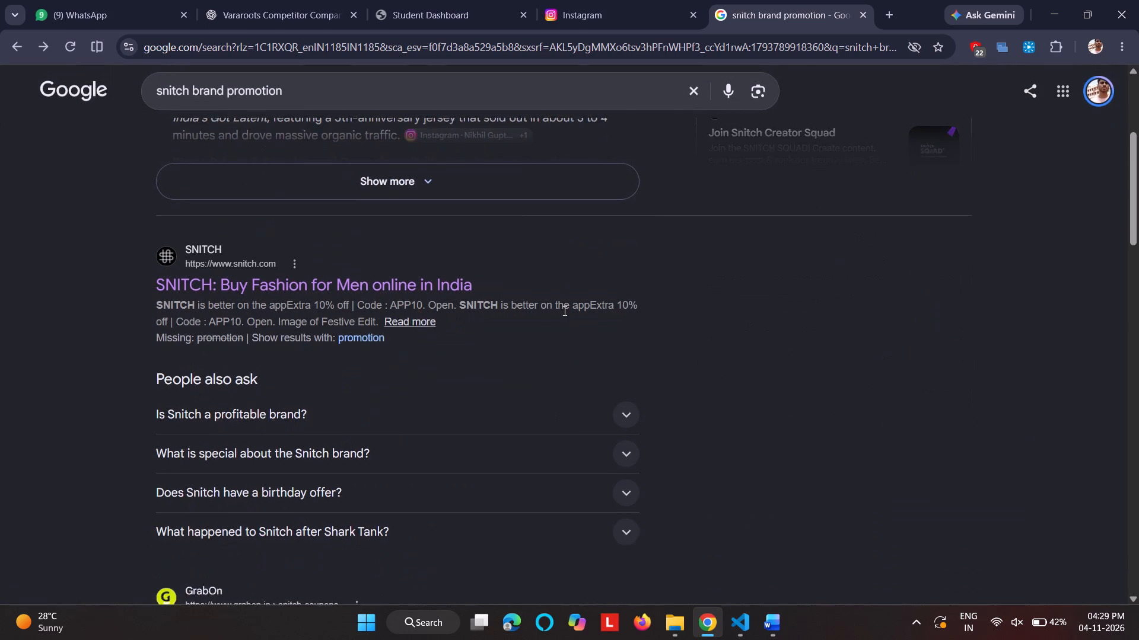
scroll(564, 311, "down", 1)
scroll(330, 305, "down", 1)
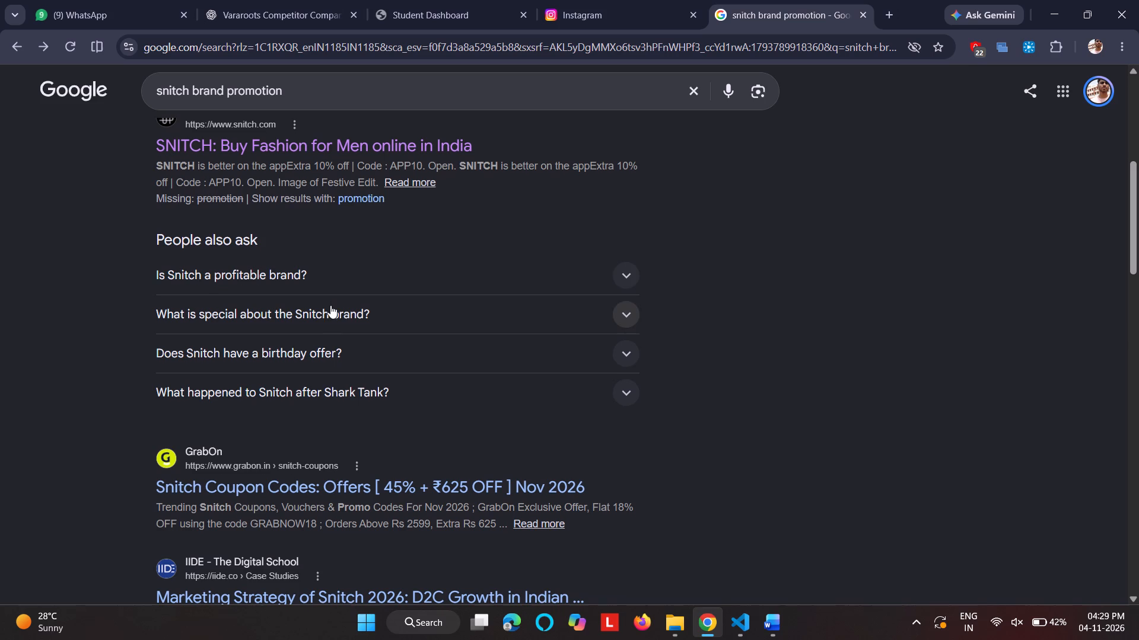
left_click(307, 143)
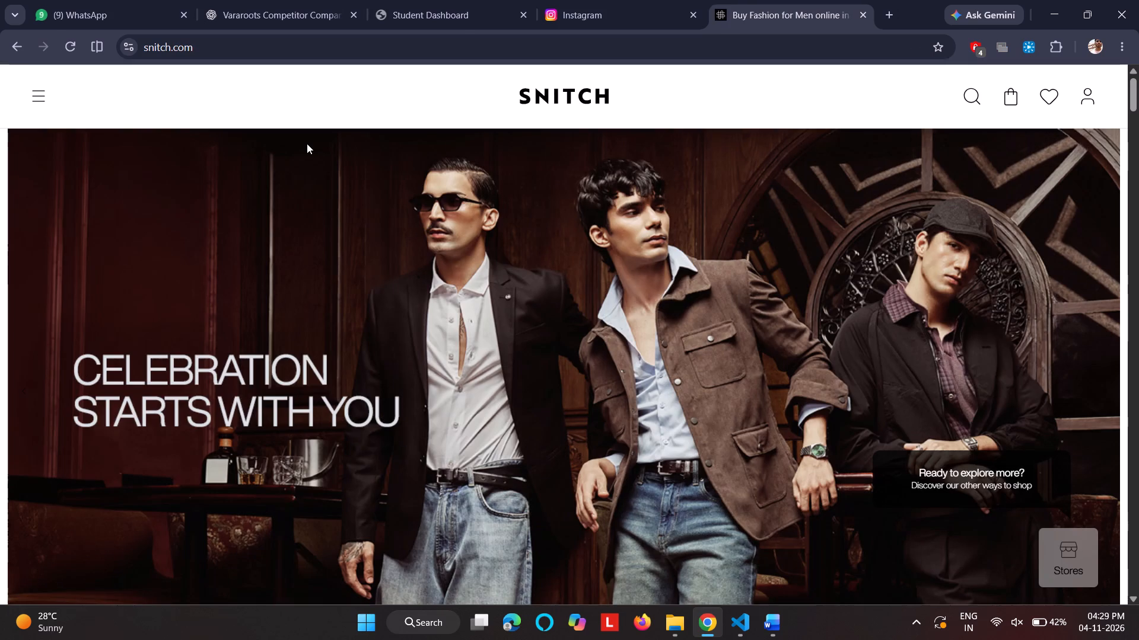
scroll(307, 143, "down", 6)
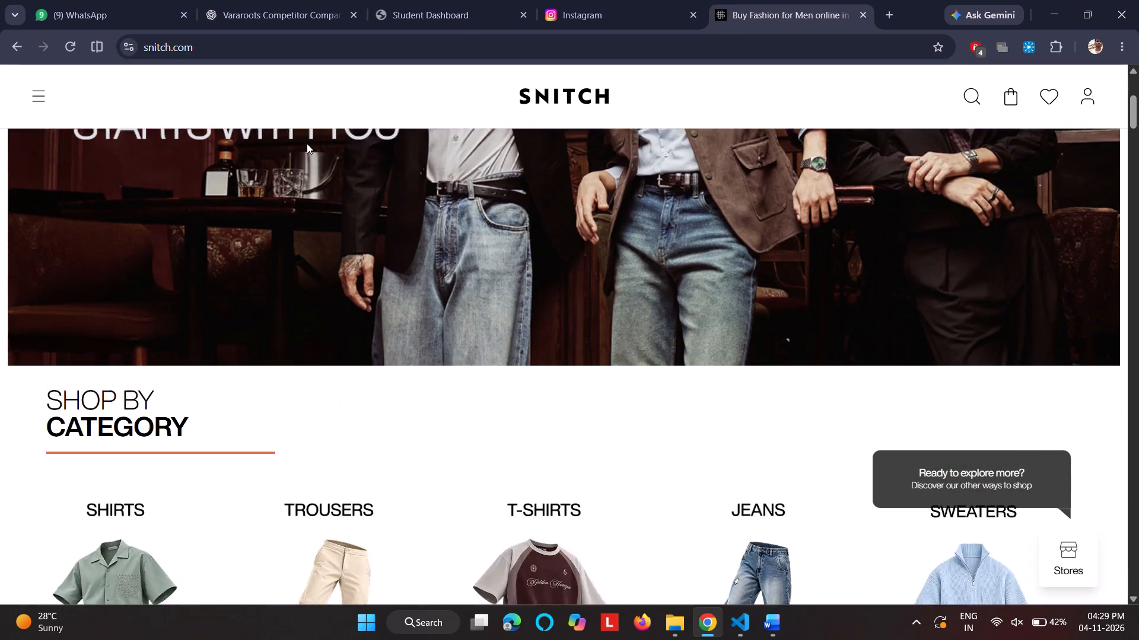
scroll(307, 143, "up", 4)
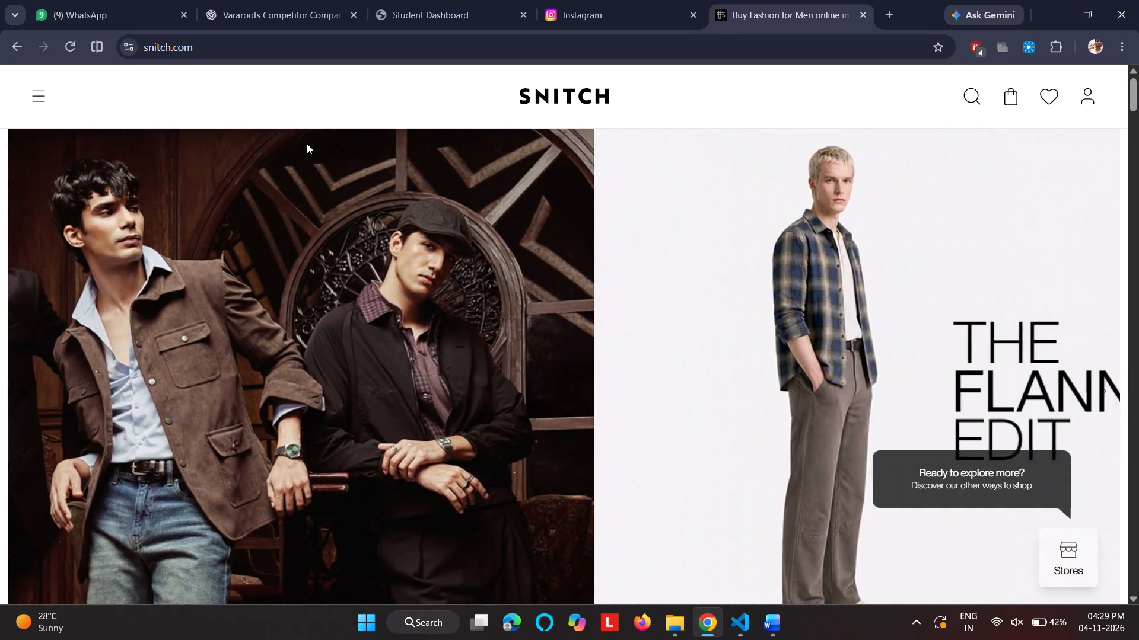
Zoom the SNITCH homepage out to 67% and look through its banners, categories and bestseller offers.
key("ctrl+minus")
key("ctrl+minus")
key("ctrl+minus")
key("ctrl+minus")
scroll(402, 172, "up", 2)
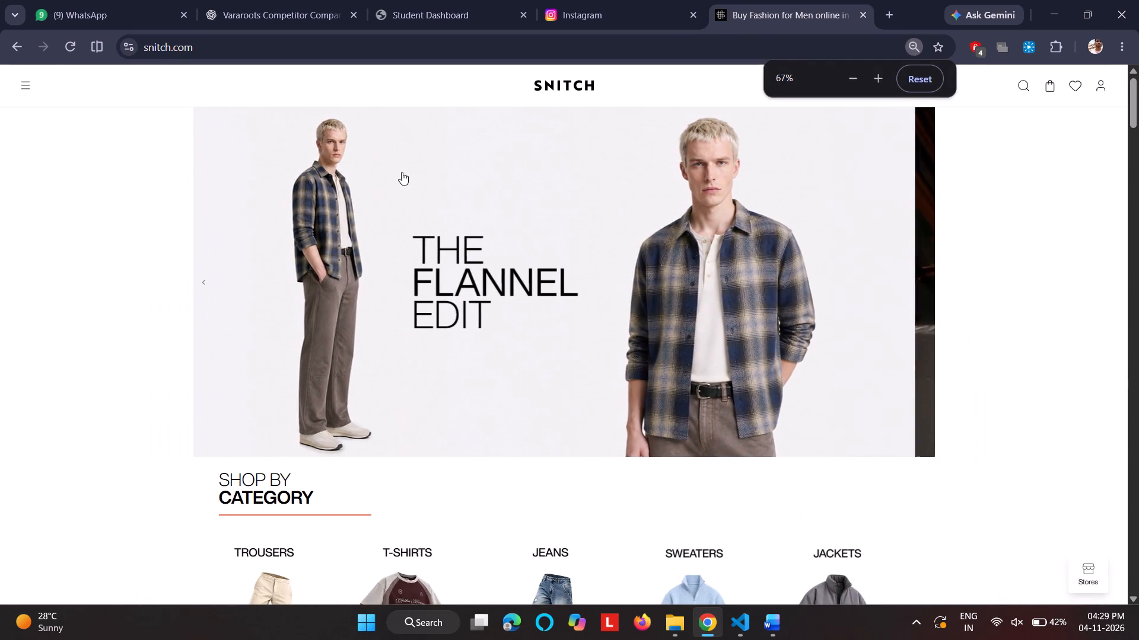
scroll(402, 172, "up", 4)
scroll(1079, 272, "up", 4)
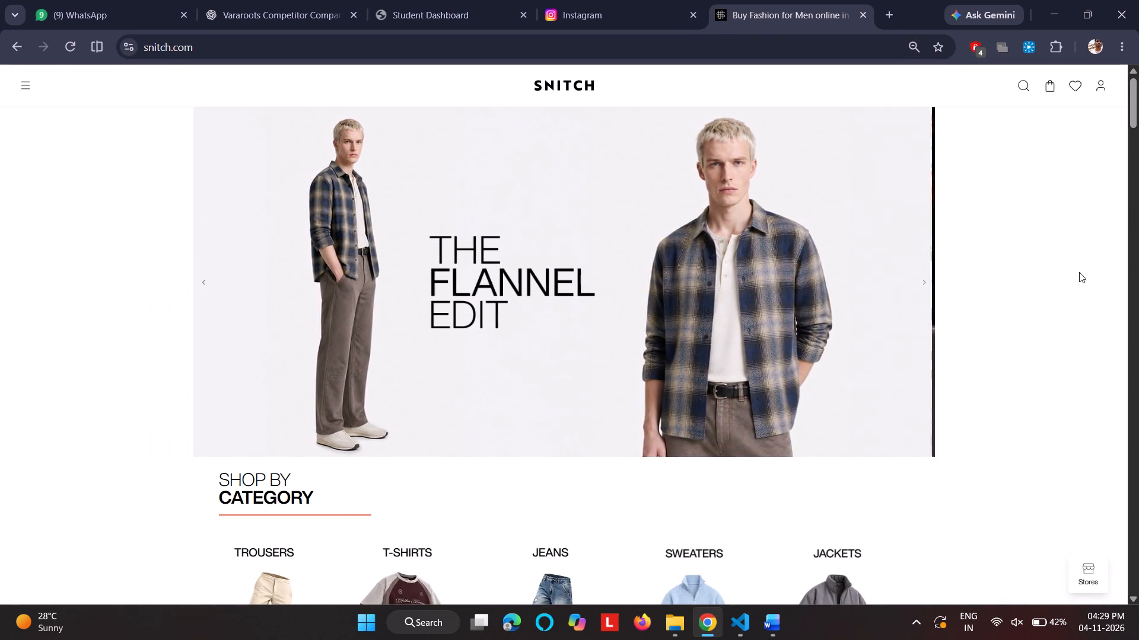
scroll(1079, 272, "down", 3)
scroll(1079, 272, "up", 12)
scroll(1079, 272, "down", 9)
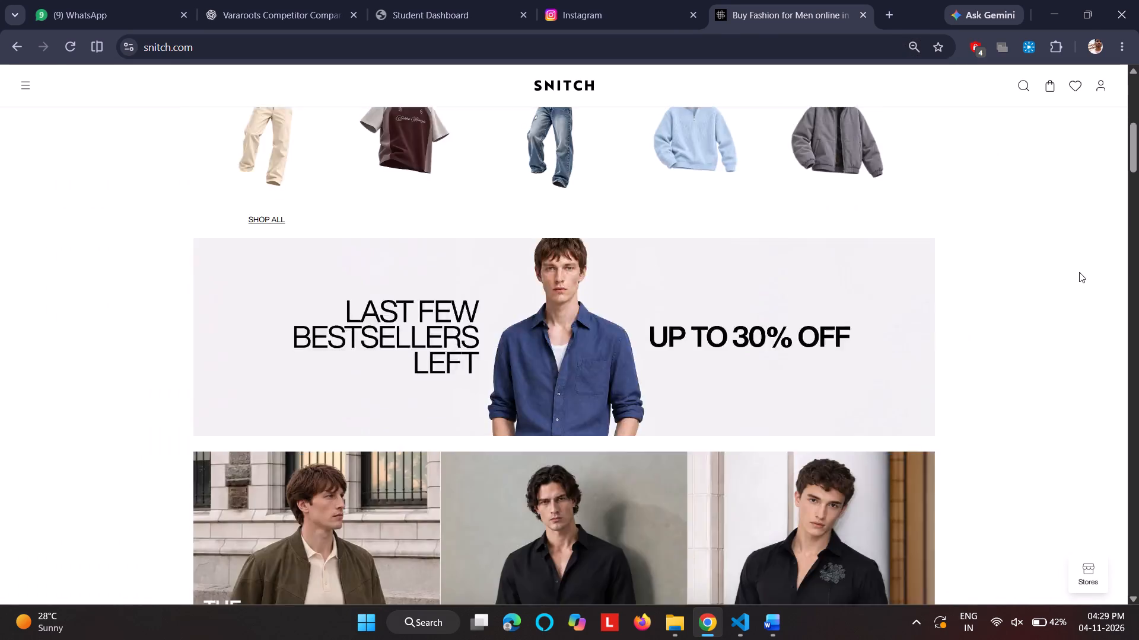
scroll(1079, 272, "up", 2)
scroll(1079, 272, "down", 2)
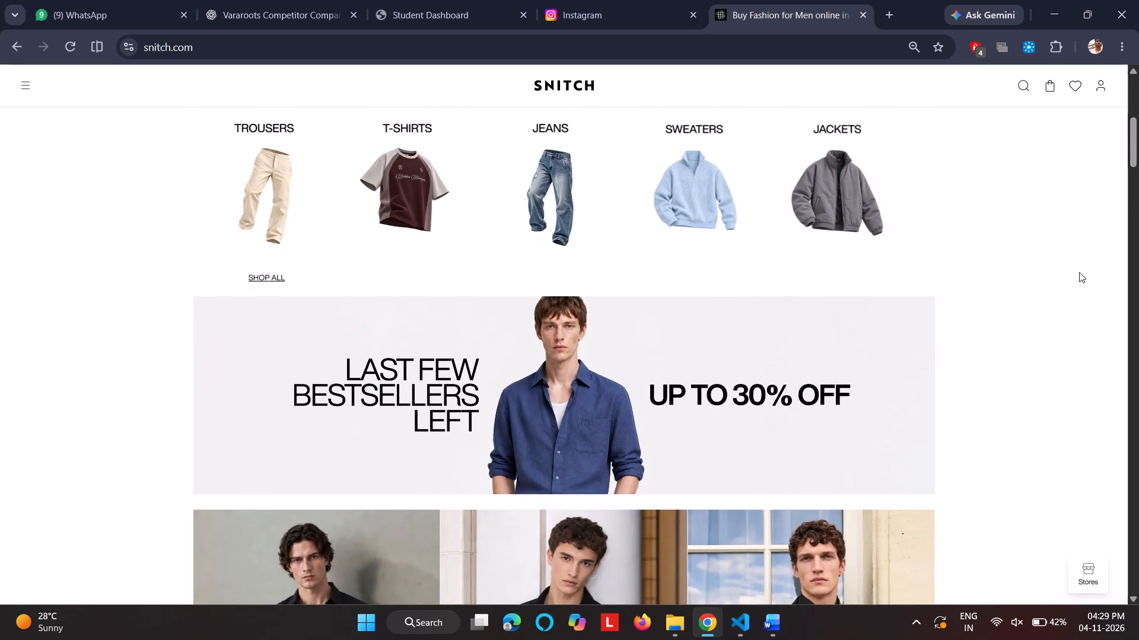
scroll(1079, 272, "down", 2)
scroll(1079, 272, "up", 1)
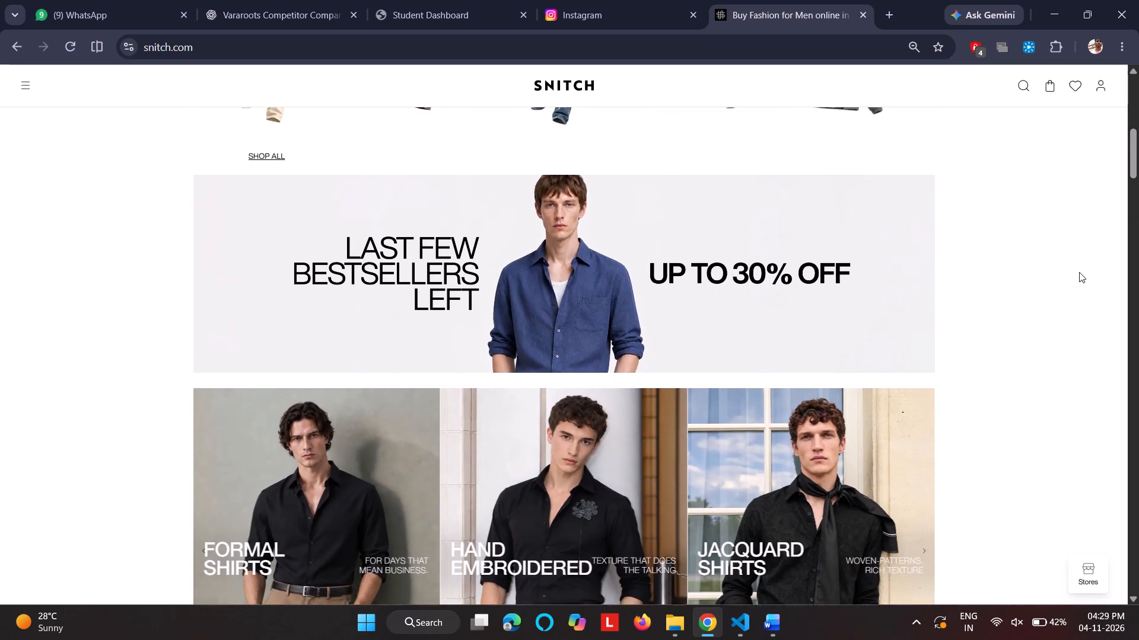
scroll(1079, 272, "up", 7)
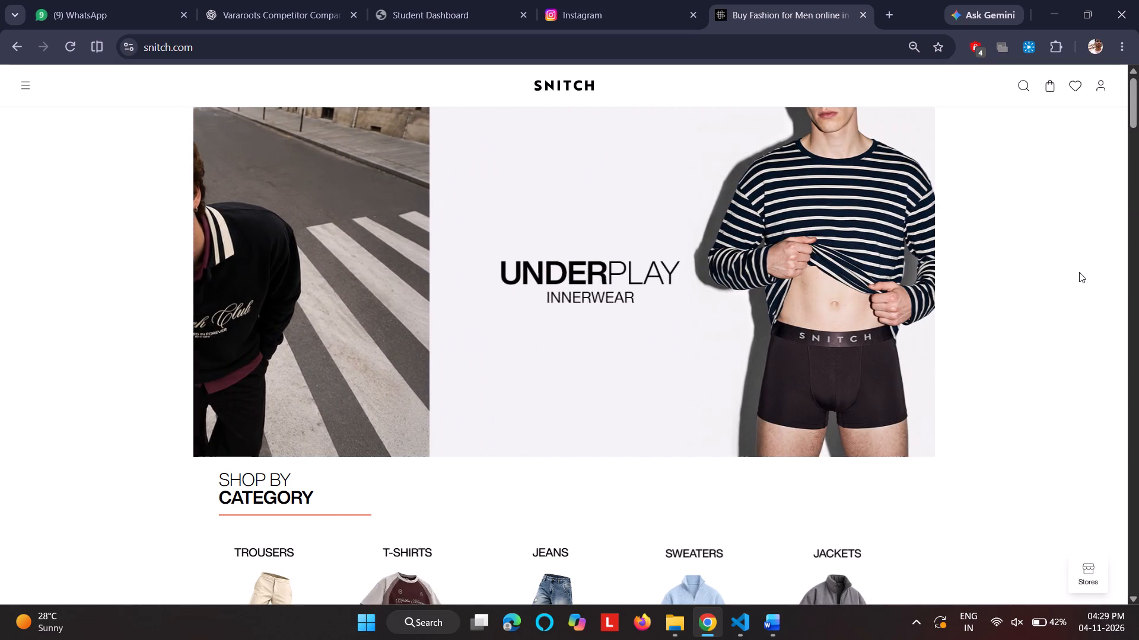
Take a full-screen screenshot of the SNITCH homepage showing the first row of the Trending products.
scroll(1079, 272, "down", 5)
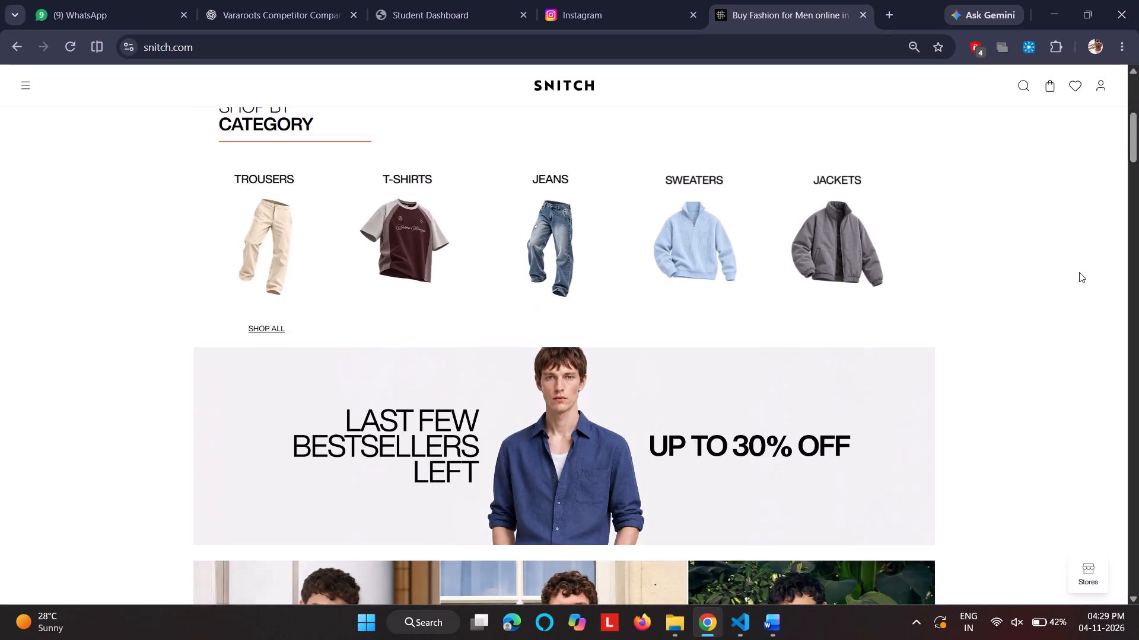
scroll(1079, 272, "down", 4)
scroll(1079, 272, "up", 1)
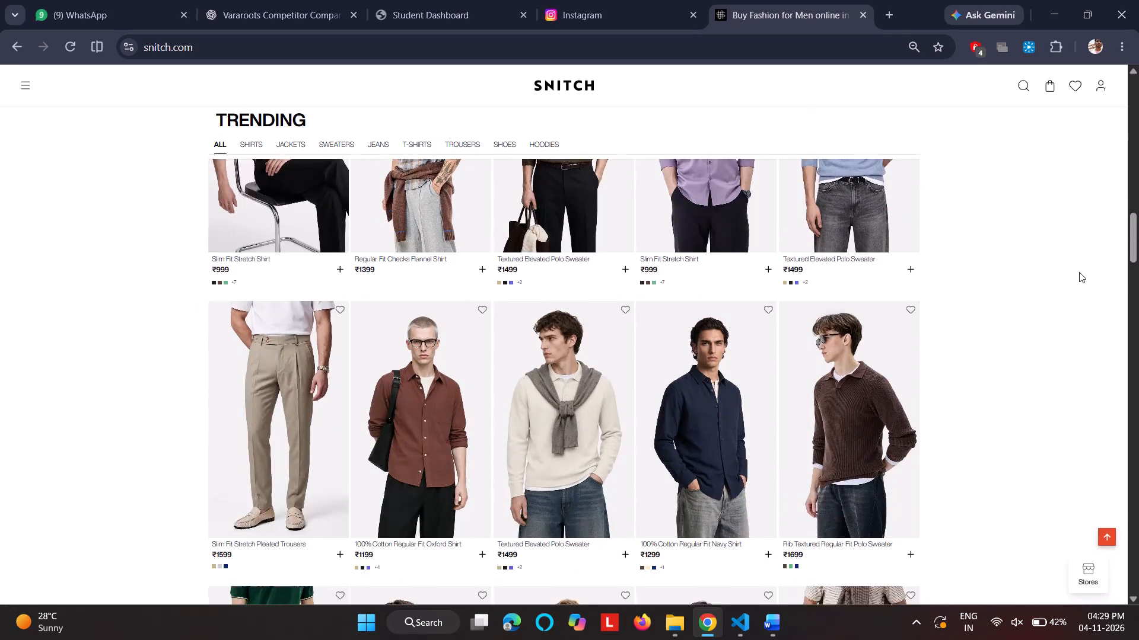
scroll(1079, 272, "up", 1)
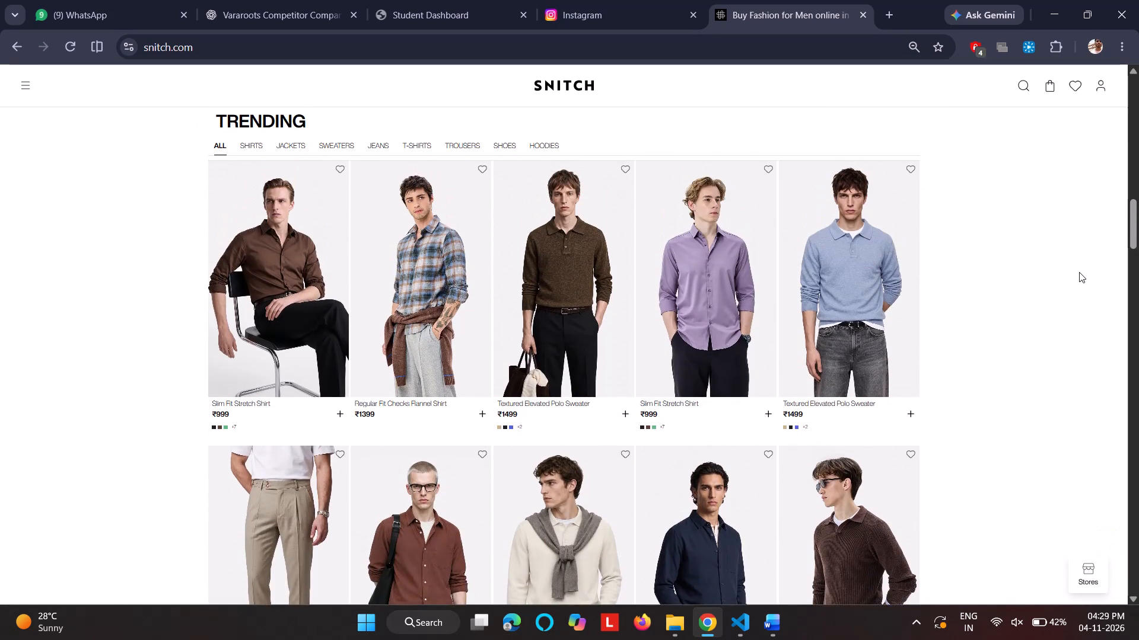
scroll(1079, 272, "up", 1)
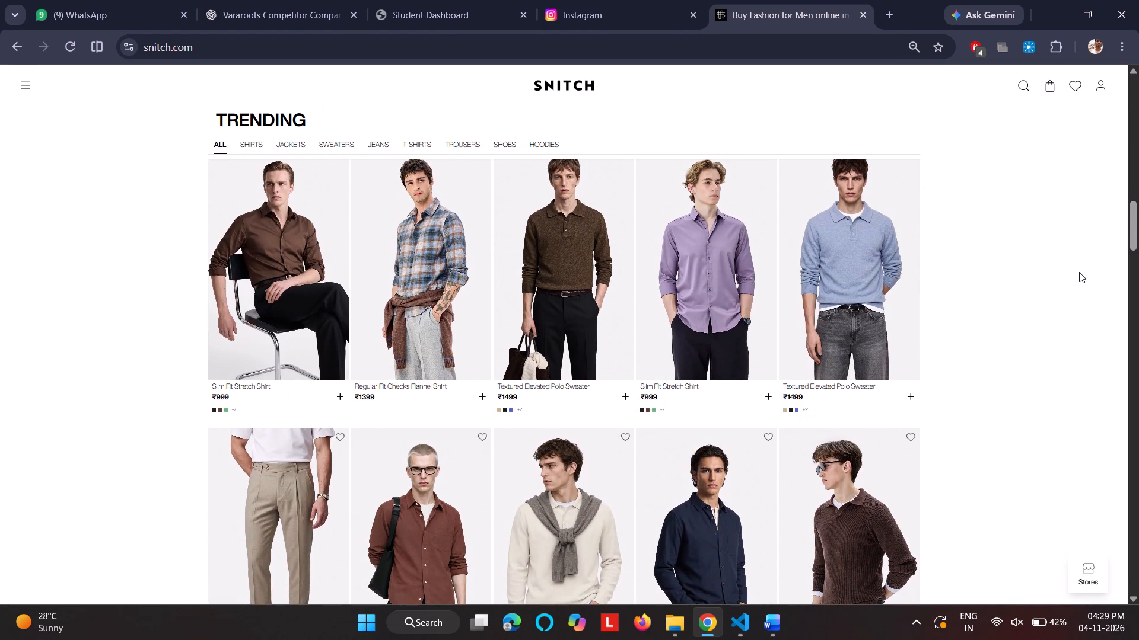
key("shift+super+s")
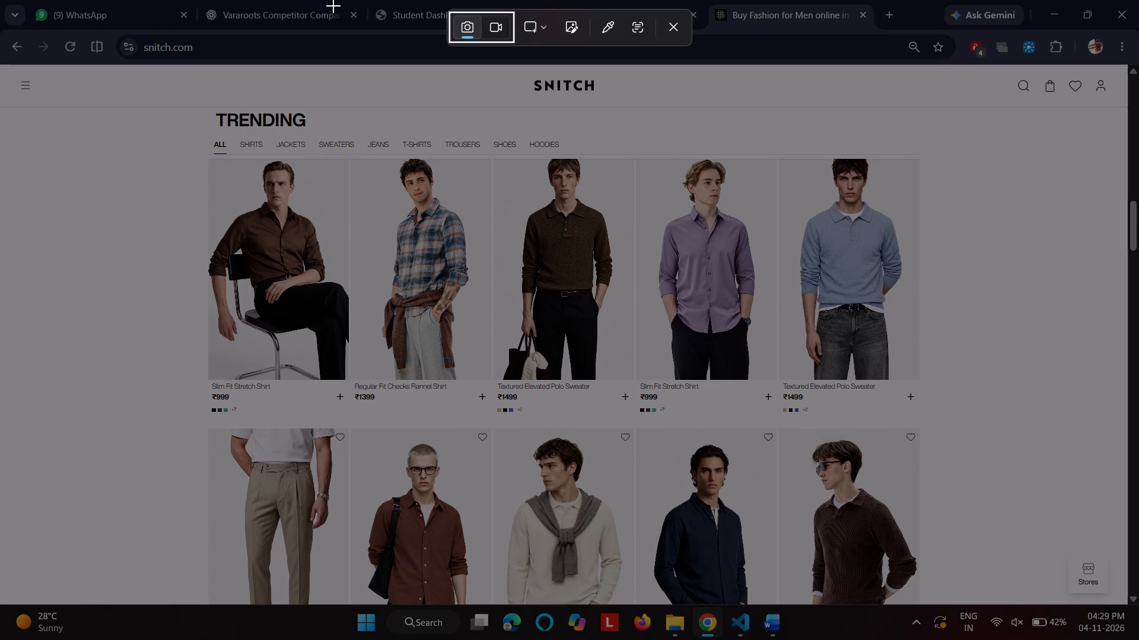
left_click_drag(1, 1, 1138, 639)
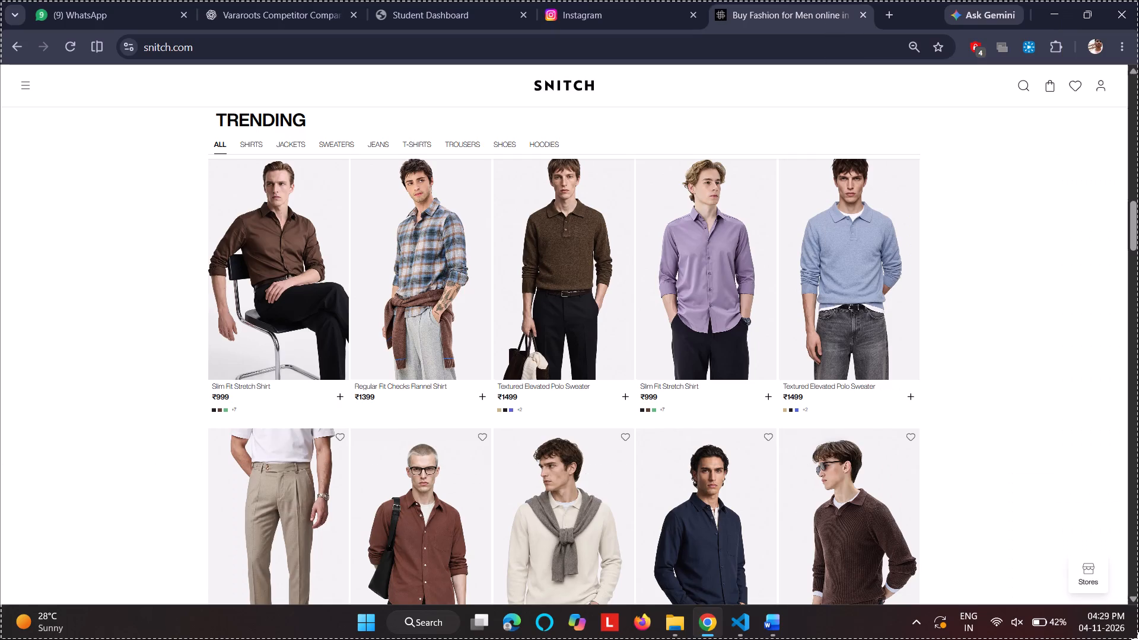
left_click_drag(1138, 639, 1137, 639)
Start a screen capture at the bottom of the SNITCH homepage, showing the "Why Shop at SNITCH?" section and the footer.
scroll(657, 535, "down", 5)
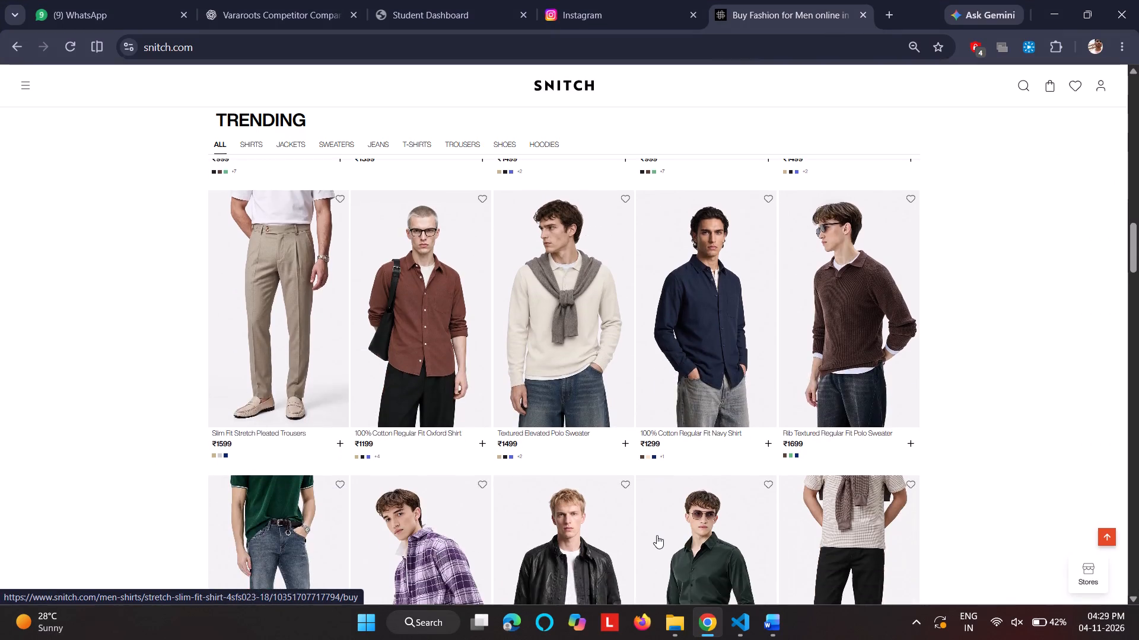
scroll(657, 535, "down", 12)
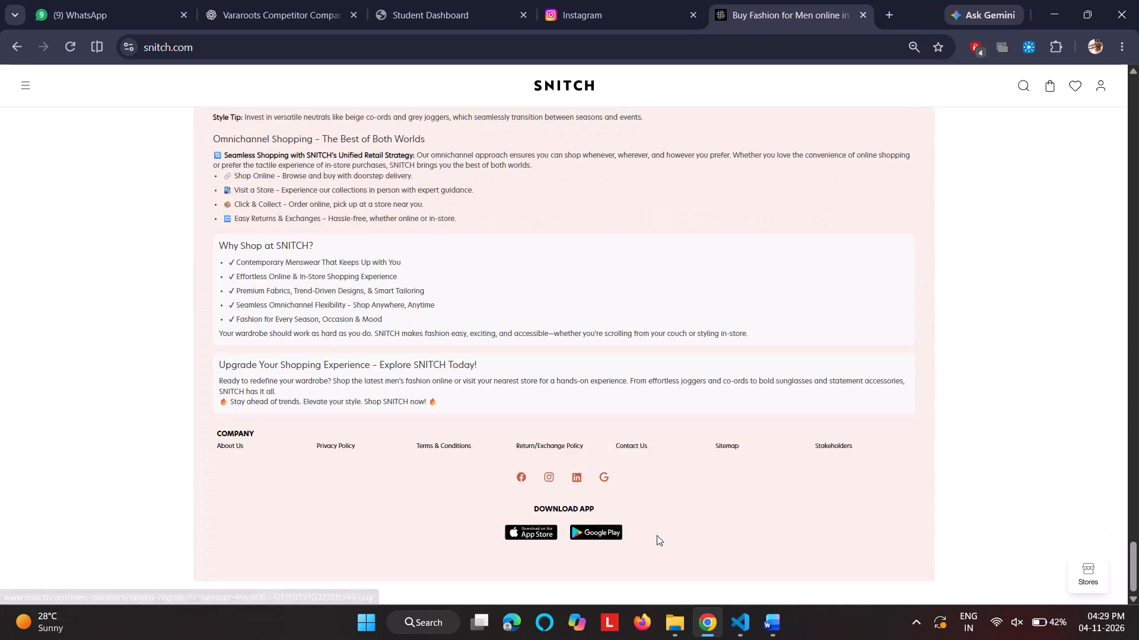
scroll(657, 535, "down", 1)
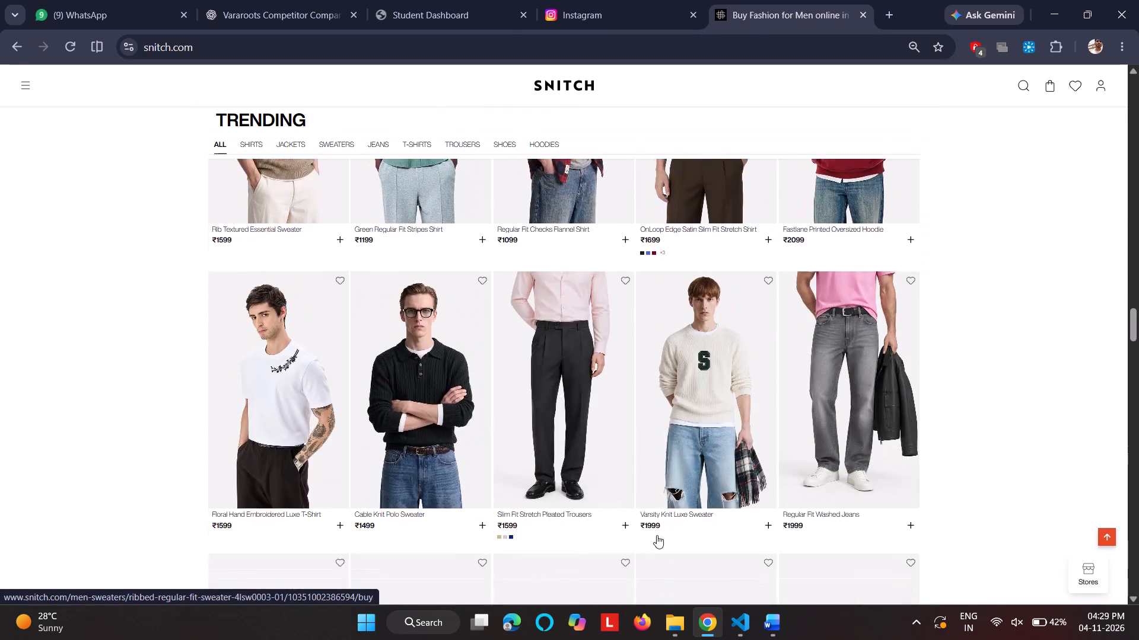
scroll(657, 535, "down", 13)
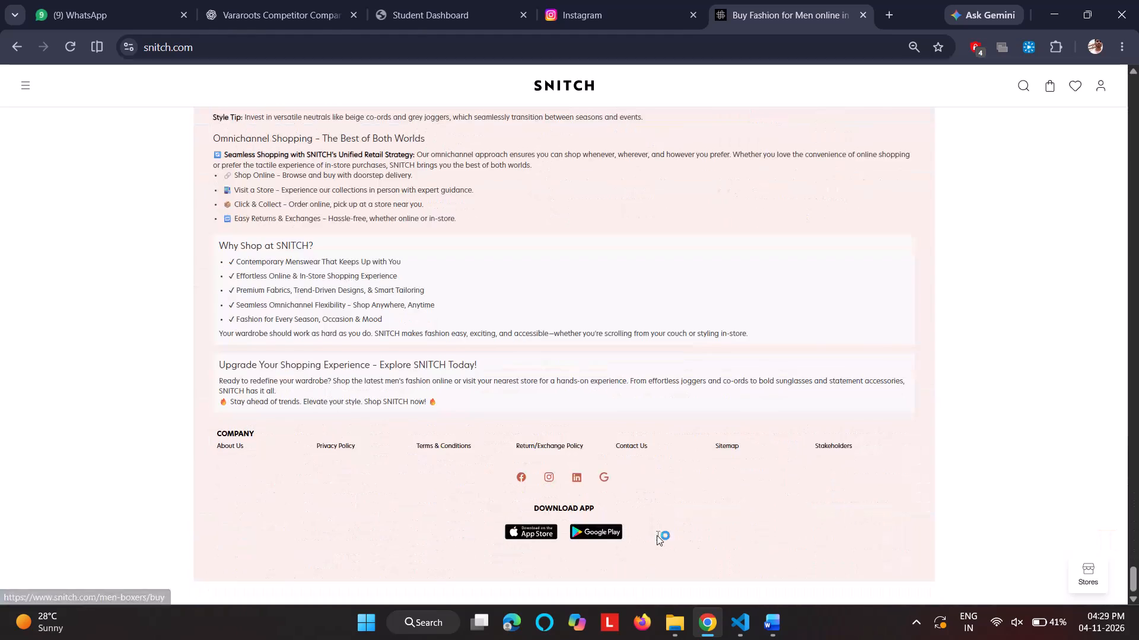
scroll(657, 535, "down", 1)
scroll(657, 535, "up", 4)
scroll(657, 535, "down", 1)
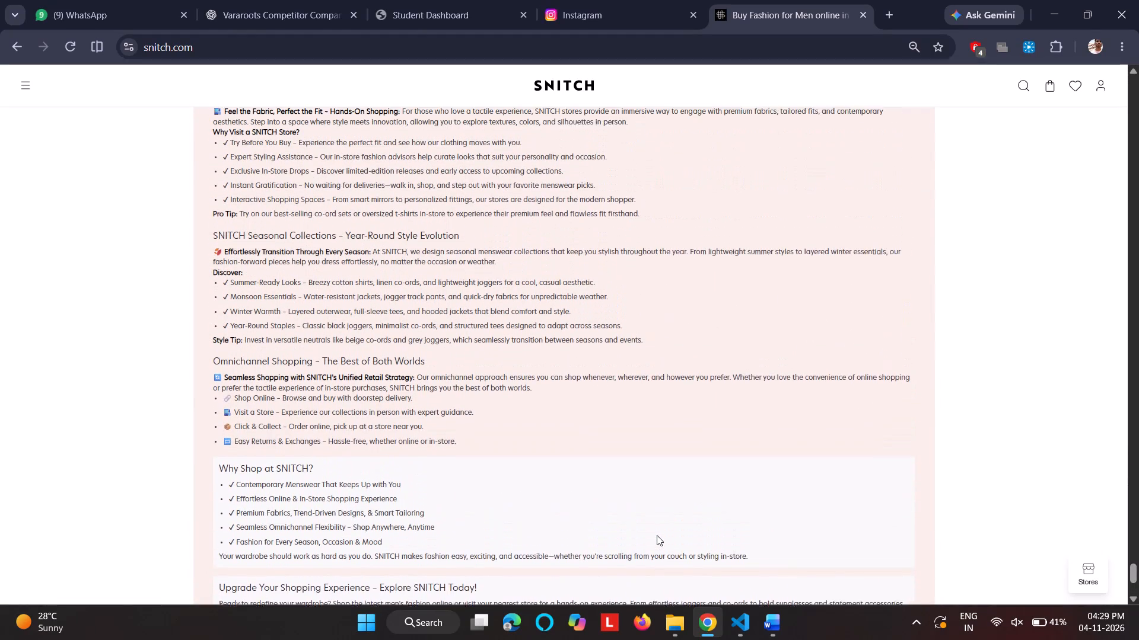
scroll(657, 535, "down", 2)
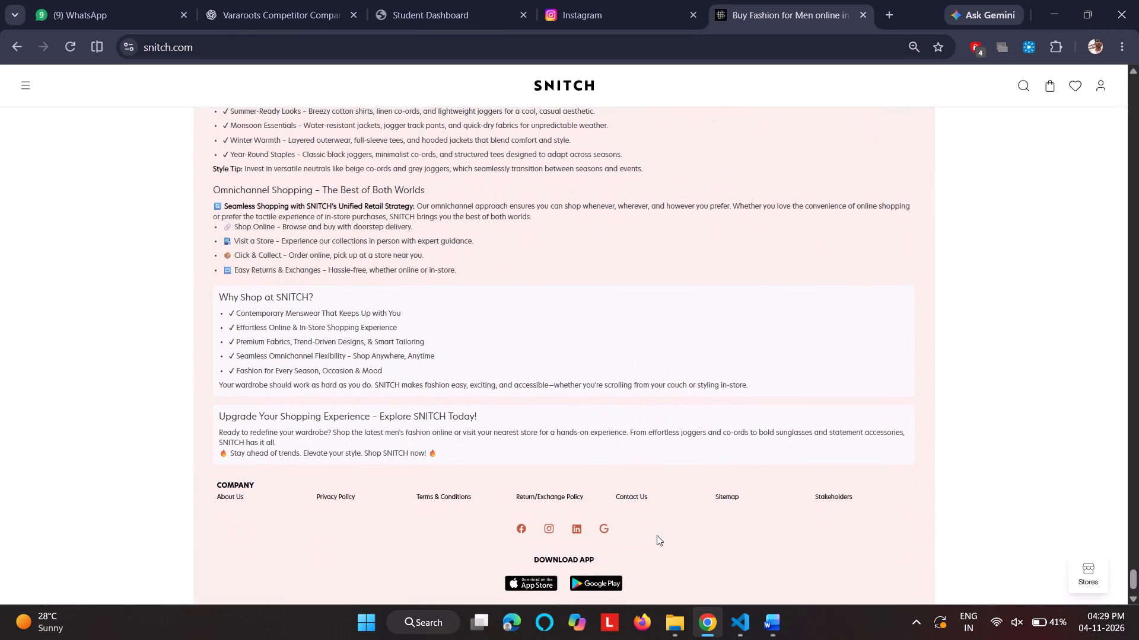
scroll(657, 535, "down", 1)
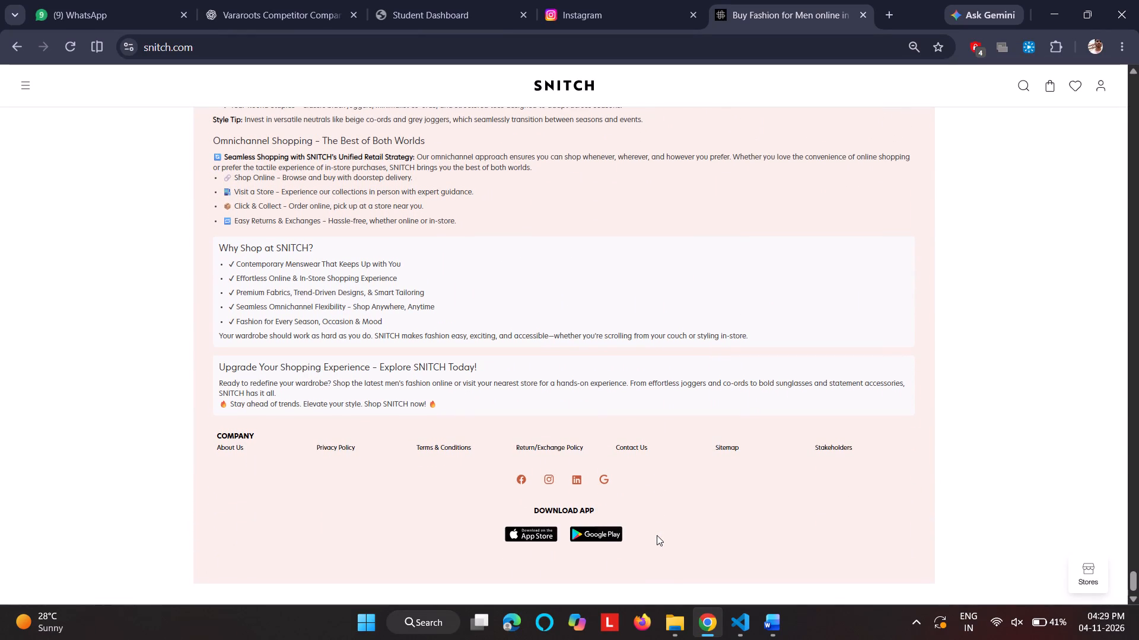
key("shift+super+s")
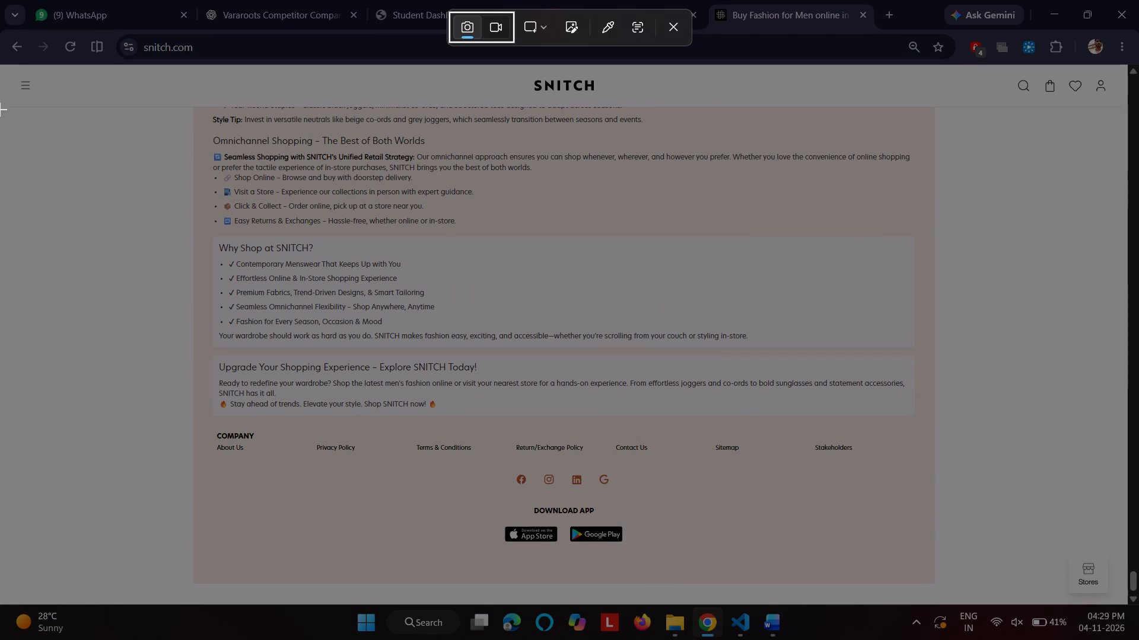
Capture the full-width page area of the SNITCH homepage bottom, from the header down to the footer and app download links.
left_click_drag(1, 62, 1138, 627)
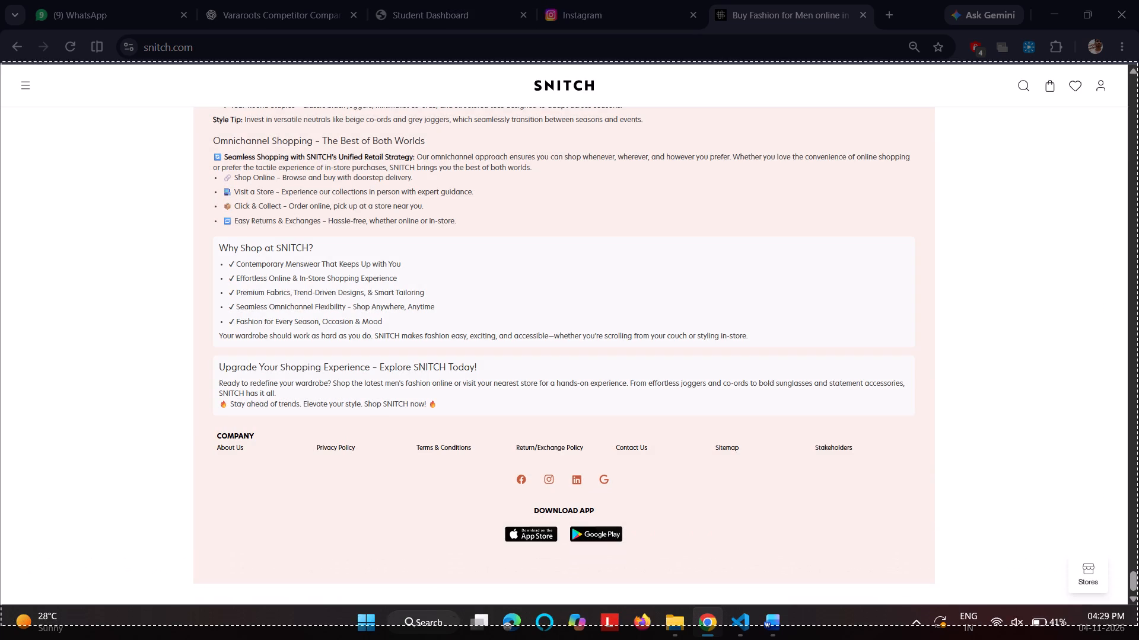
left_click_drag(1138, 627, 1133, 610)
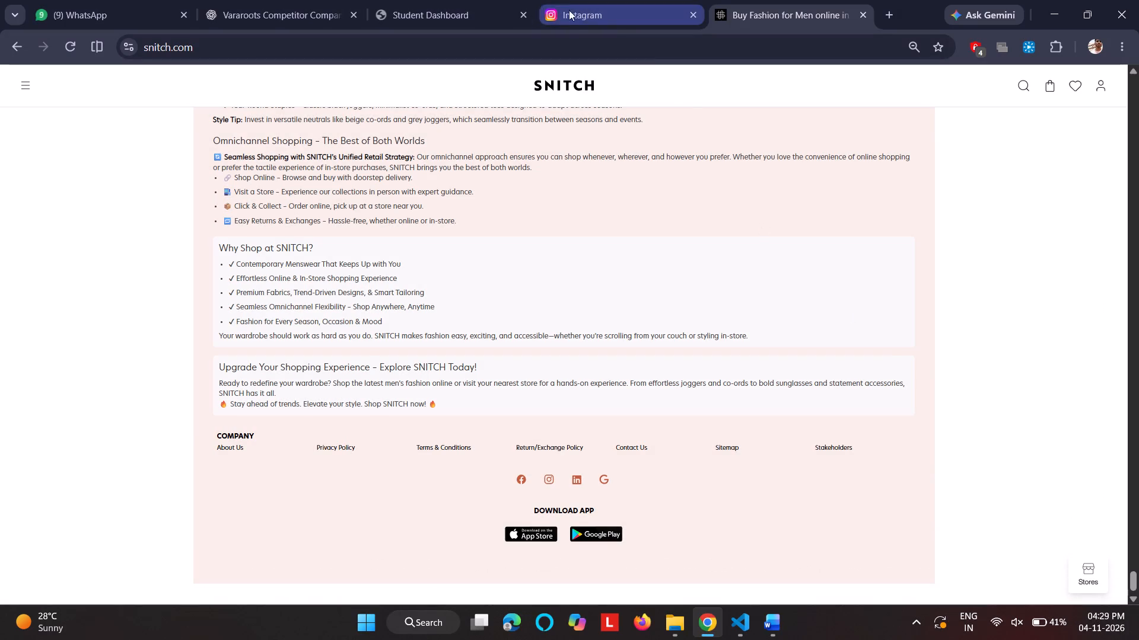
Return from the Vastrado Instagram profile to the Google results and search for "vastrado promotion".
left_click(278, 26)
left_click(599, 2)
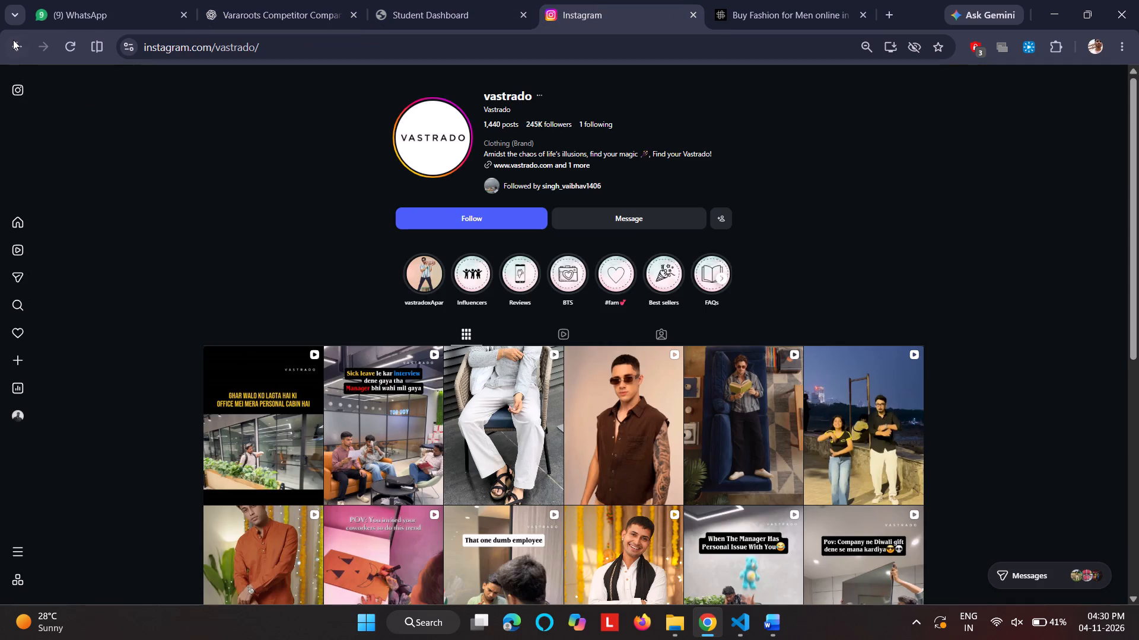
left_click(13, 39)
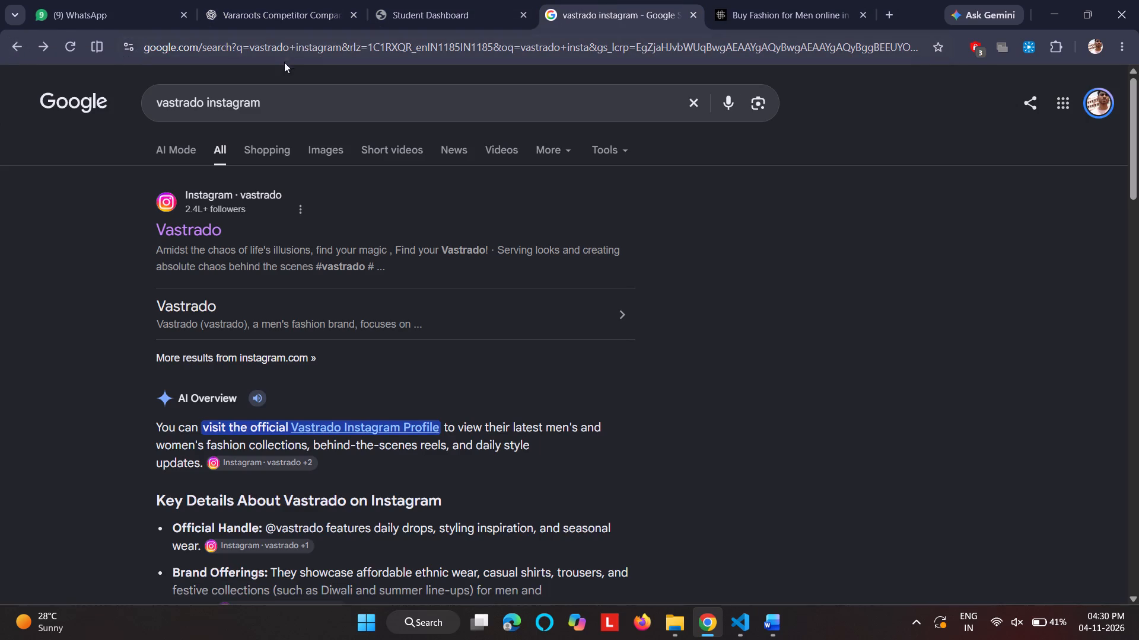
left_click(279, 108)
key("BackSpace")
key("BackSpace")
key("BackSpace")
key("BackSpace")
key("BackSpace")
key("BackSpace")
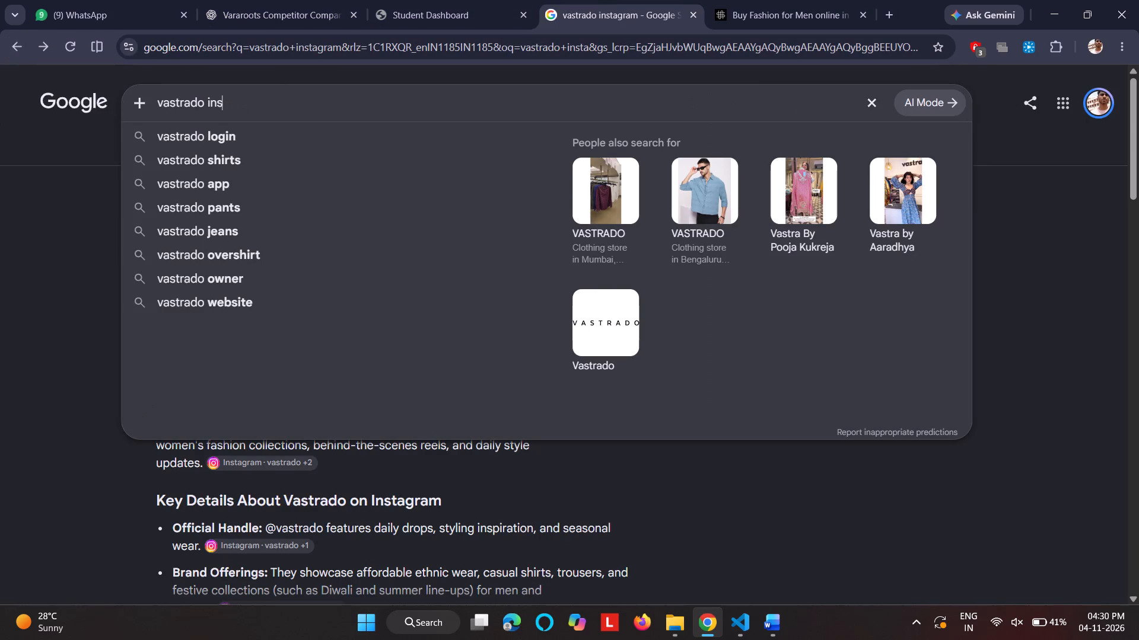
key("BackSpace")
key("BackSpace")
key("BackSpace")
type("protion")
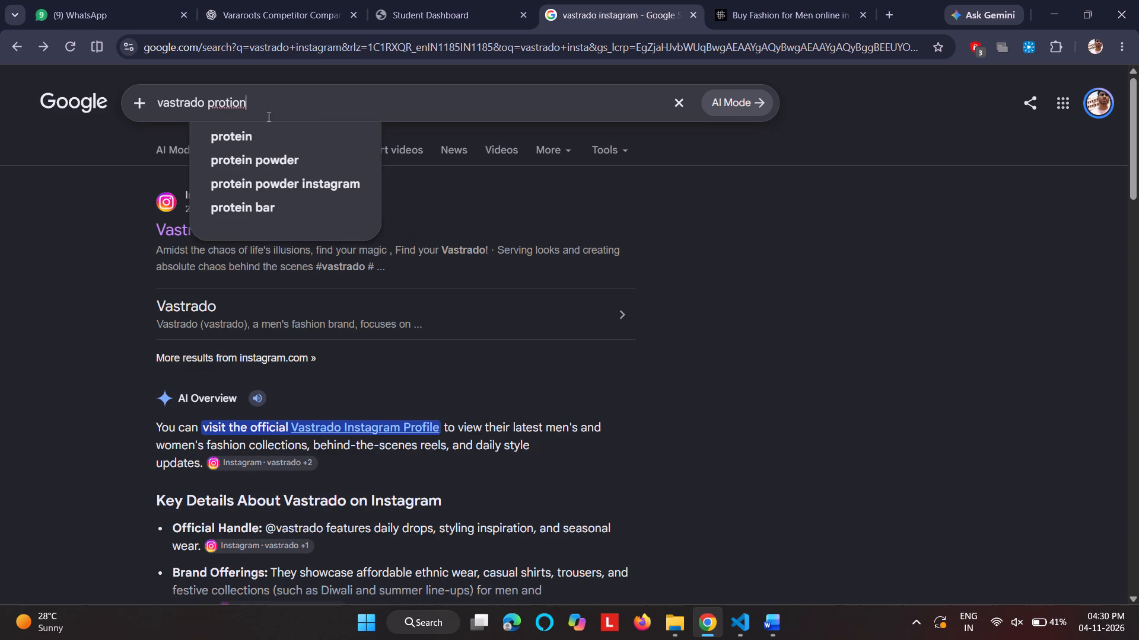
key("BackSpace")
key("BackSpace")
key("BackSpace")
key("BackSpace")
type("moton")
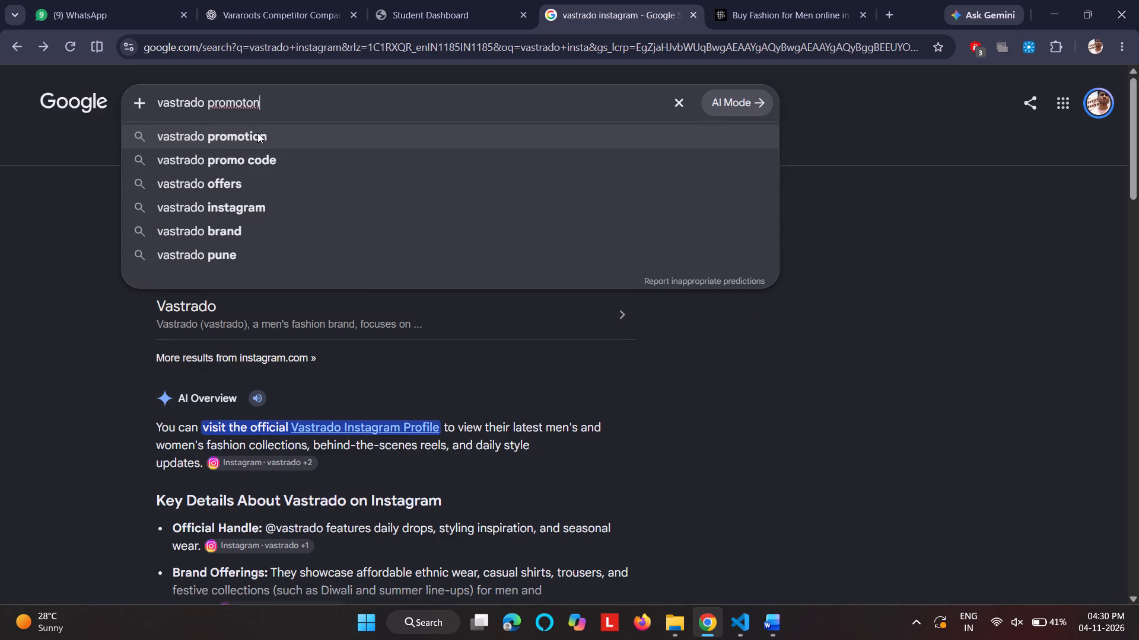
left_click(258, 133)
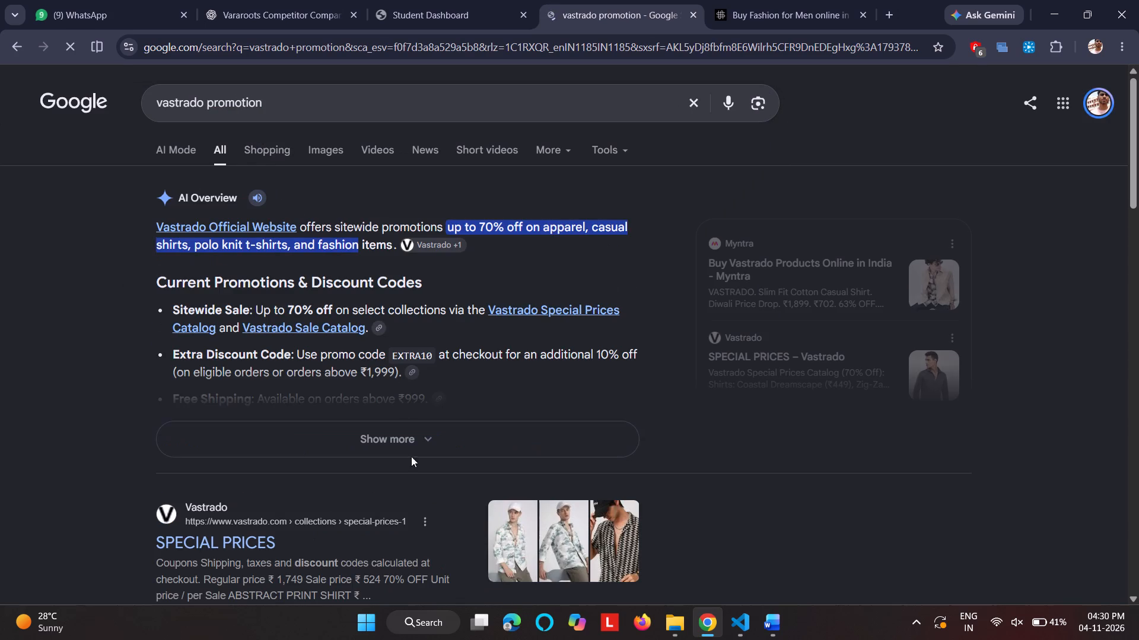
Skim the web results for Vastrado promotions, switch to the image results and look through the promotional banners.
scroll(346, 524, "down", 3)
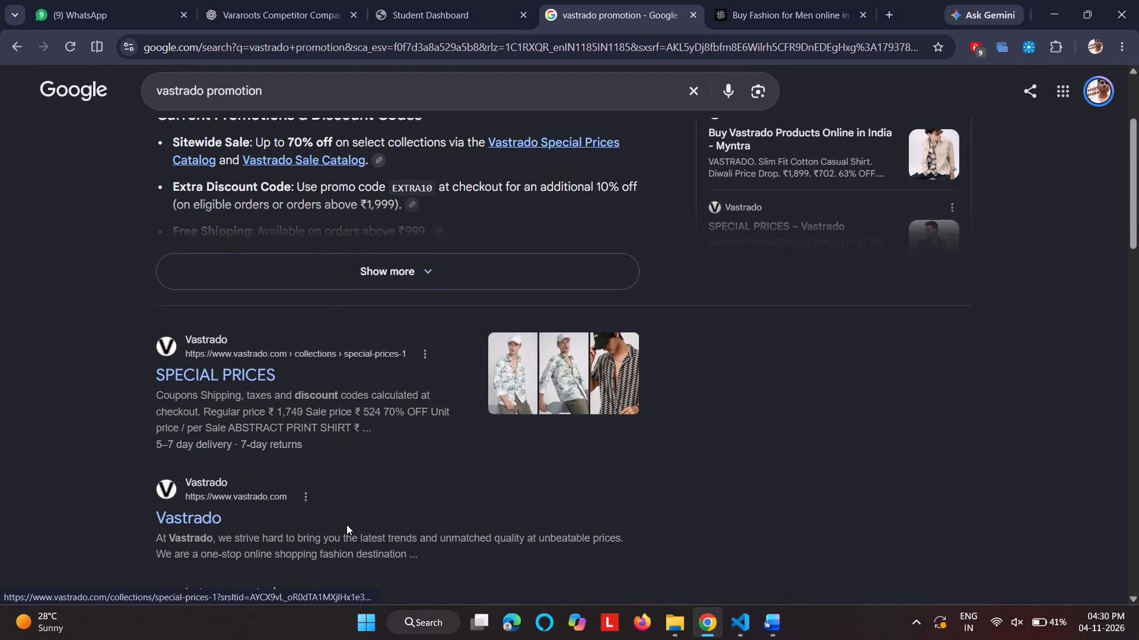
scroll(339, 277, "up", 4)
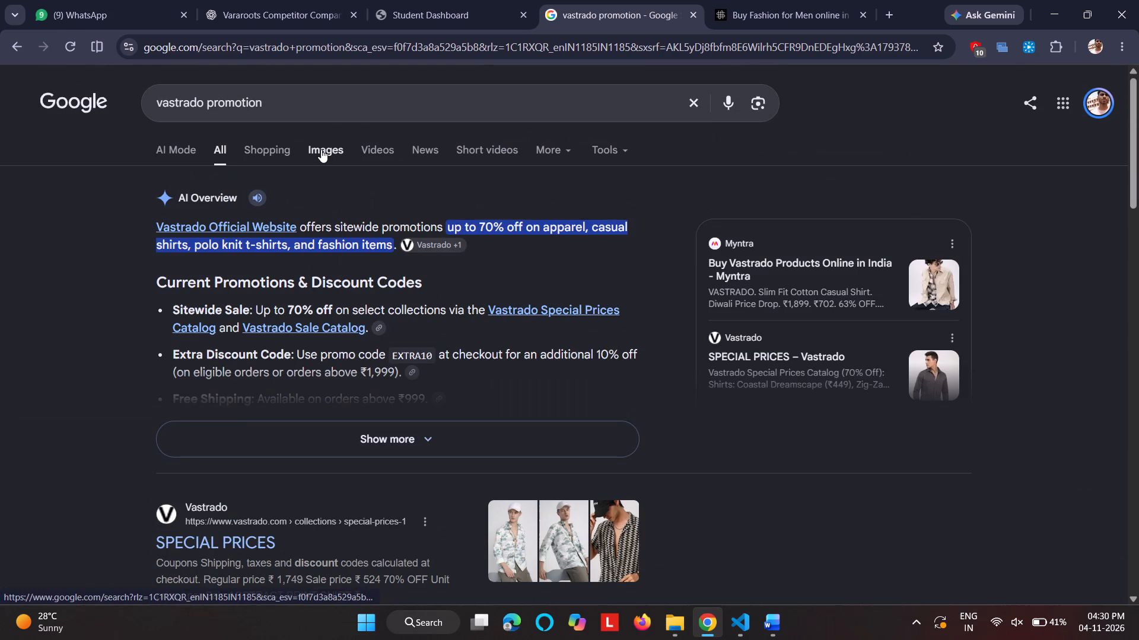
left_click(321, 149)
scroll(374, 321, "down", 1)
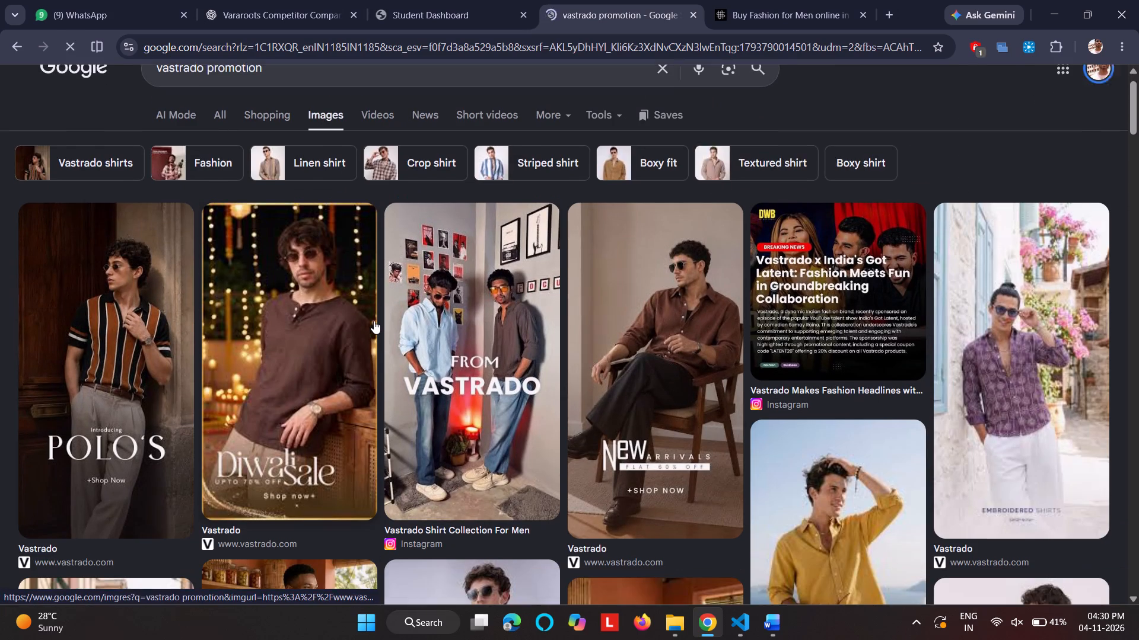
scroll(374, 321, "down", 2)
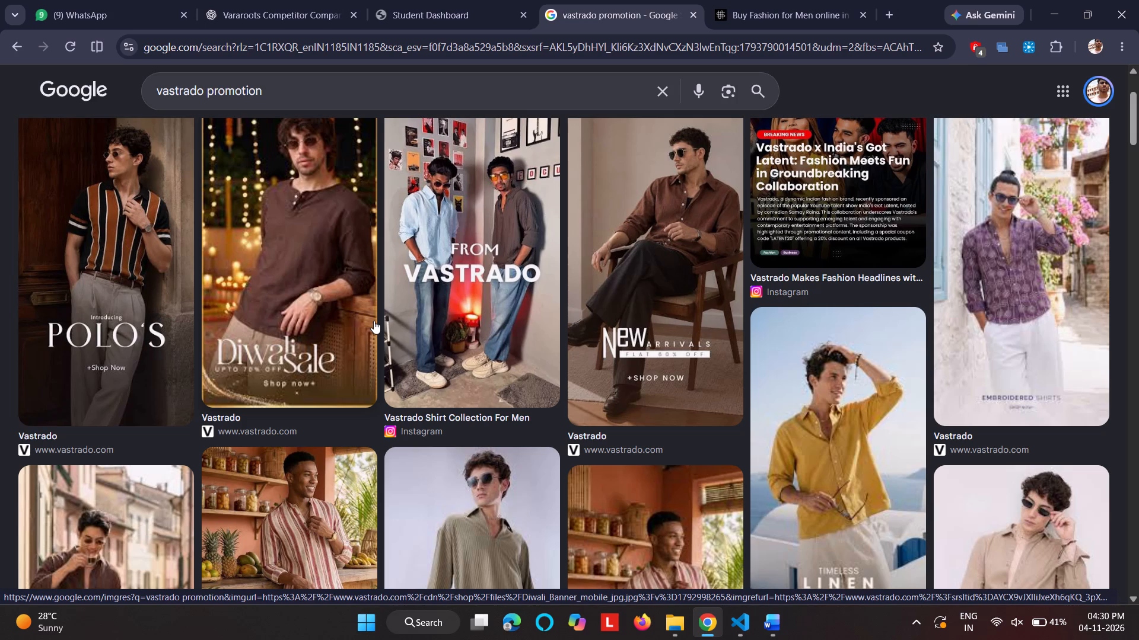
scroll(374, 321, "up", 1)
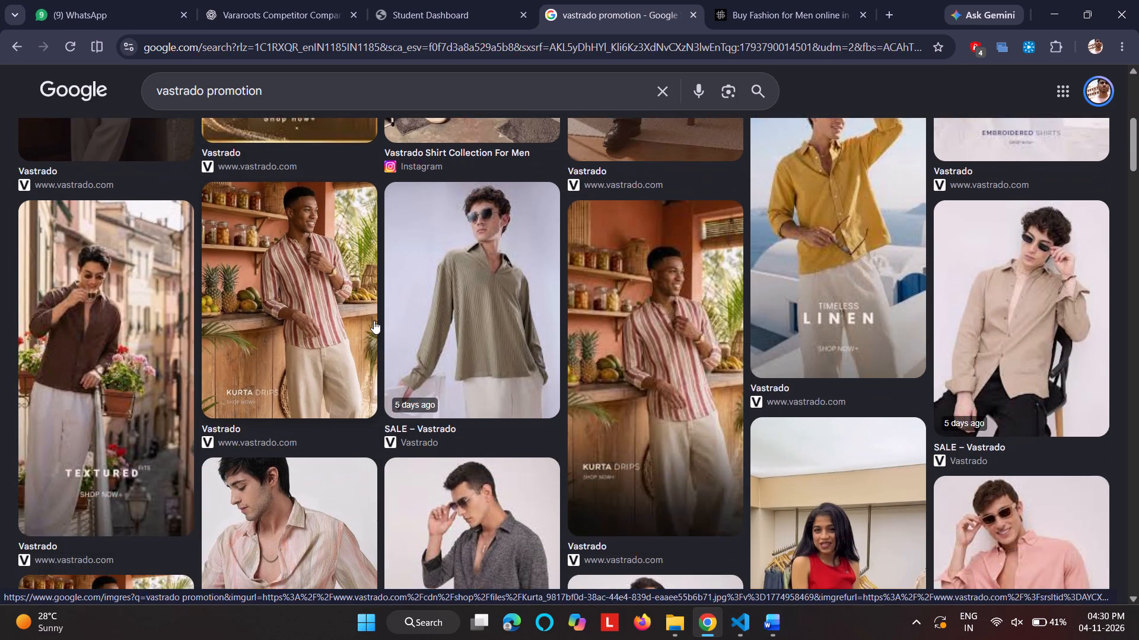
scroll(374, 321, "up", 3)
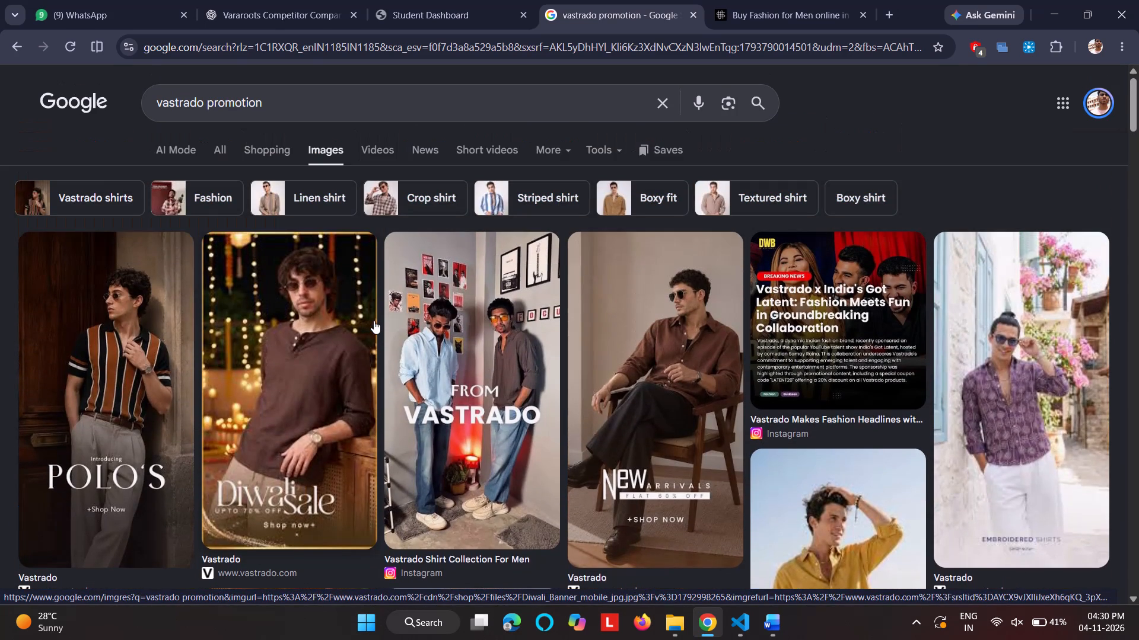
Open the "Vastrado x India's Got Latent" collaboration image and take a screenshot of its enlarged preview.
left_click(793, 275)
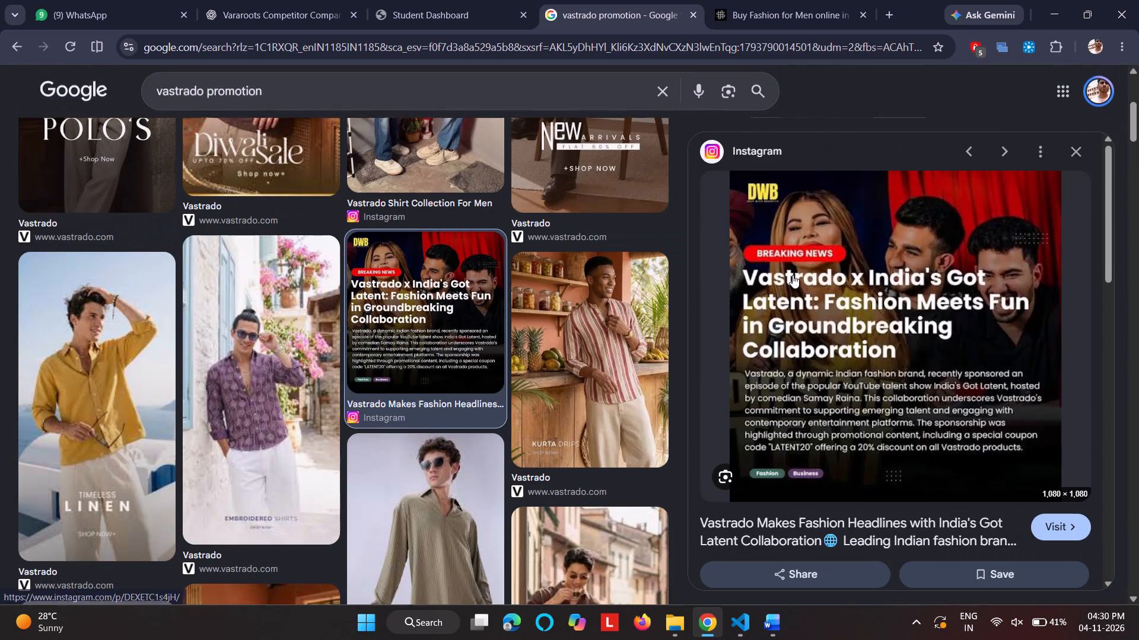
key("shift+super+s")
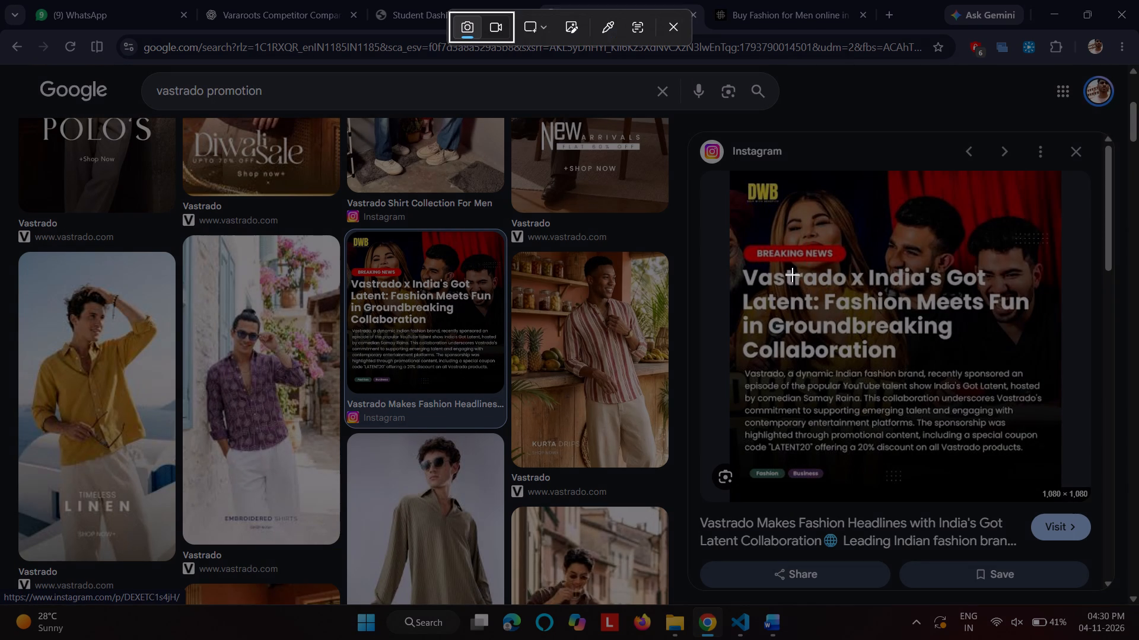
left_click_drag(729, 169, 1121, 553)
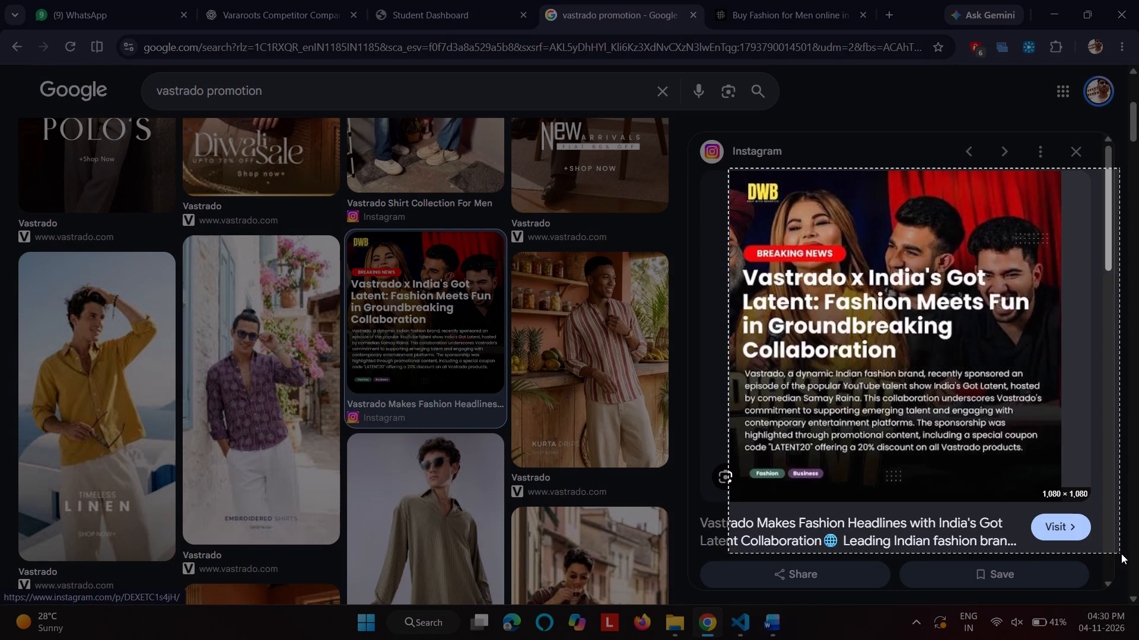
left_click_drag(1121, 553, 1080, 514)
Look further through the Vastrado promotion image results for more campaign, sale and coupon visuals.
scroll(626, 484, "down", 6)
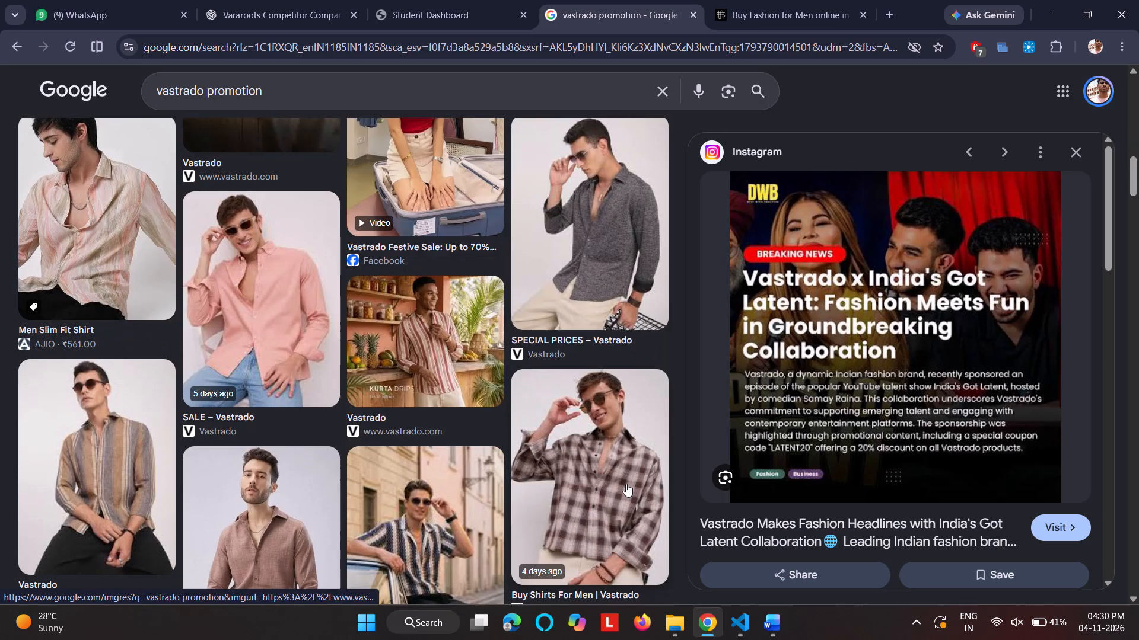
scroll(626, 484, "down", 4)
scroll(626, 484, "up", 2)
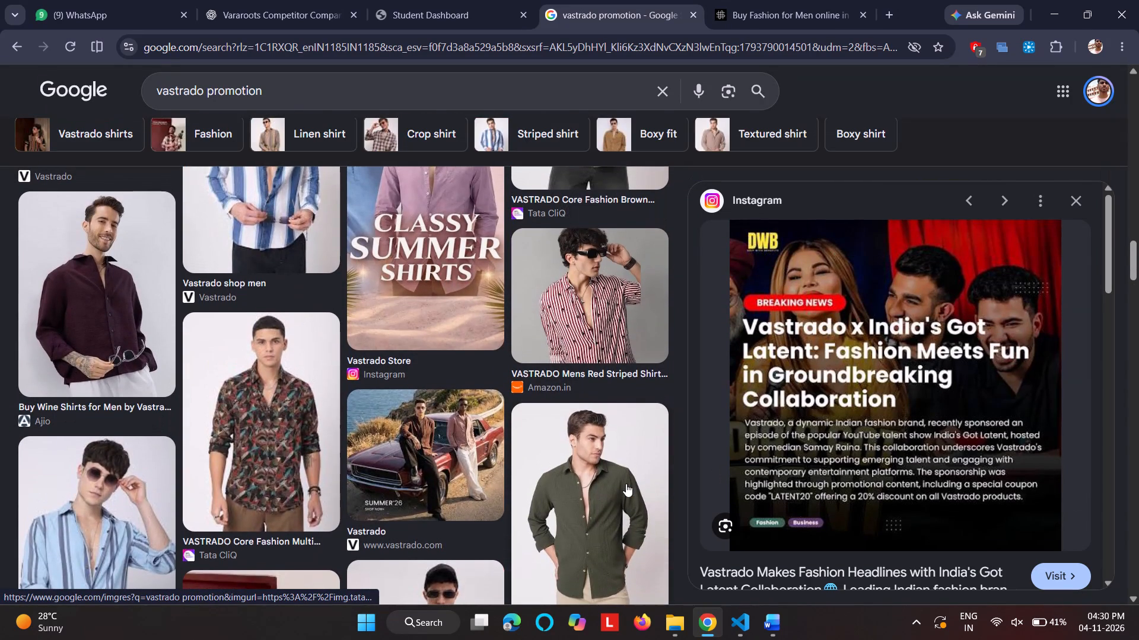
scroll(466, 433, "down", 5)
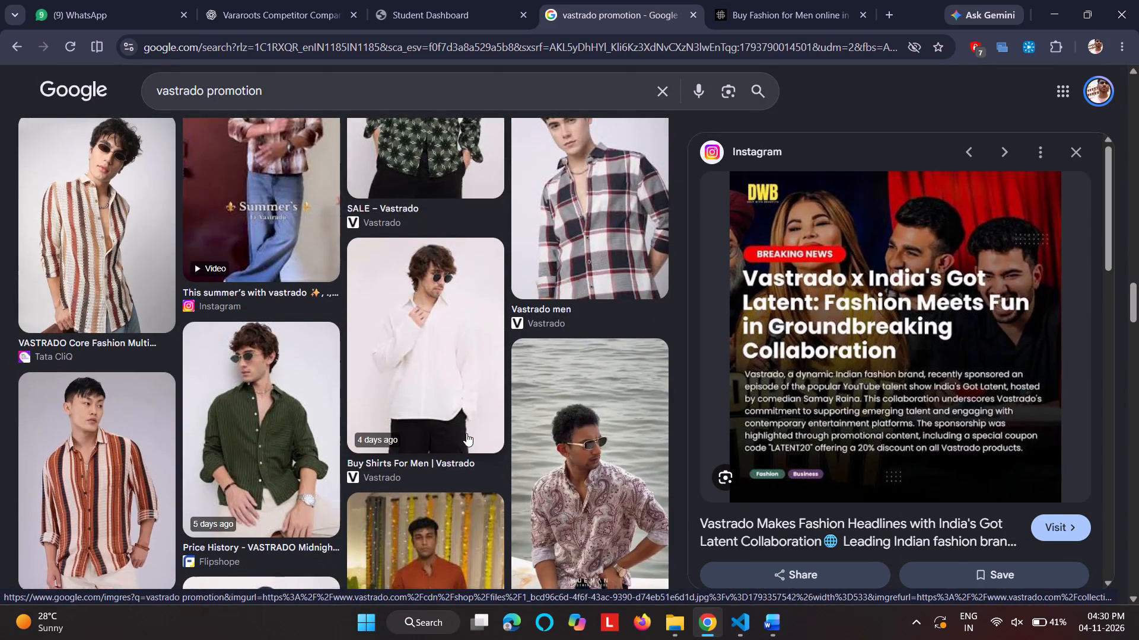
scroll(466, 433, "down", 7)
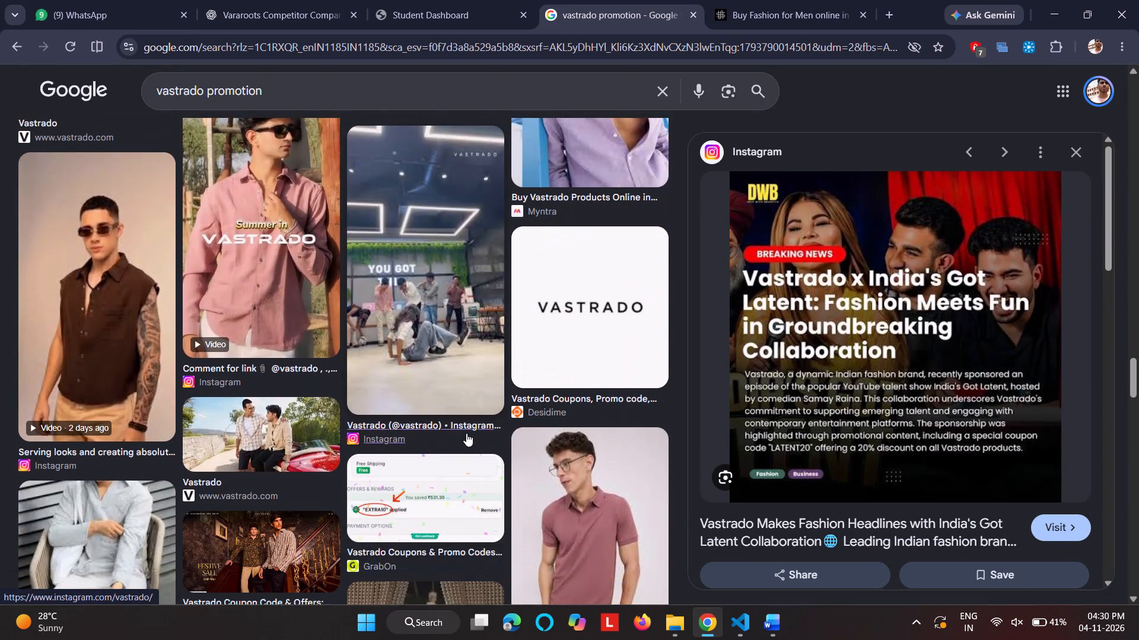
scroll(466, 433, "down", 3)
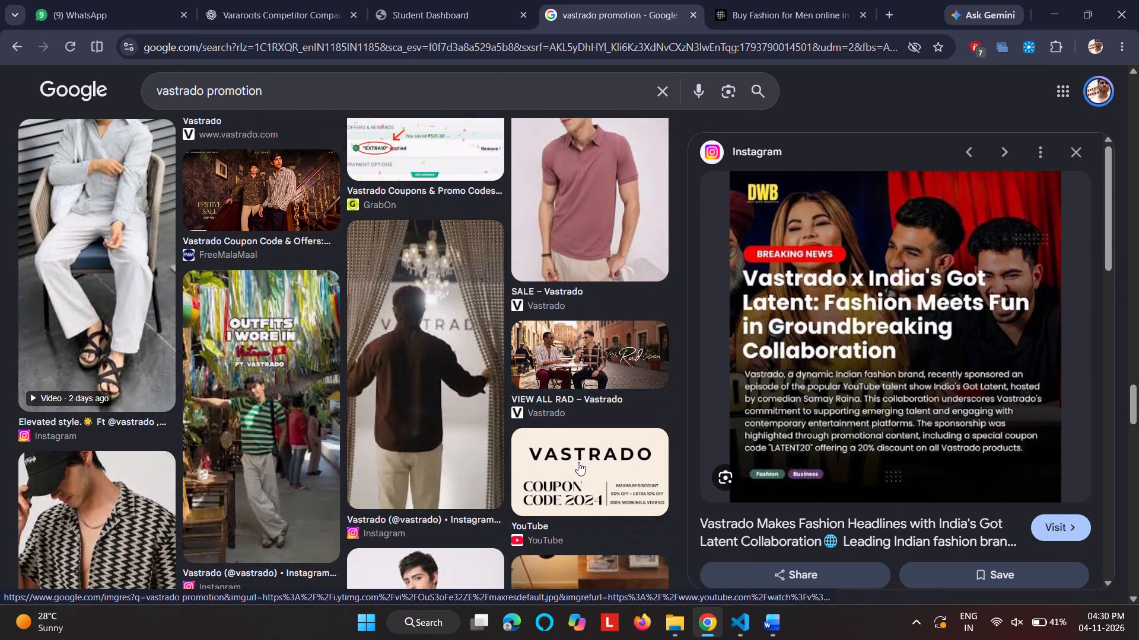
scroll(213, 340, "down", 4)
scroll(213, 340, "right", 4)
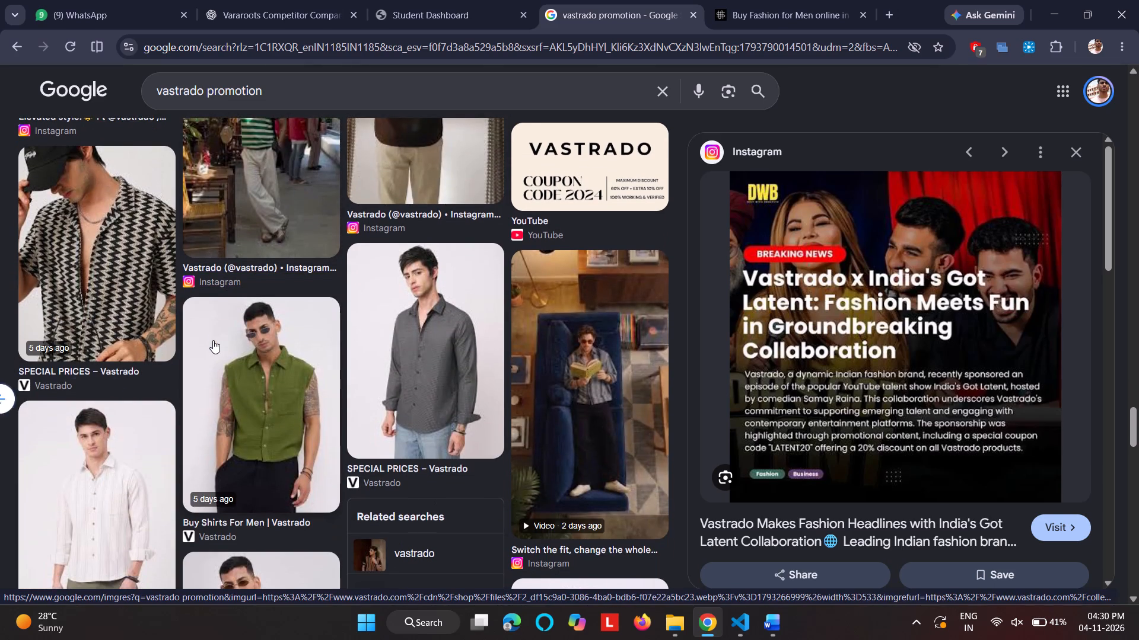
Look through the Google image results for "vastrado promotion" for promotional banners and campaign posts.
scroll(213, 340, "right", 4)
scroll(213, 340, "up", 1)
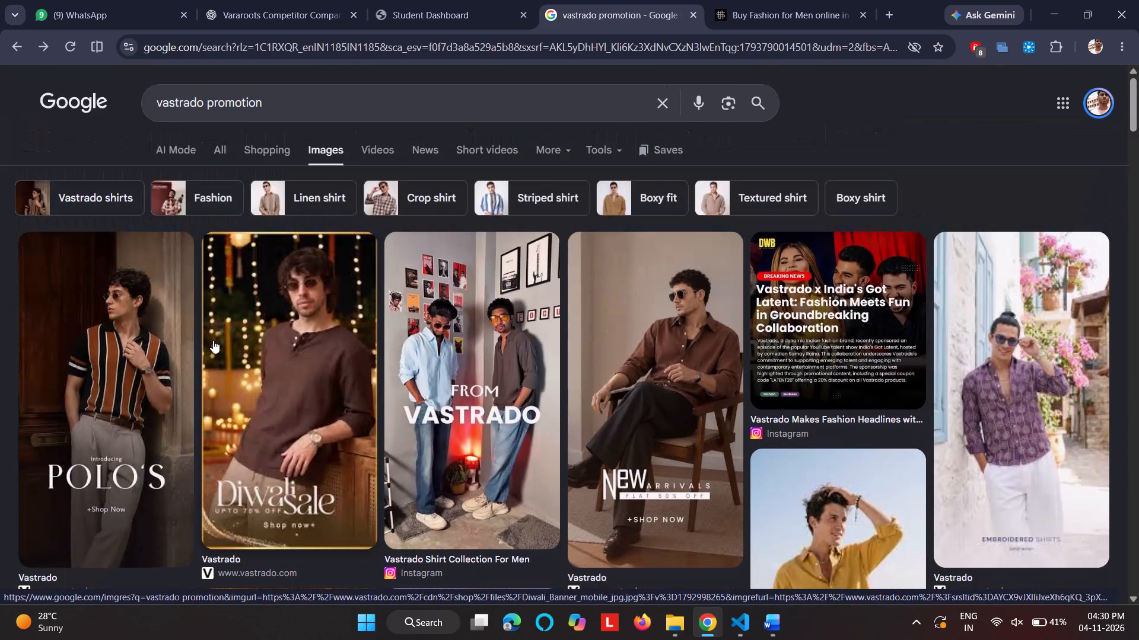
scroll(213, 340, "up", 1)
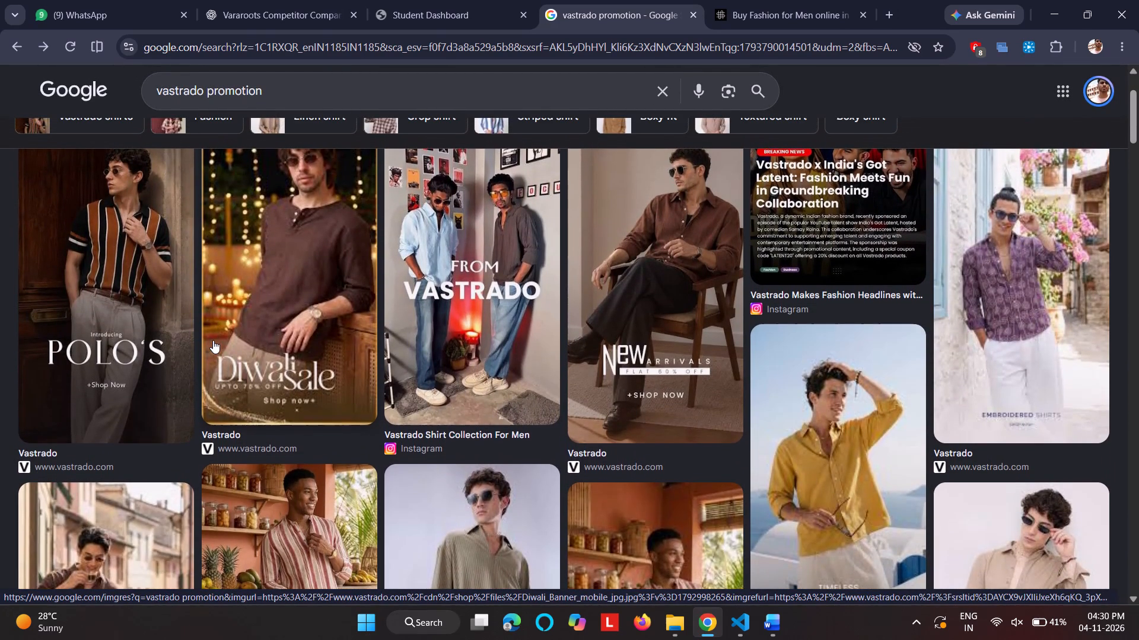
scroll(213, 340, "up", 1)
scroll(213, 340, "down", 4)
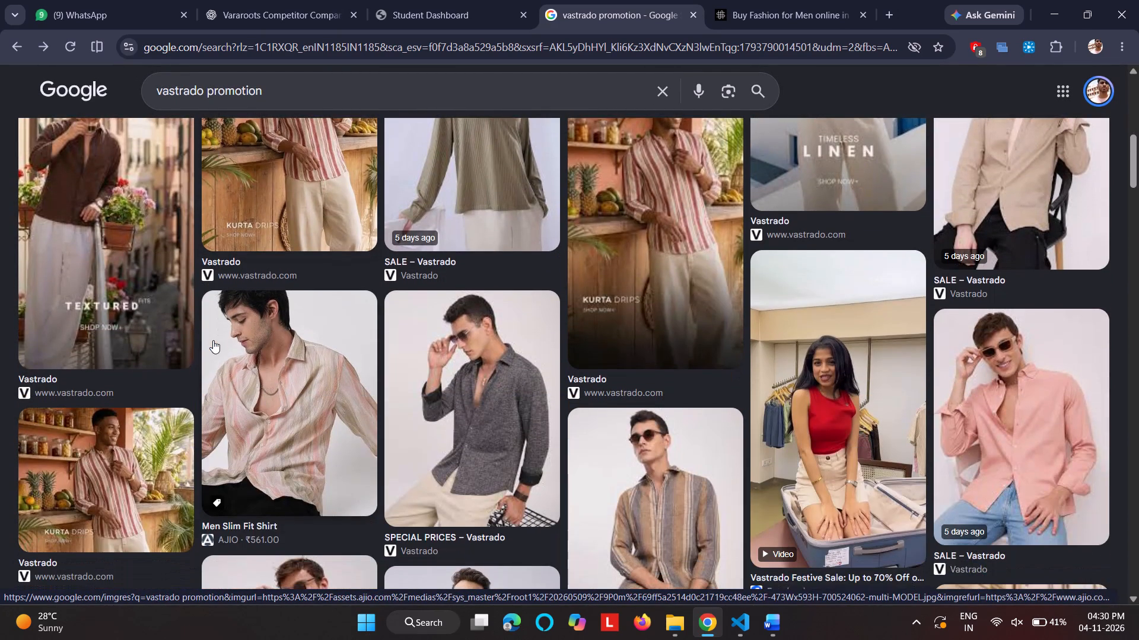
scroll(213, 340, "down", 3)
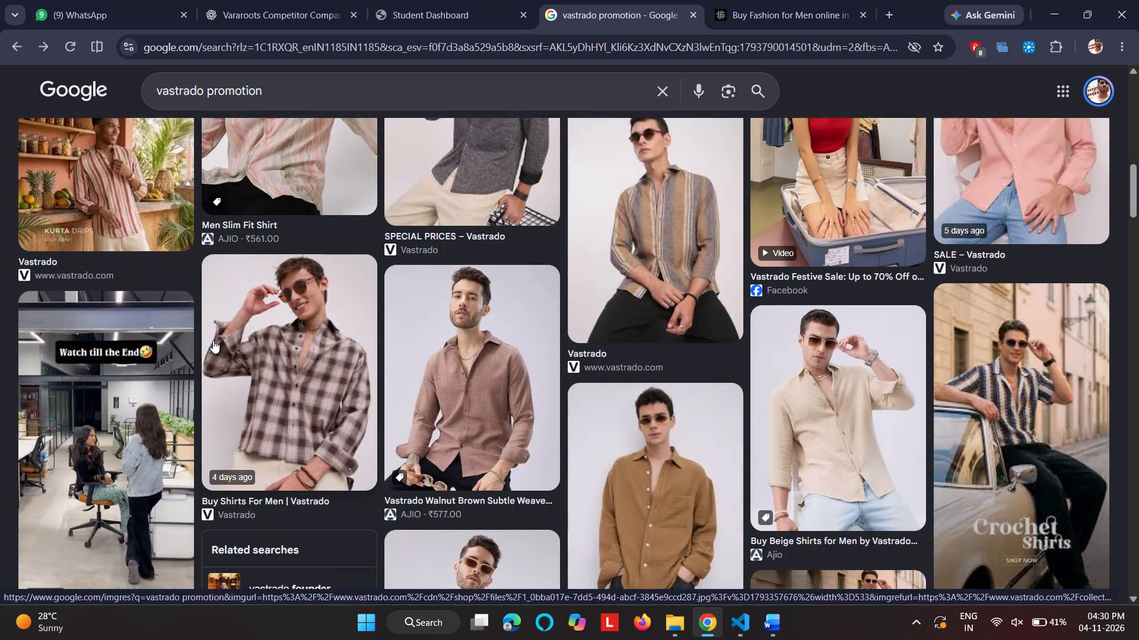
scroll(213, 340, "down", 4)
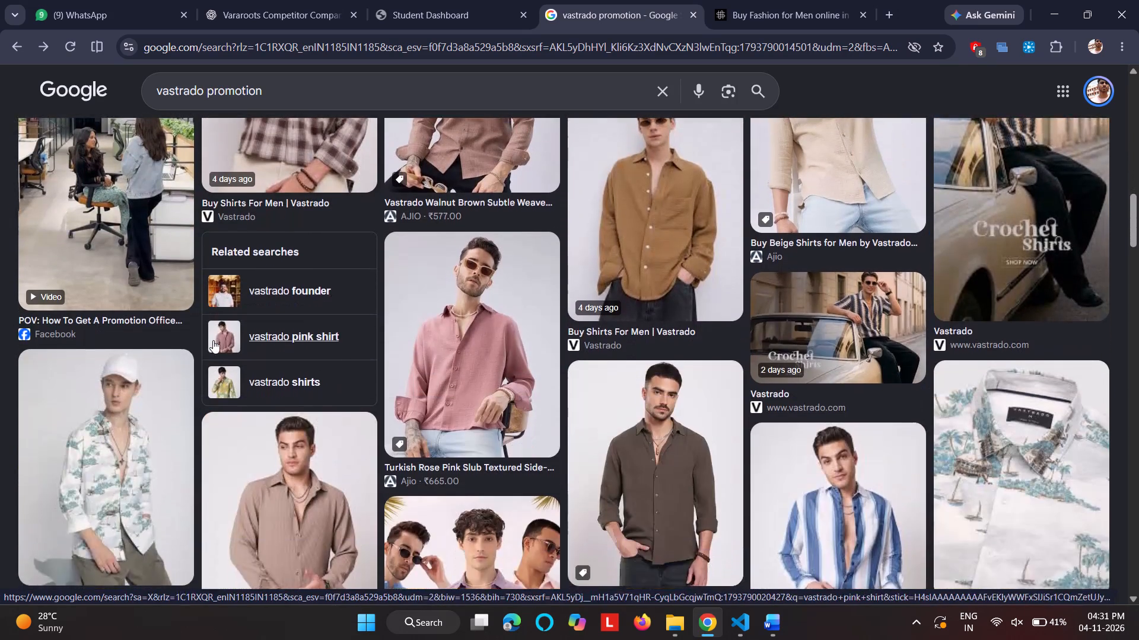
scroll(213, 340, "down", 4)
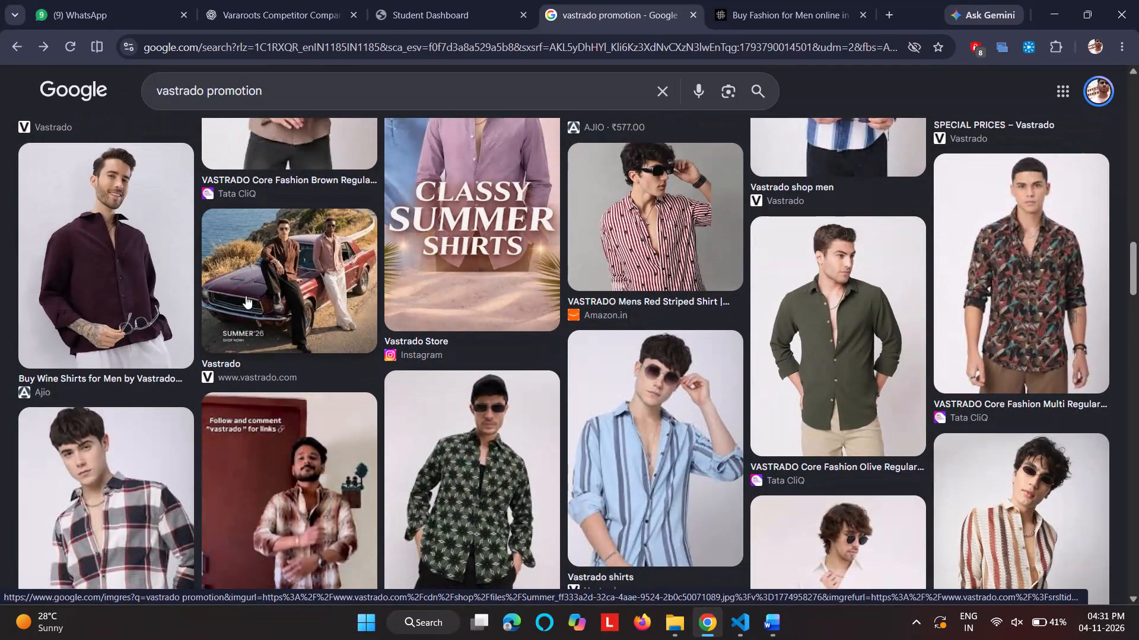
Open the Vastrado SUMMER'26 car banner from the image results and take a screenshot of its enlarged preview.
left_click(246, 296)
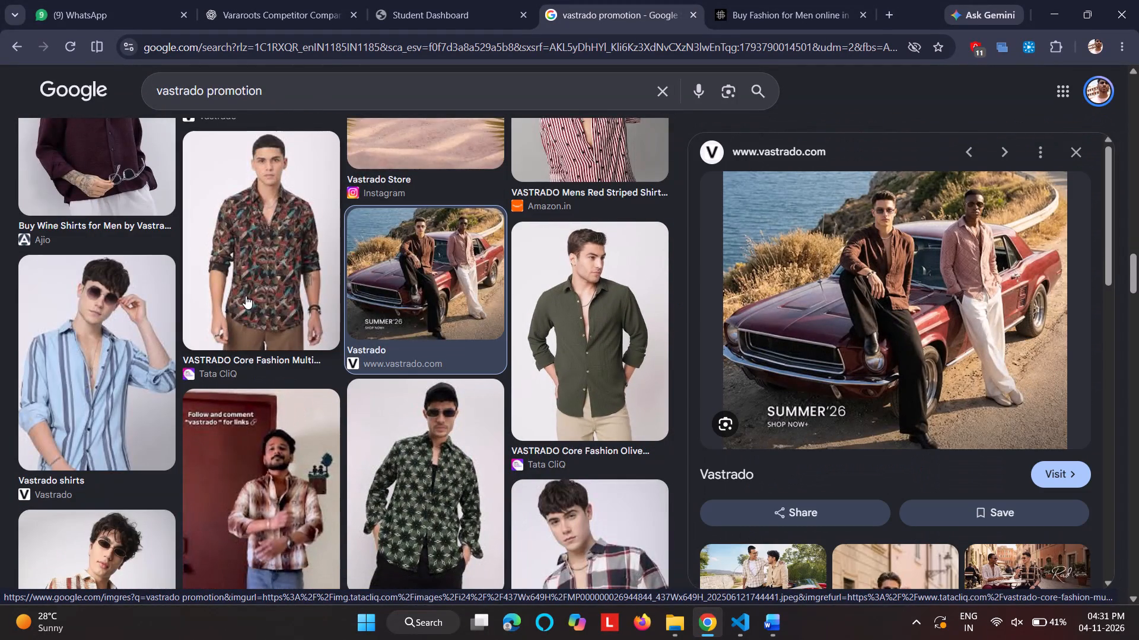
key("shift+super+s")
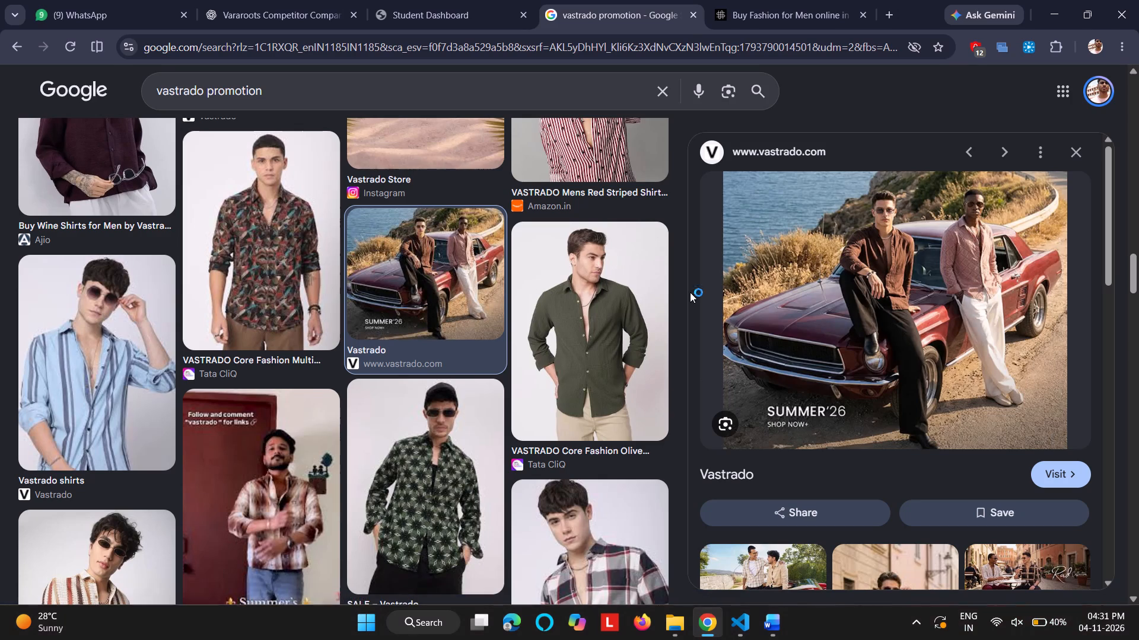
left_click_drag(685, 118, 1042, 519)
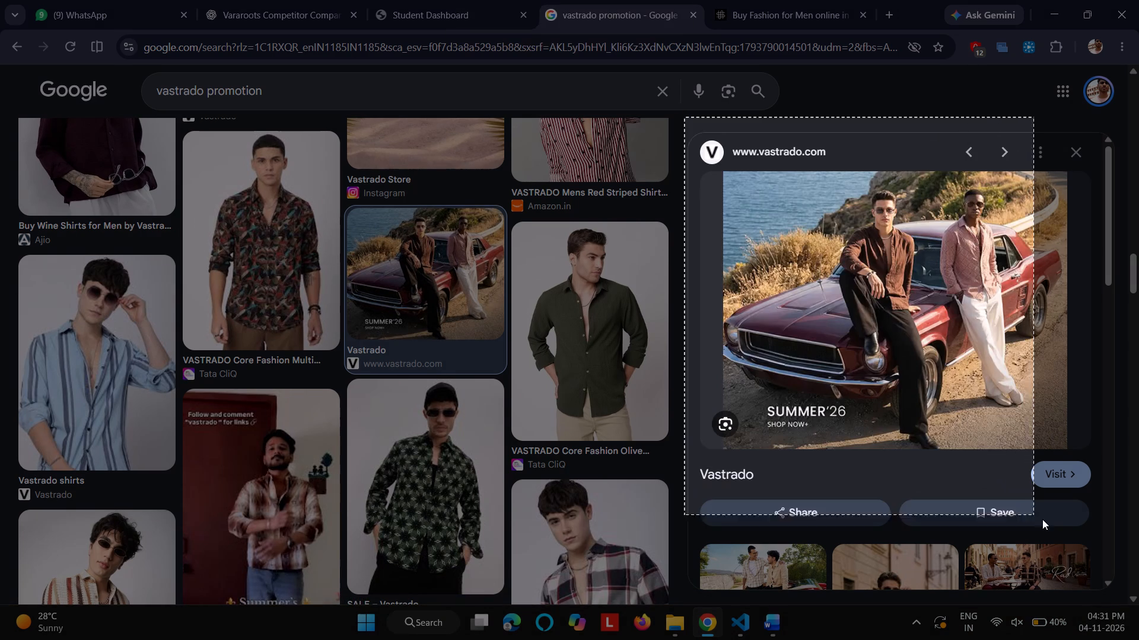
left_click_drag(1042, 519, 1138, 503)
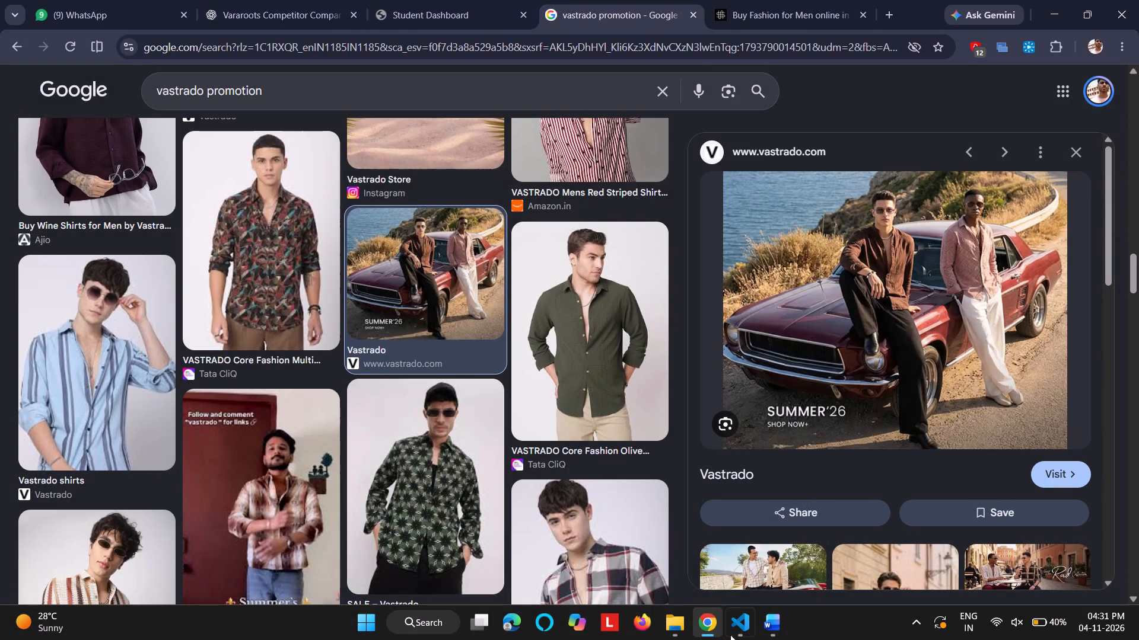
Return to the ChatGPT competitor comparison chat and open the generated Vastrado vs SNITCH research report, the PDF and the Word version.
left_click(284, 1)
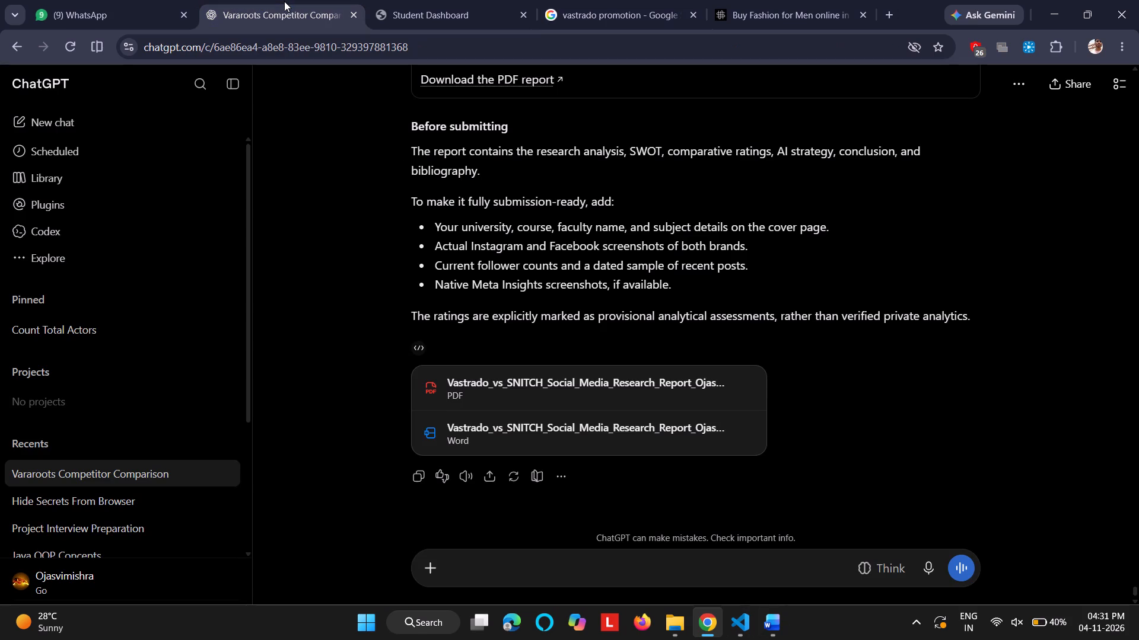
scroll(503, 357, "down", 1)
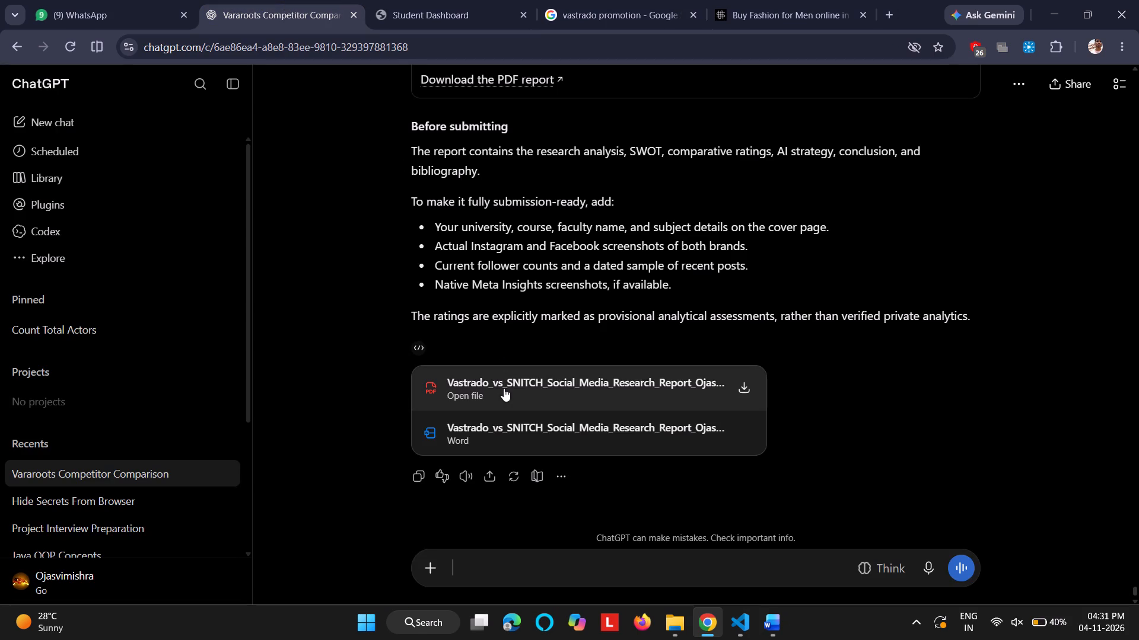
left_click(504, 388)
left_click(487, 437)
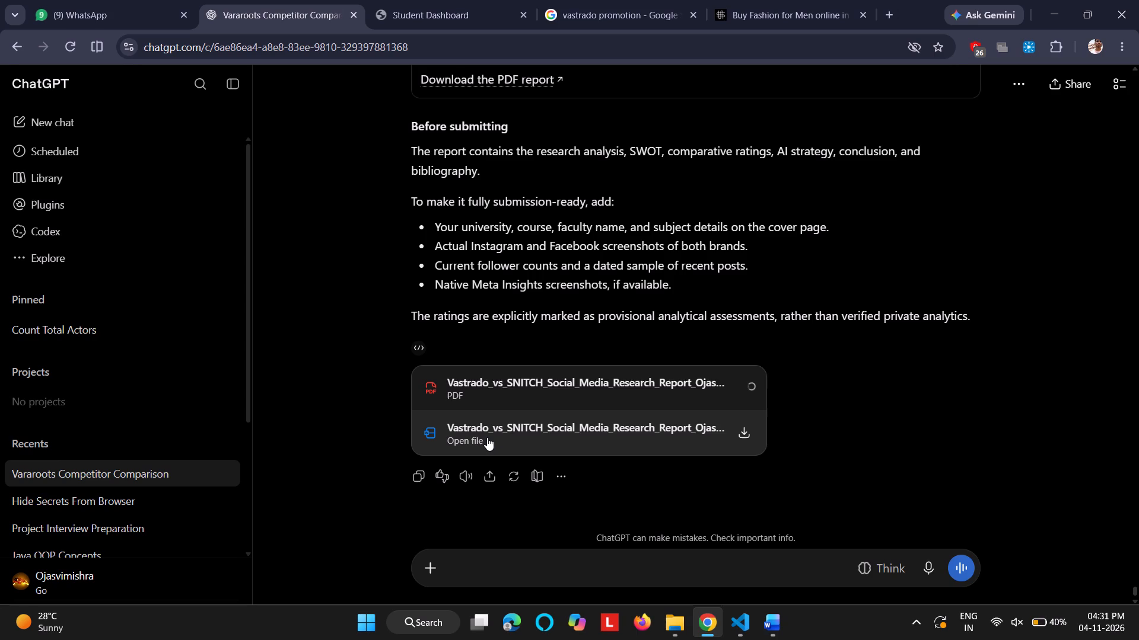
triple_click(487, 437)
right_click(487, 437)
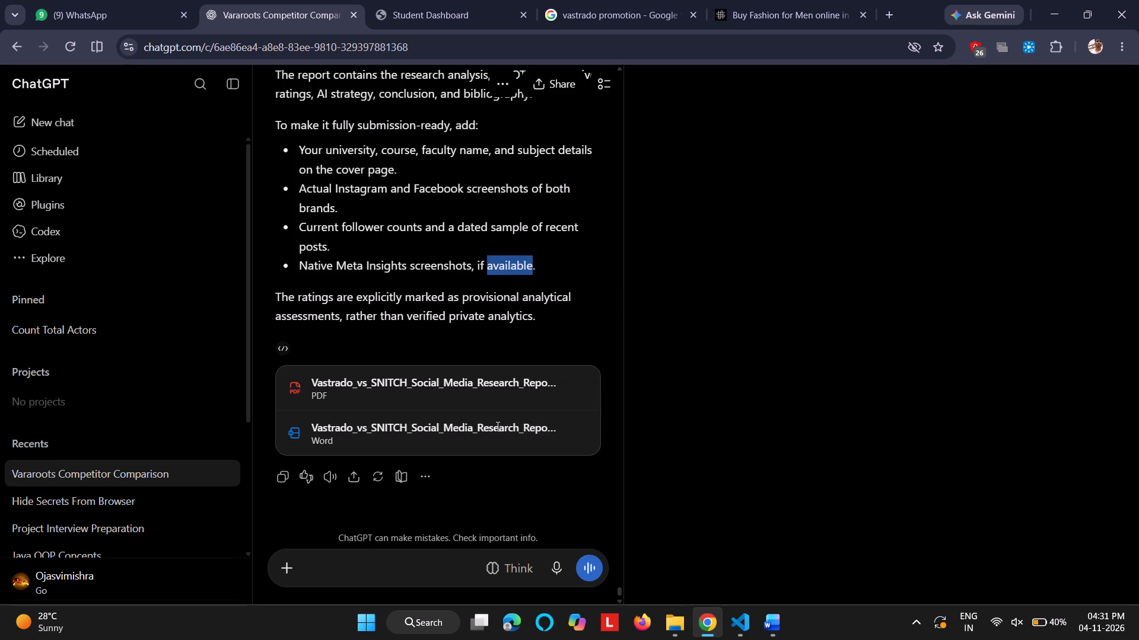
Read through the Vastrado vs SNITCH report preview, from the cover page to the performance ratings and AI recommendations.
left_click(842, 251)
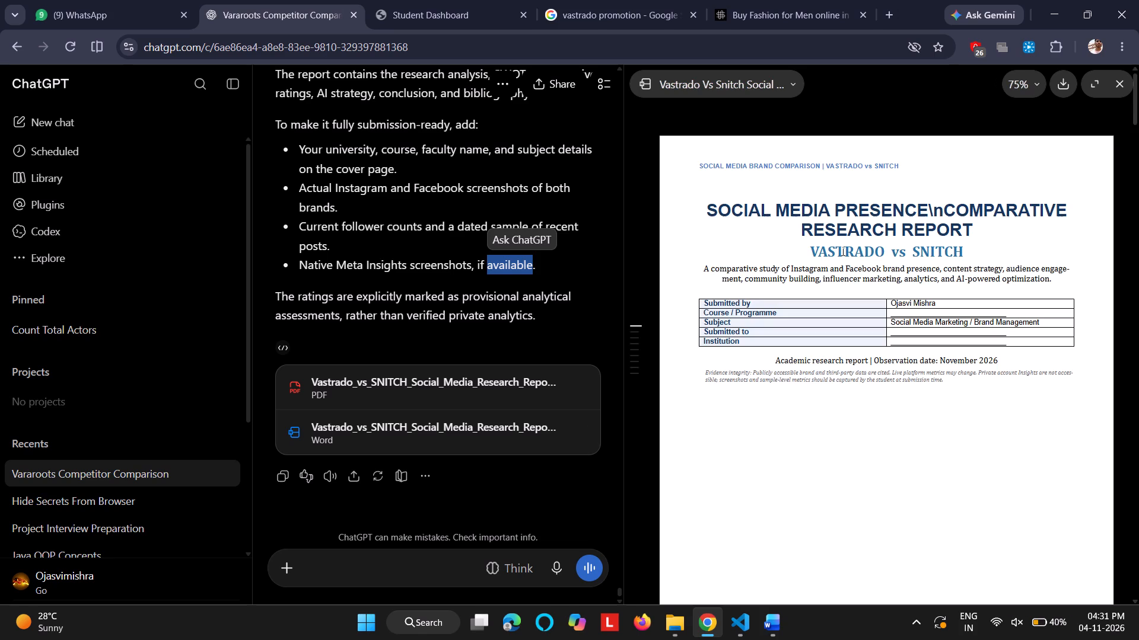
scroll(871, 390, "down", 8)
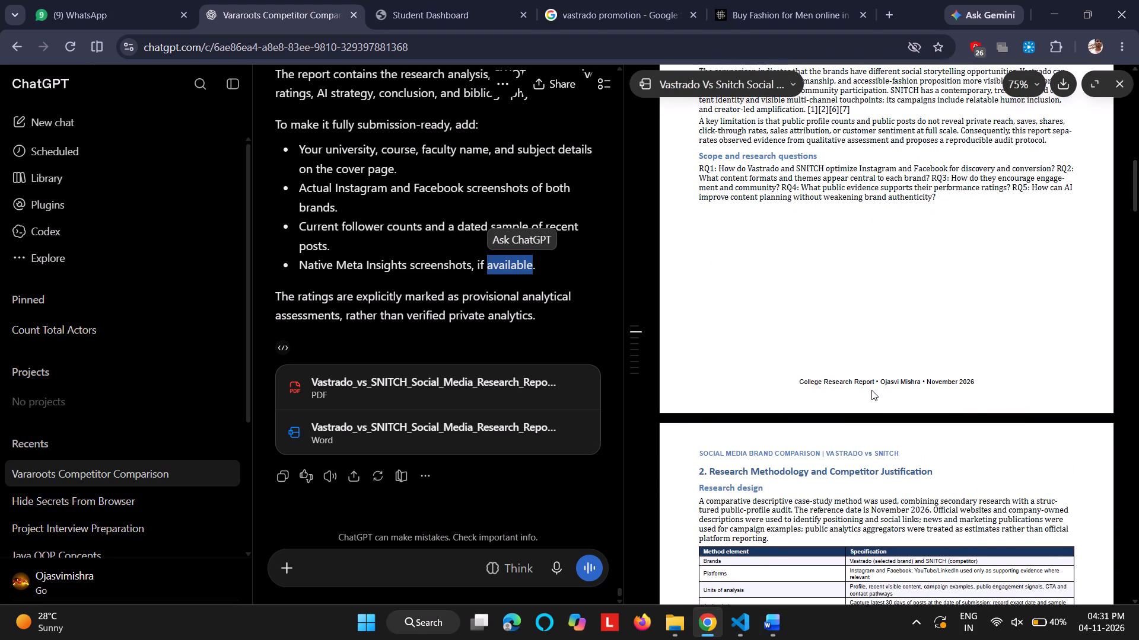
scroll(871, 390, "down", 4)
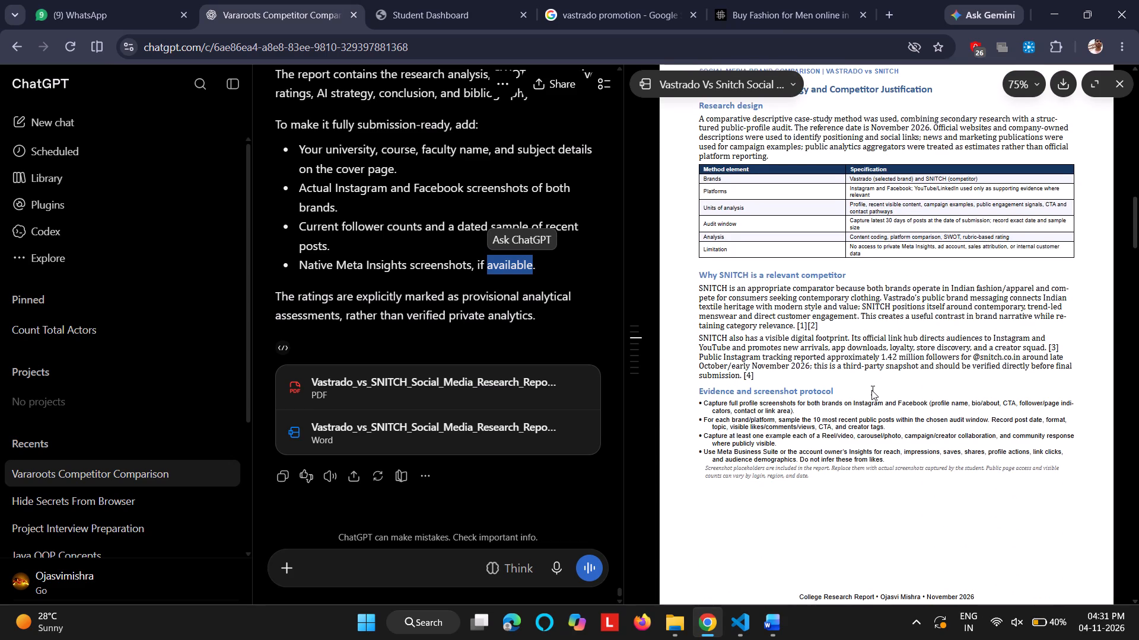
scroll(871, 390, "down", 10)
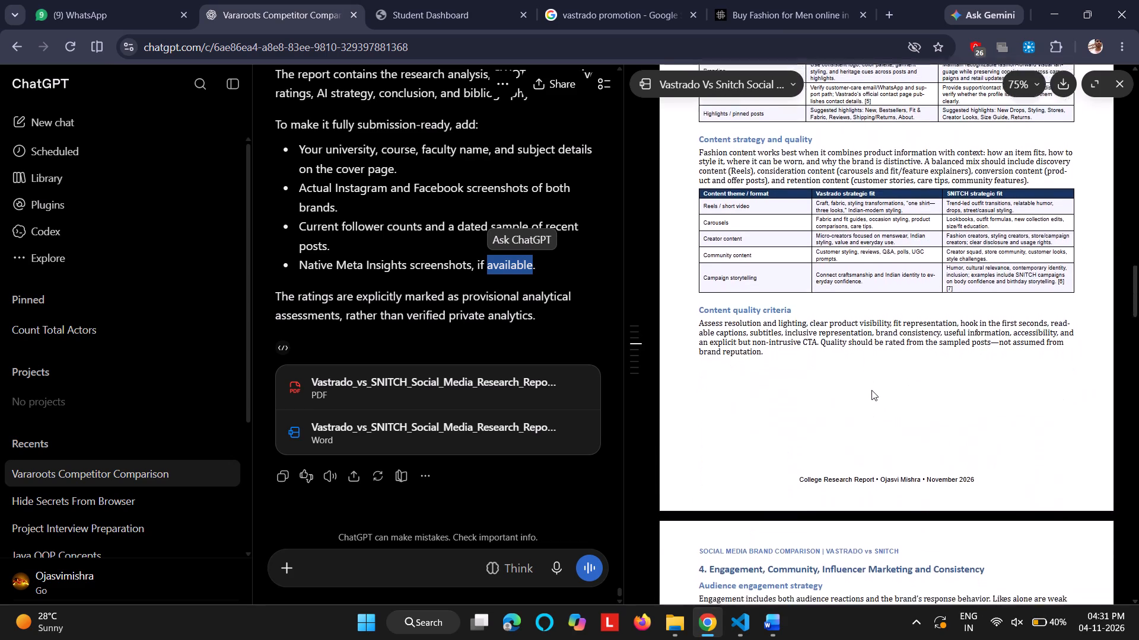
scroll(871, 390, "down", 6)
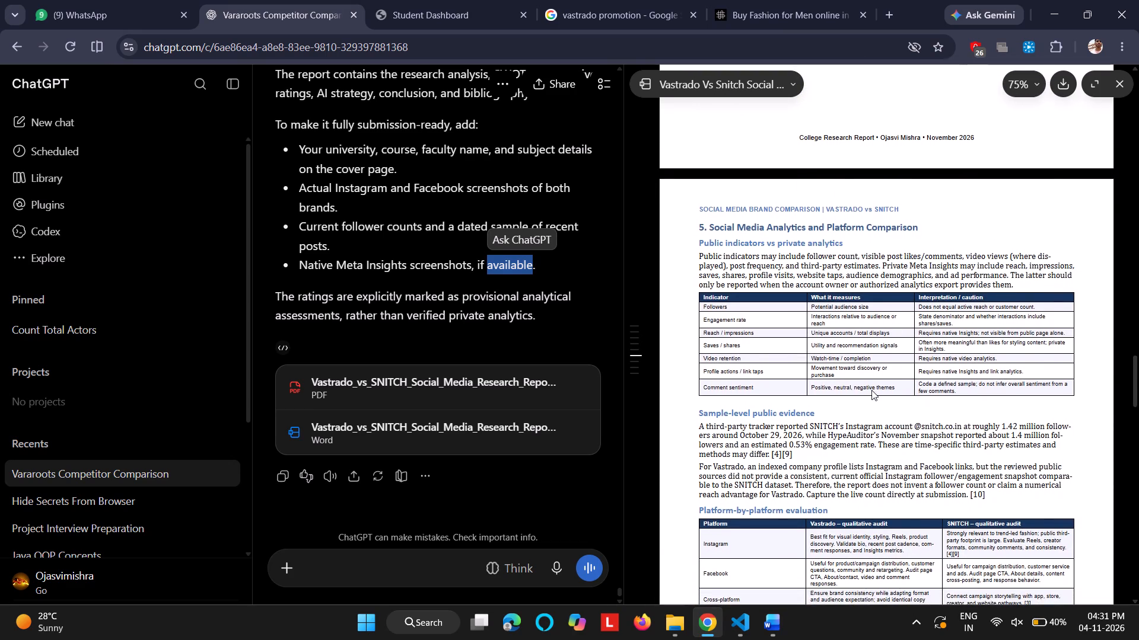
scroll(871, 390, "down", 10)
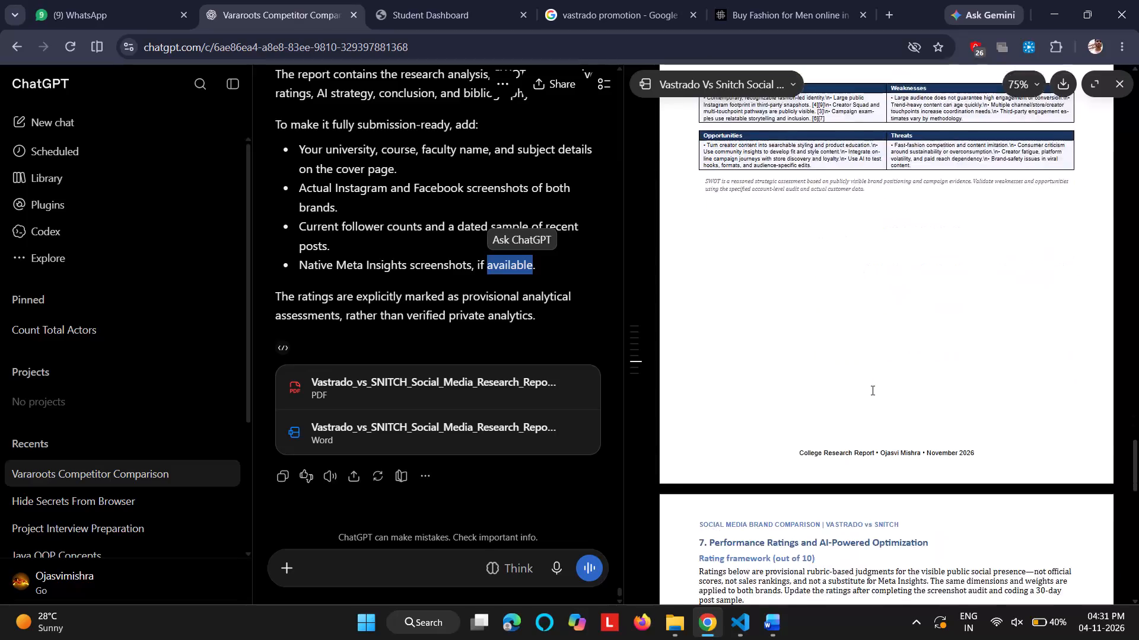
scroll(871, 390, "down", 9)
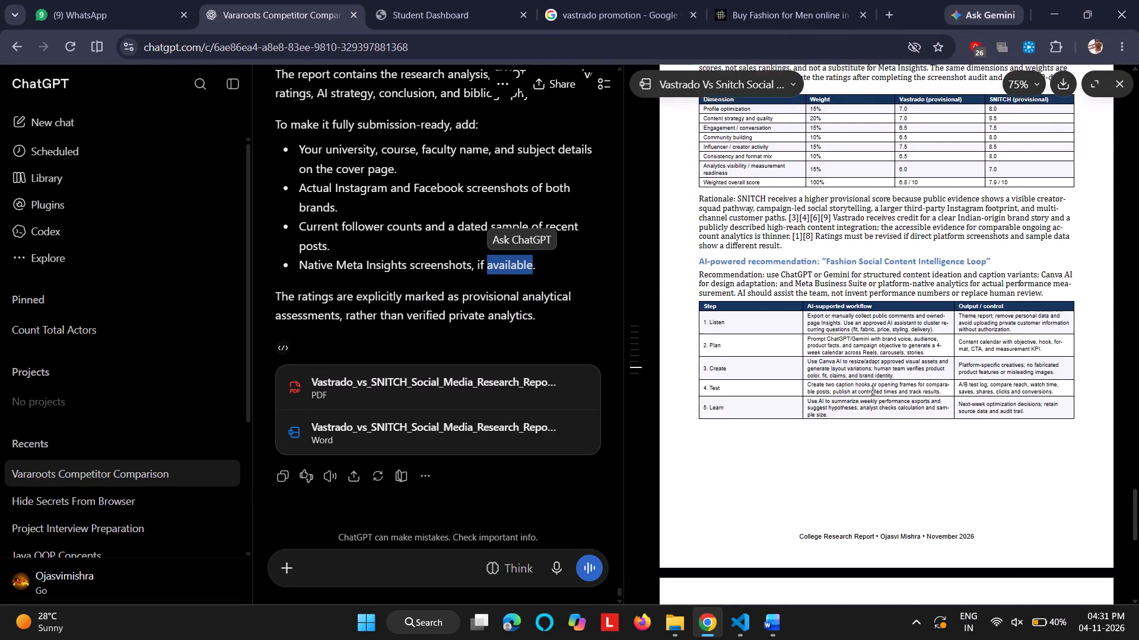
scroll(871, 390, "down", 10)
scroll(871, 390, "up", 18)
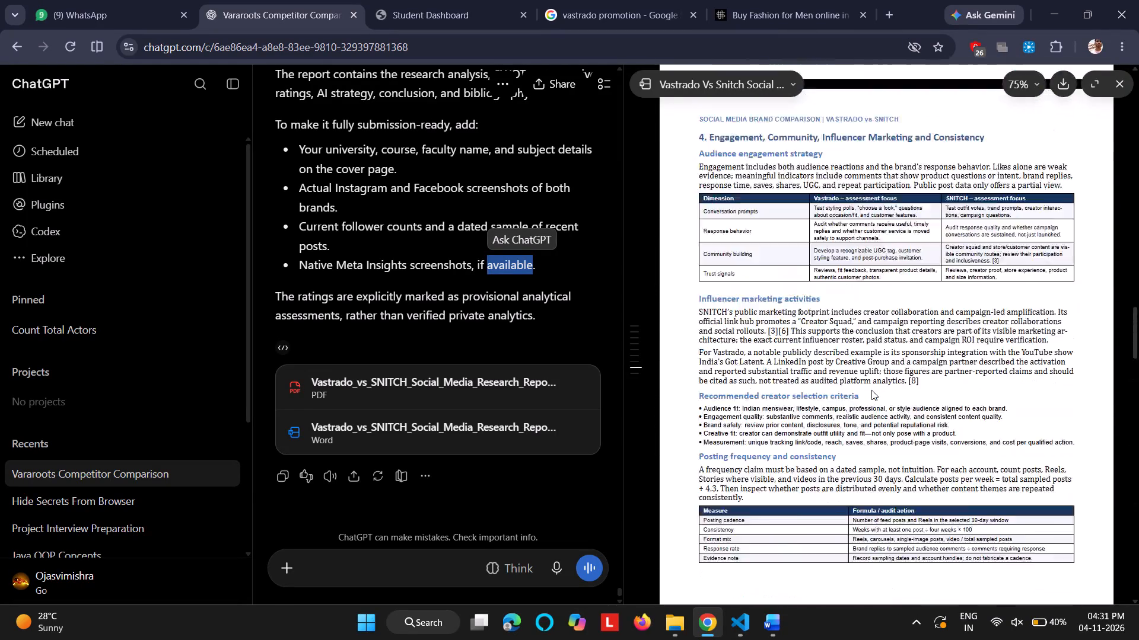
scroll(871, 390, "up", 9)
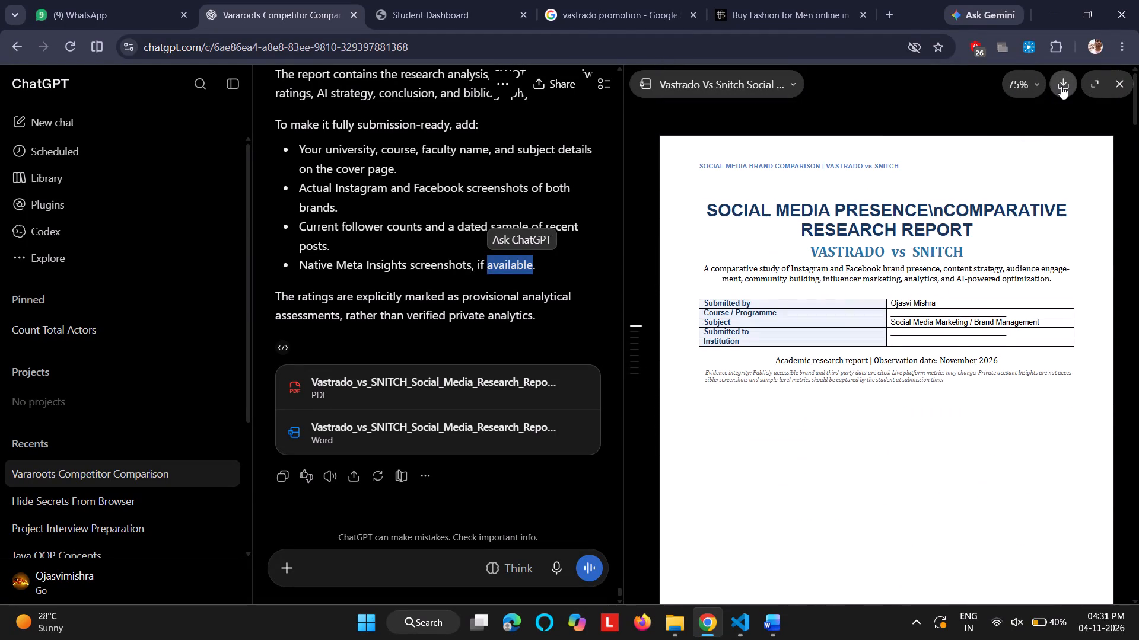
Download the Word version of the report to the Downloads folder and open it in Word.
left_click(1061, 86)
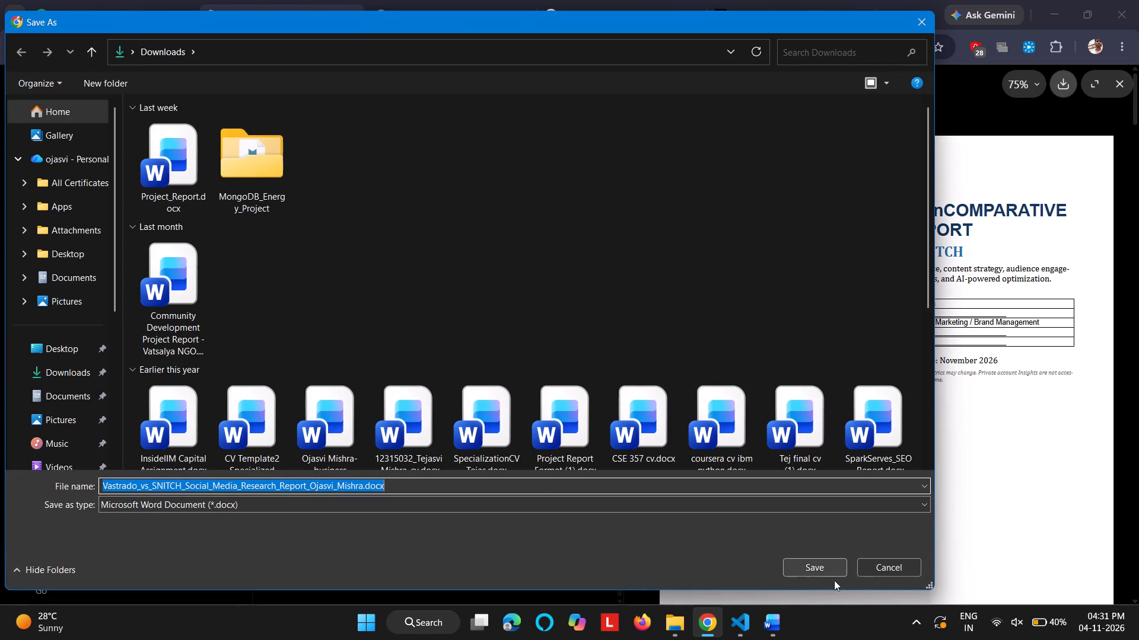
left_click(809, 567)
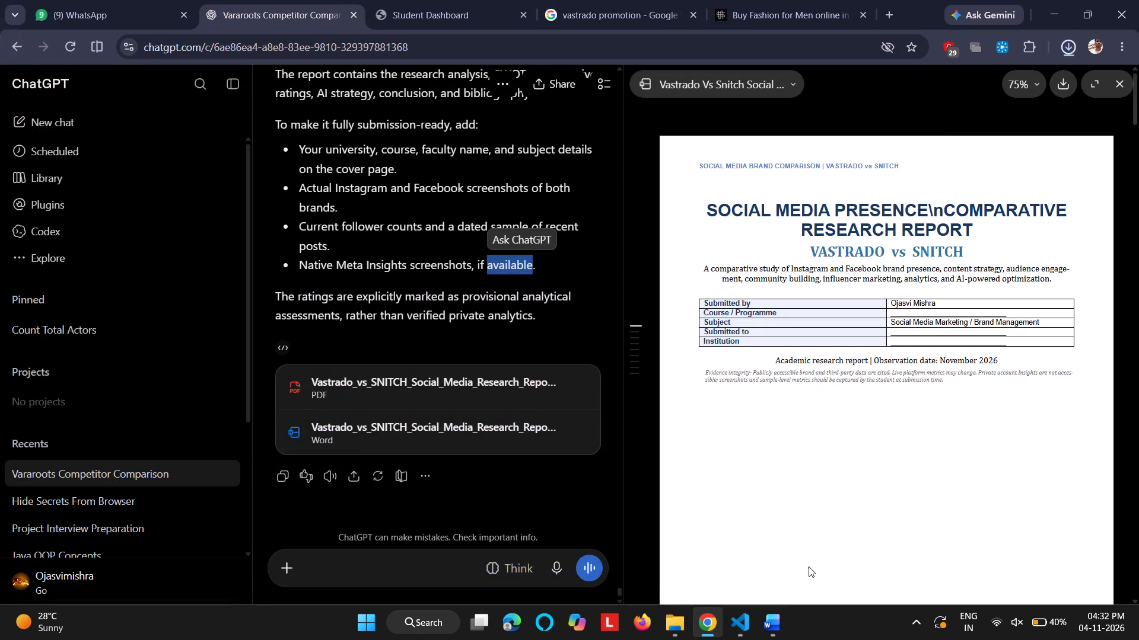
double_click(1035, 82)
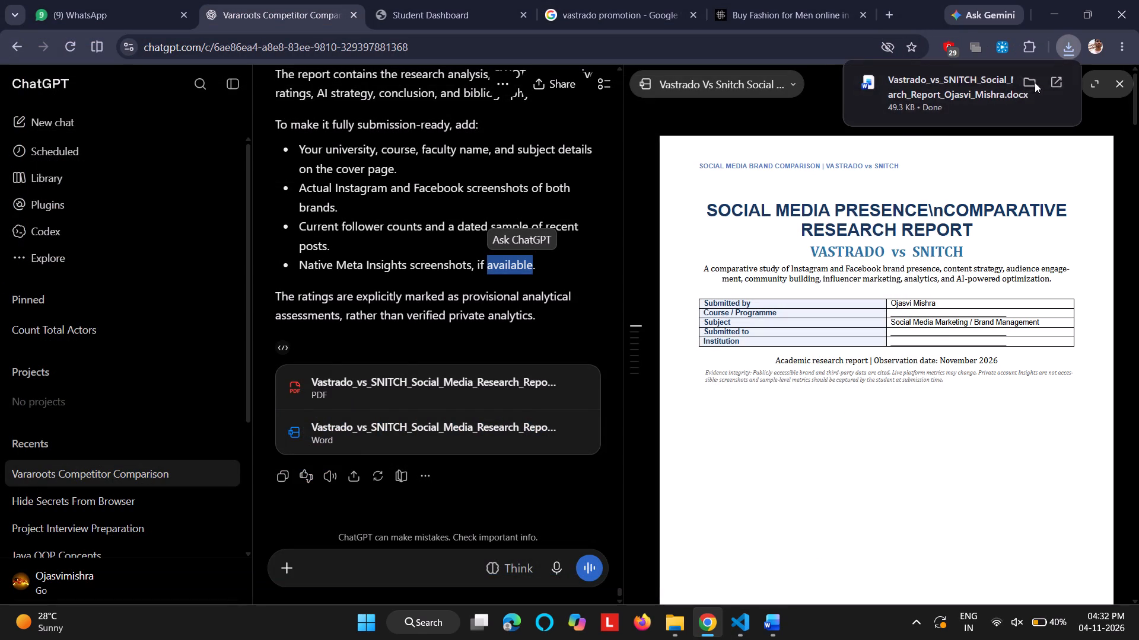
double_click(472, 151)
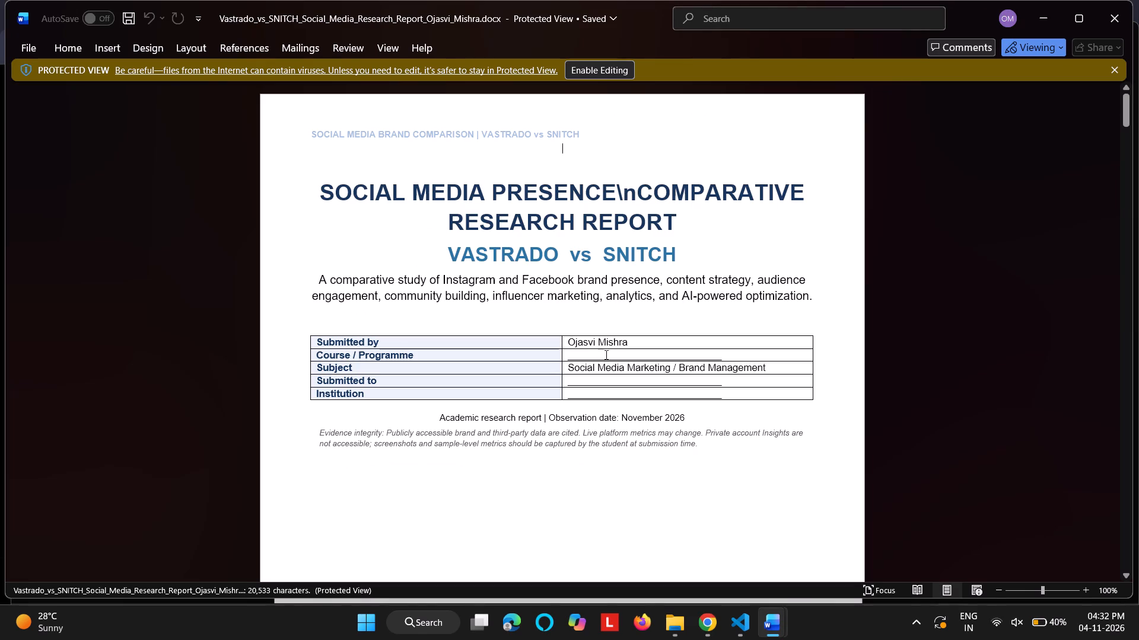
Switch to the Document1 draft and copy the course title "Social Media Marketing" from its header table.
left_click(599, 356)
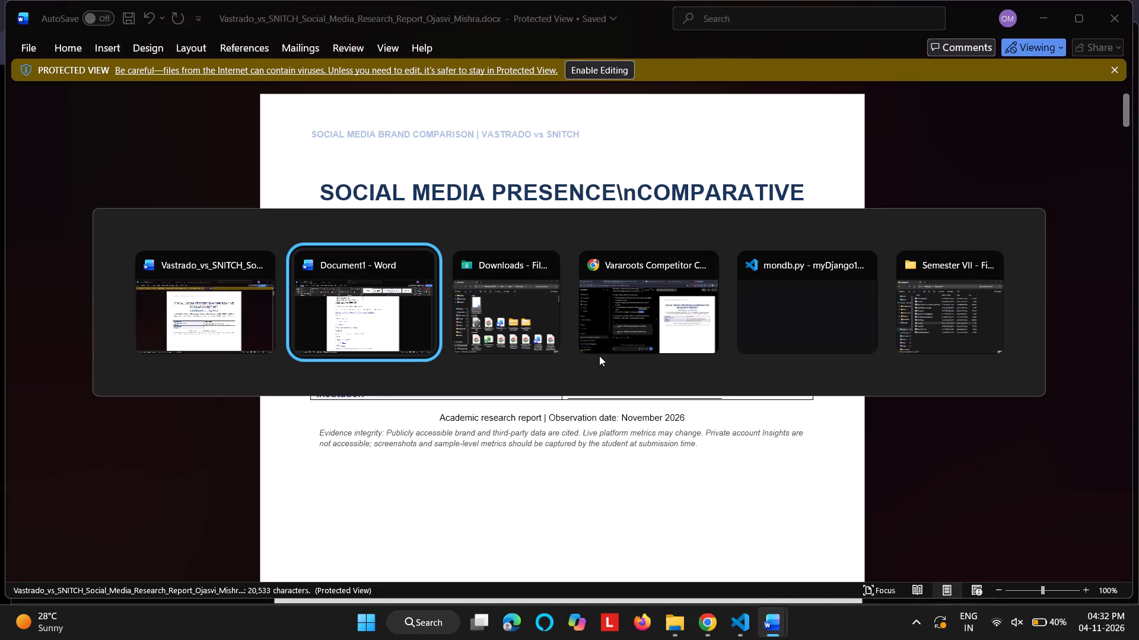
scroll(543, 274, "up", 8)
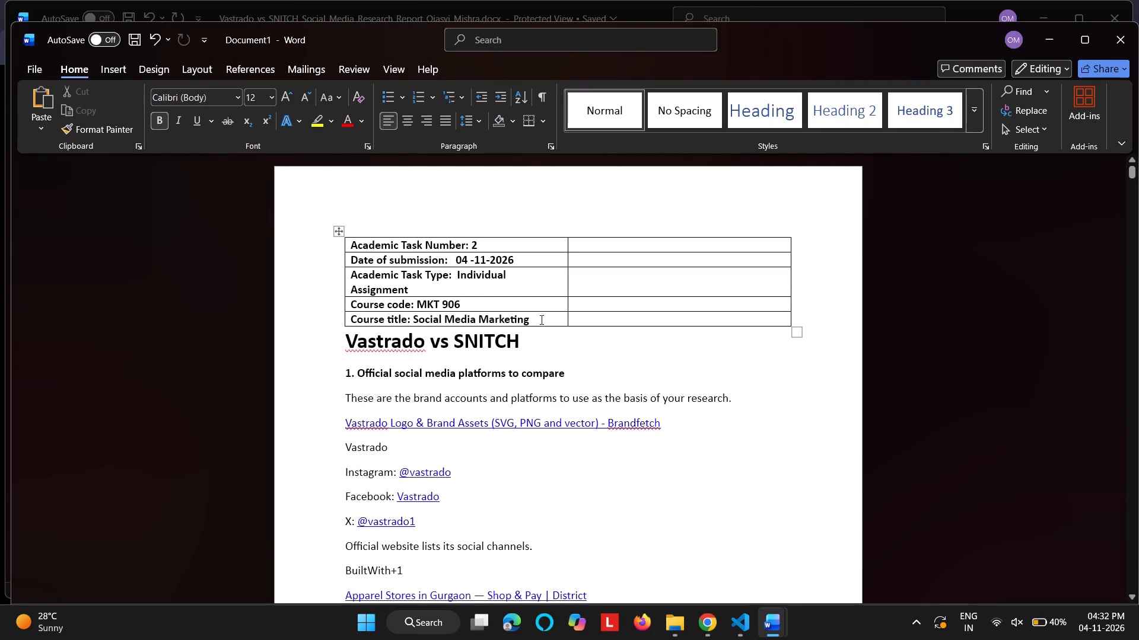
left_click_drag(540, 319, 420, 319)
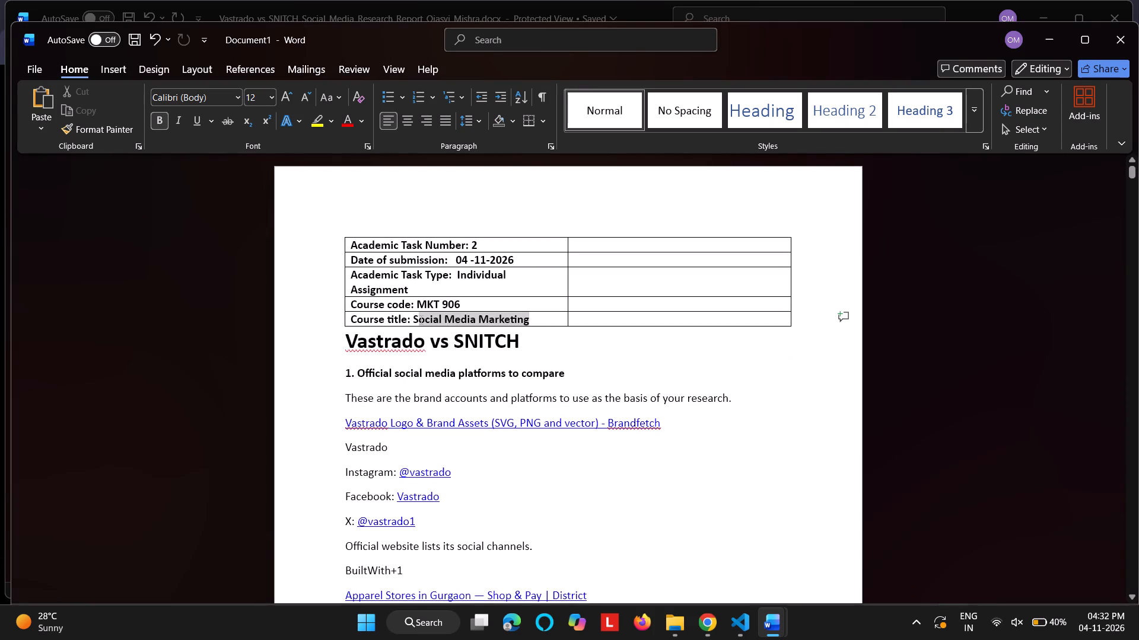
left_click_drag(420, 319, 415, 319)
key("ctrl+c")
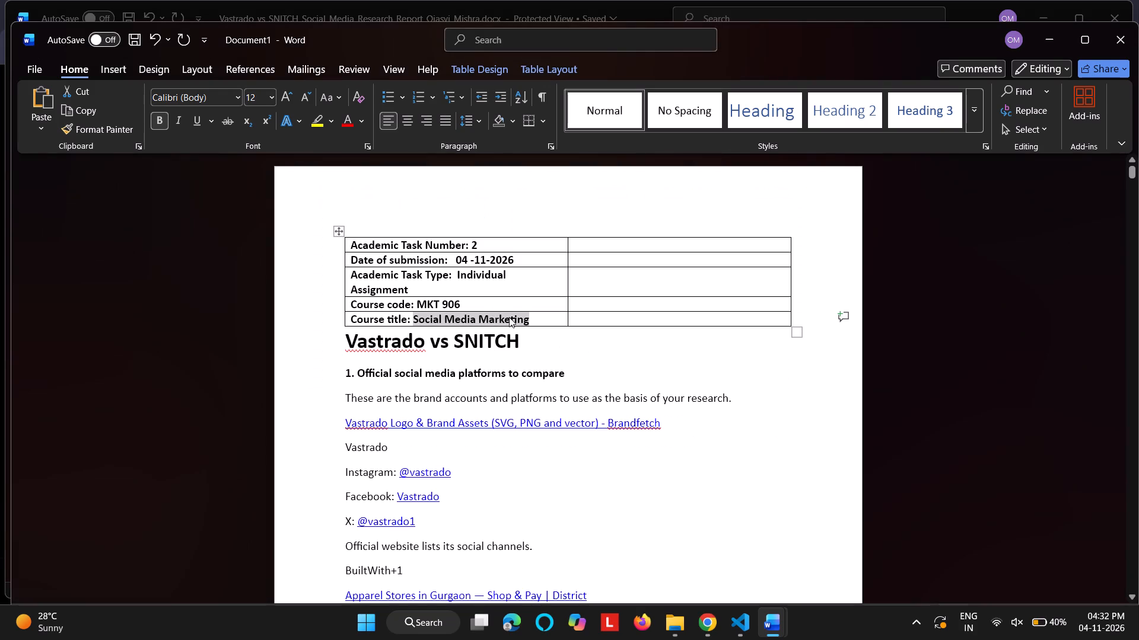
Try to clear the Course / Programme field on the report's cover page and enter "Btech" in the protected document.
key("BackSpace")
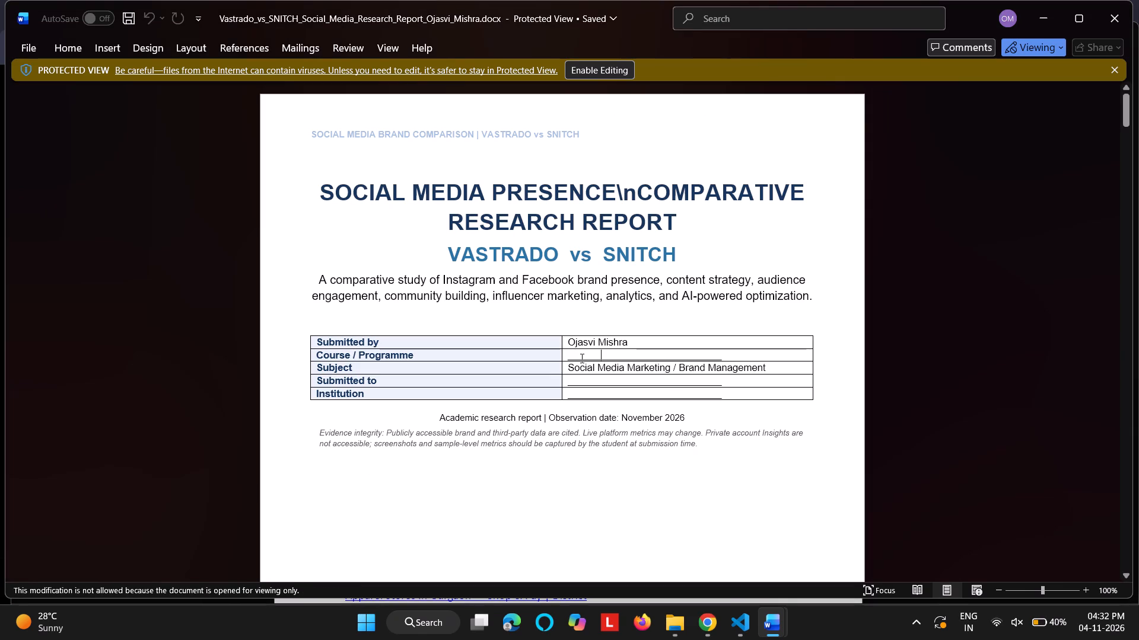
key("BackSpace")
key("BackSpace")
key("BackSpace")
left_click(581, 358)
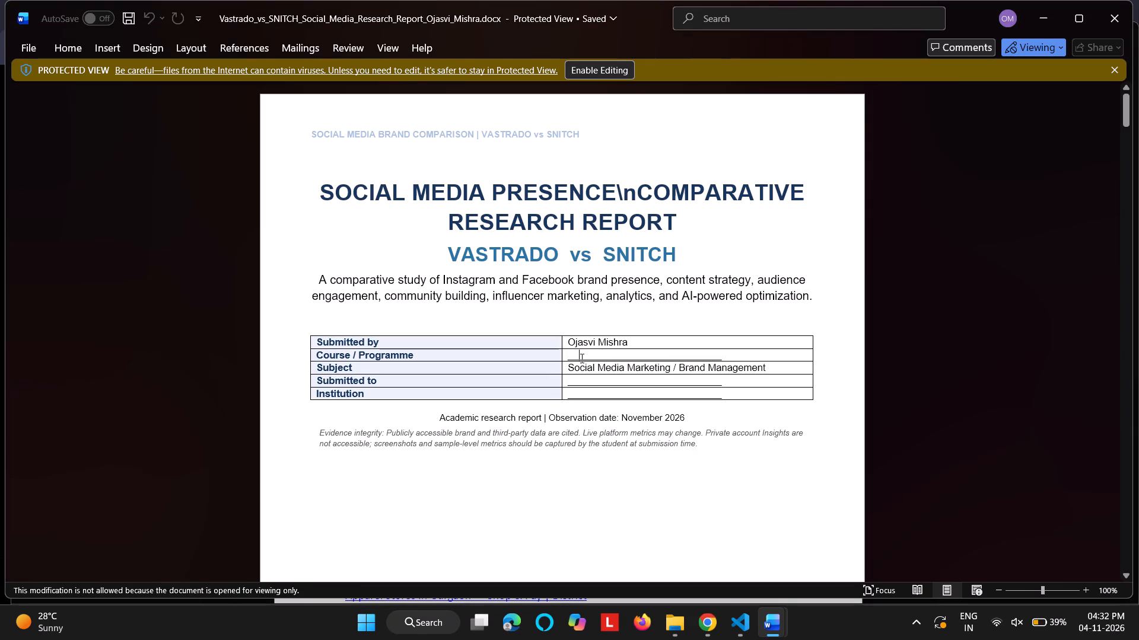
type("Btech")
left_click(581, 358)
Enable editing of the downloaded report and fill in the cover table's Course / Programme field with "Btech CSE".
left_click(596, 75)
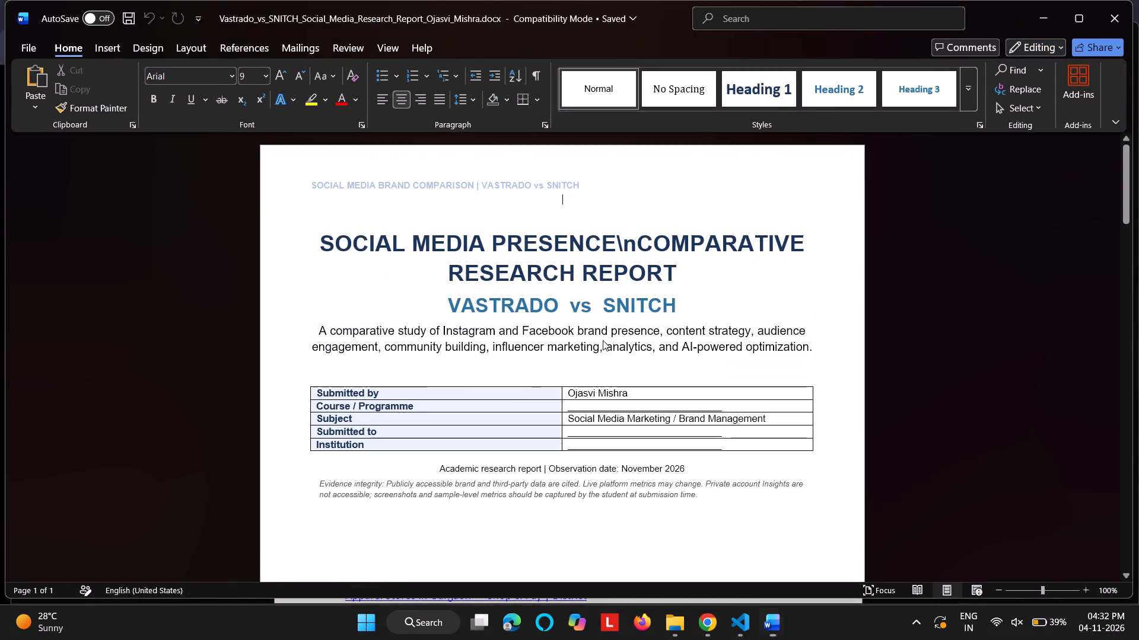
left_click(571, 405)
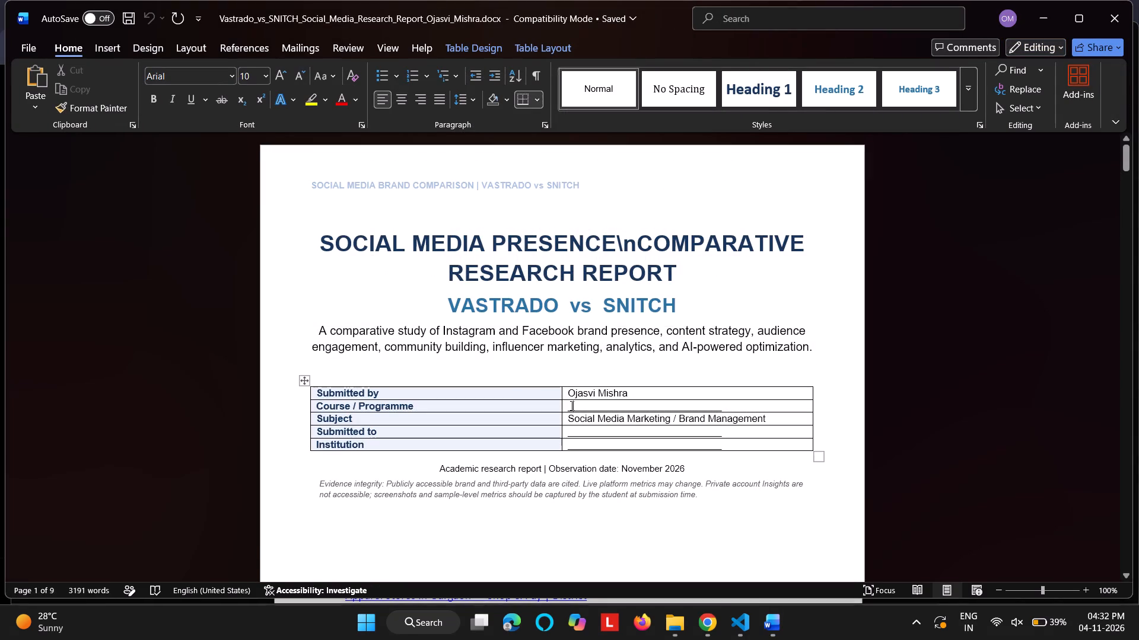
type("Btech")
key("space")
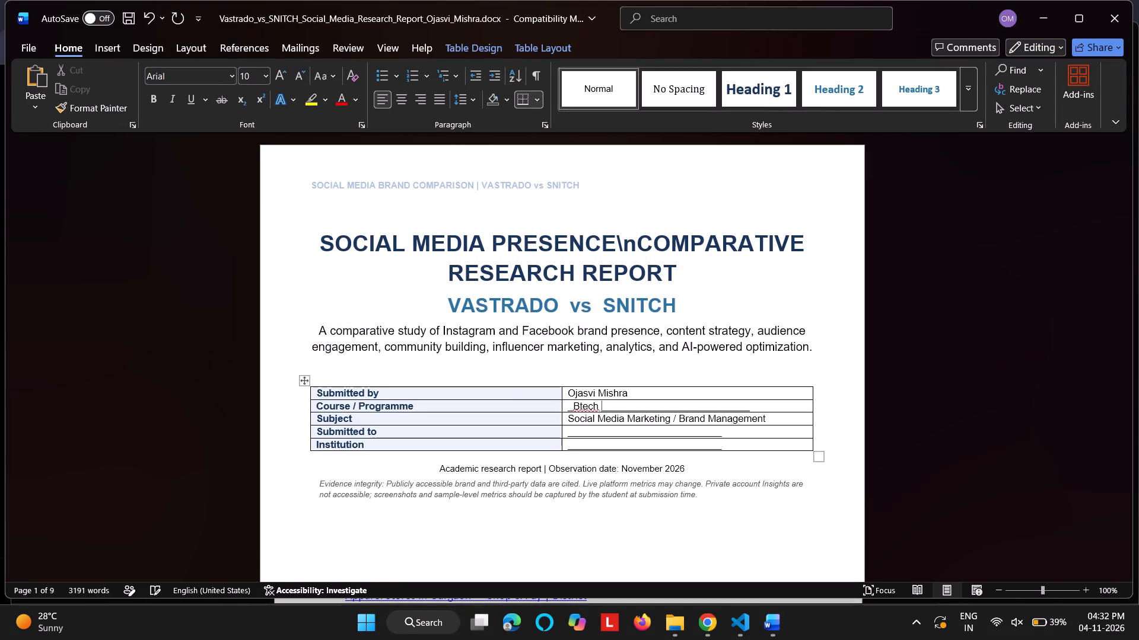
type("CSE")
right_click(587, 408)
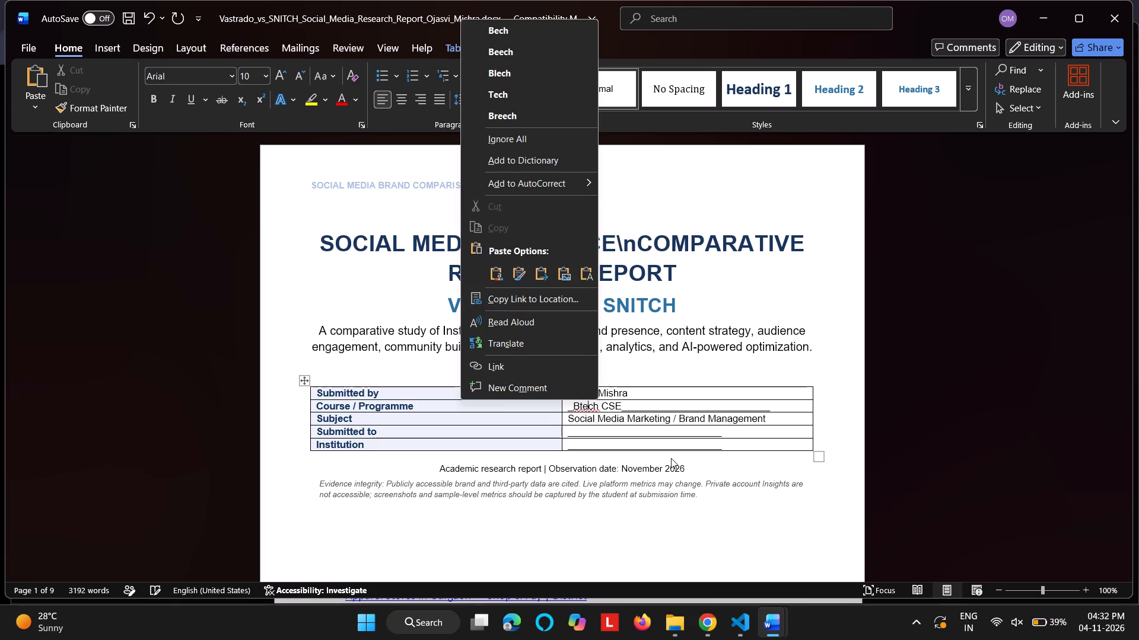
Correct the Course / Programme entry on the report's cover page to start with "BTech CSE", removing the leading underscore.
left_click(498, 101)
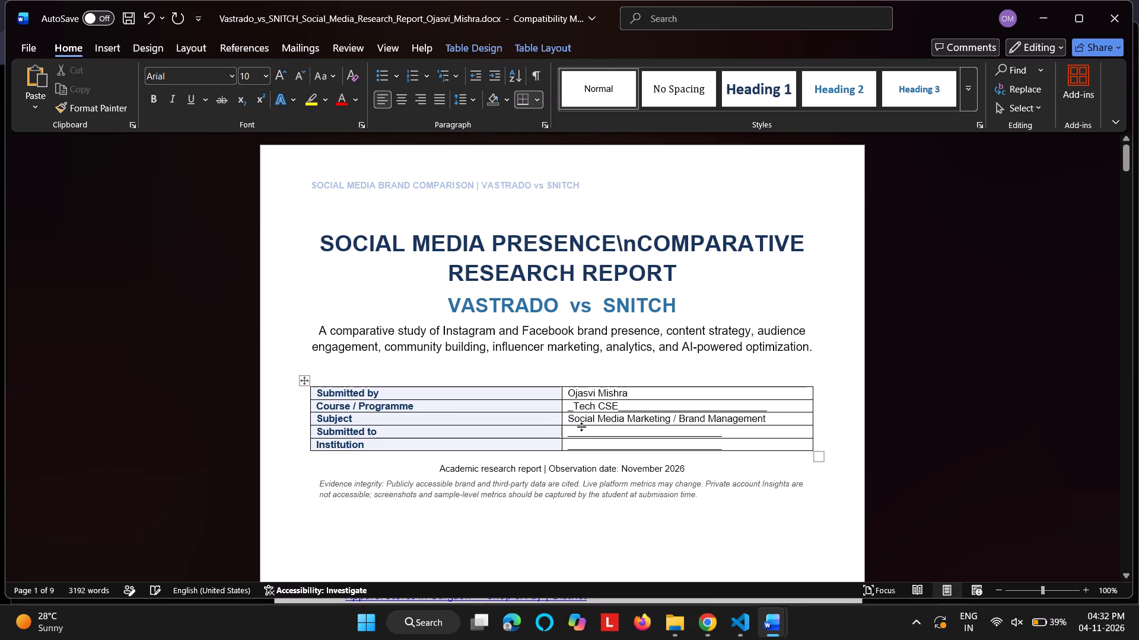
left_click(573, 408)
key("BackSpace")
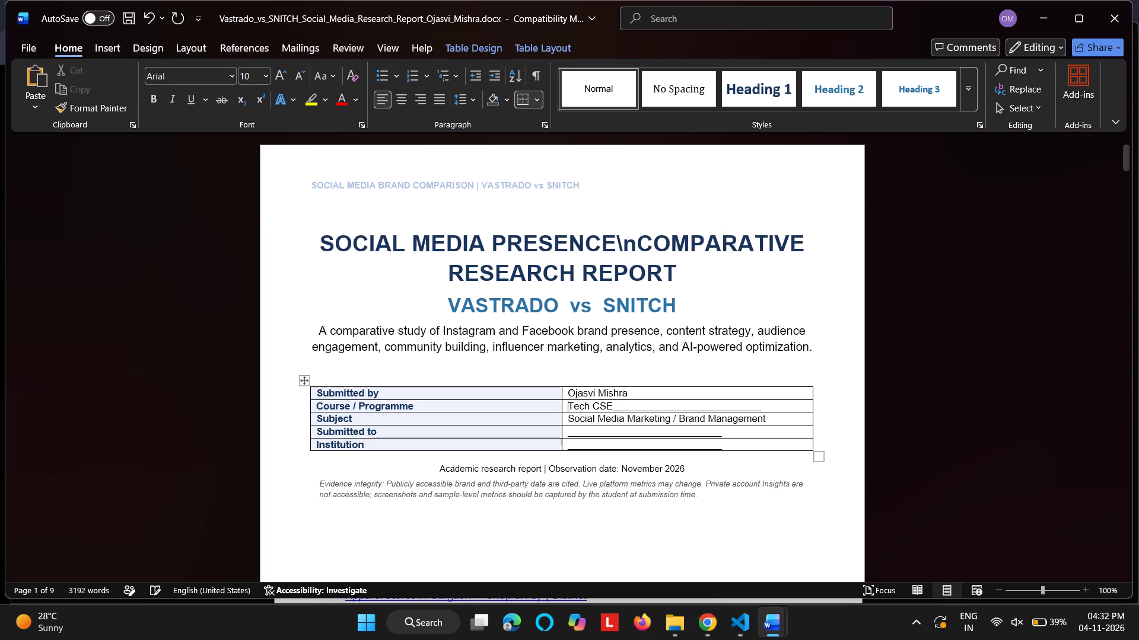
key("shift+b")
Replace the blank line in the Submitted to row with the faculty member's name and the title "Dr.".
left_click(605, 430)
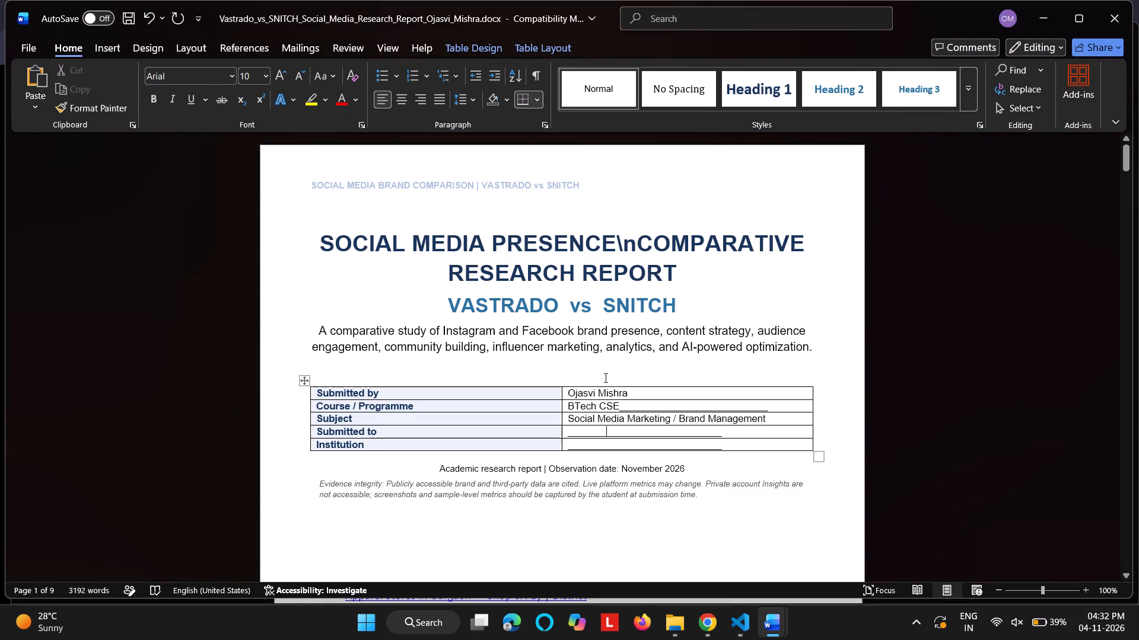
key("BackSpace")
key("BackSpace")
key("BackSpace")
key("BackSpace")
key("BackSpace")
key("BackSpace")
key("BackSpace")
key("Right")
key("Right")
key("Right")
key("Right")
key("Right")
key("Right")
key("Right")
key("Right")
key("Right")
key("Right")
key("Right")
key("Right")
key("Right")
key("Right")
key("Right")
key("Right")
key("Right")
key("Right")
key("Right")
key("Right")
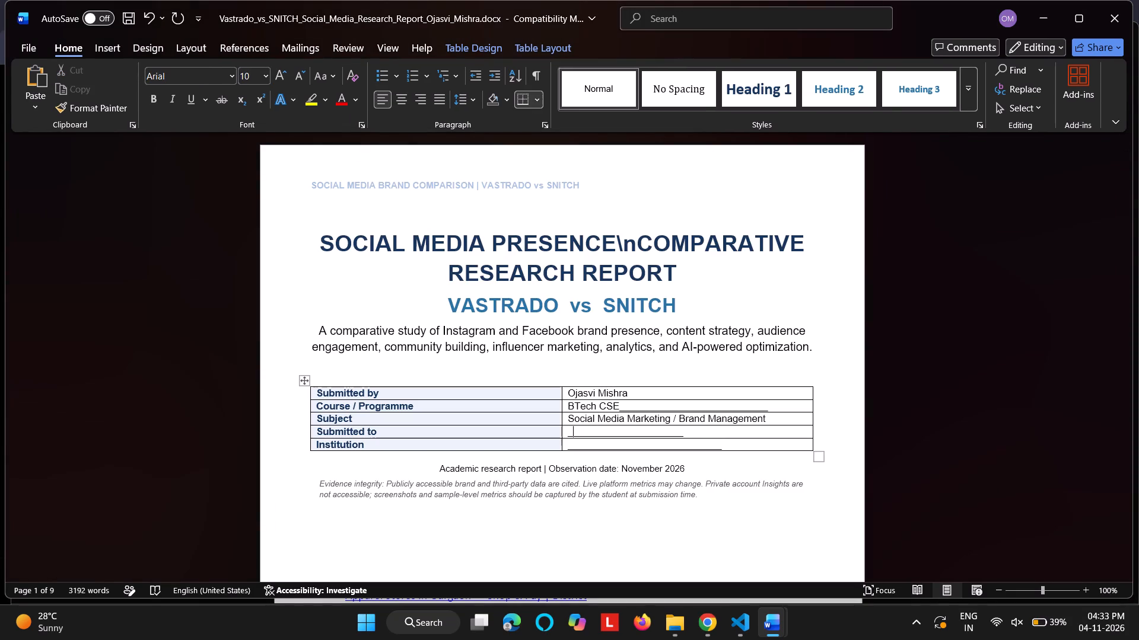
key("Left")
key("Left")
key("BackSpace")
key("BackSpace")
key("BackSpace")
key("BackSpace")
key("BackSpace")
key("BackSpace")
key("BackSpace")
key("BackSpace")
key("BackSpace")
key("BackSpace")
key("BackSpace")
key("BackSpace")
key("BackSpace")
key("BackSpace")
key("BackSpace")
key("BackSpace")
key("BackSpace")
key("BackSpace")
key("BackSpace")
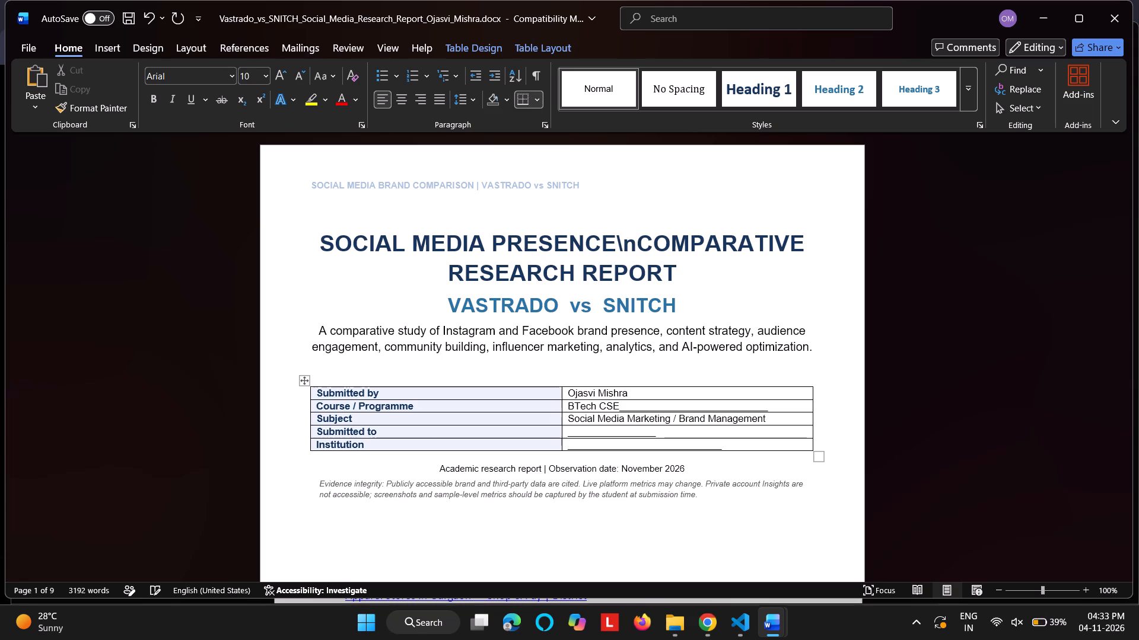
key("BackSpace")
key("BackSpace")
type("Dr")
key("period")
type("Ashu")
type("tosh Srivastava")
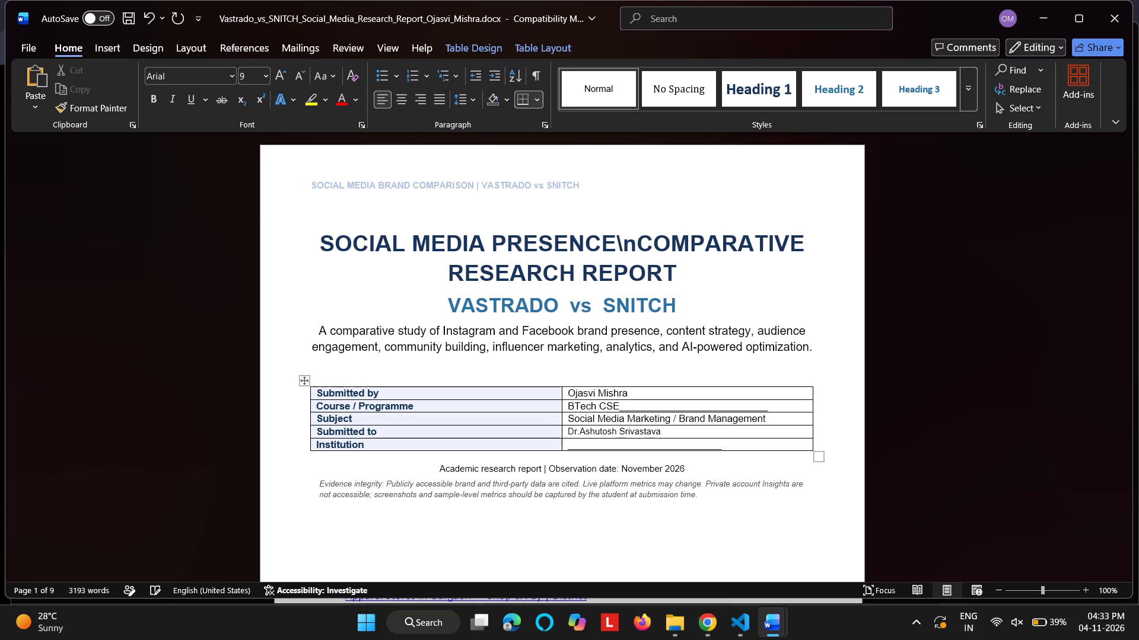
Clear the blank placeholder line from the Institution row of the cover table.
left_click(726, 446)
key("BackSpace")
key("BackSpace")
key("BackSpace")
key("BackSpace")
key("BackSpace")
key("BackSpace")
key("BackSpace")
key("BackSpace")
key("BackSpace")
key("BackSpace")
key("BackSpace")
key("BackSpace")
key("BackSpace")
key("BackSpace")
key("BackSpace")
key("BackSpace")
key("BackSpace")
key("BackSpace")
key("BackSpace")
key("BackSpace")
Apply the suggested grammar correction that adds a space after "Dr." in the Submitted to row.
right_click(603, 433)
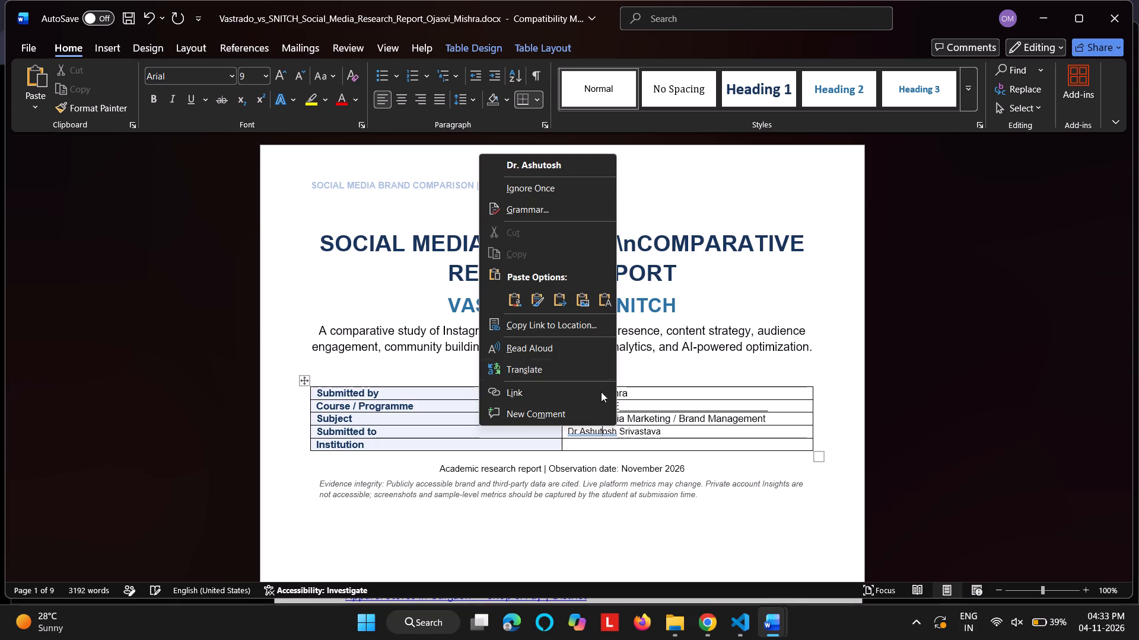
left_click(526, 168)
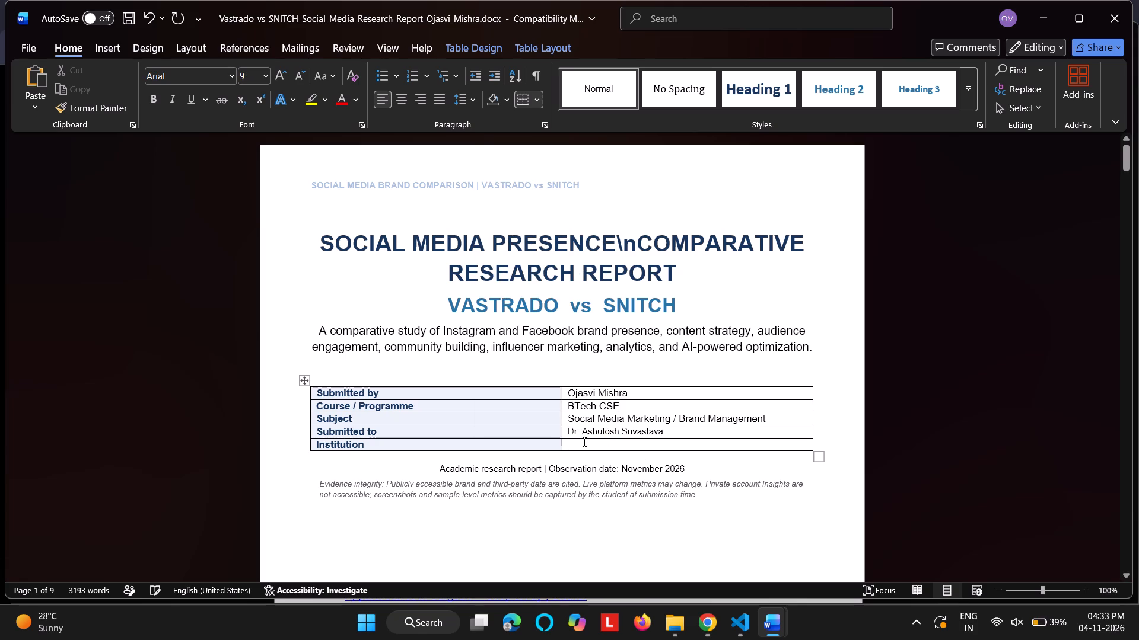
Enter "Lovely Professional University" in the Institution row.
left_click(583, 446)
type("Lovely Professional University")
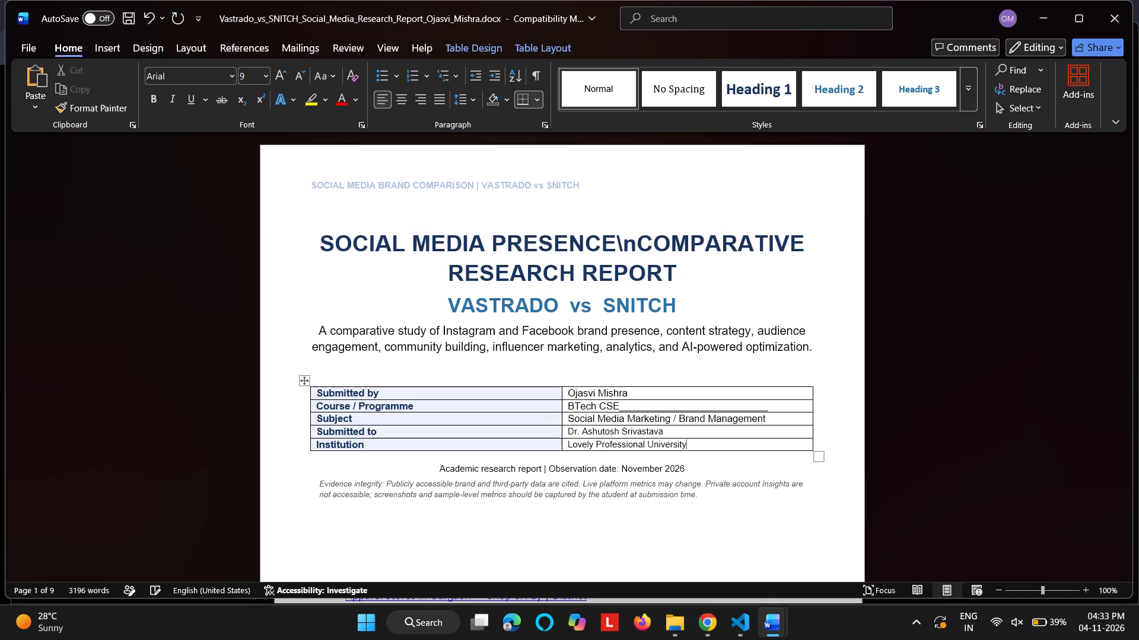
Delete the "Academic research report | Observation date" line and the evidence integrity note below the cover table.
scroll(678, 471, "down", 1)
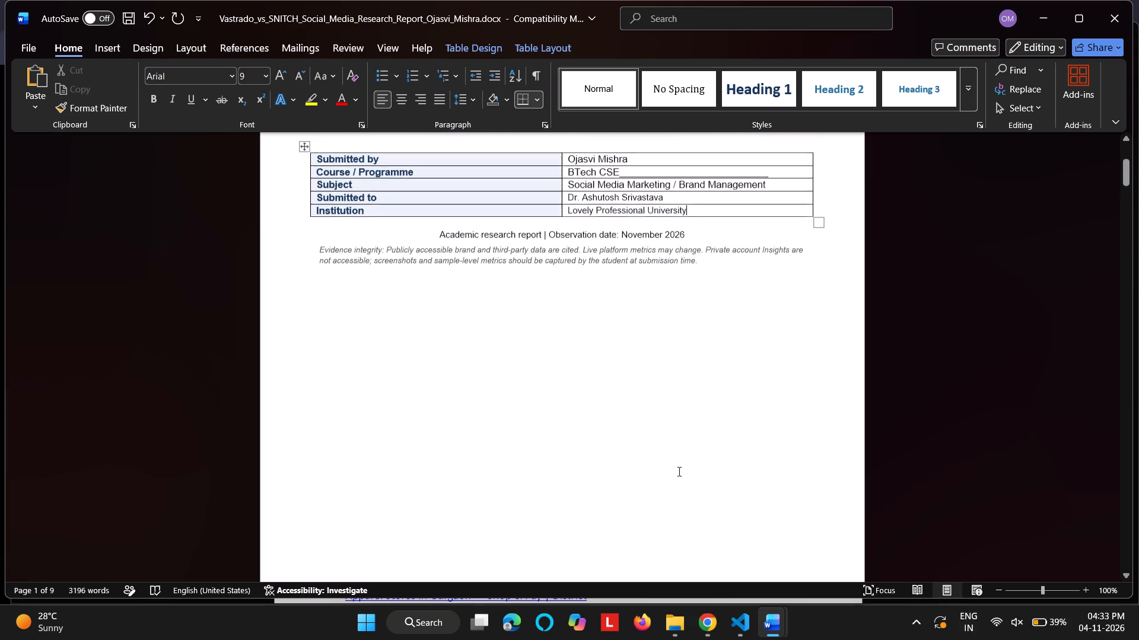
scroll(678, 471, "down", 1)
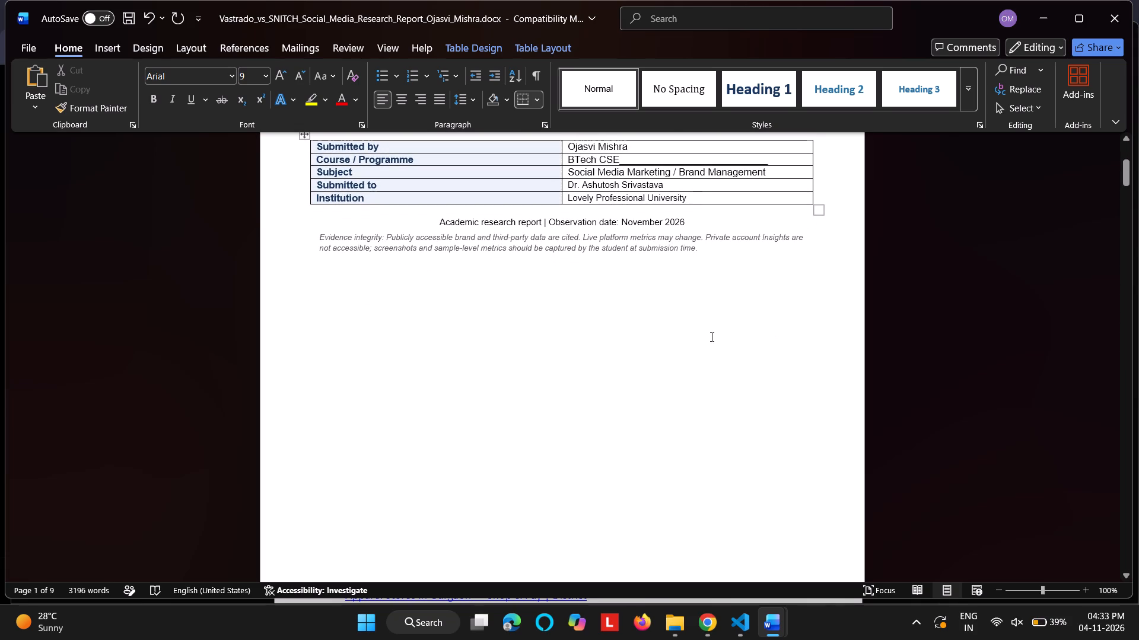
left_click_drag(706, 248, 456, 225)
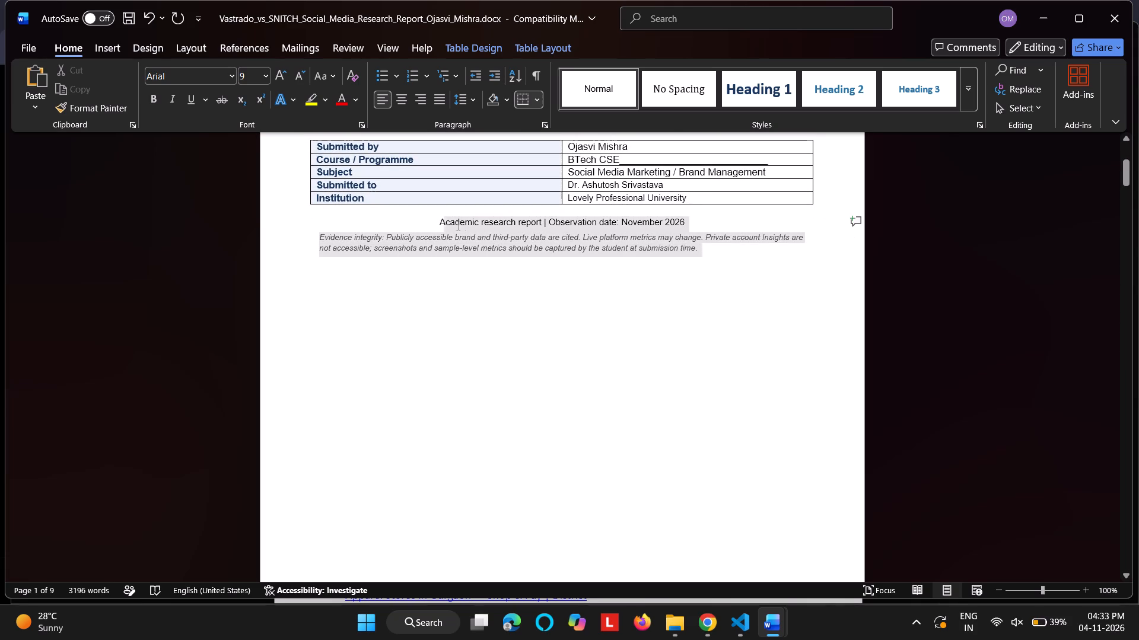
left_click_drag(456, 225, 432, 224)
key("BackSpace")
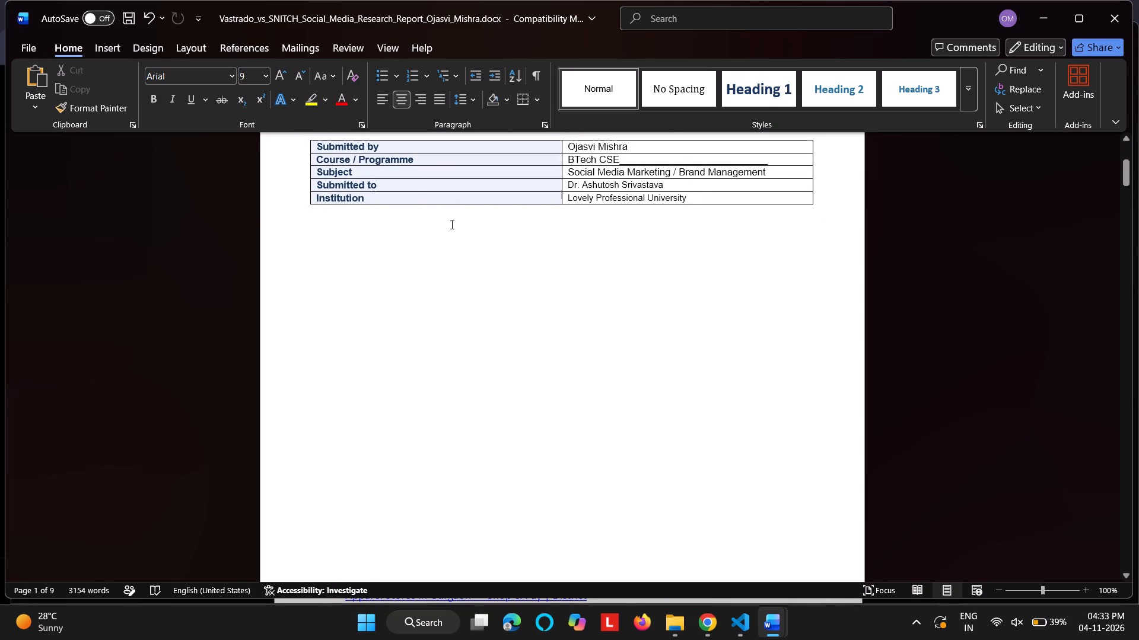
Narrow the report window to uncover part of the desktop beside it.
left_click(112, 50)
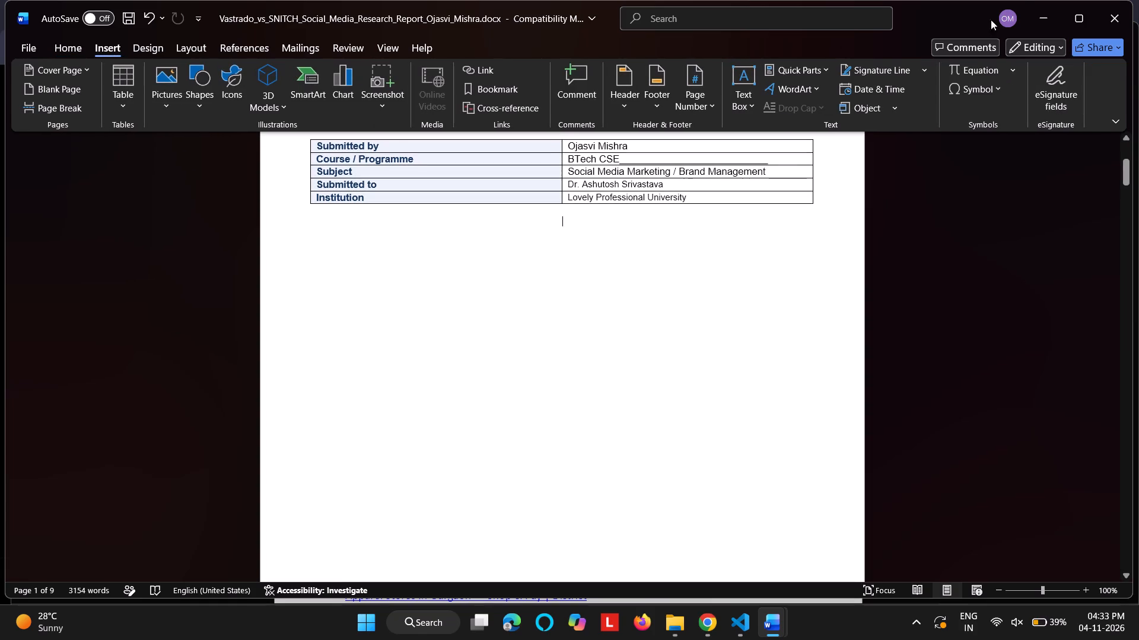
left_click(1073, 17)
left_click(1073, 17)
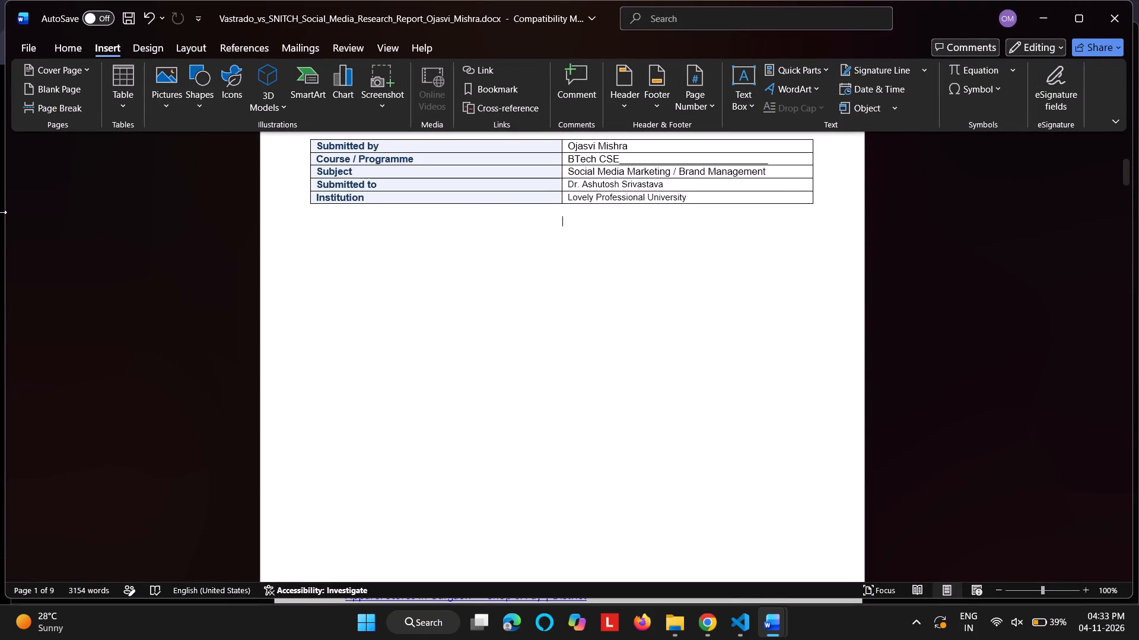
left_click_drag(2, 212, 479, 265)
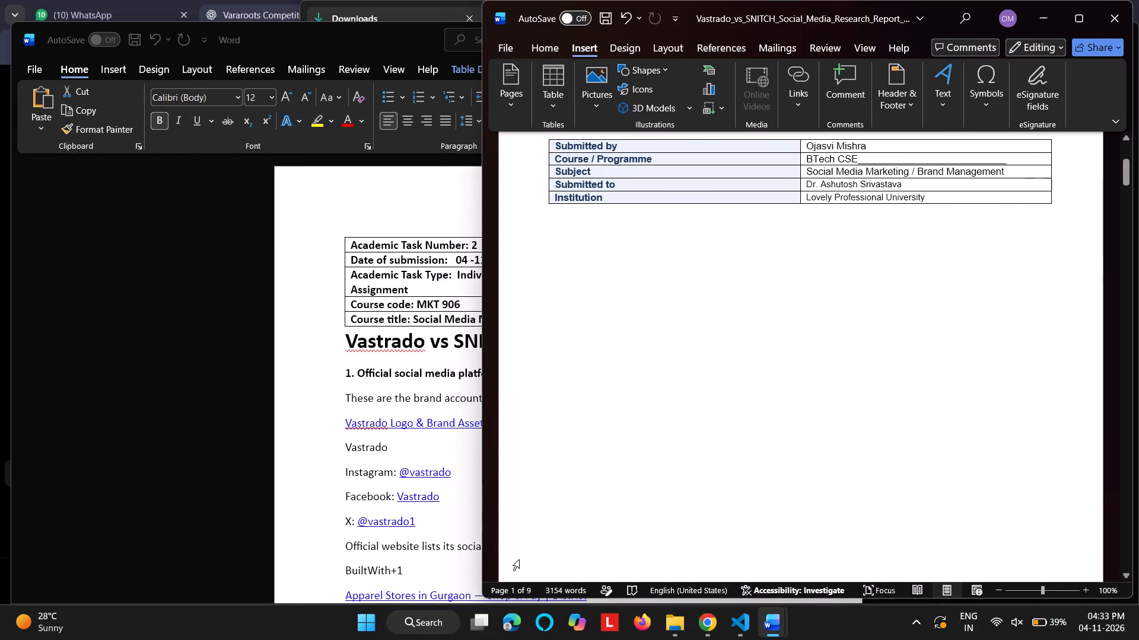
Switch to the Downloads window in File Explorer and open the Screenshots folder inside Pictures.
left_click(675, 626)
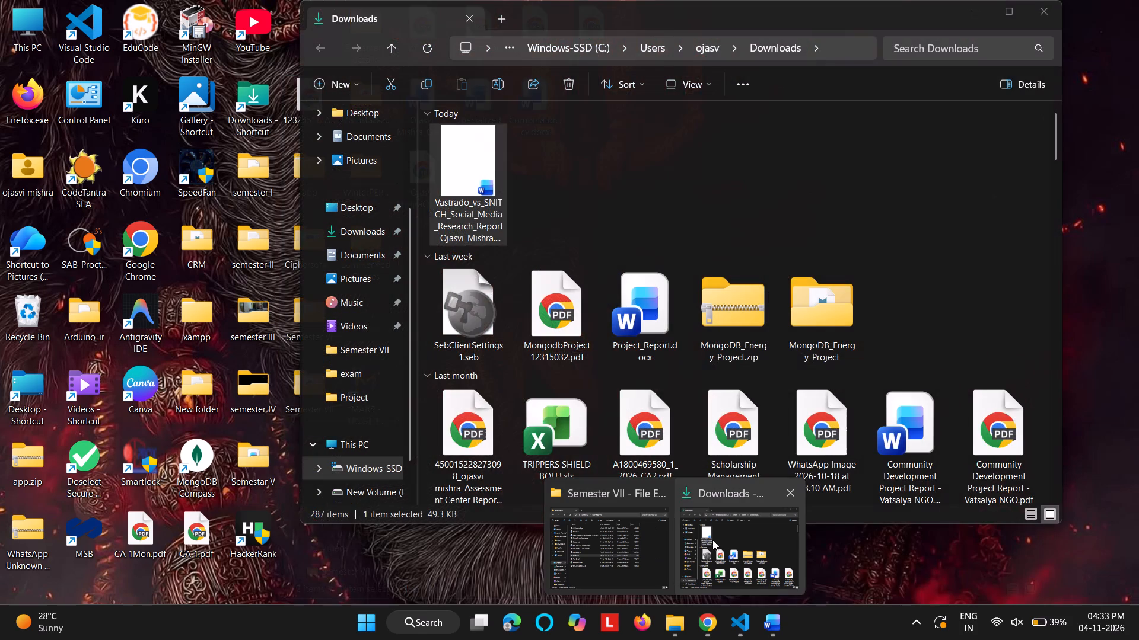
left_click(718, 542)
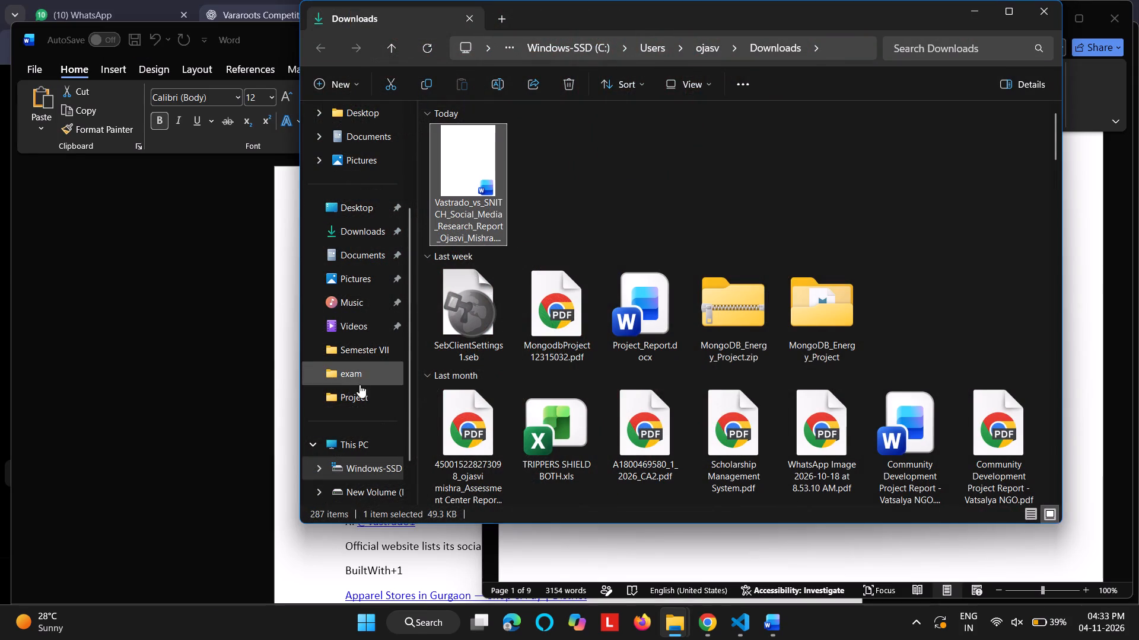
left_click(338, 277)
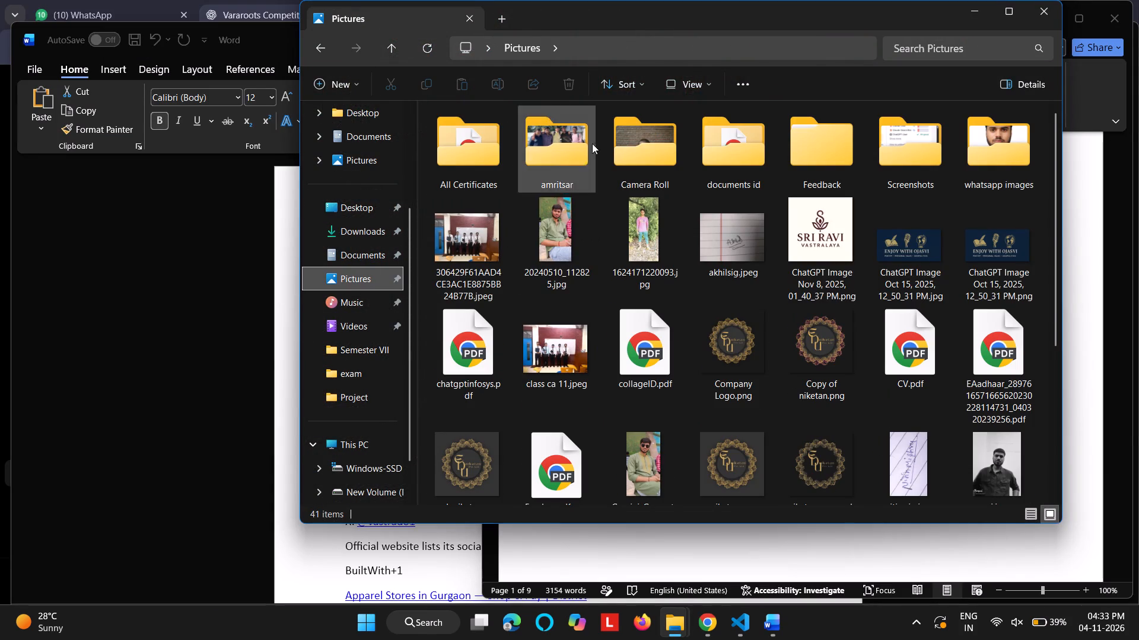
double_click(907, 154)
Arrange the Screenshots folder and the report document side by side, each filling half of the screen.
left_click(1009, 11)
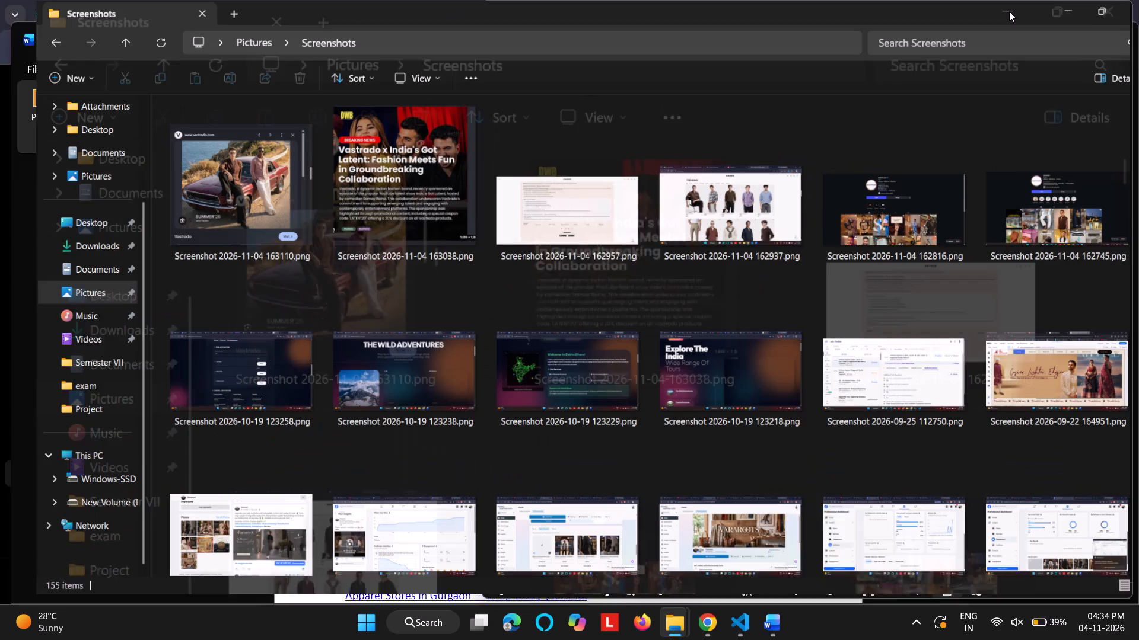
left_click(1086, 11)
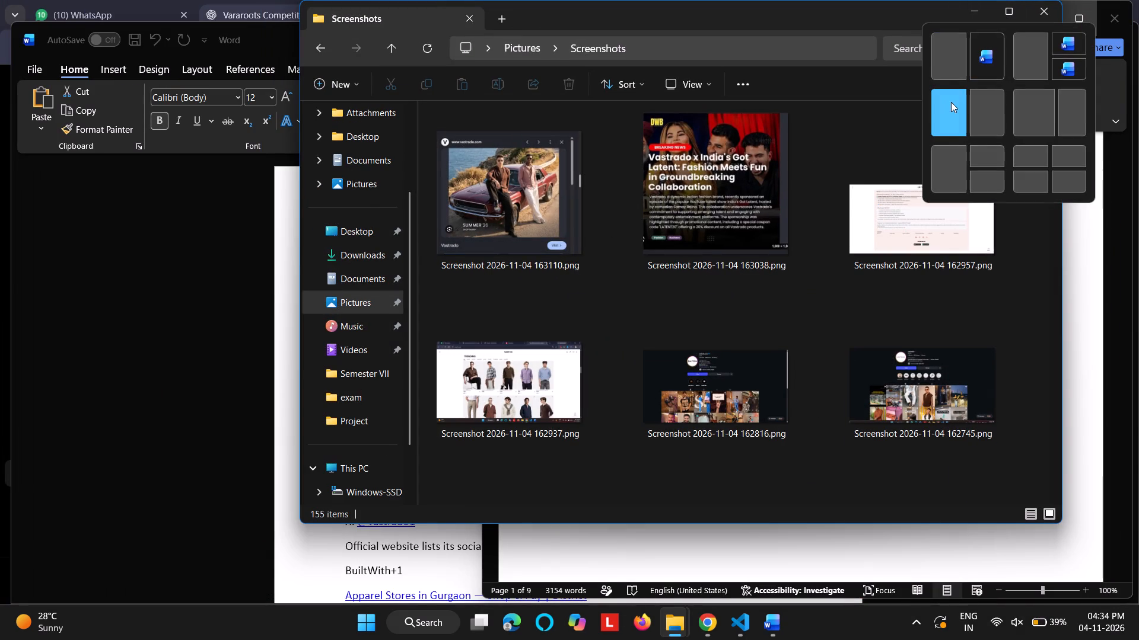
left_click(951, 102)
left_click(721, 156)
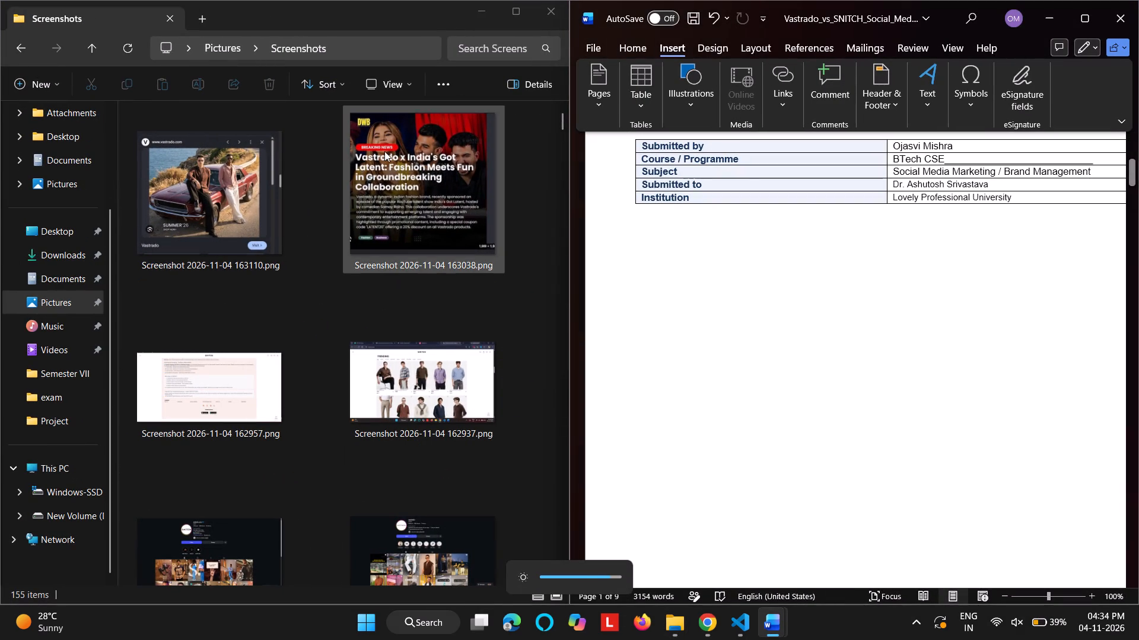
Insert the Vastrado Instagram profile image, Screenshot 2026-11-04 162745.png, from the Screenshots folder below the cover table.
scroll(413, 377, "down", 5)
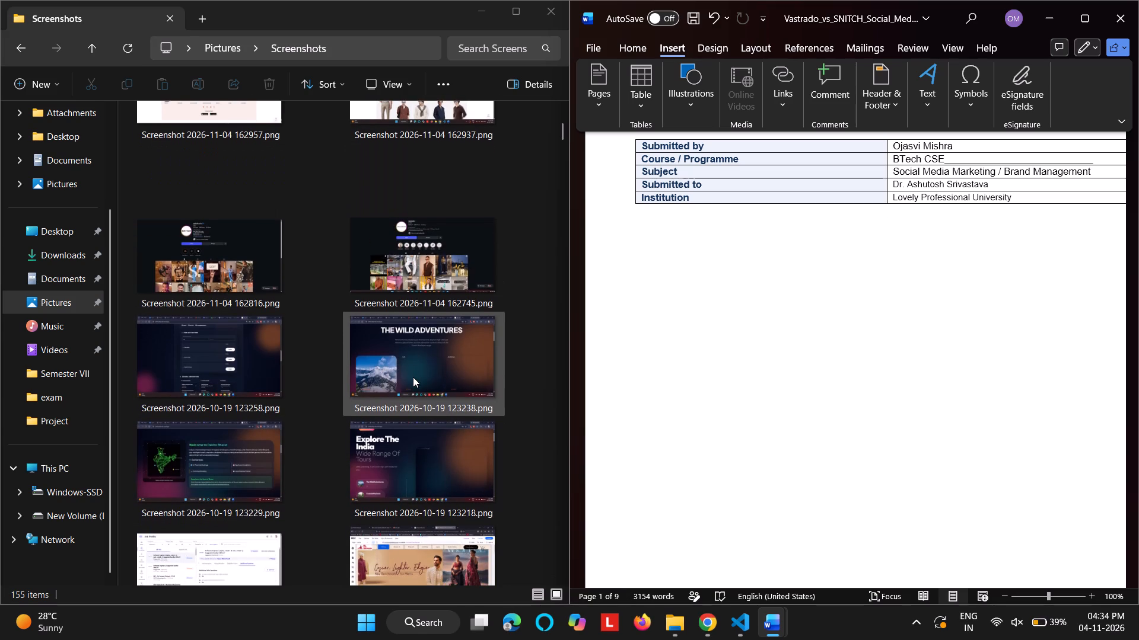
scroll(413, 377, "down", 1)
left_click_drag(395, 225, 578, 260)
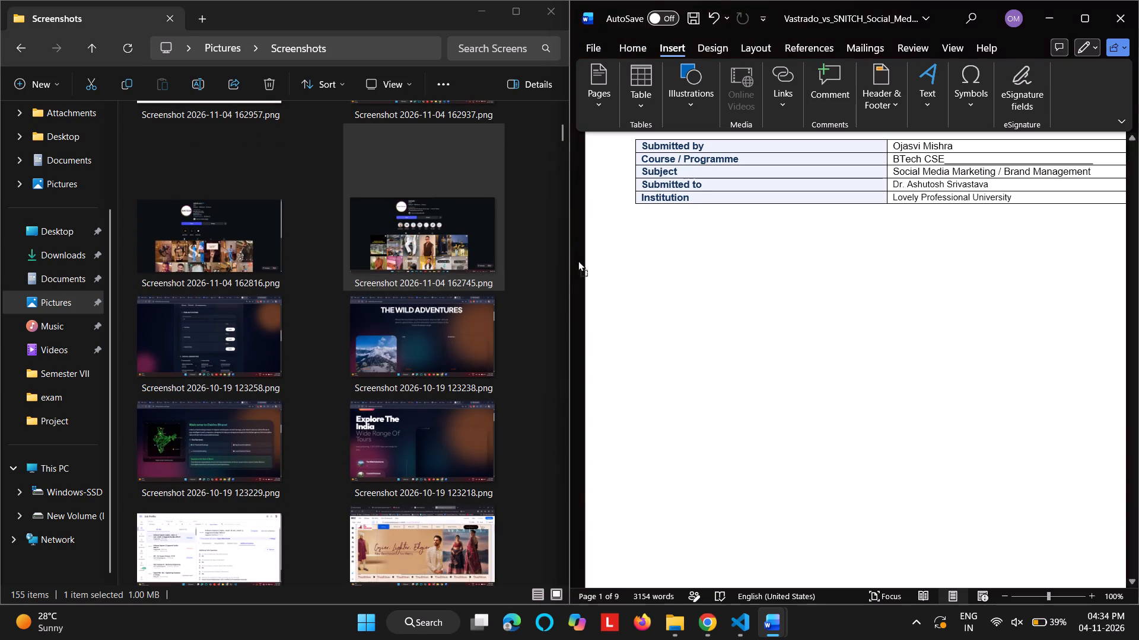
left_click_drag(578, 260, 654, 296)
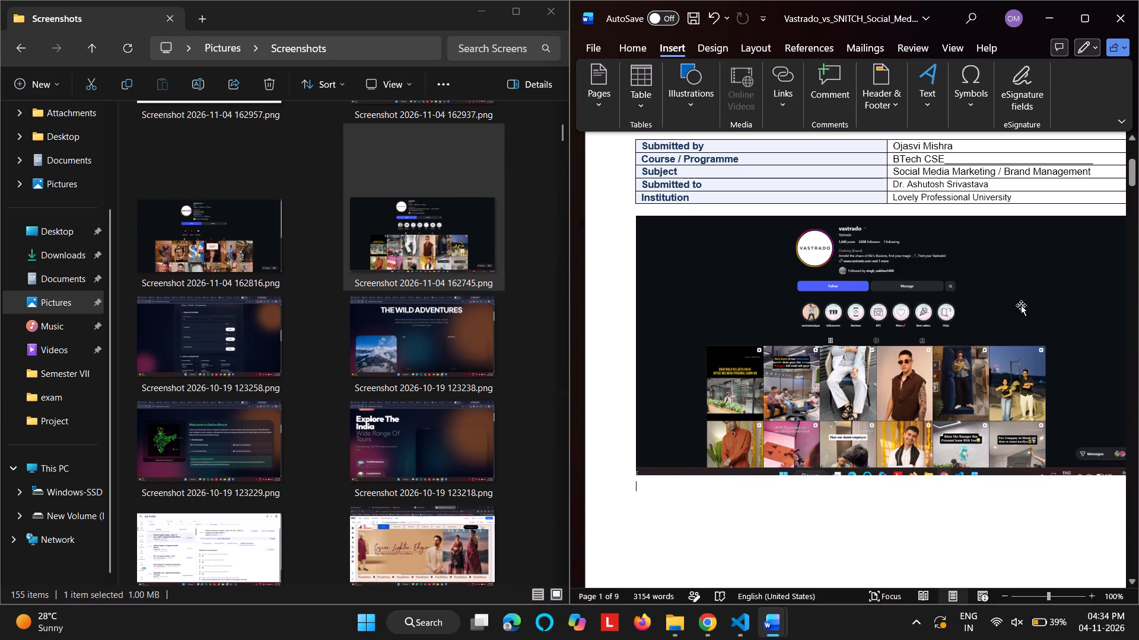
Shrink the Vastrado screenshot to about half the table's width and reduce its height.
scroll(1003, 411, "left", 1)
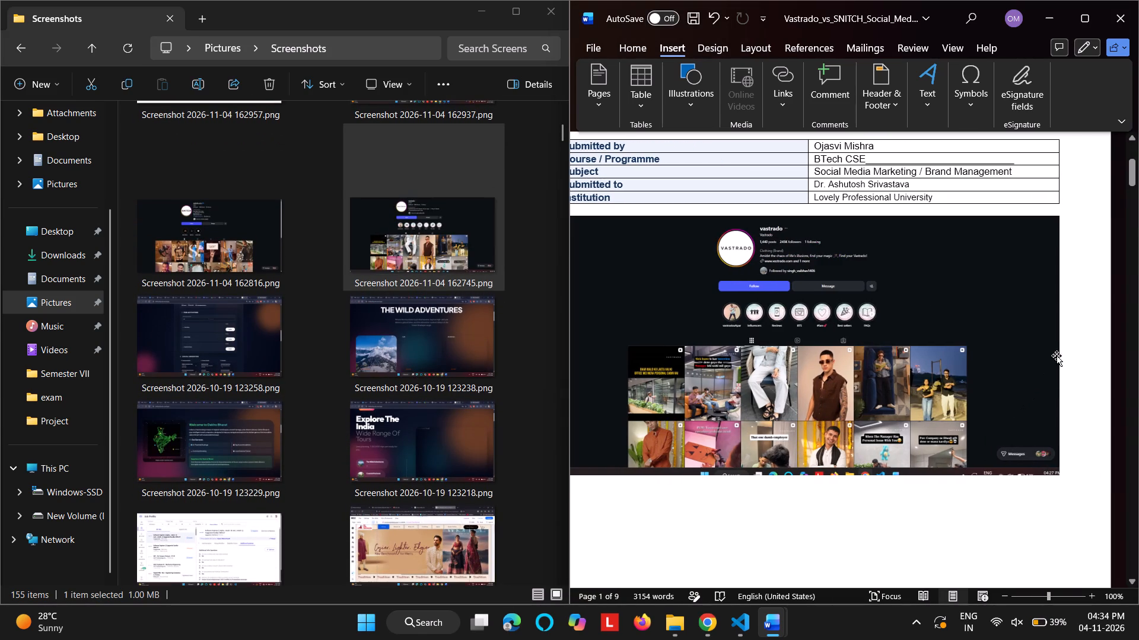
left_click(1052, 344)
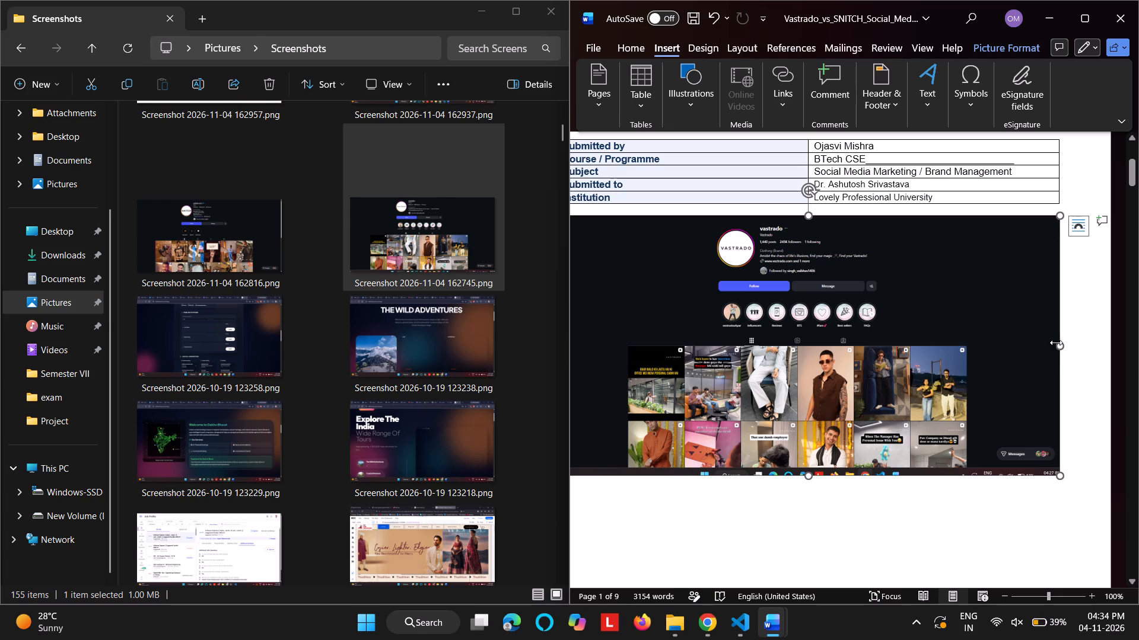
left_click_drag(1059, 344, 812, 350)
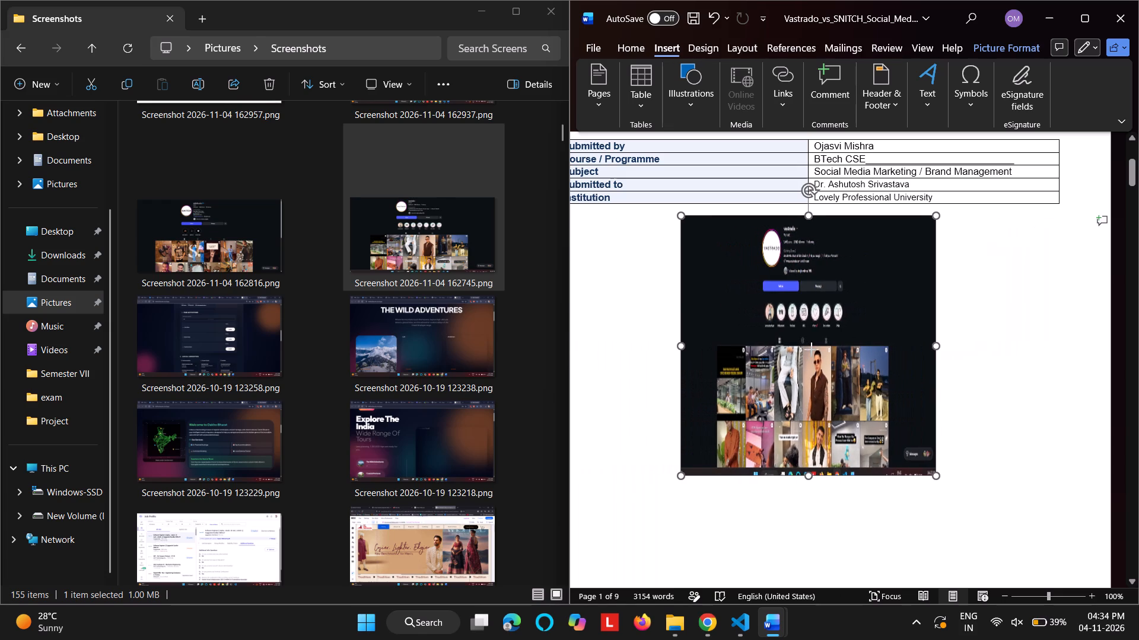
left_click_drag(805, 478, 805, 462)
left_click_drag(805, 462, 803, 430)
Align the Vastrado screenshot to the left margin below the cover table.
scroll(734, 273, "up", 5)
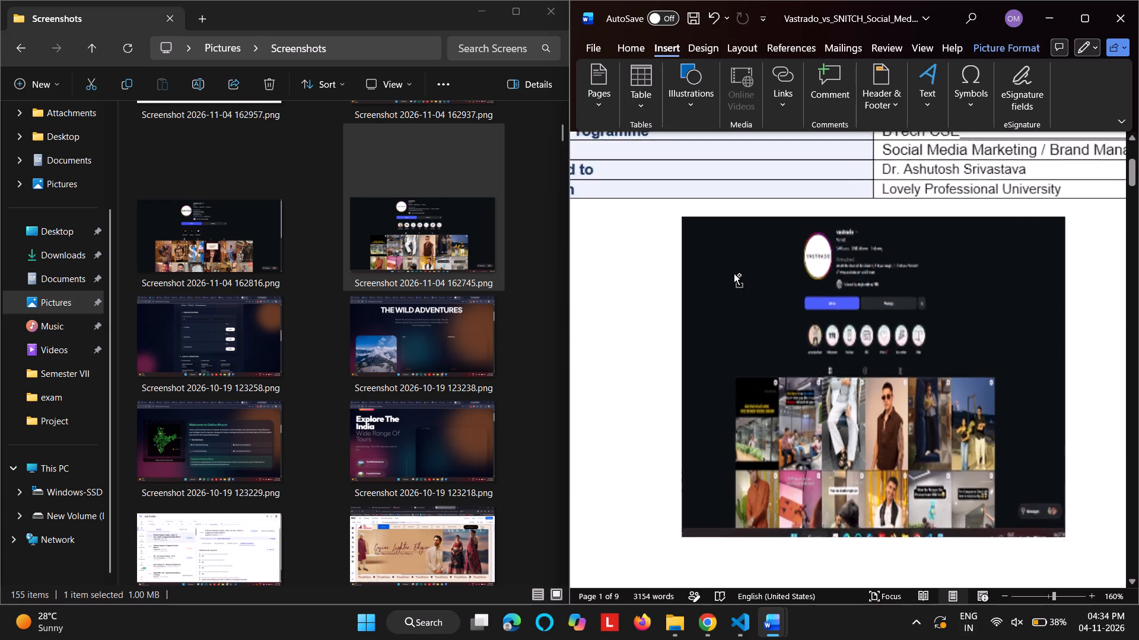
scroll(734, 273, "up", 2)
scroll(734, 273, "down", 8, "ctrl")
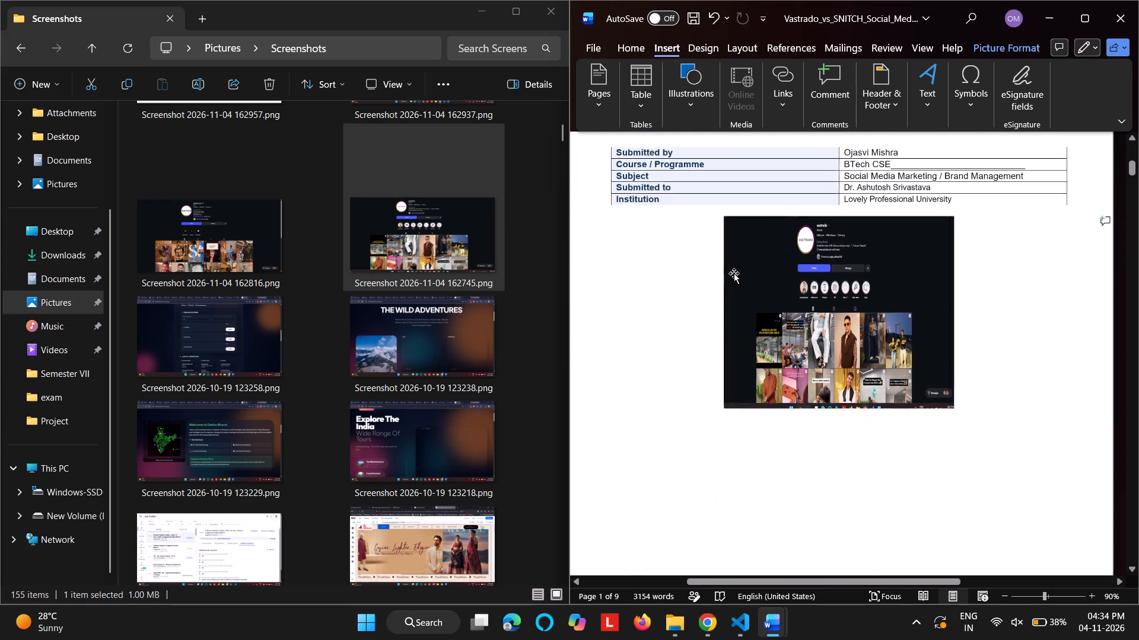
left_click_drag(810, 293, 645, 276)
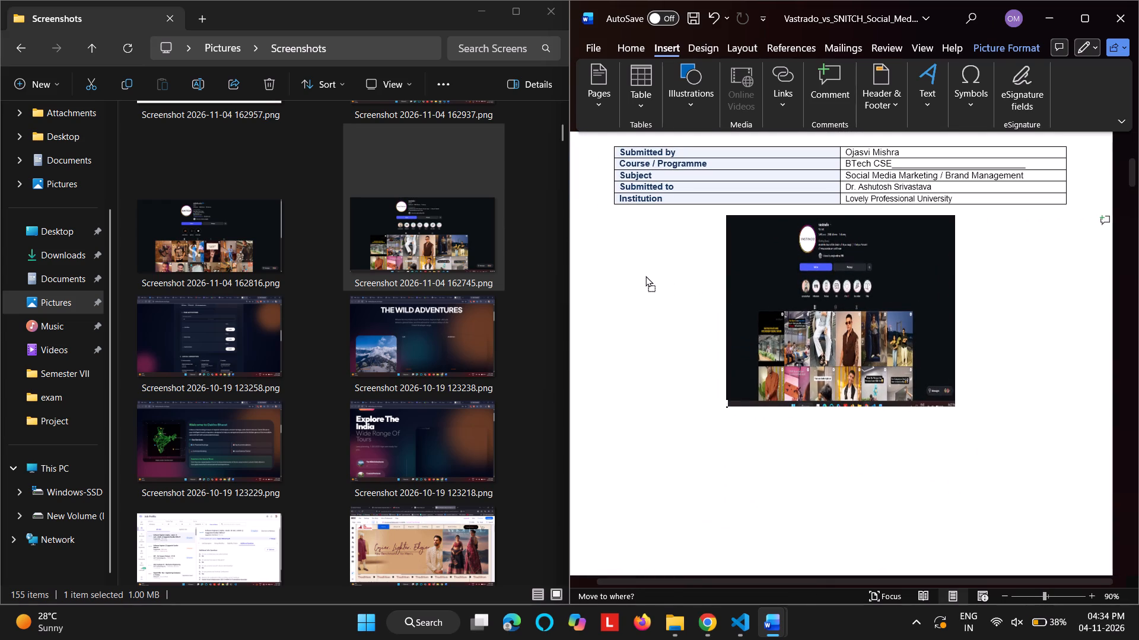
left_click_drag(645, 276, 643, 276)
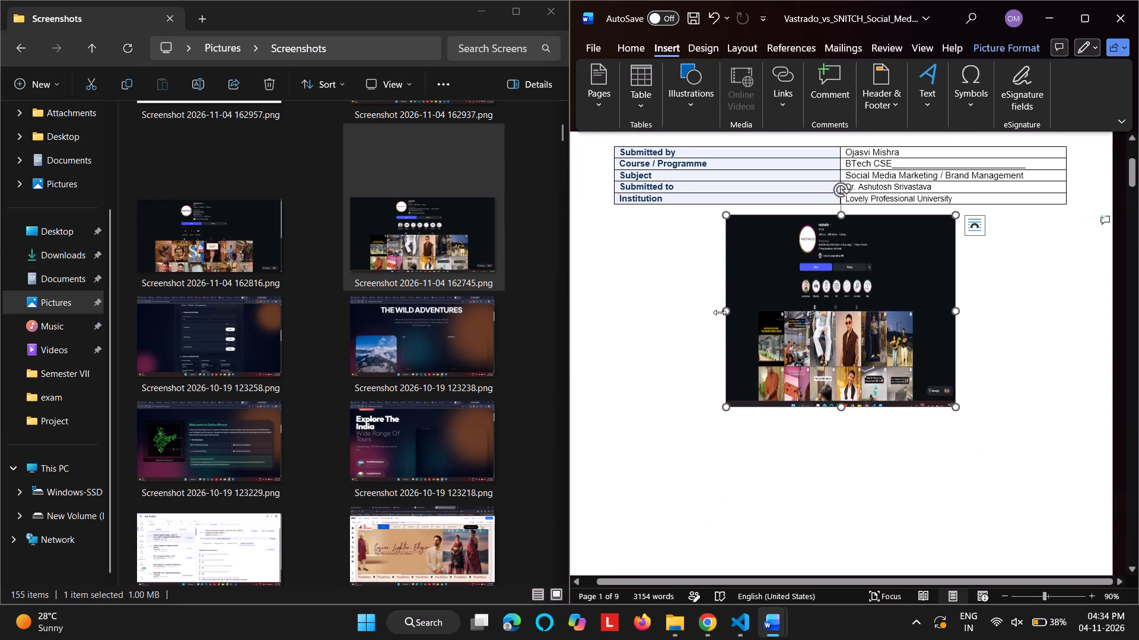
left_click(631, 45)
left_click(826, 87)
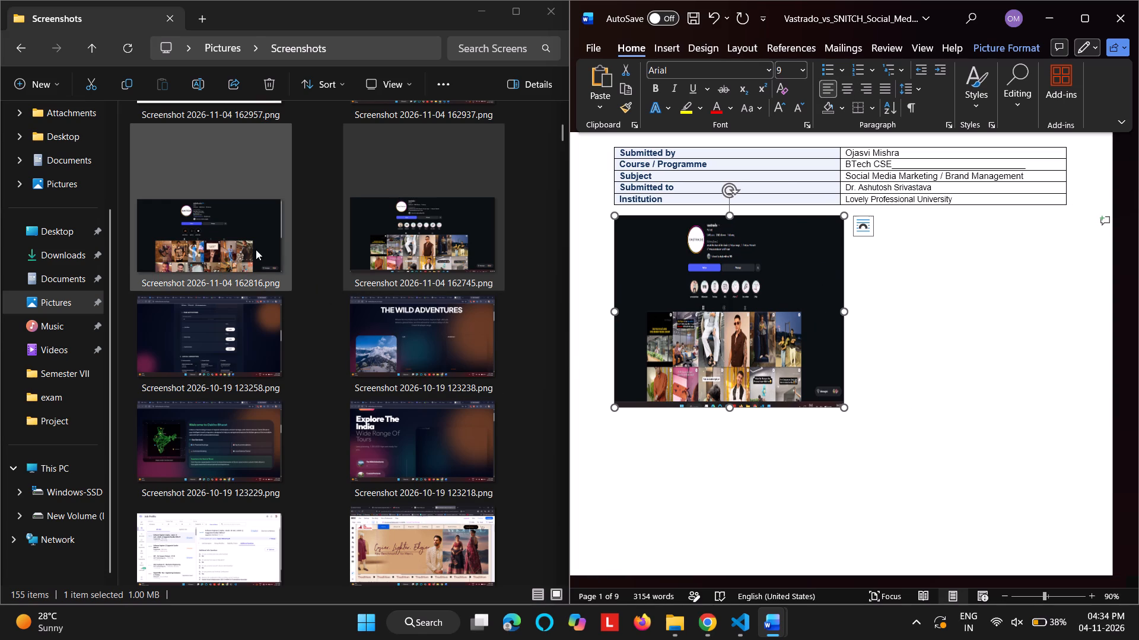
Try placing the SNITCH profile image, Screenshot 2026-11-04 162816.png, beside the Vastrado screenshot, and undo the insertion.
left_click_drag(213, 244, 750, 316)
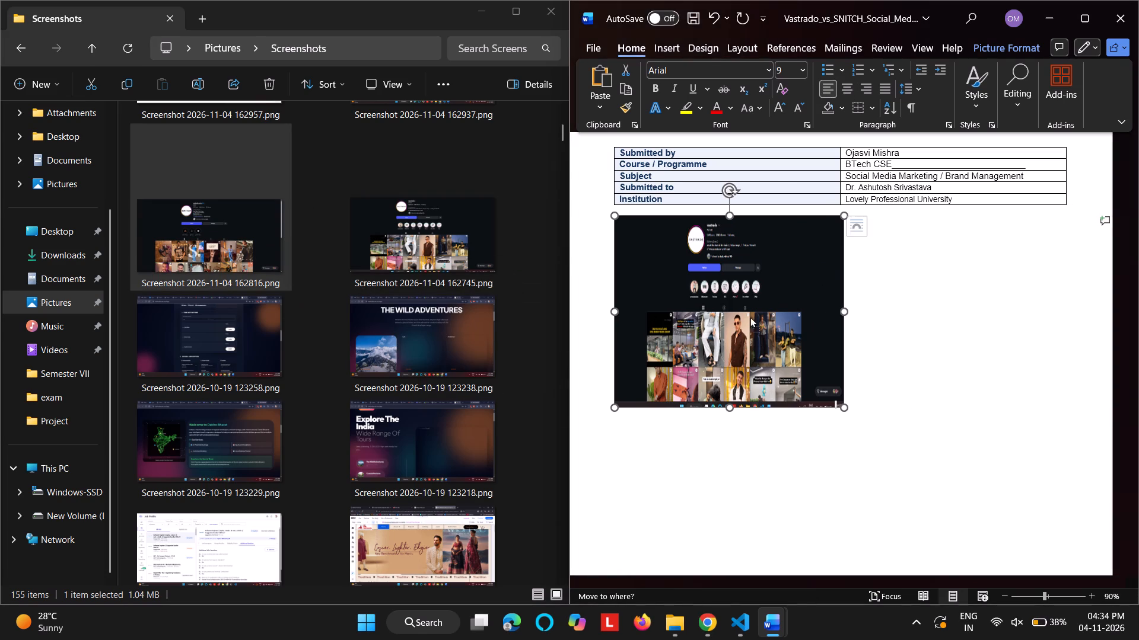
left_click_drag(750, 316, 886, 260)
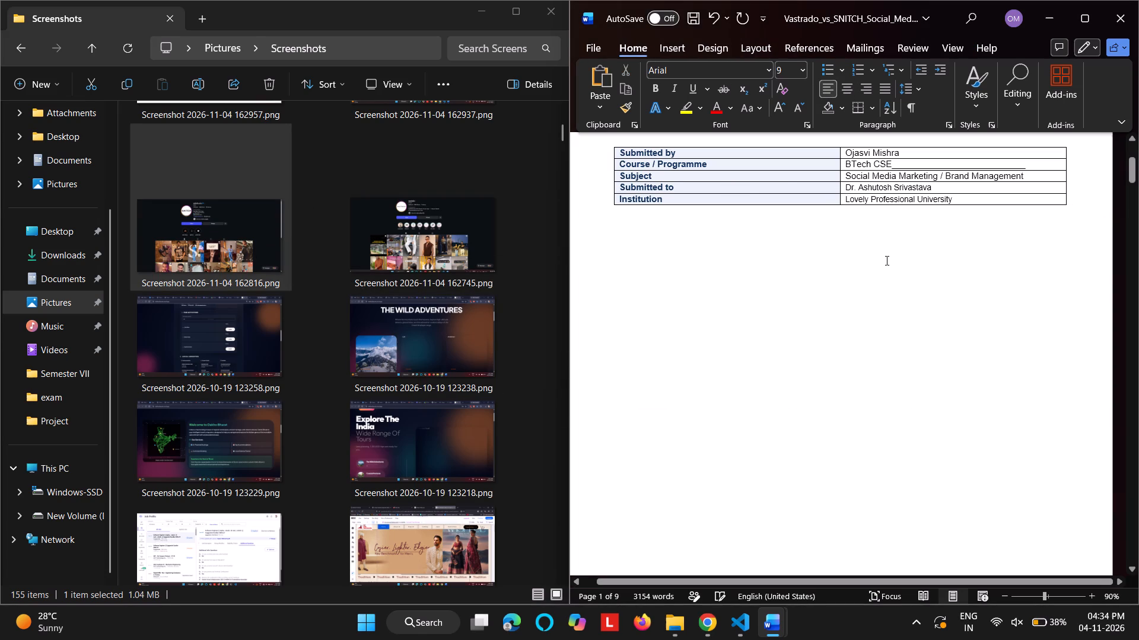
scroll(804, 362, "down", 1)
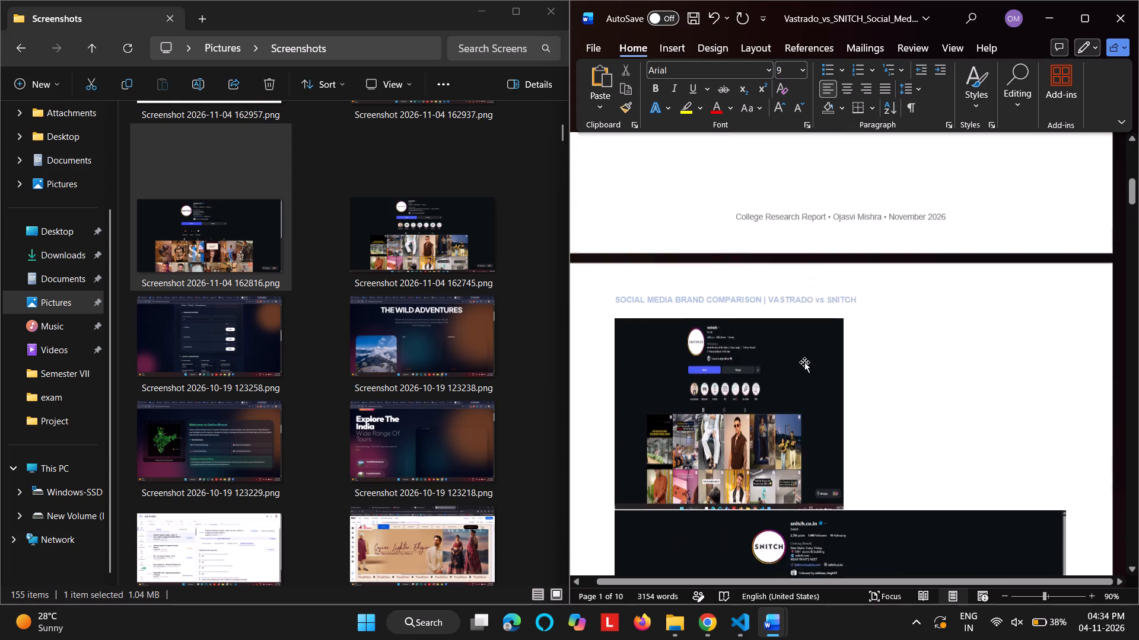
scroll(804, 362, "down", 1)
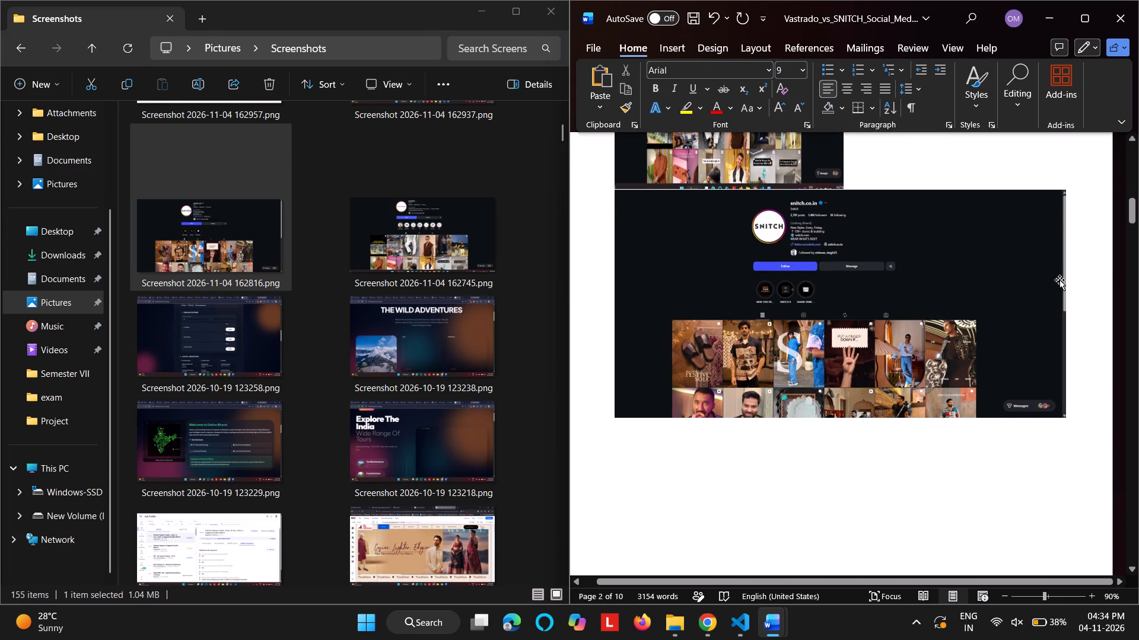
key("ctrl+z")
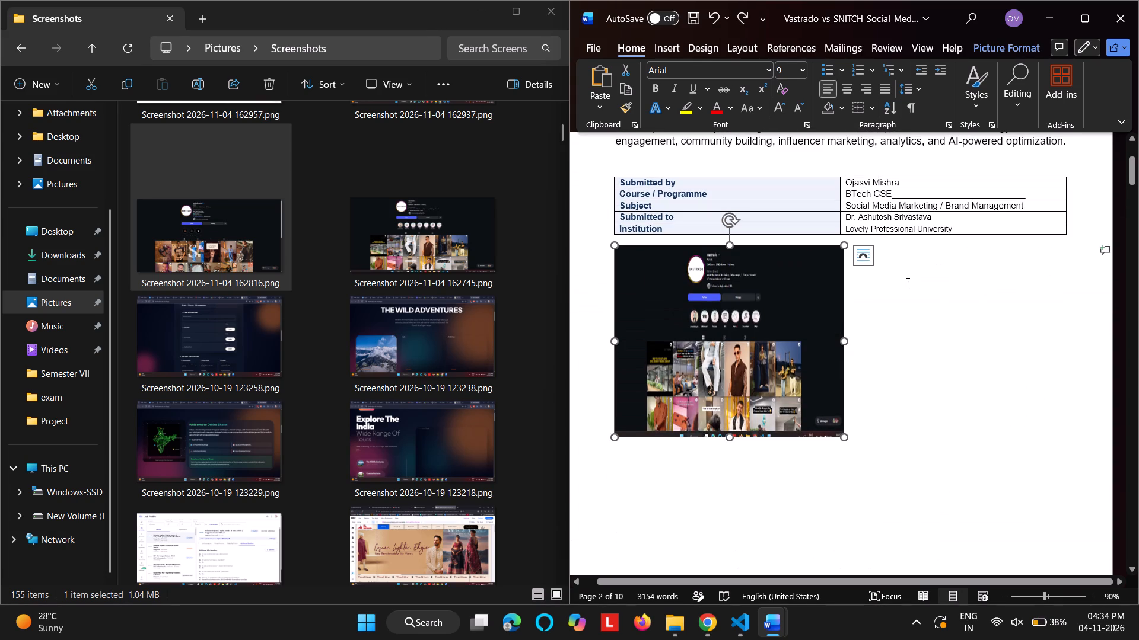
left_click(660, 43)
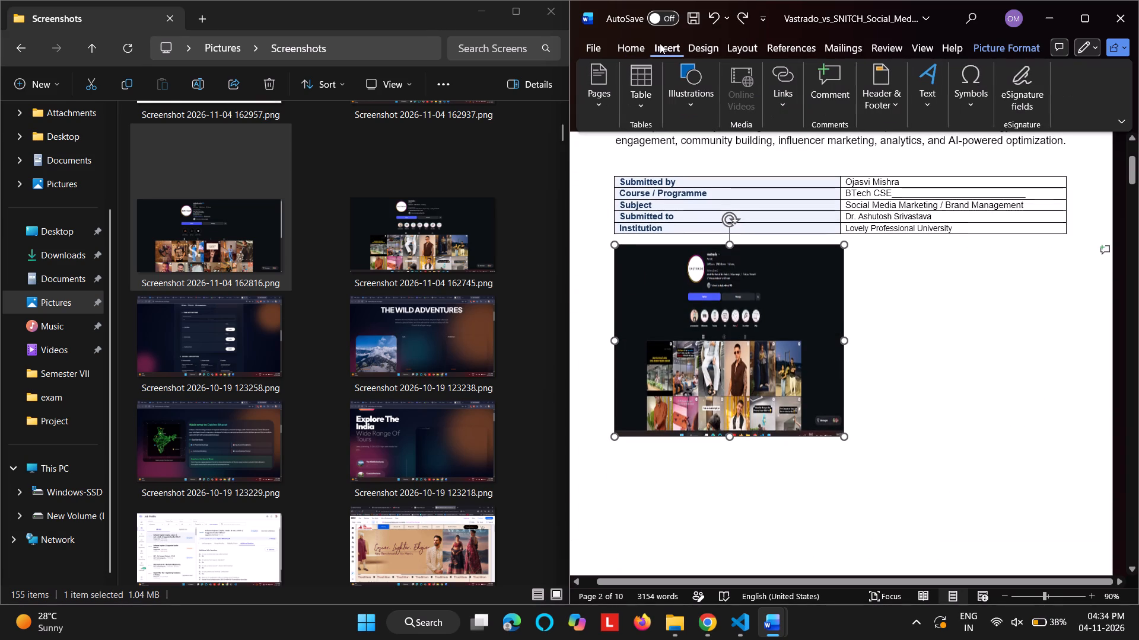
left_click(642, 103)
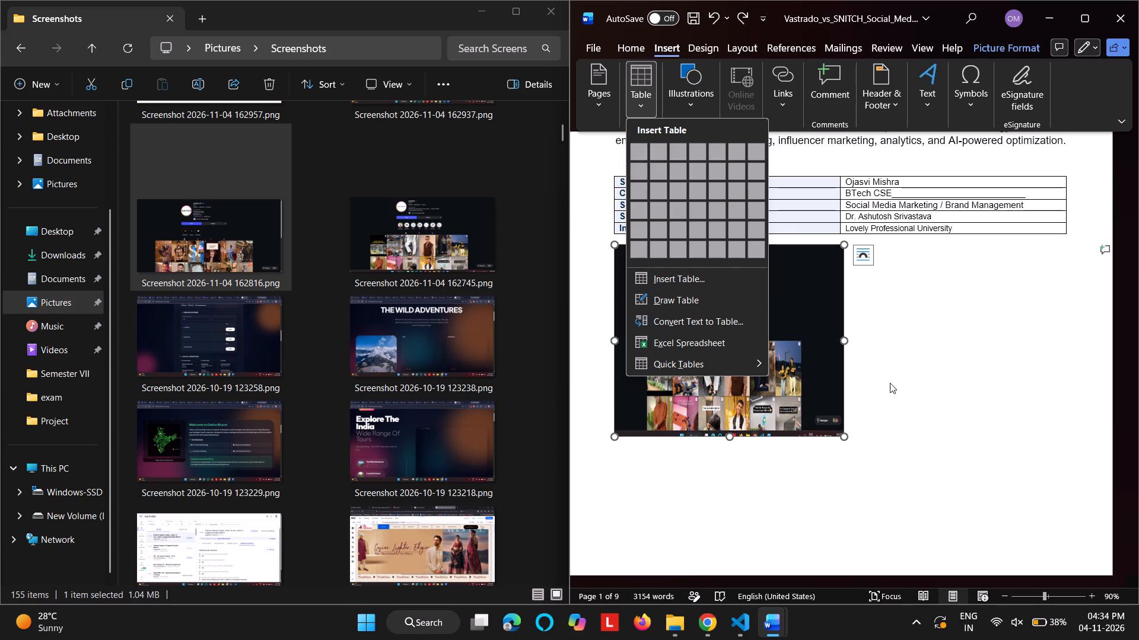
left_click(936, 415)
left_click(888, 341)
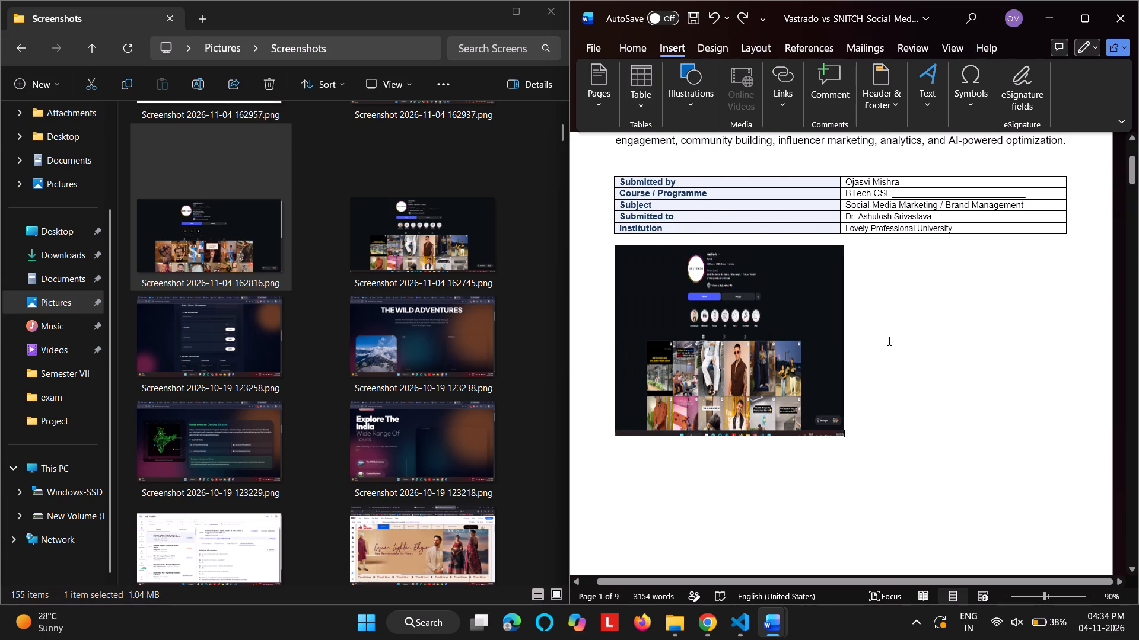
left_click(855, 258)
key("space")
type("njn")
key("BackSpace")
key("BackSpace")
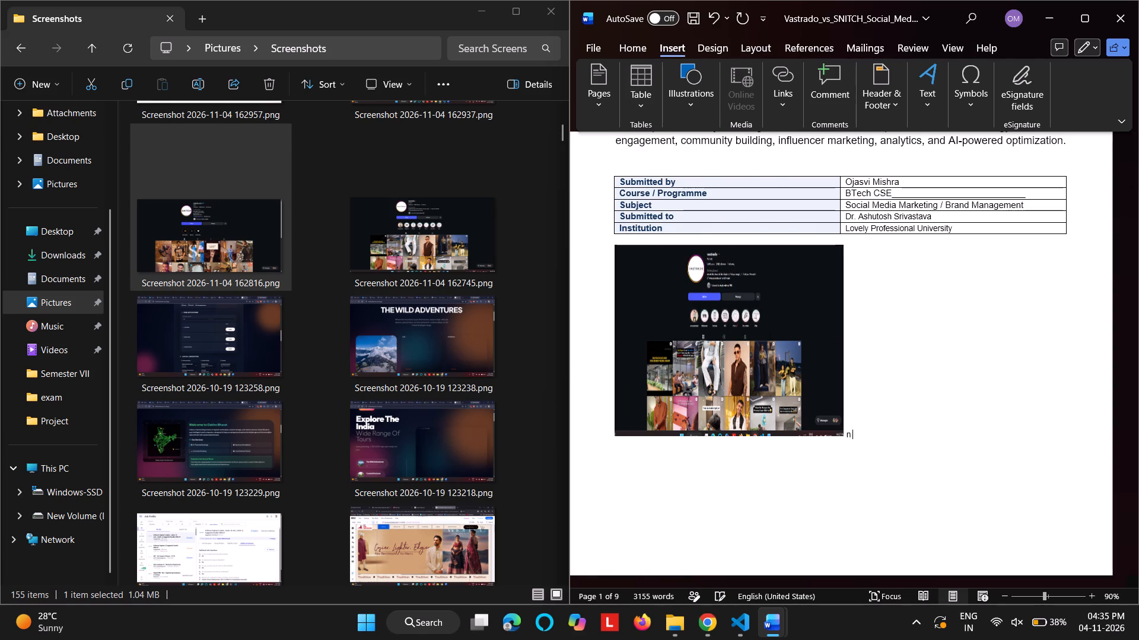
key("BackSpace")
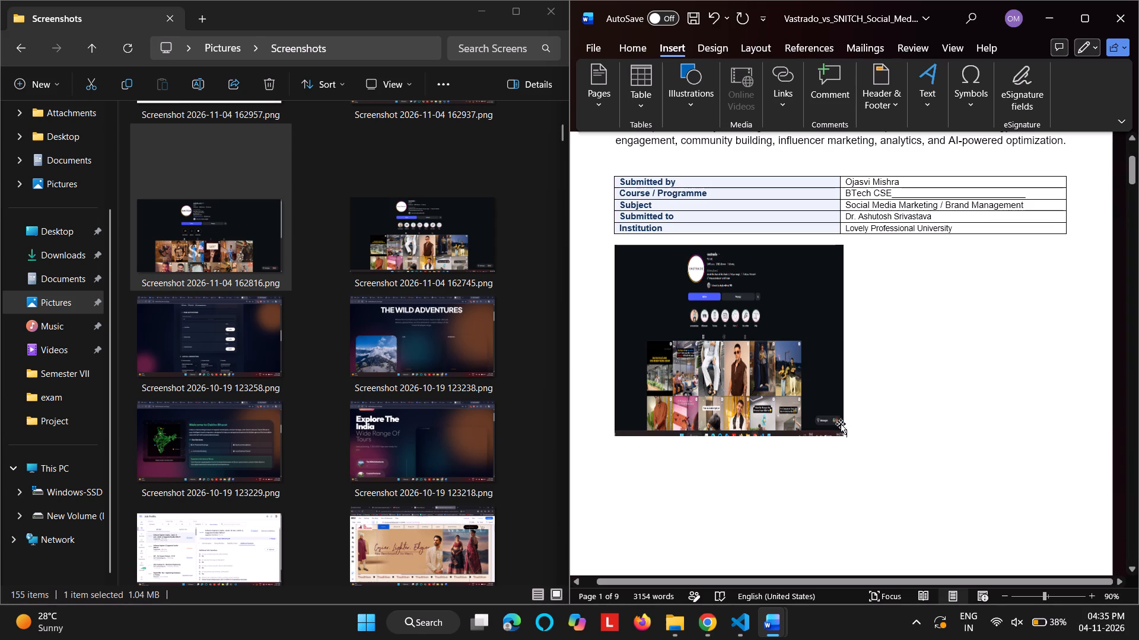
Enlarge the Vastrado screenshot to the full width of the cover table and stretch its height to fill most of the remaining page.
left_click(742, 312)
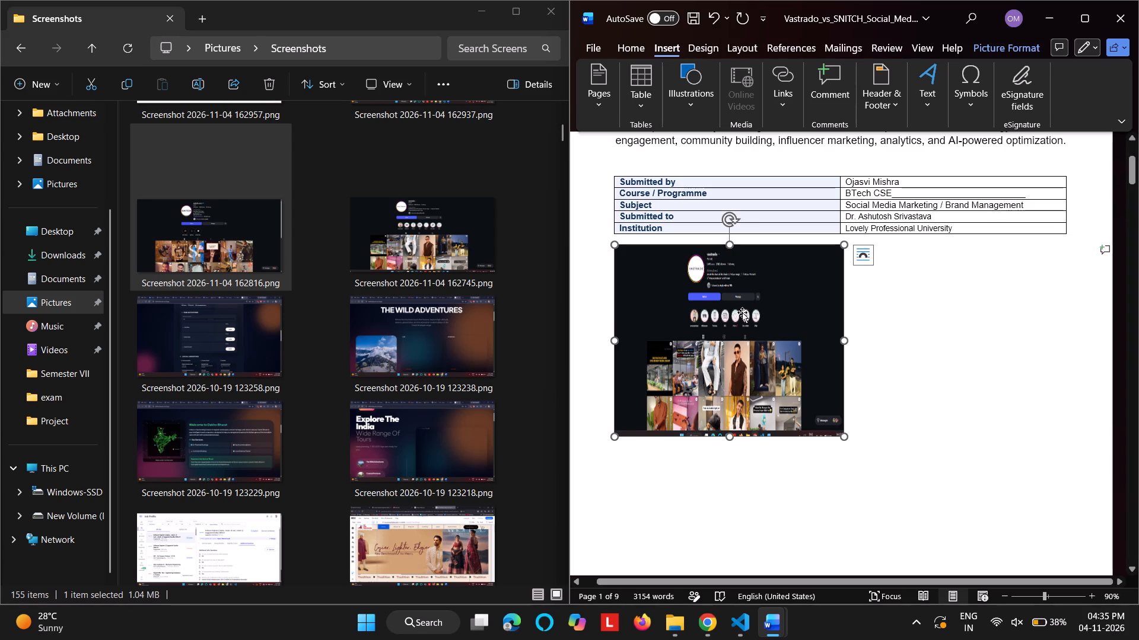
left_click_drag(846, 345, 937, 340)
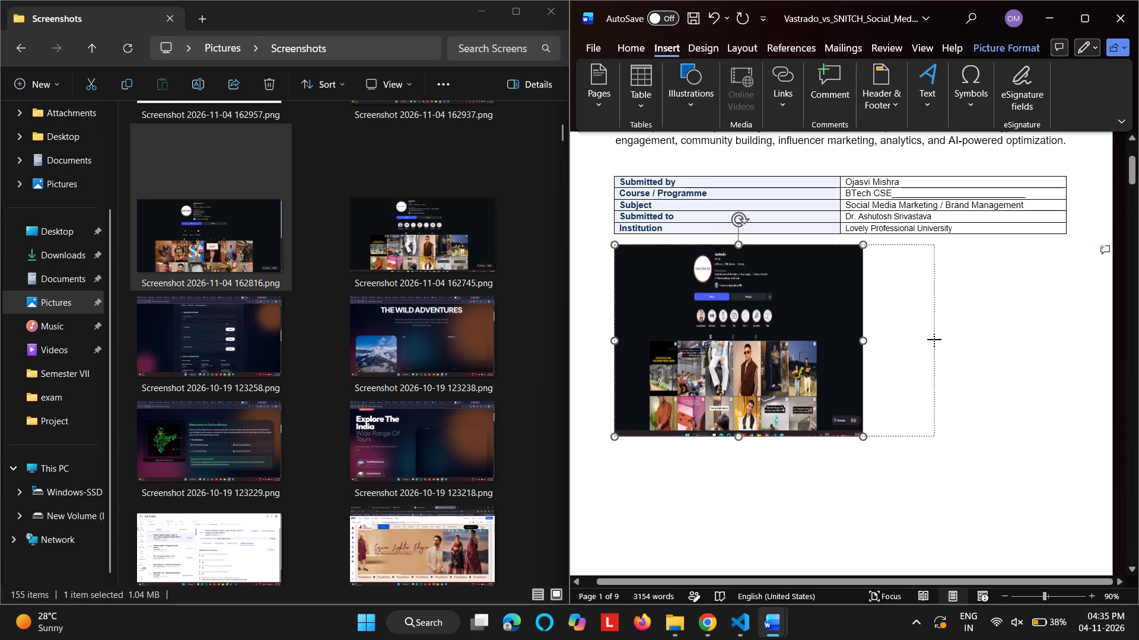
left_click_drag(937, 340, 1068, 334)
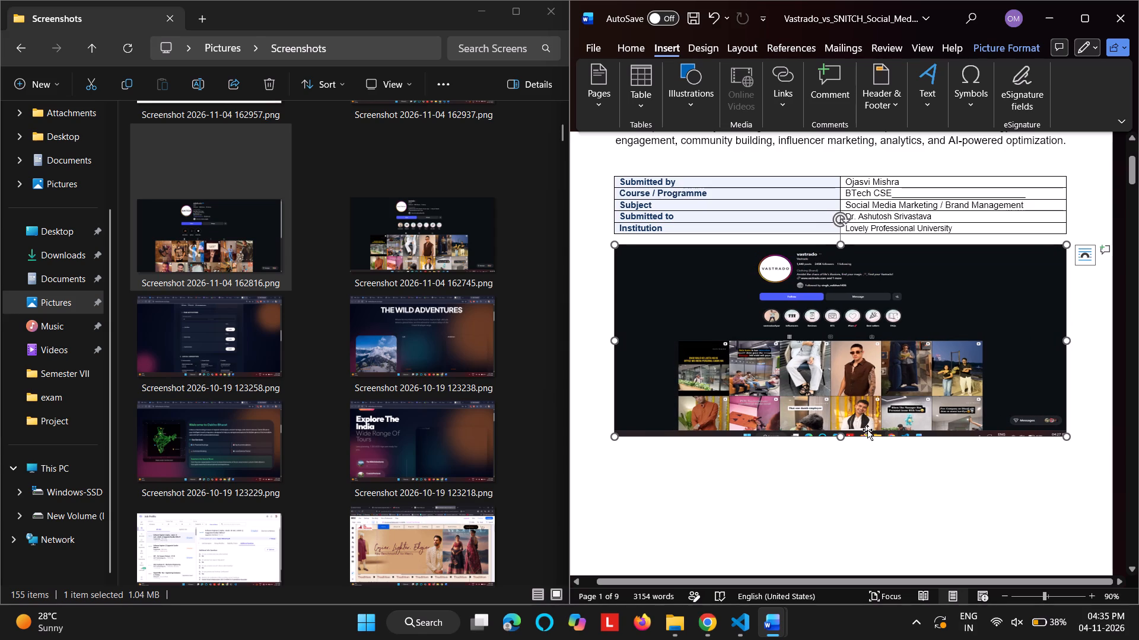
left_click_drag(841, 437, 852, 561)
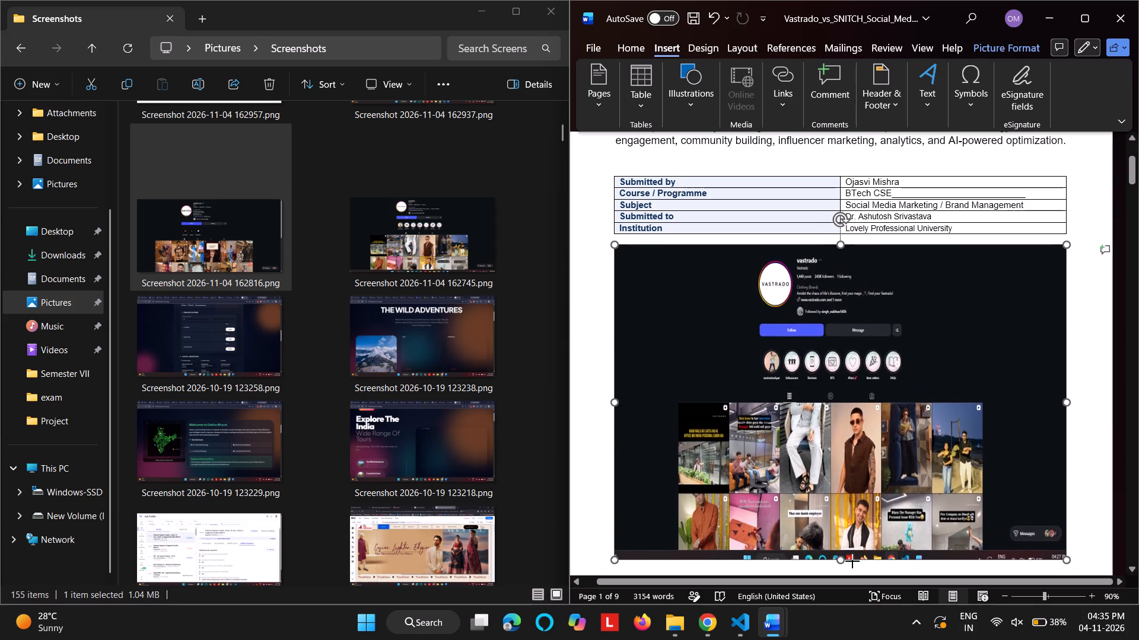
left_click_drag(852, 561, 847, 531)
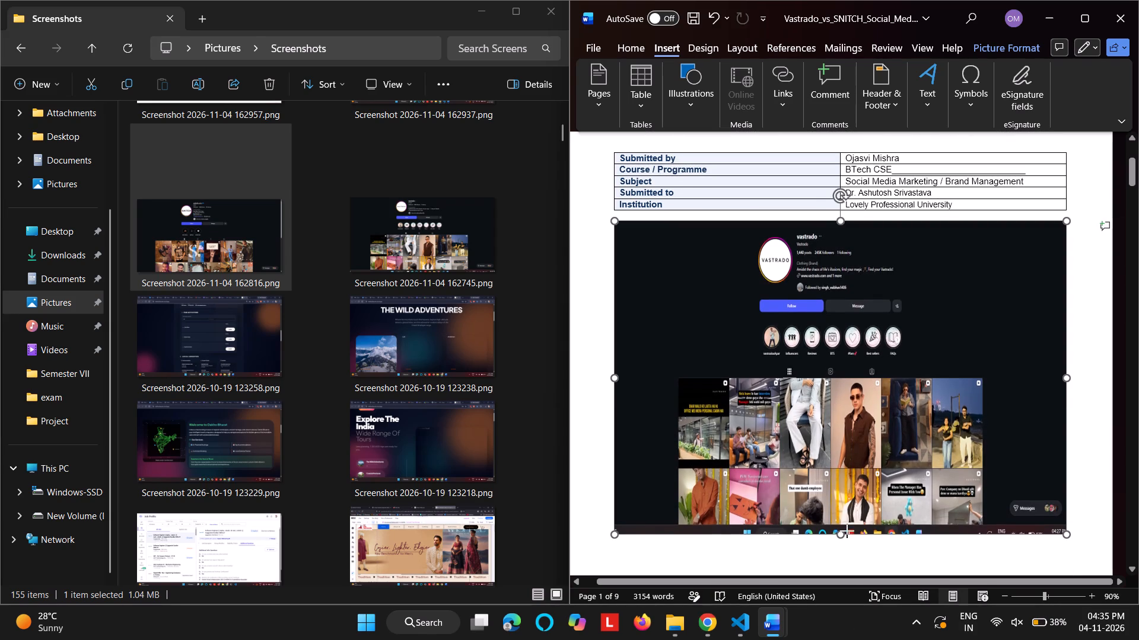
left_click_drag(847, 531, 847, 532)
Add four blank lines after the Vastrado screenshot to open an empty page before the Introduction and Executive Summary.
scroll(857, 448, "down", 1)
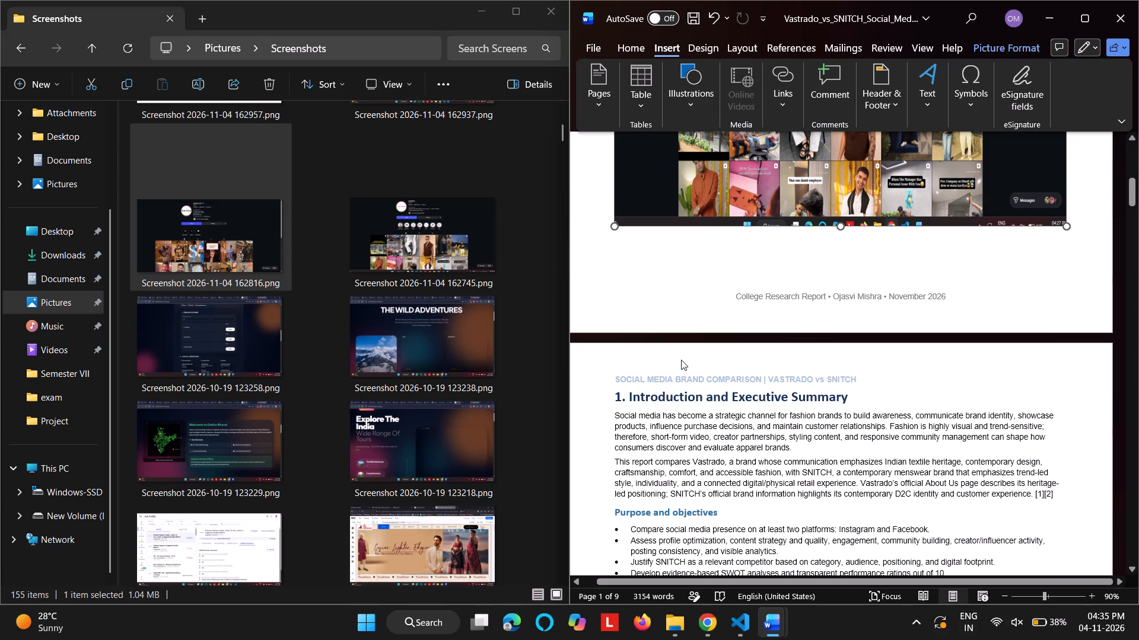
left_click(626, 366)
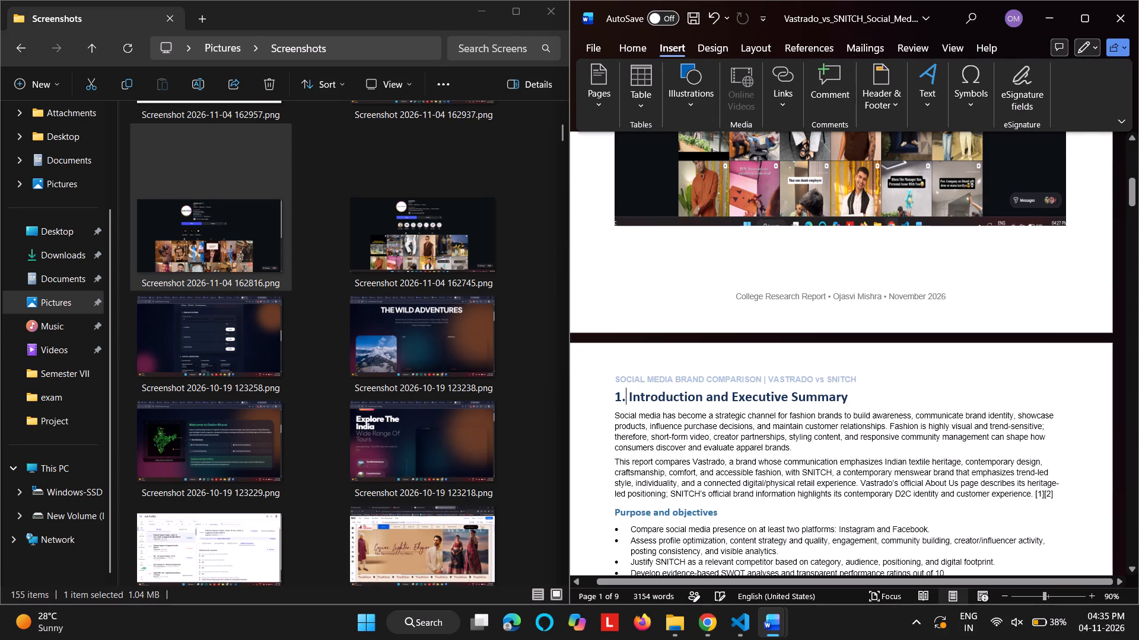
left_click(1073, 203)
key("Return")
key("Return")
key("Return")
key("Return")
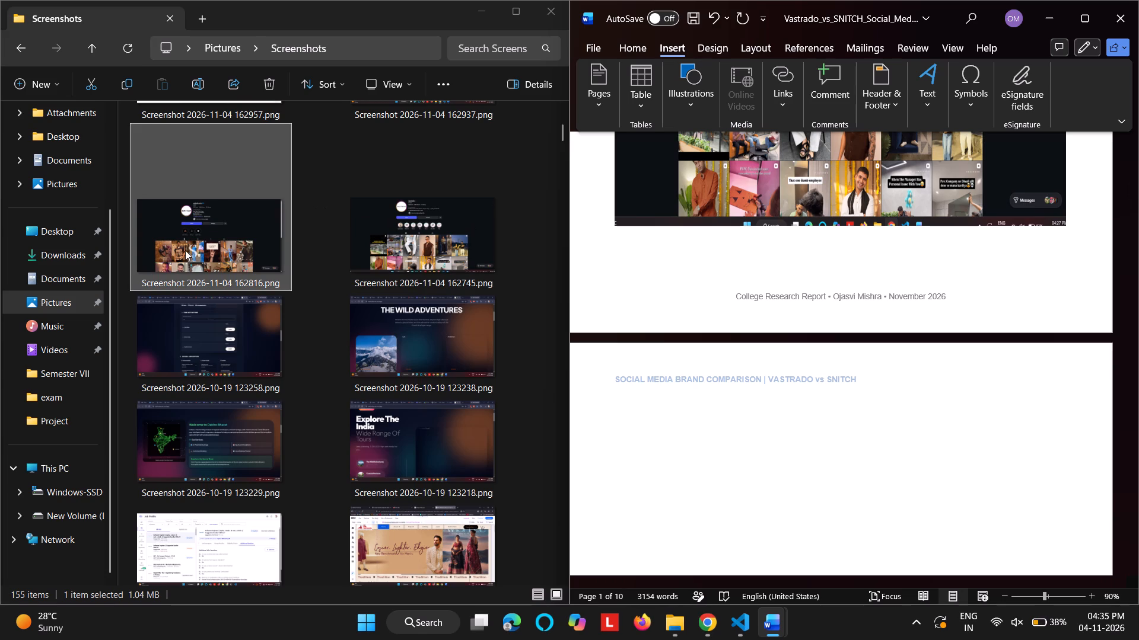
Insert the SNITCH Instagram profile image, Screenshot 2026-11-04 162816.png, at the top of the empty second page.
left_click_drag(181, 249, 631, 421)
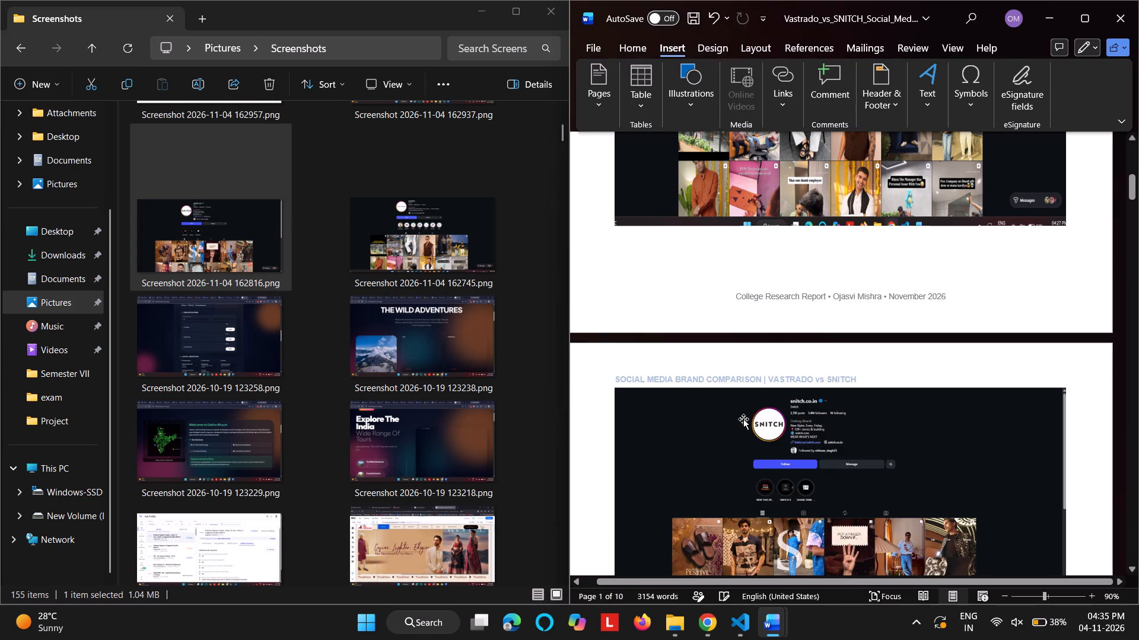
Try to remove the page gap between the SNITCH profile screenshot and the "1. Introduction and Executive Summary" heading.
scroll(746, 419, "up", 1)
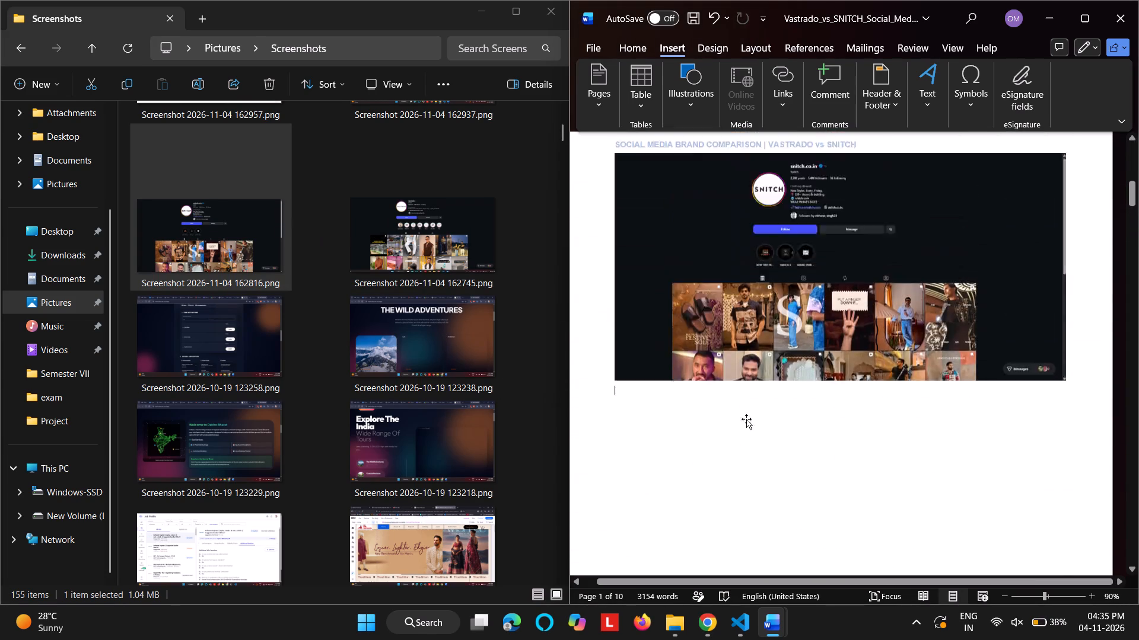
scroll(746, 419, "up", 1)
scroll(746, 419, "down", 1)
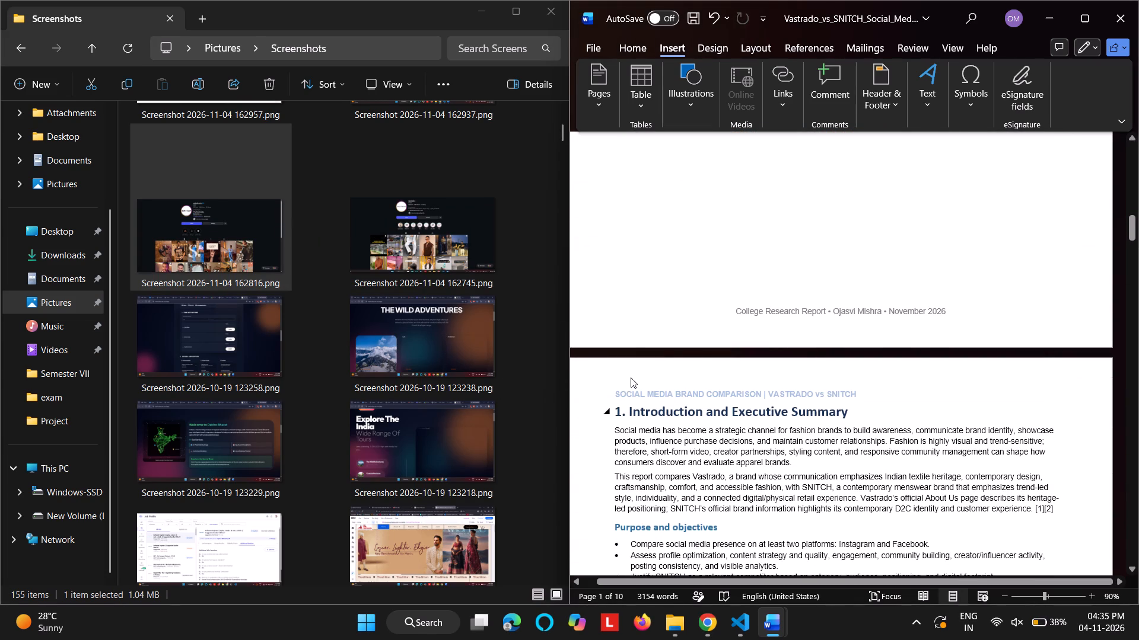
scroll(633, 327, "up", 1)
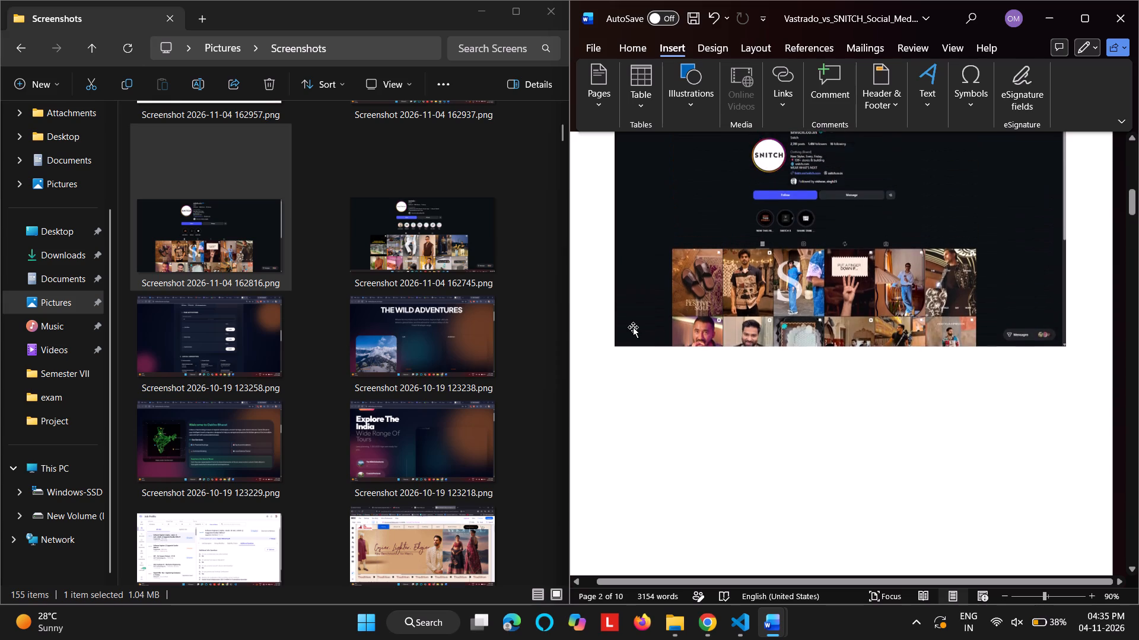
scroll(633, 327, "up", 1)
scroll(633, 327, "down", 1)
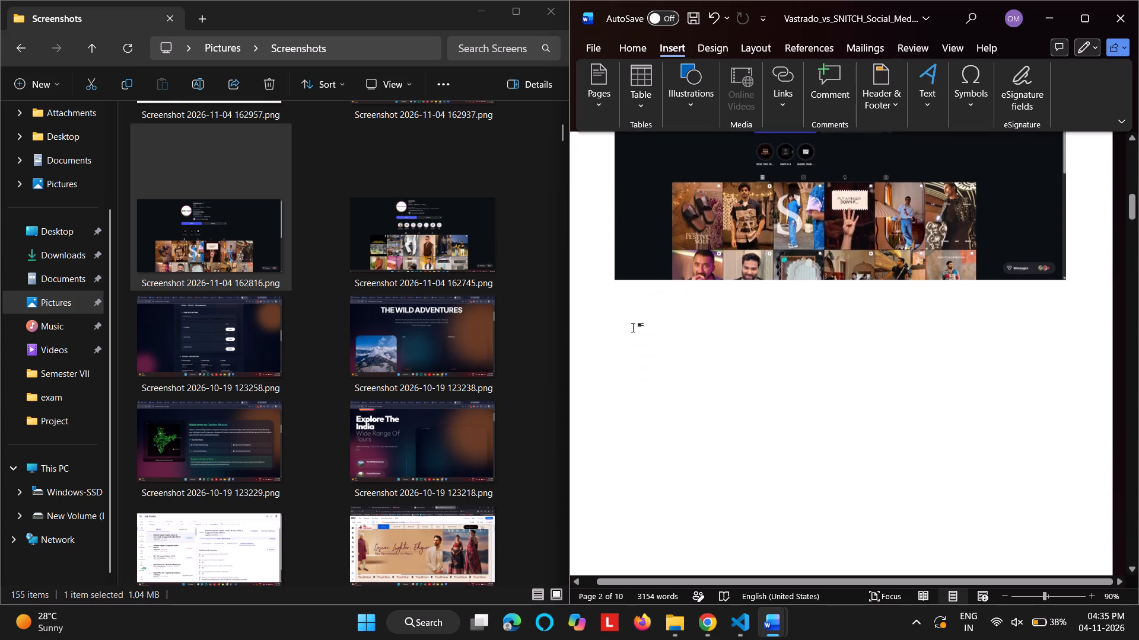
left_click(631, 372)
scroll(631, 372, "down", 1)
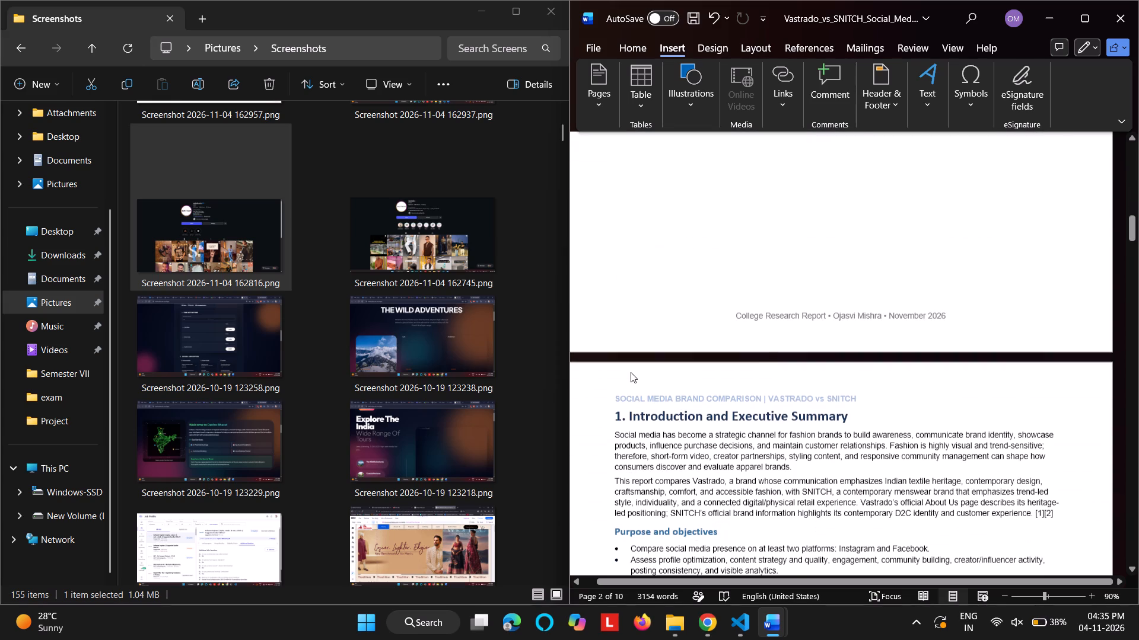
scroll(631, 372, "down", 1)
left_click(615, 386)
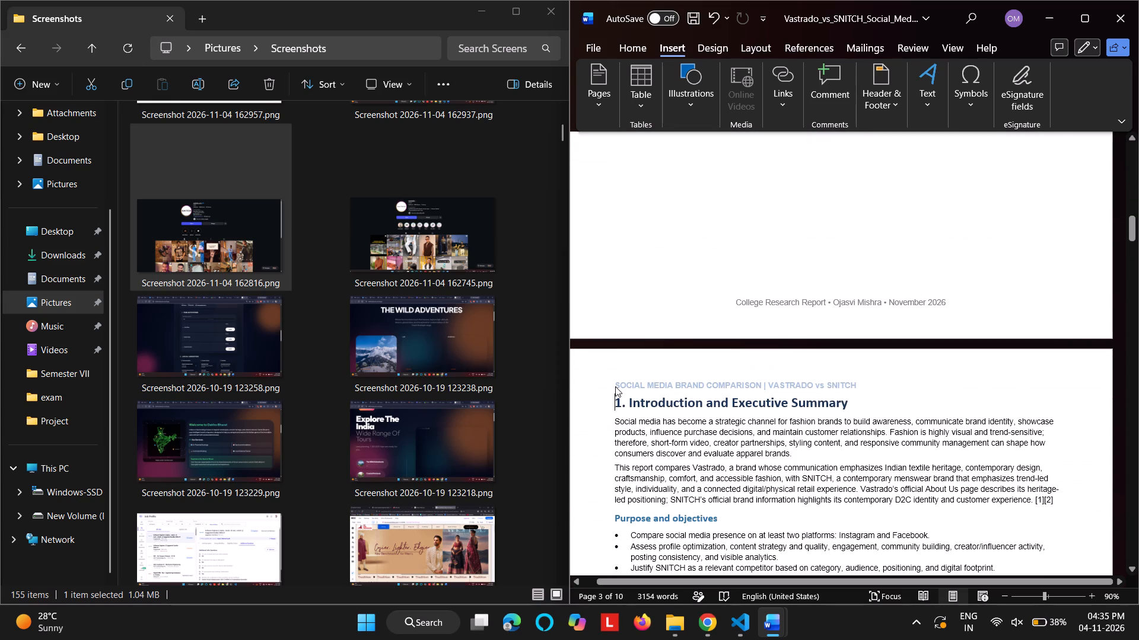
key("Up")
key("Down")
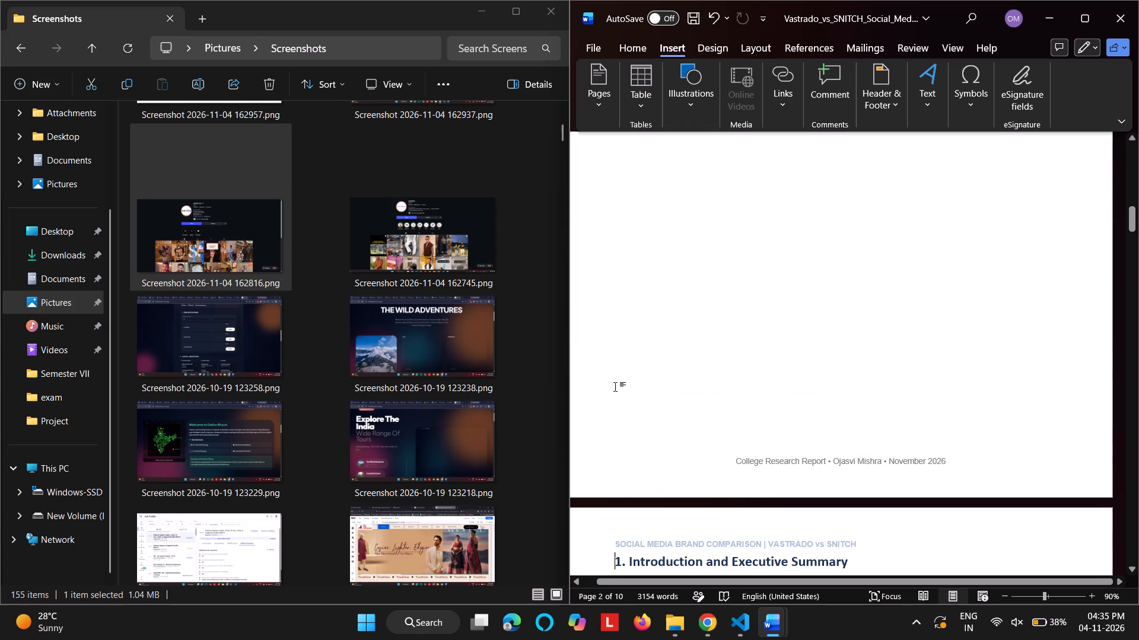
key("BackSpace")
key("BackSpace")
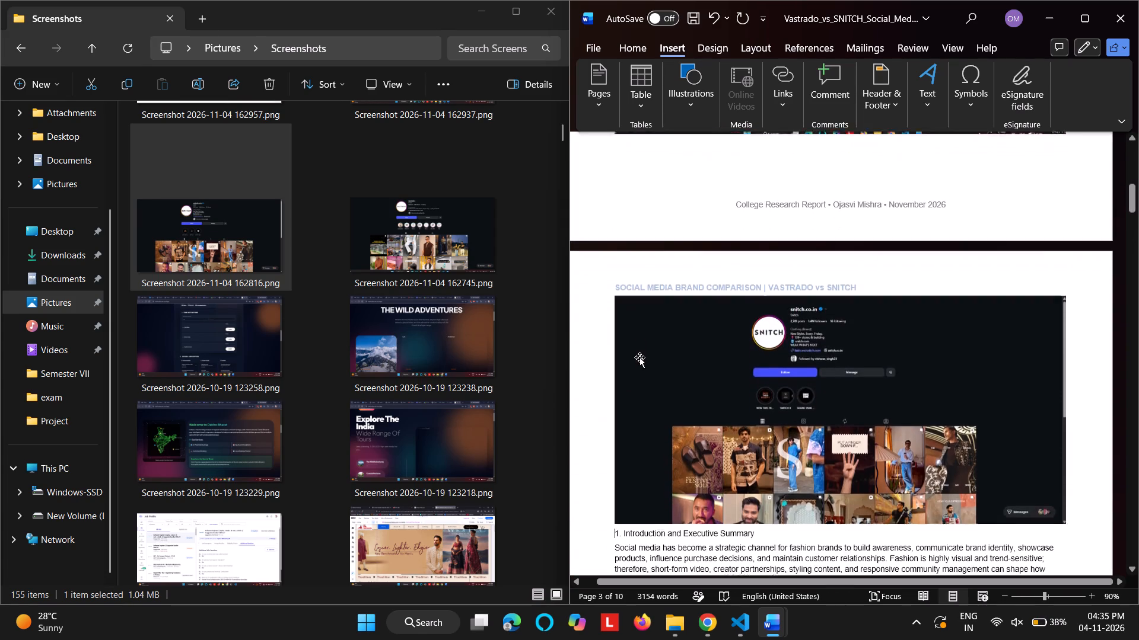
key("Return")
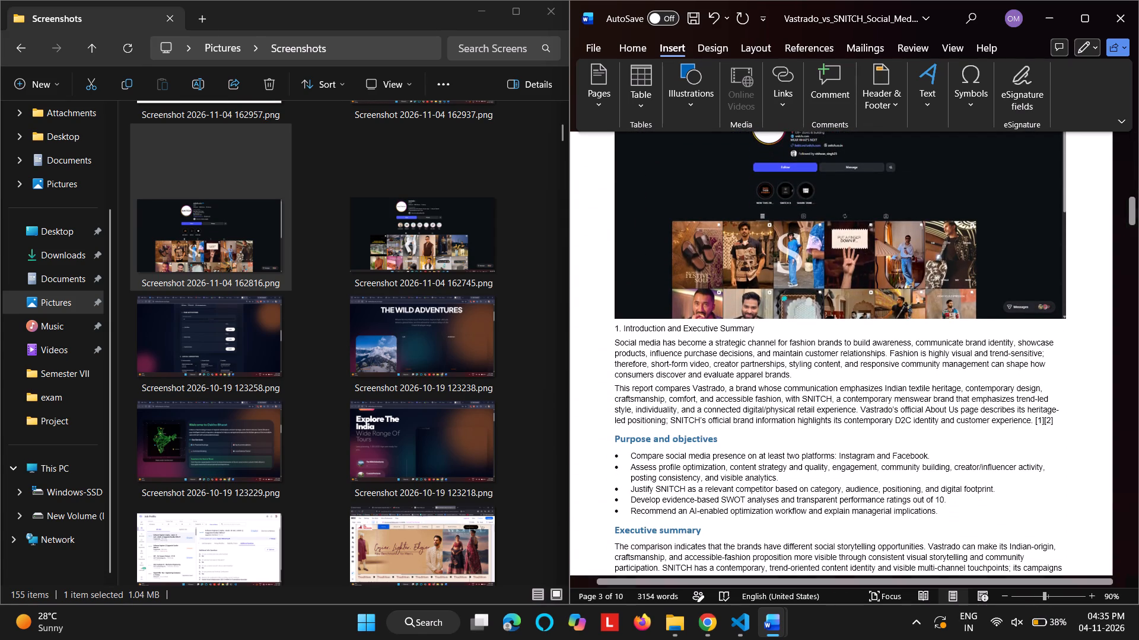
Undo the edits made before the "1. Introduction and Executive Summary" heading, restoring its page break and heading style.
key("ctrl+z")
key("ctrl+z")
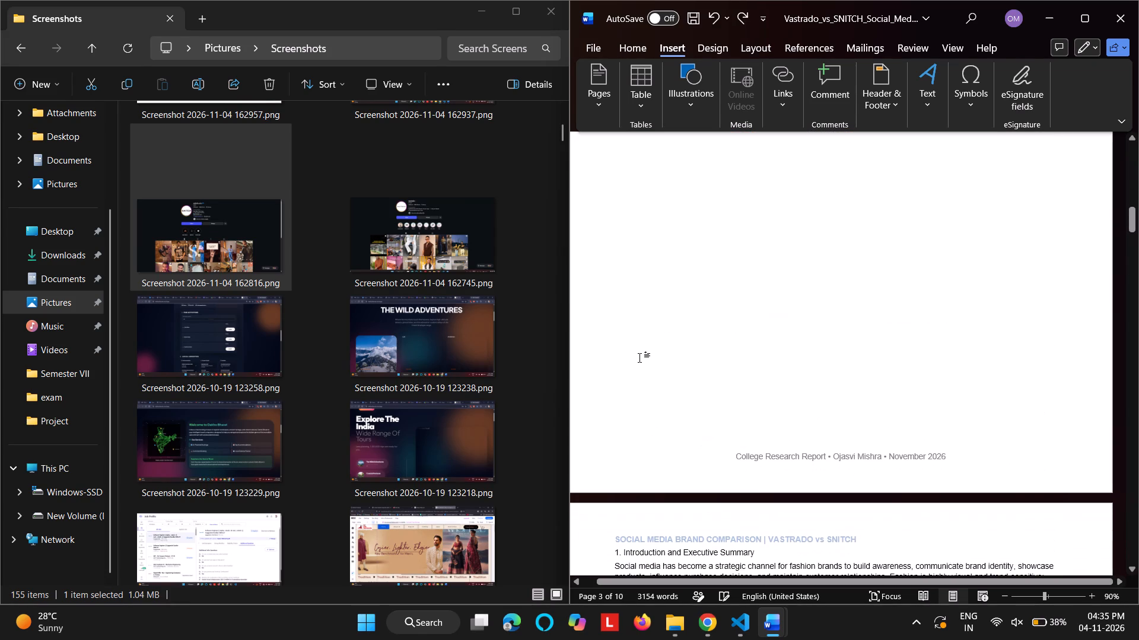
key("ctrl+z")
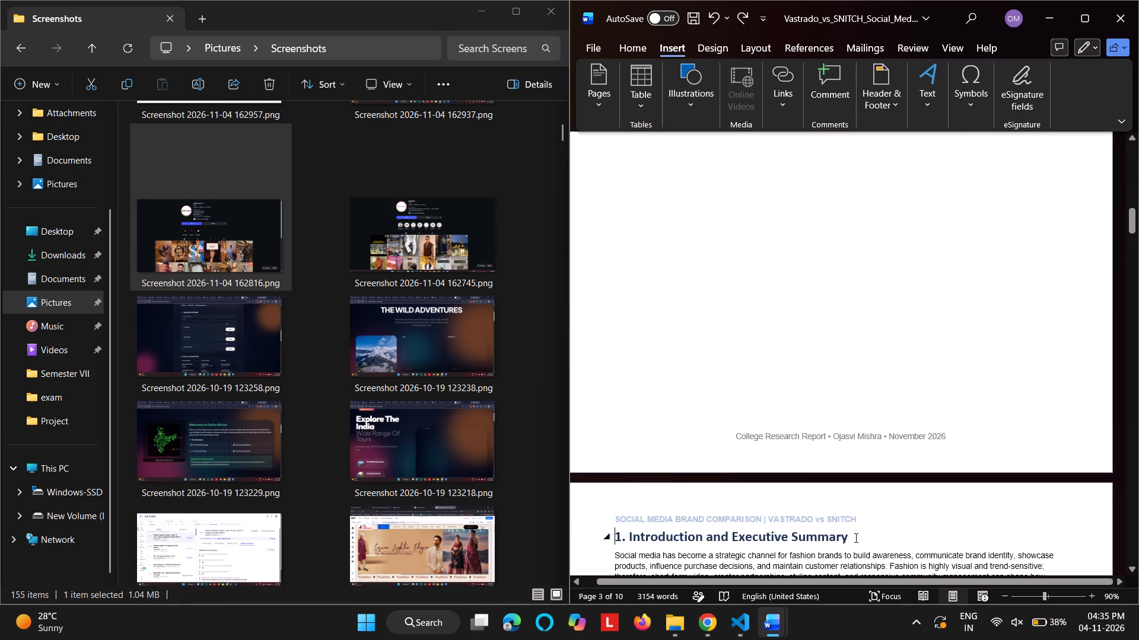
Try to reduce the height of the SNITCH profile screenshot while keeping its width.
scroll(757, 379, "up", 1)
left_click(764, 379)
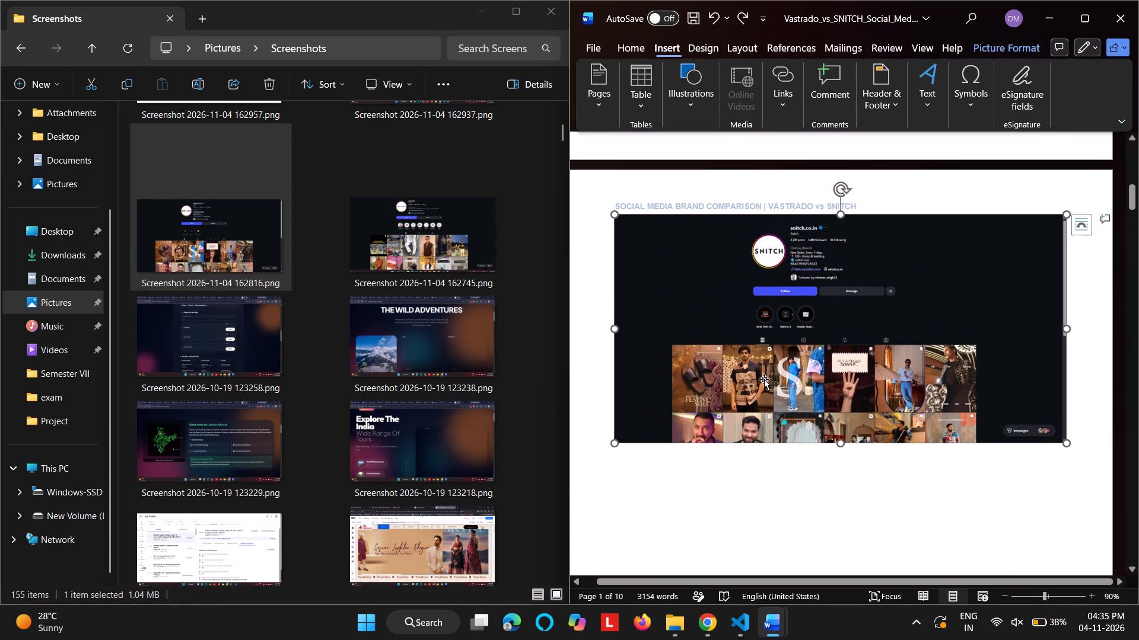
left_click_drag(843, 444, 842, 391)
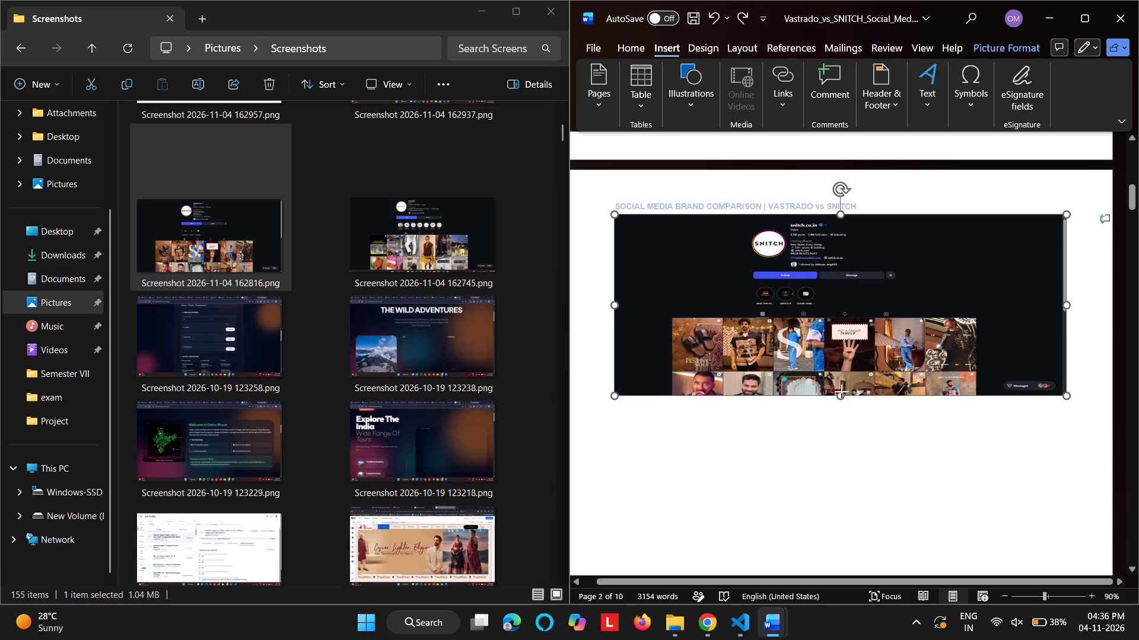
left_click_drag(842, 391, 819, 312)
Undo both height changes and the insertion of the SNITCH profile screenshot.
key("ctrl+z")
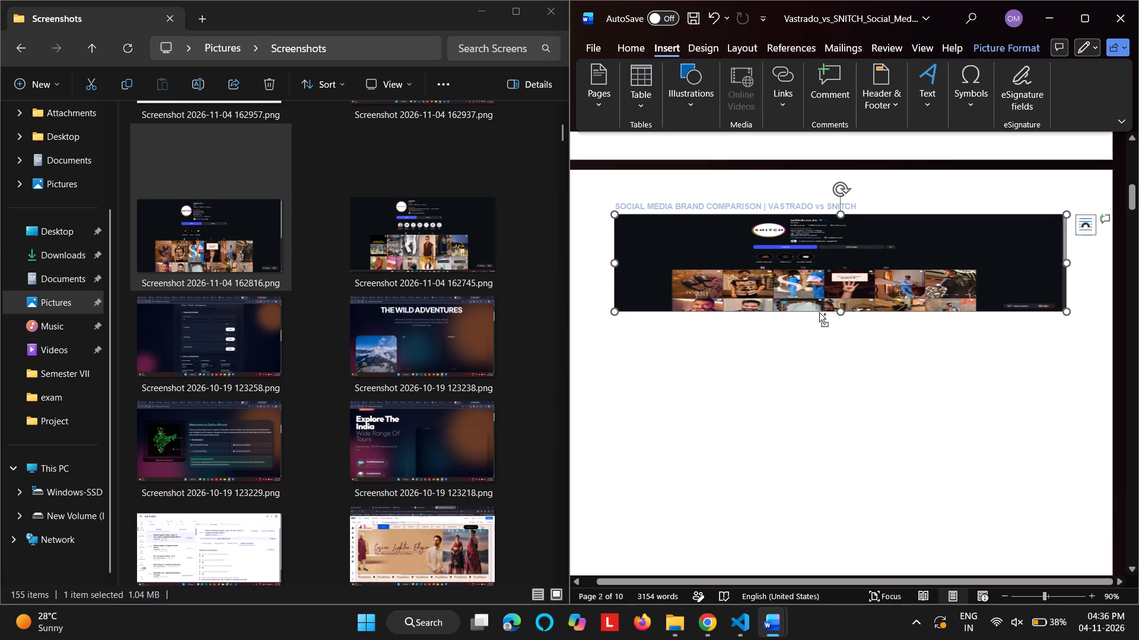
key("ctrl+z")
key("ctrl+z")
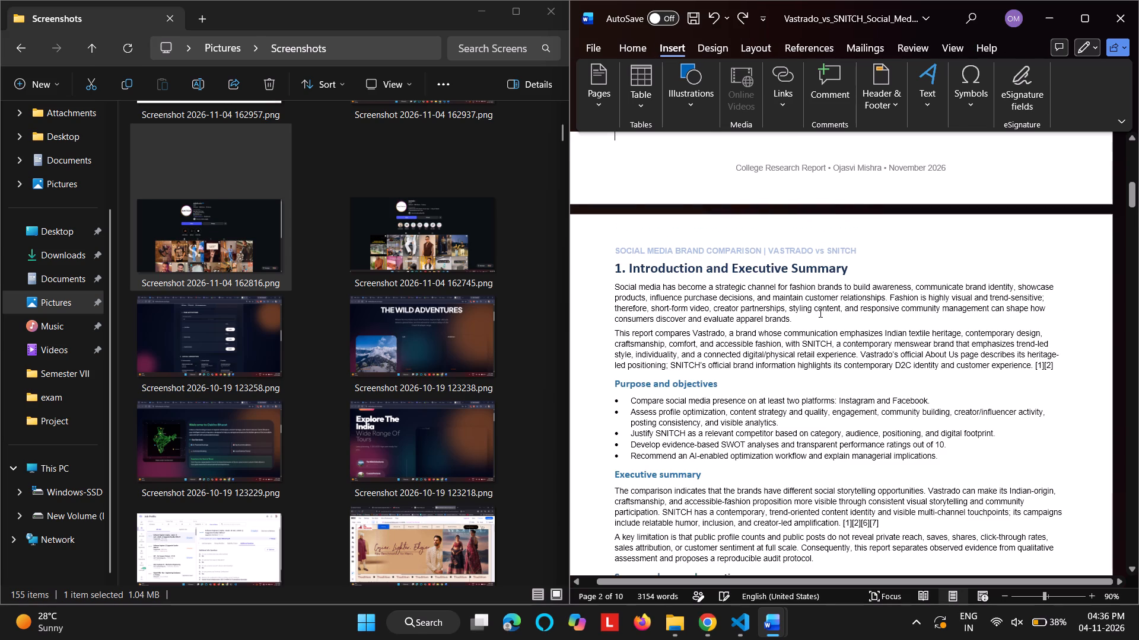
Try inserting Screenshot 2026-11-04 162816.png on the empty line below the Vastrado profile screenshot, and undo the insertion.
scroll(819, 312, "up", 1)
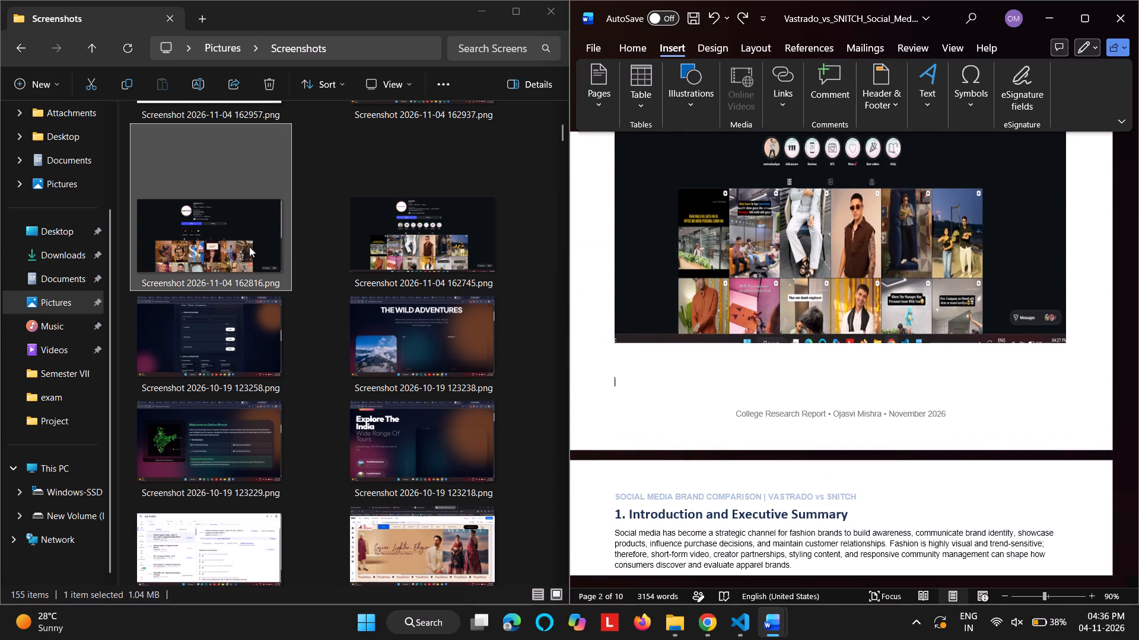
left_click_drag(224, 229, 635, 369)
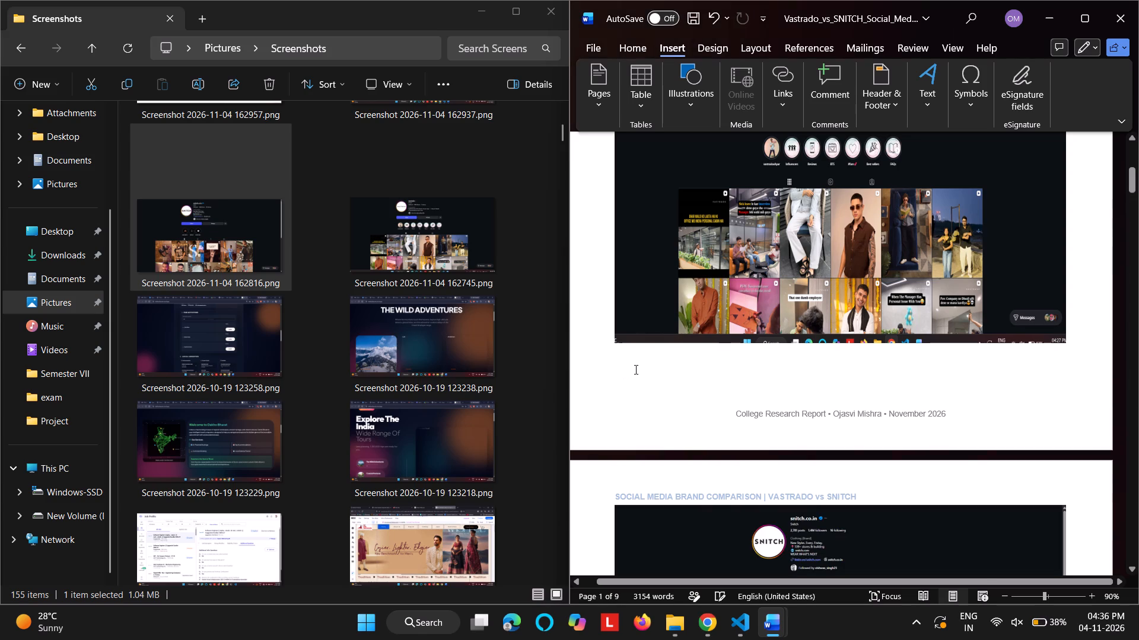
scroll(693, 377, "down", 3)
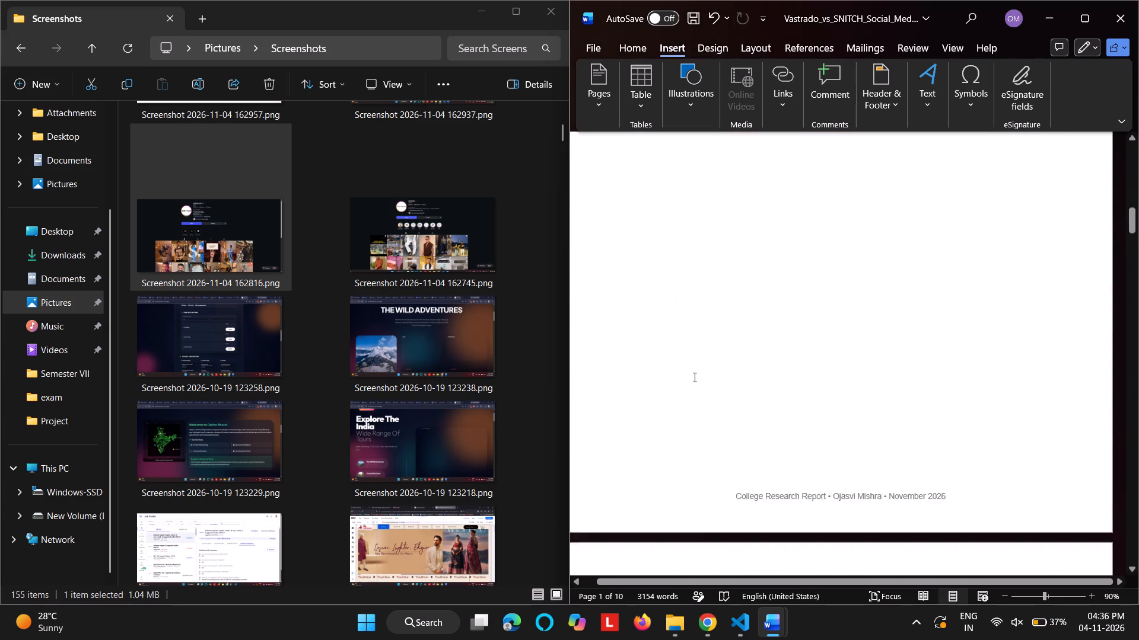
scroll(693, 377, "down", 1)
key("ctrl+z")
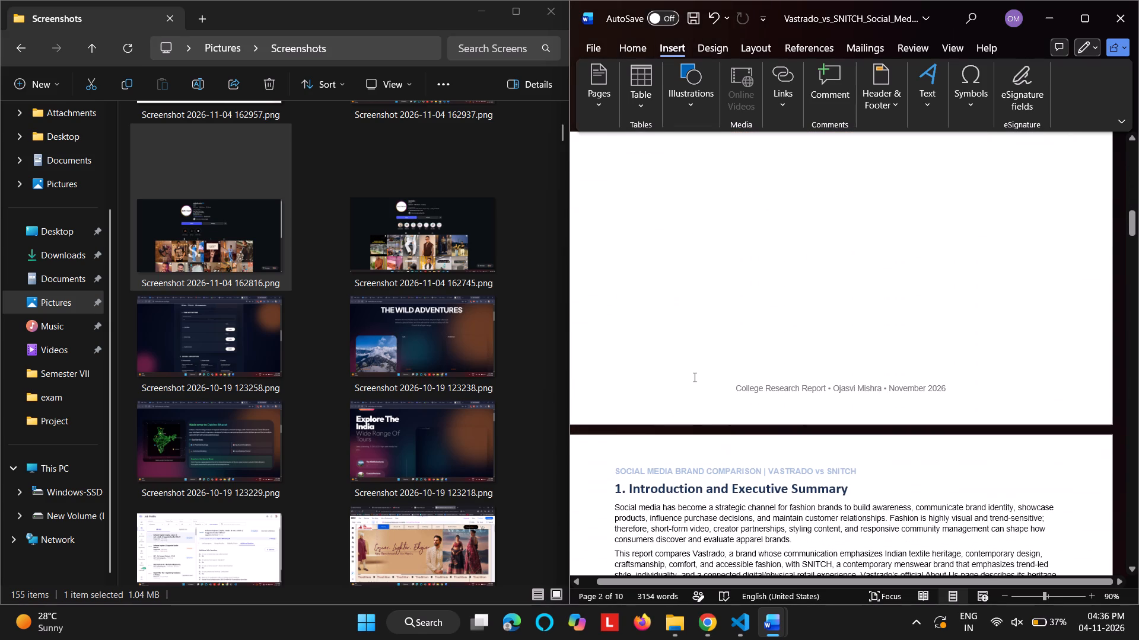
Add two blank lines above the "1. Introduction and Executive Summary" heading.
scroll(693, 377, "up", 1)
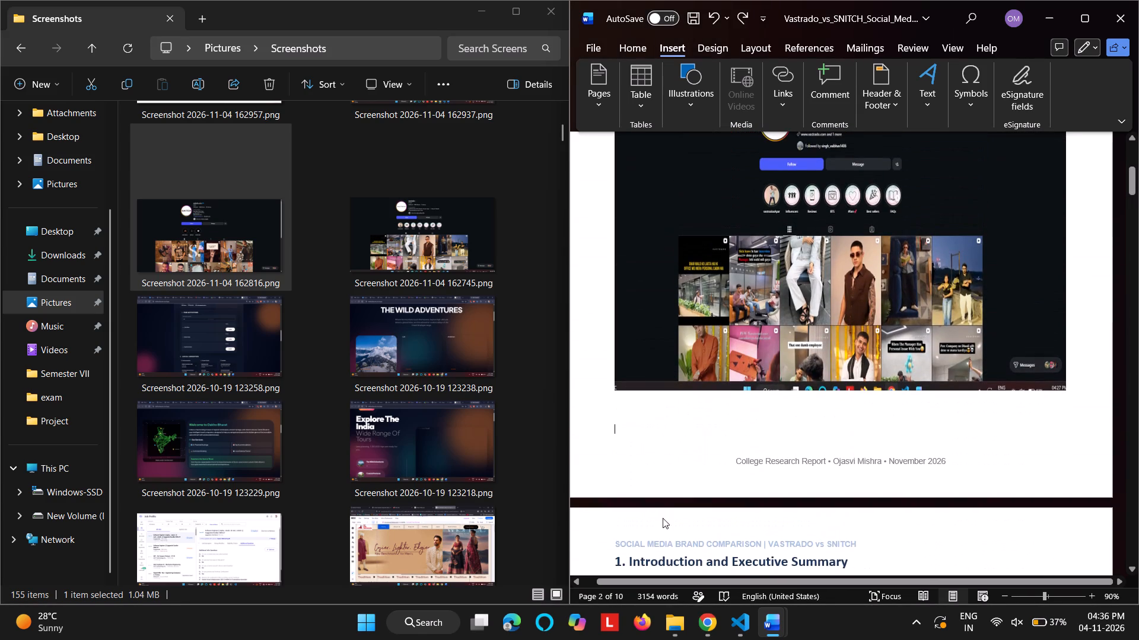
left_click(616, 549)
key("Return")
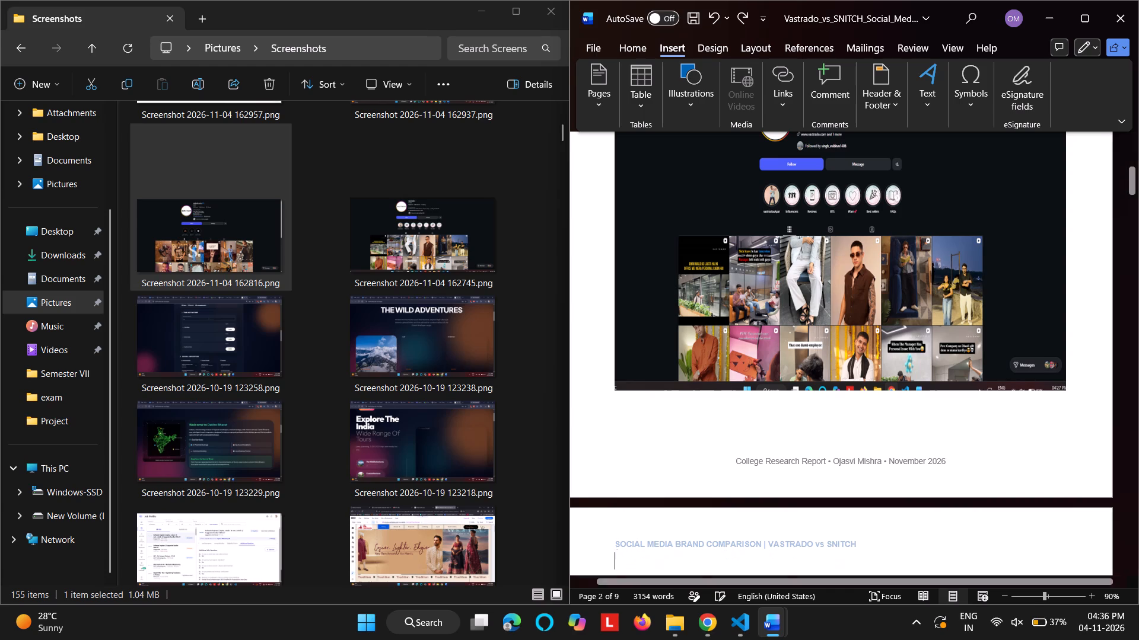
key("Return")
Insert Screenshot 2026-11-04 162816.png, the SNITCH profile, above the "1. Introduction and Executive Summary" heading at the start of the page.
left_click_drag(213, 227, 474, 383)
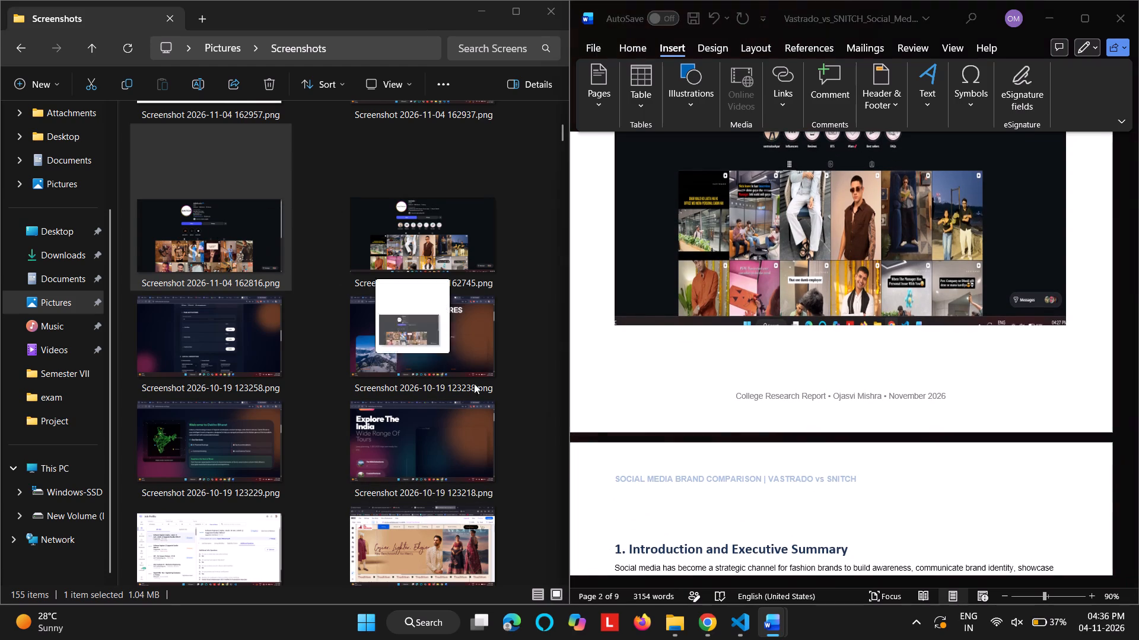
left_click_drag(474, 383, 610, 503)
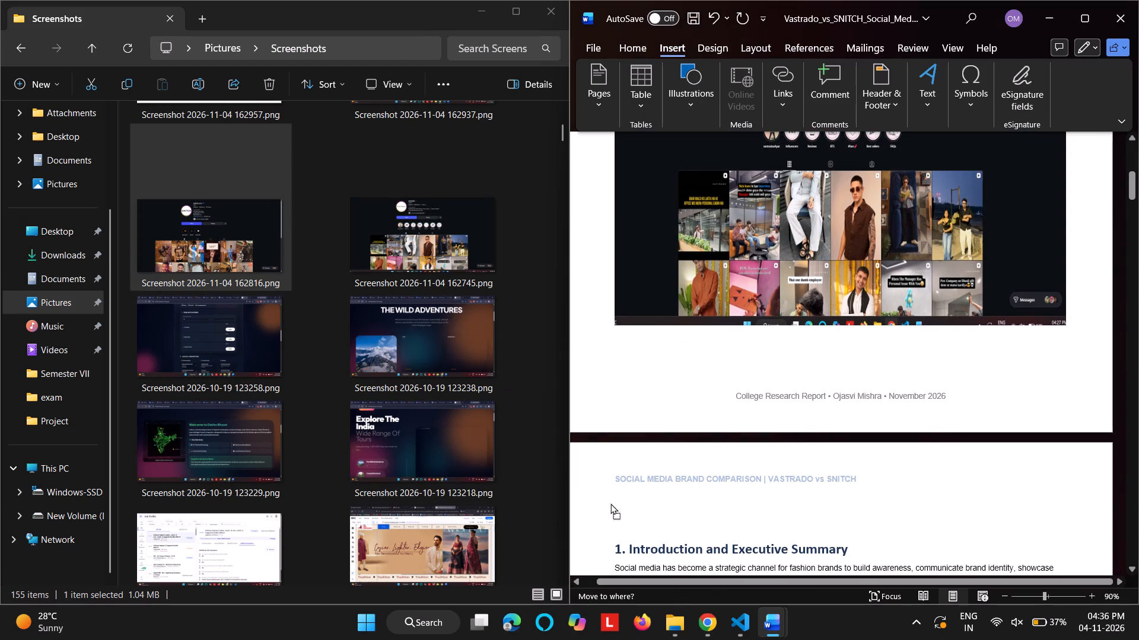
left_click_drag(610, 503, 618, 488)
left_click_drag(618, 488, 631, 501)
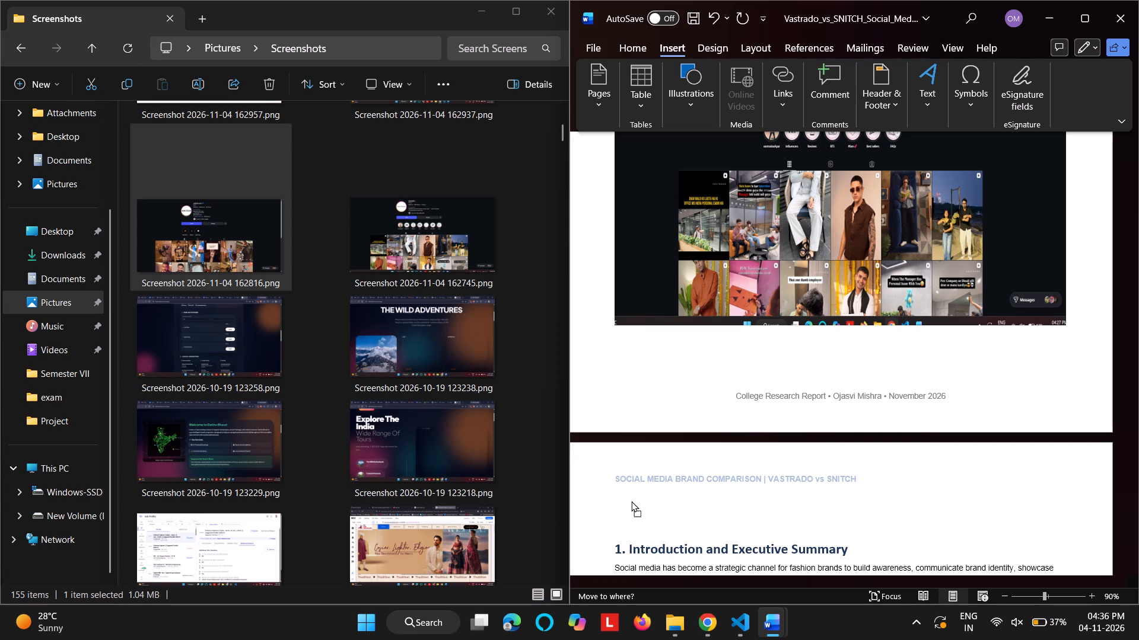
left_click_drag(631, 501, 610, 526)
left_click_drag(610, 526, 615, 526)
left_click_drag(615, 526, 624, 492)
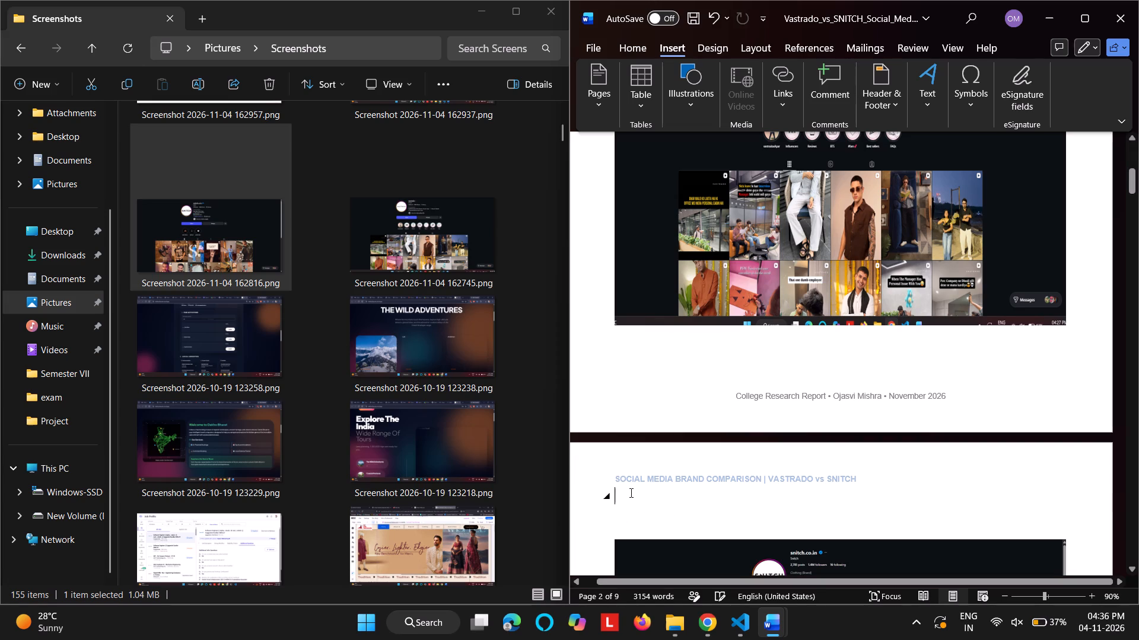
Delete the blank lines above the SNITCH profile screenshot so it sits directly under the page header, and check the section below it.
key("BackSpace")
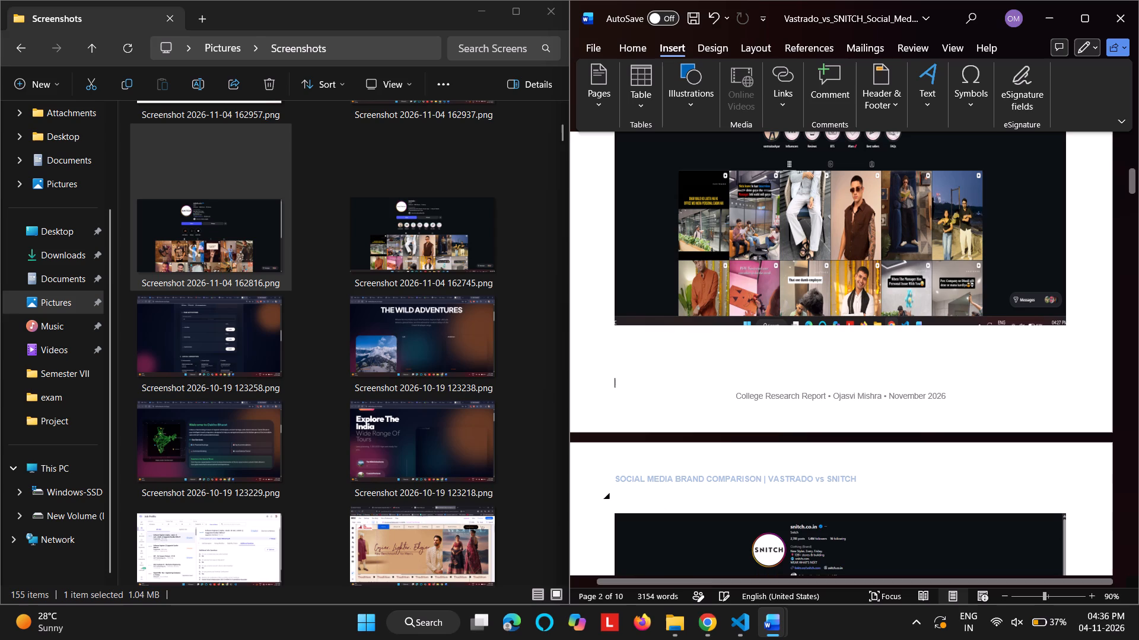
key("Down")
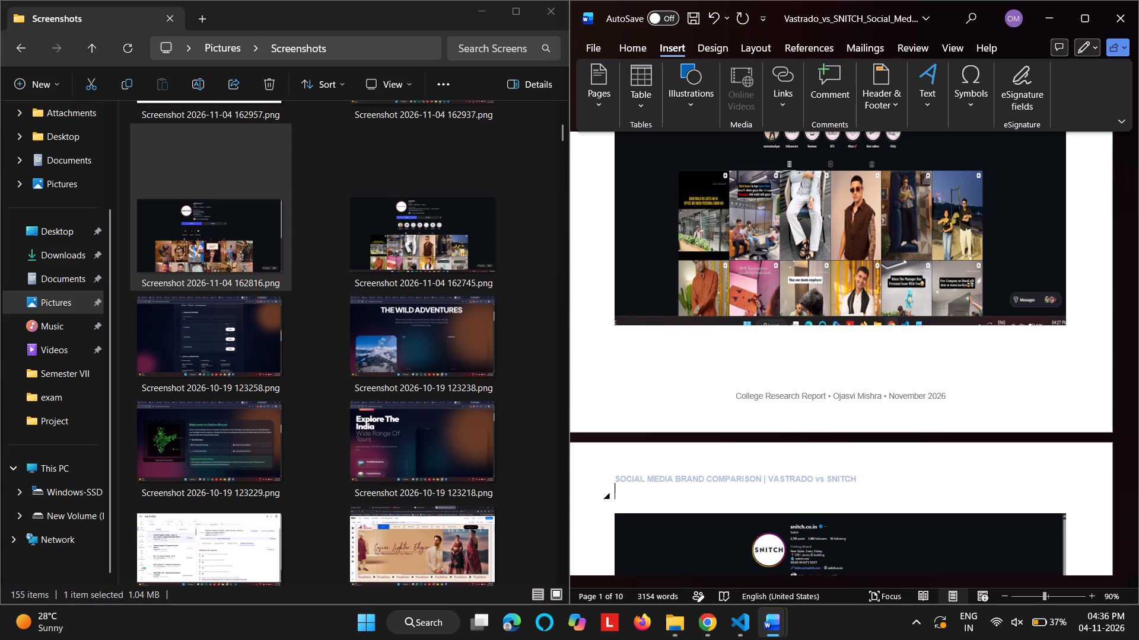
key("BackSpace")
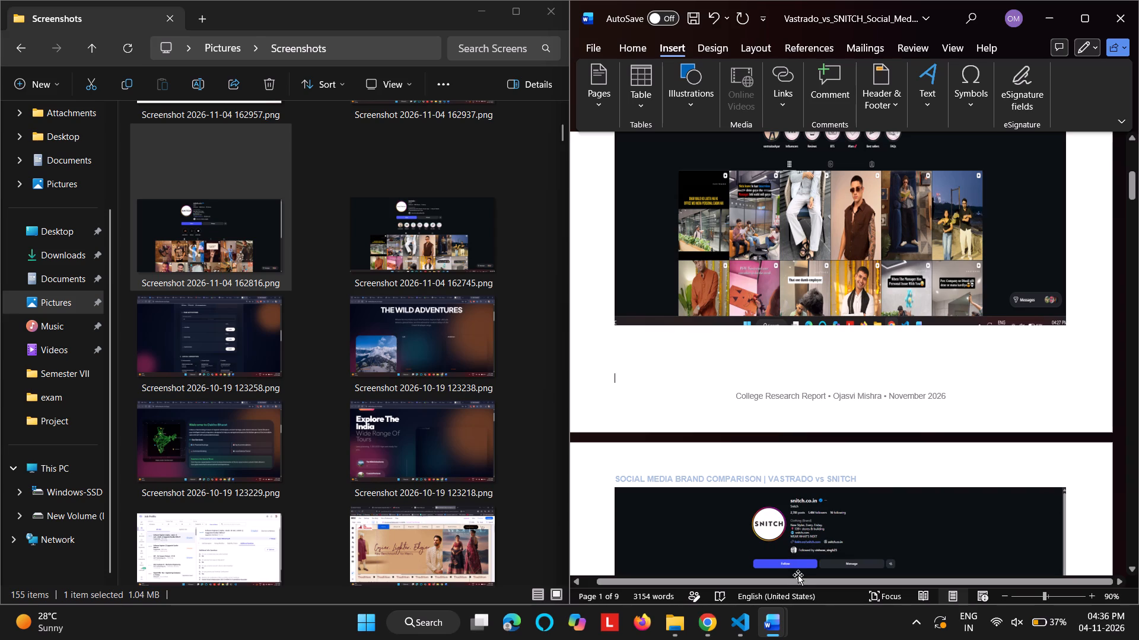
key("BackSpace")
scroll(763, 385, "down", 2)
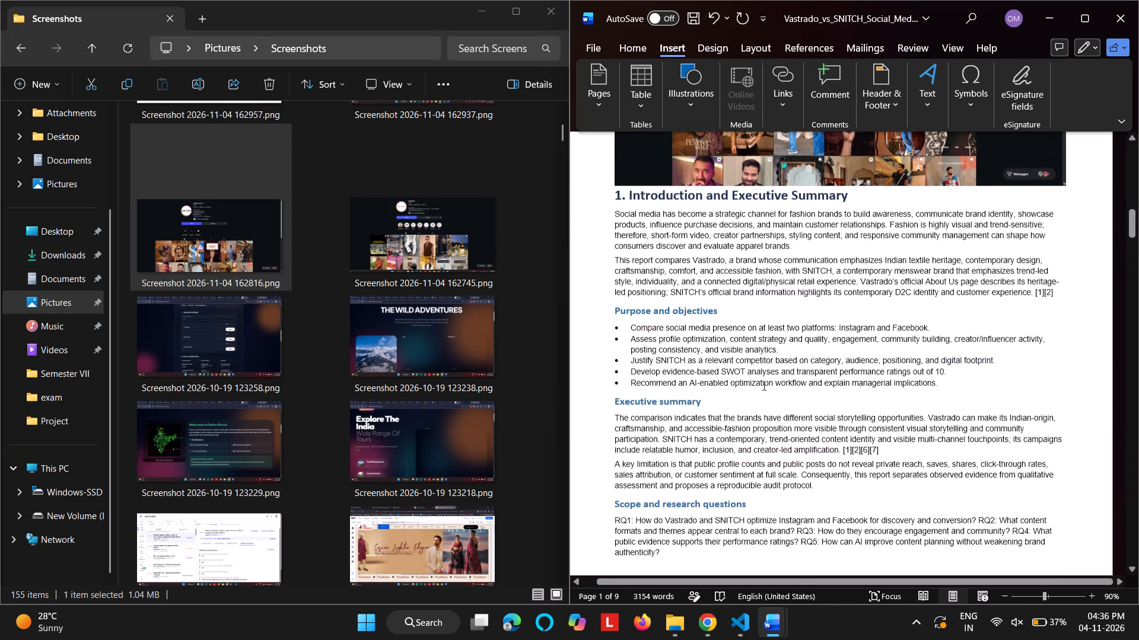
scroll(763, 385, "down", 1)
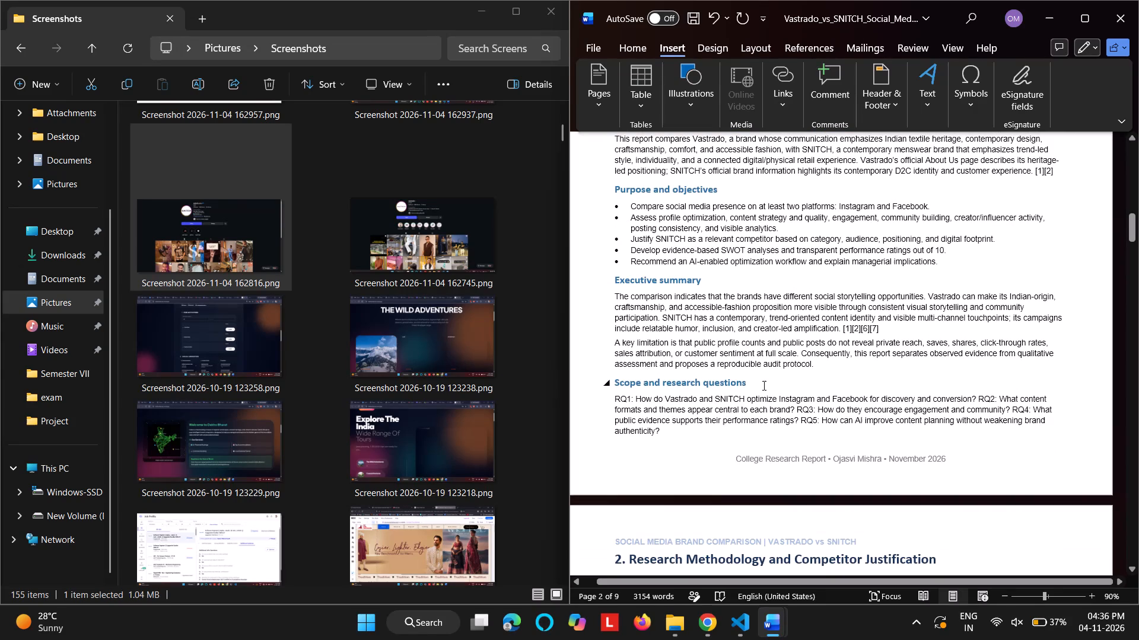
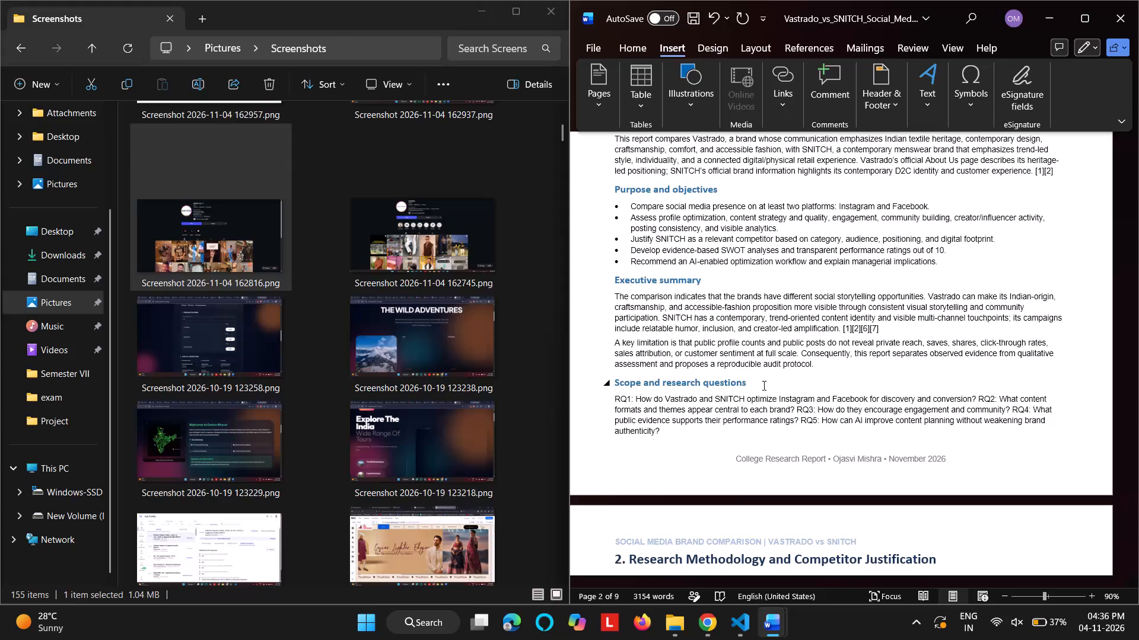
Delete the italic note about screenshot placeholders at the end of the "Evidence and screenshot protocol" section.
scroll(785, 330, "up", 1)
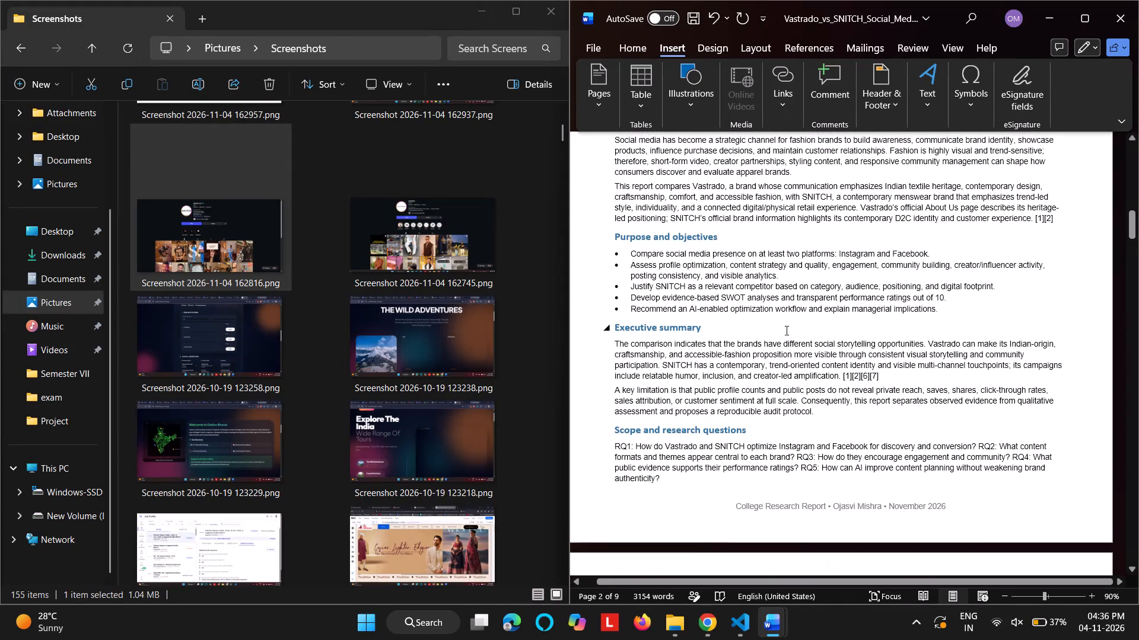
scroll(785, 330, "down", 1)
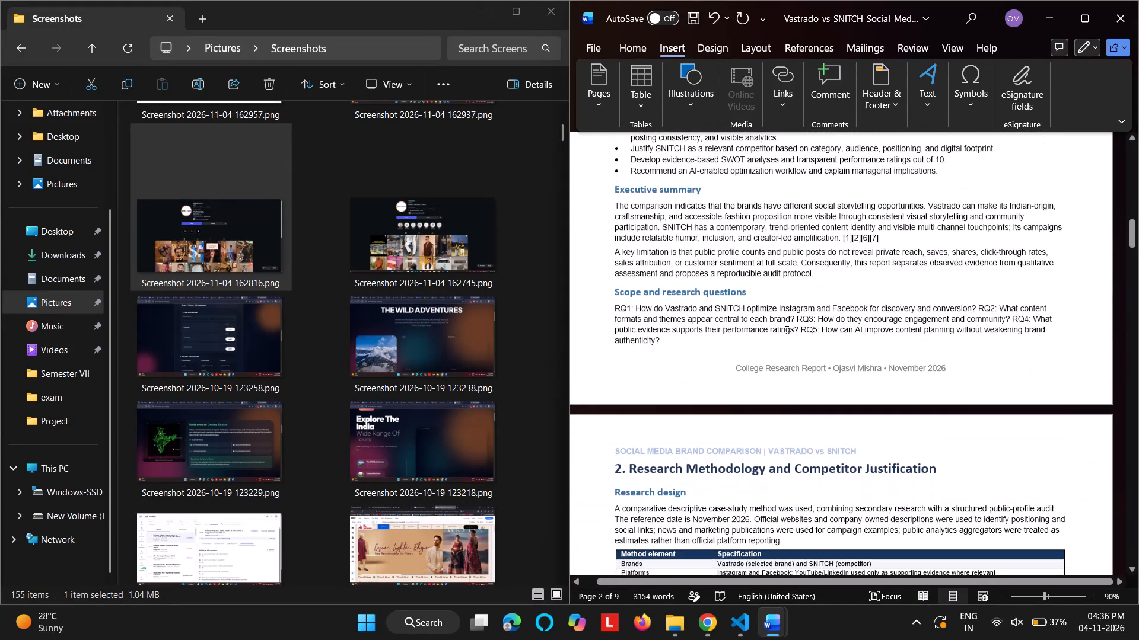
scroll(785, 330, "down", 1)
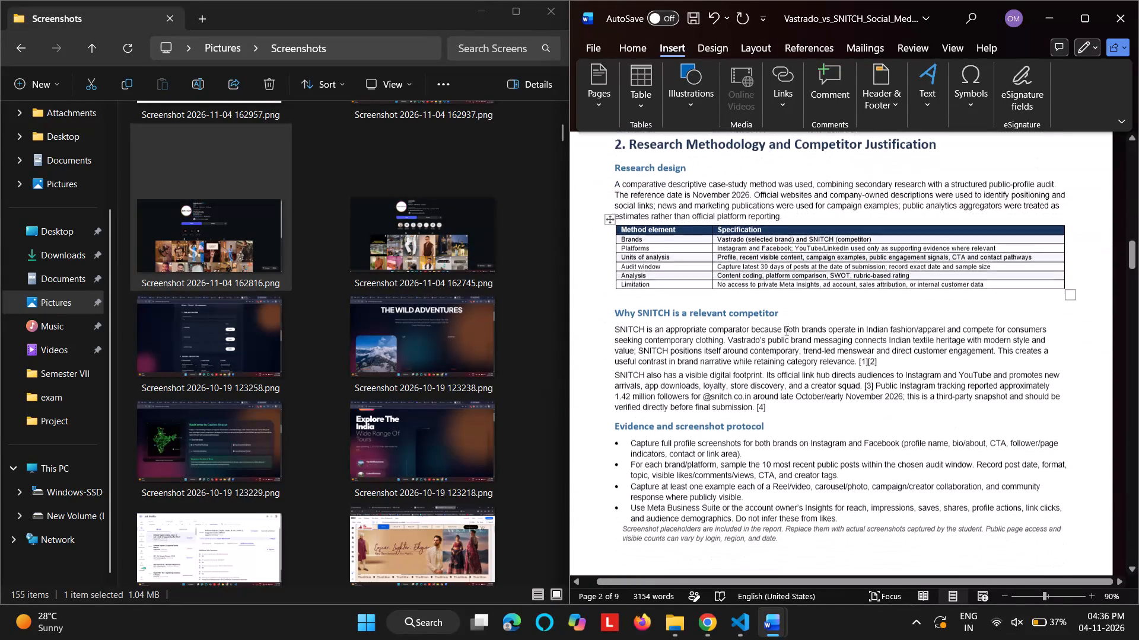
scroll(785, 330, "down", 3)
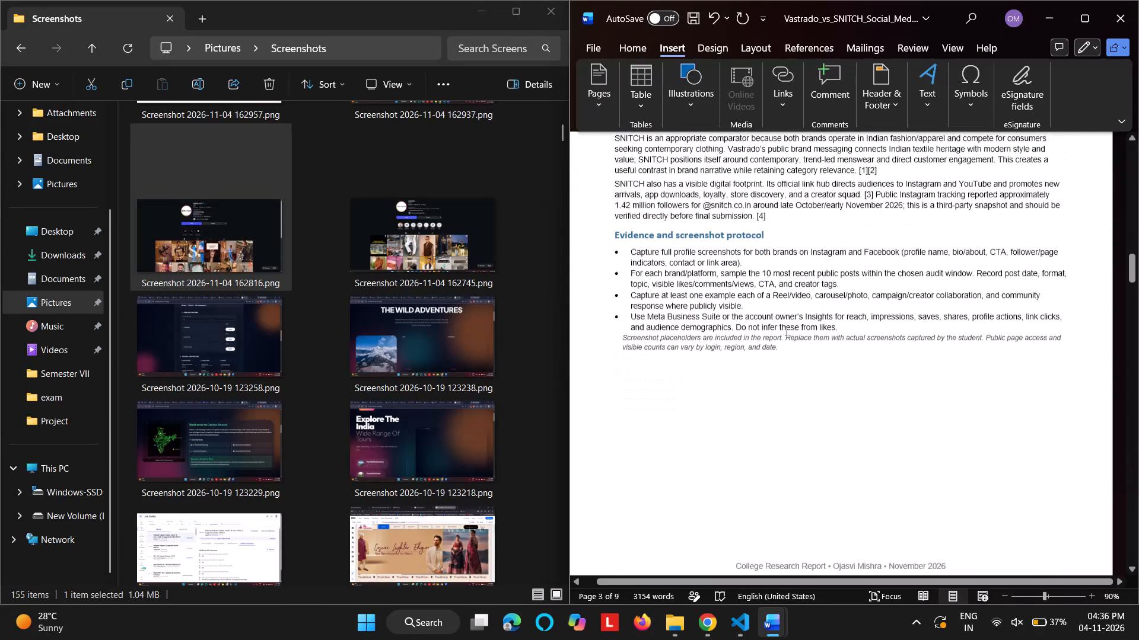
scroll(785, 330, "down", 2)
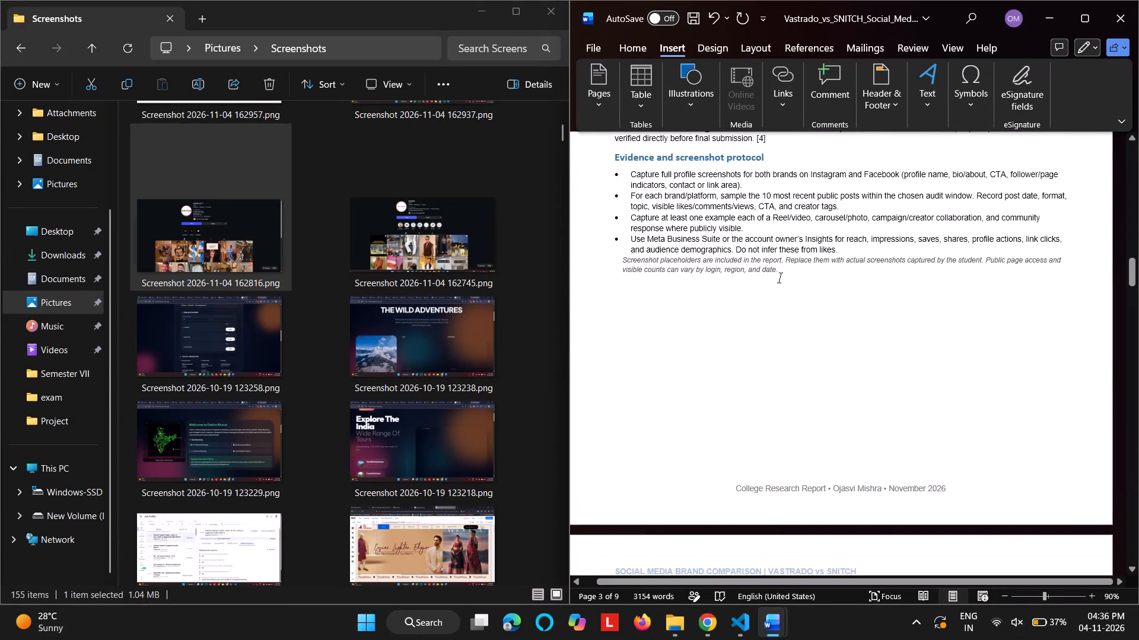
left_click_drag(780, 276, 680, 266)
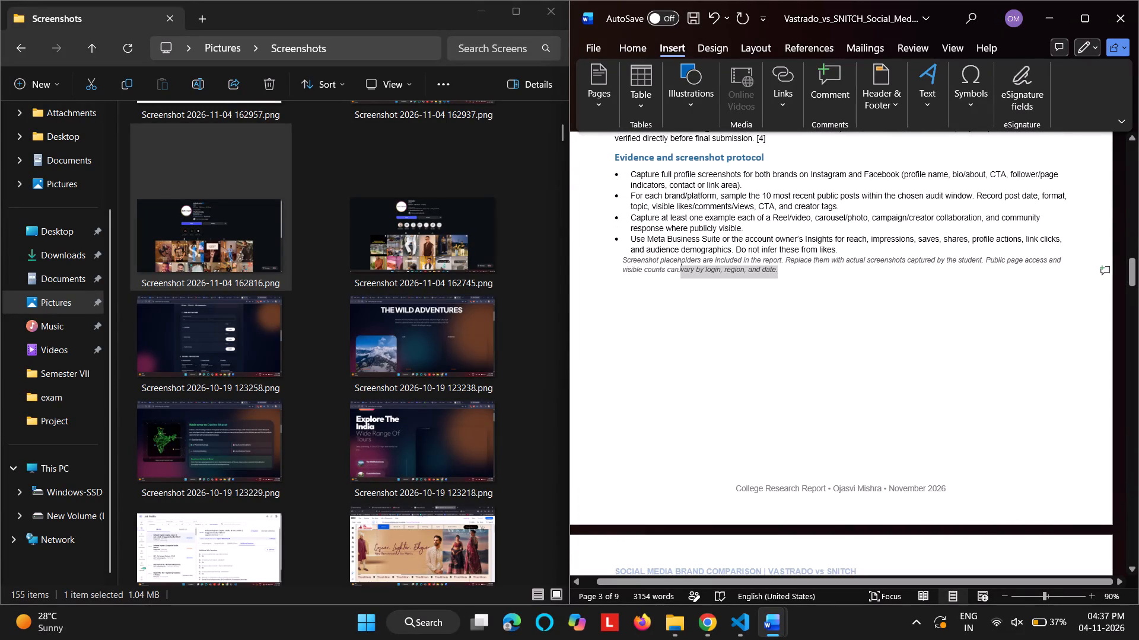
left_click_drag(680, 266, 624, 261)
key("BackSpace")
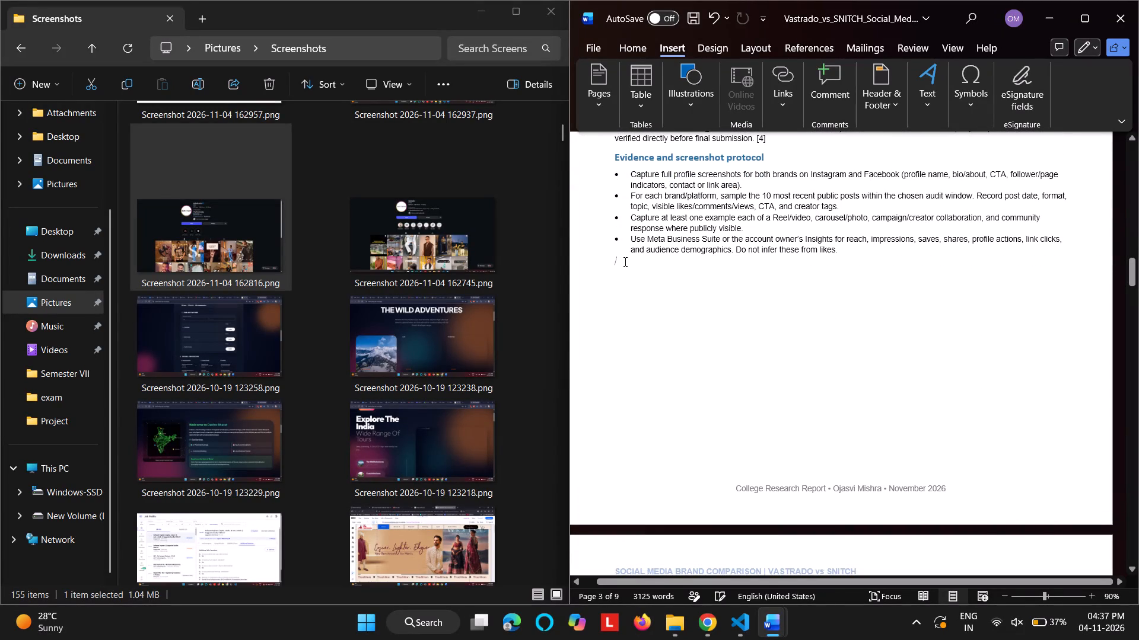
Insert Screenshot 2026-11-04 162937.png, the SNITCH trending products page, on the empty line below the "Evidence and screenshot protocol" bullets.
scroll(417, 252, "up", 2)
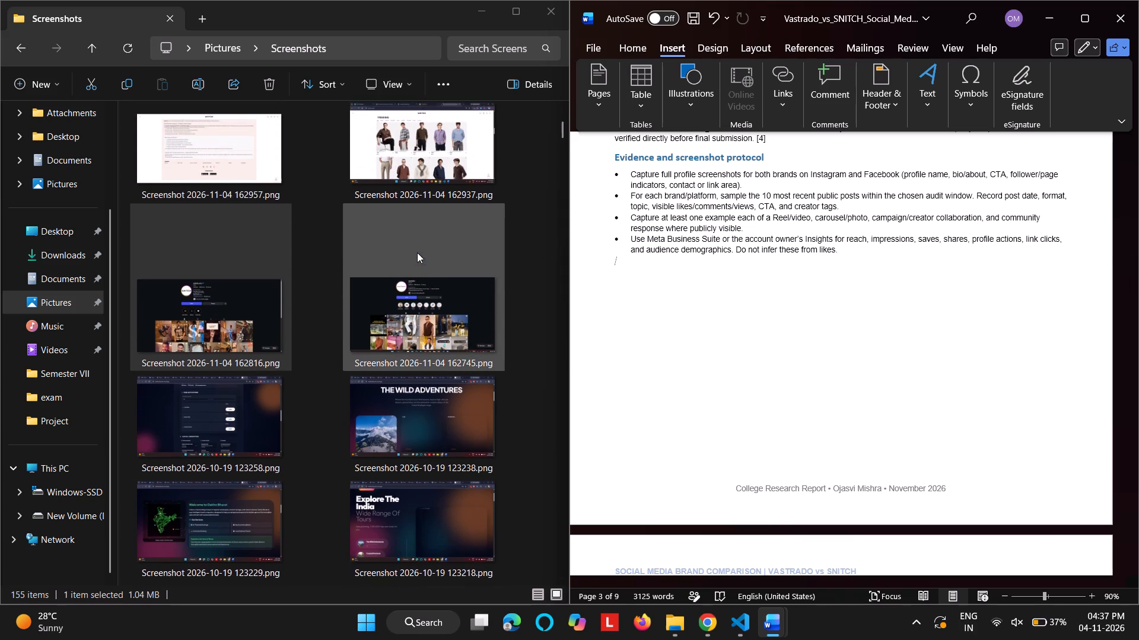
scroll(417, 252, "up", 2)
left_click_drag(393, 392, 459, 377)
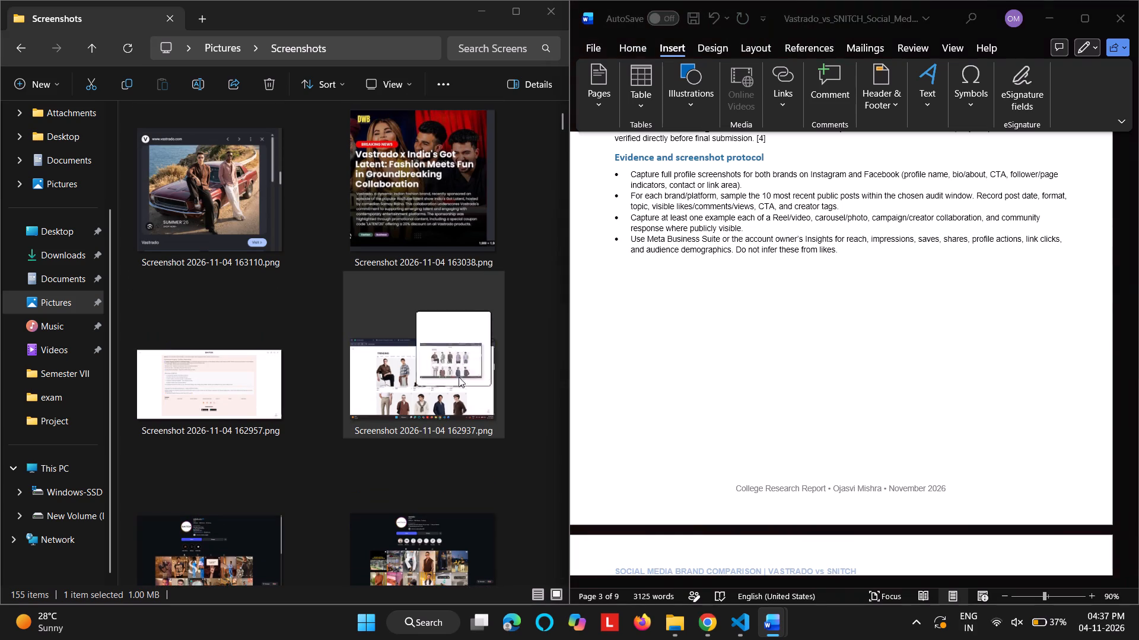
left_click_drag(459, 377, 624, 286)
Reduce the height of the SNITCH trending products screenshot so it fits directly under the protocol bullets on the same page.
scroll(673, 313, "down", 1)
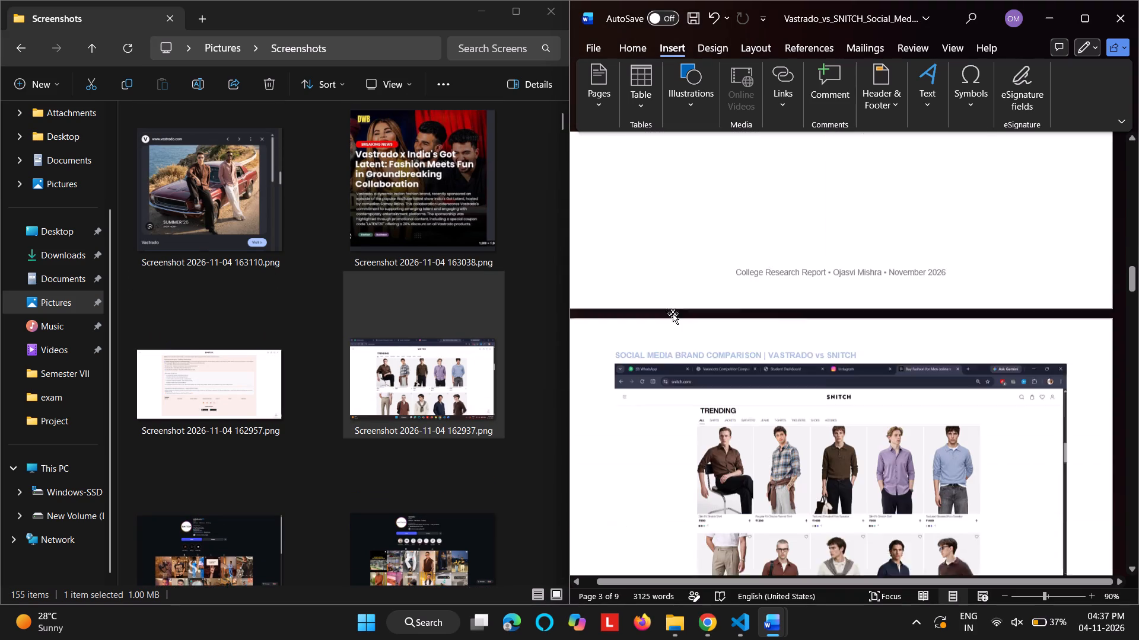
scroll(673, 313, "down", 1)
left_click(673, 313)
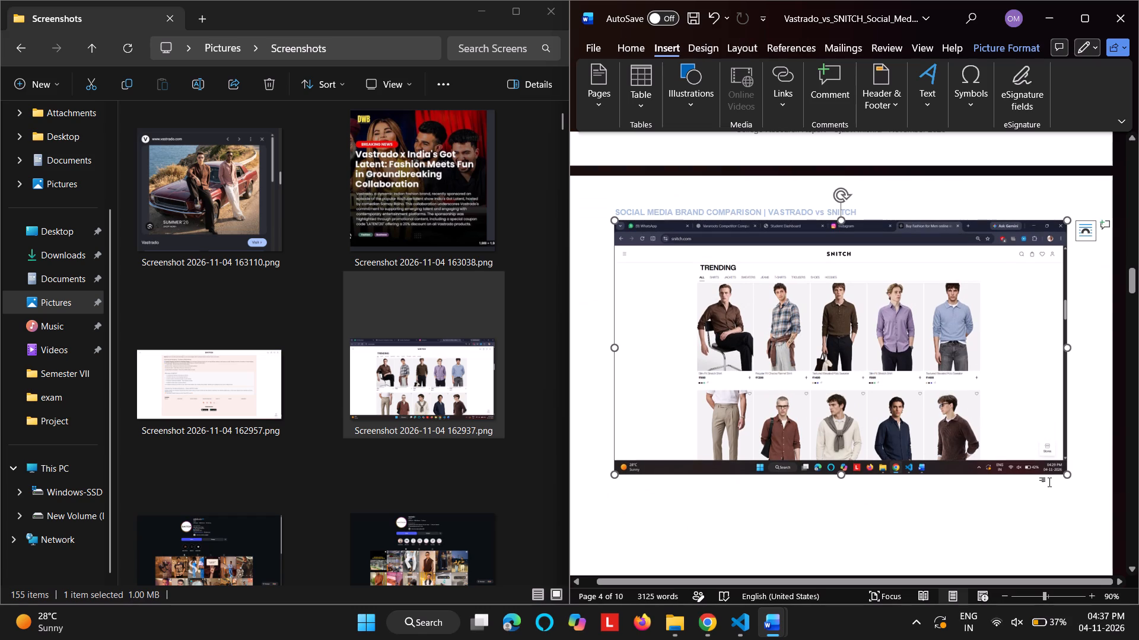
left_click_drag(842, 476, 833, 418)
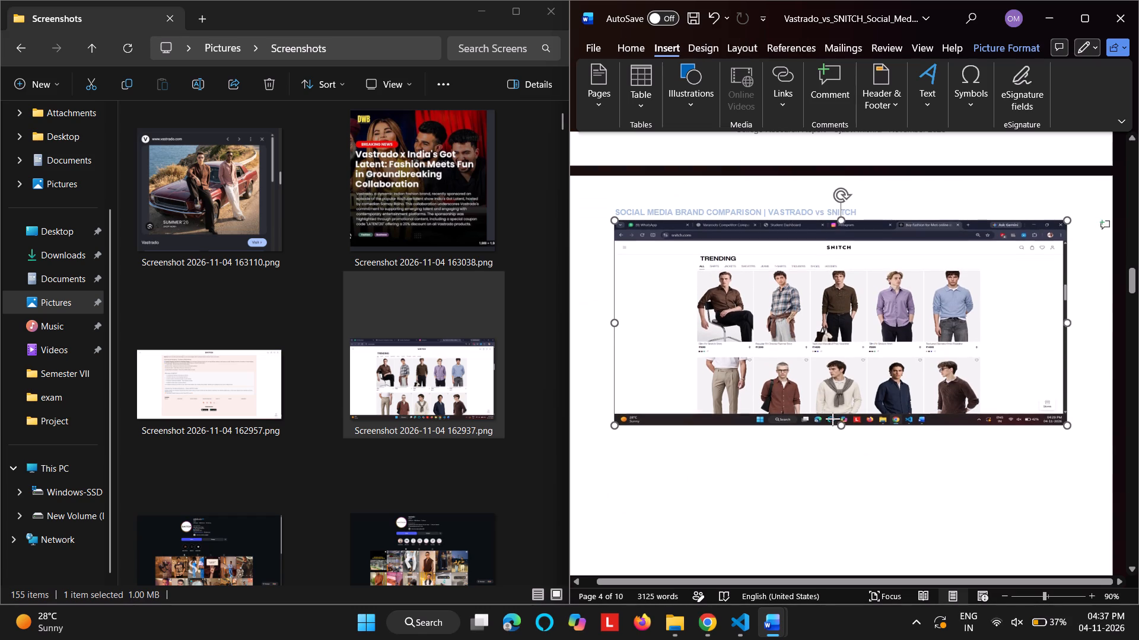
left_click_drag(833, 418, 818, 355)
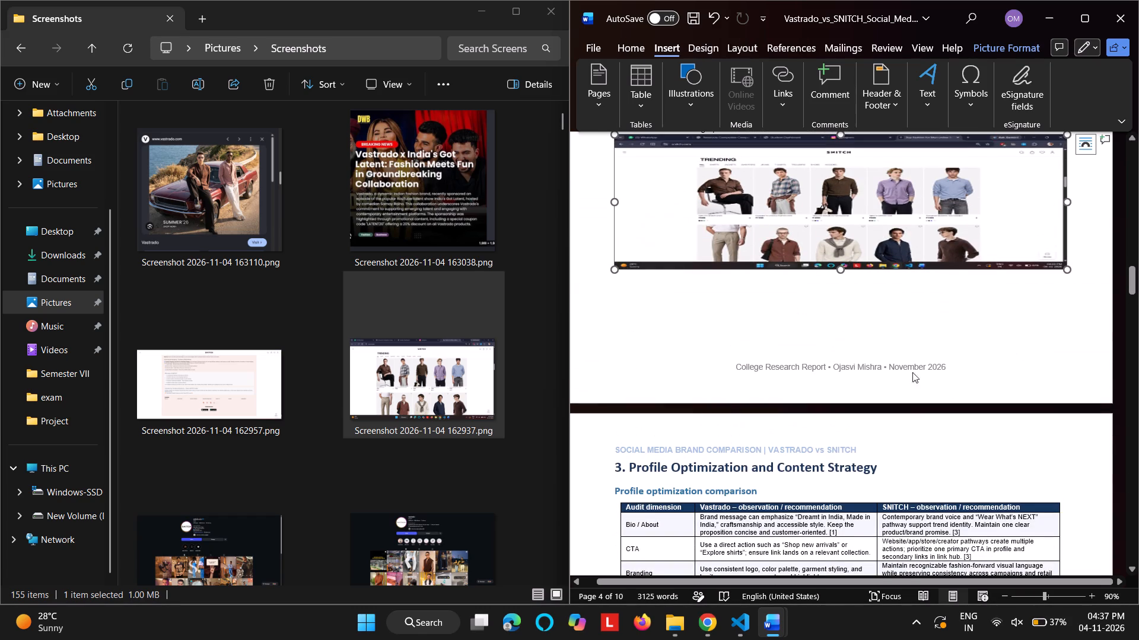
scroll(882, 354, "up", 1)
left_click_drag(840, 345, 852, 420)
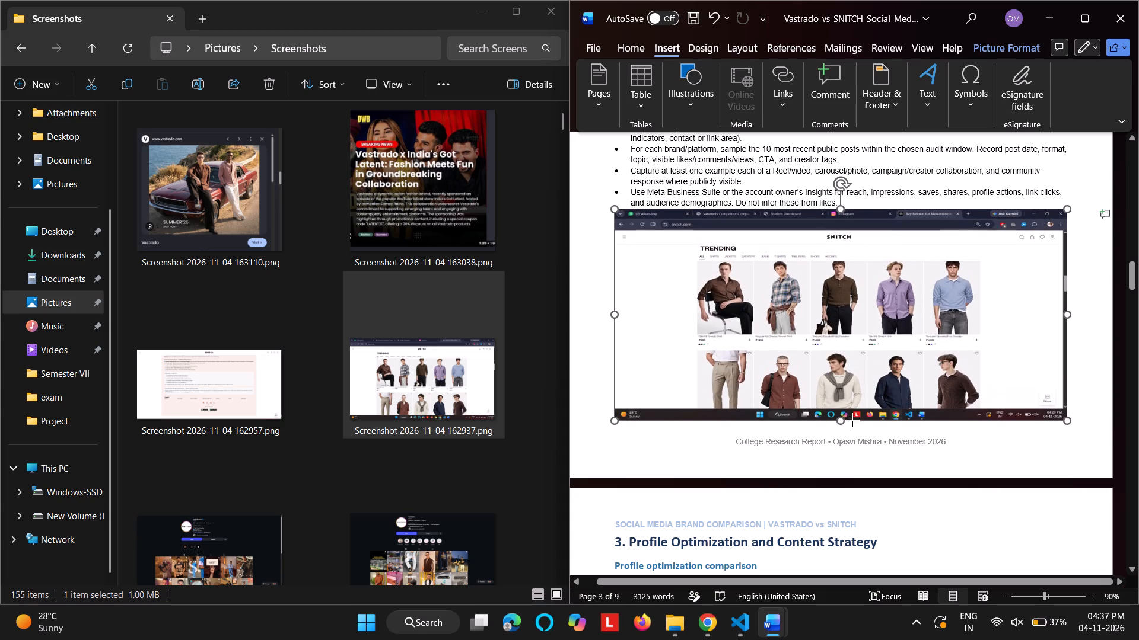
left_click_drag(852, 420, 853, 422)
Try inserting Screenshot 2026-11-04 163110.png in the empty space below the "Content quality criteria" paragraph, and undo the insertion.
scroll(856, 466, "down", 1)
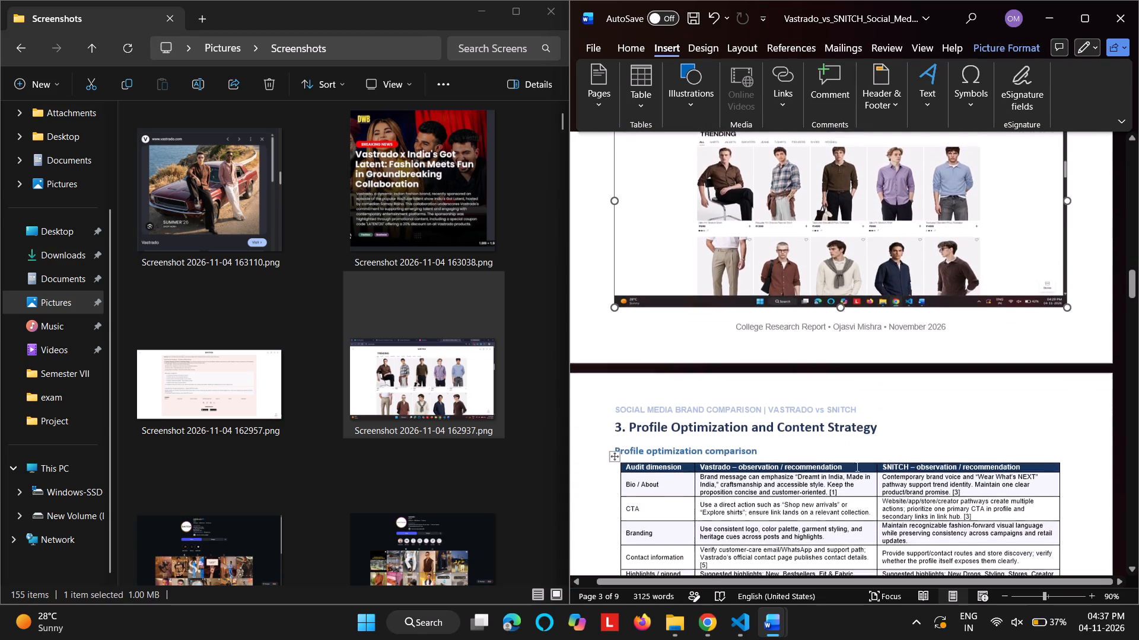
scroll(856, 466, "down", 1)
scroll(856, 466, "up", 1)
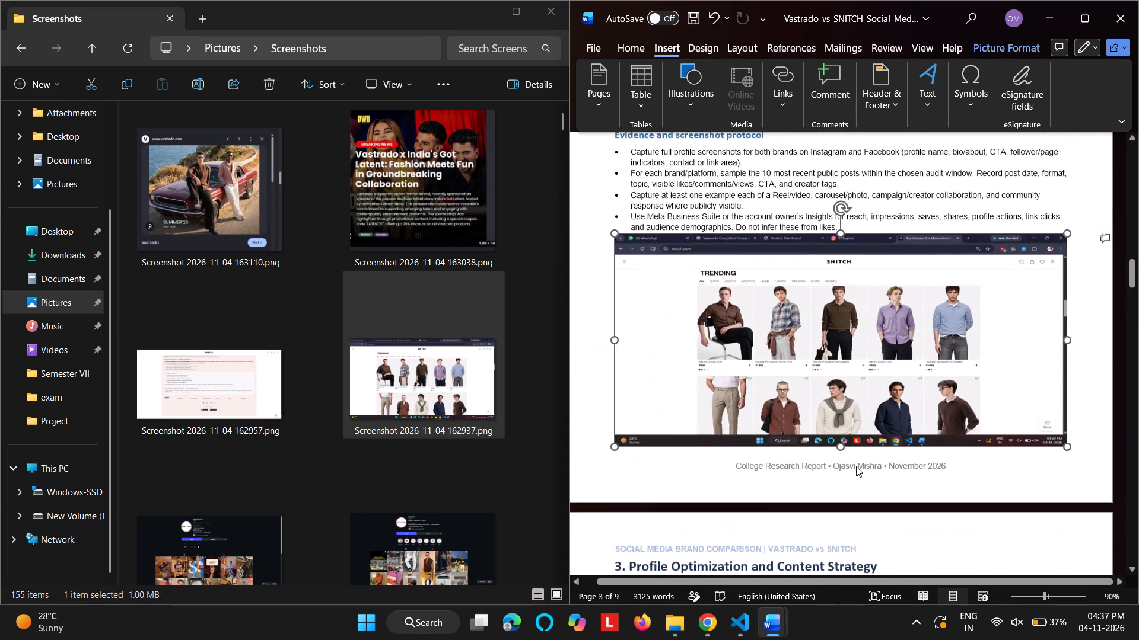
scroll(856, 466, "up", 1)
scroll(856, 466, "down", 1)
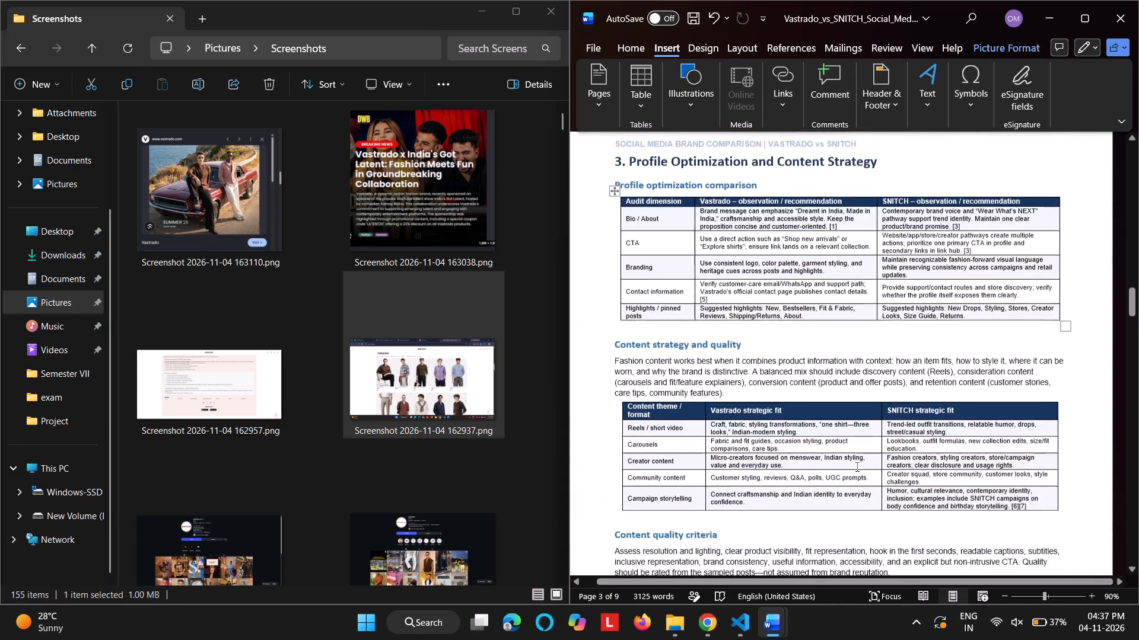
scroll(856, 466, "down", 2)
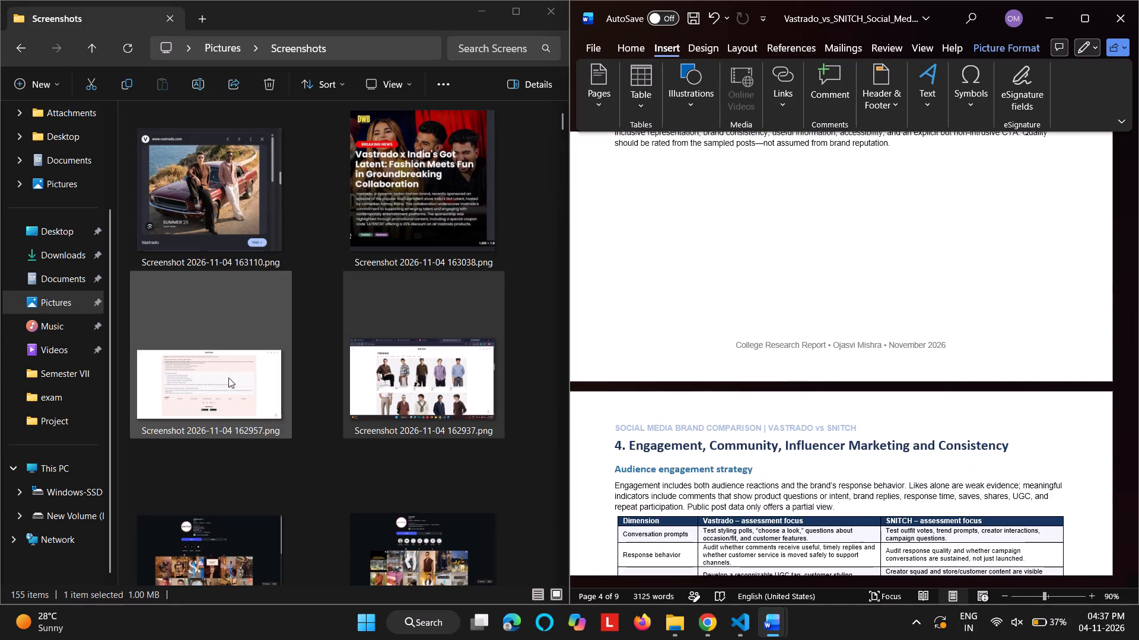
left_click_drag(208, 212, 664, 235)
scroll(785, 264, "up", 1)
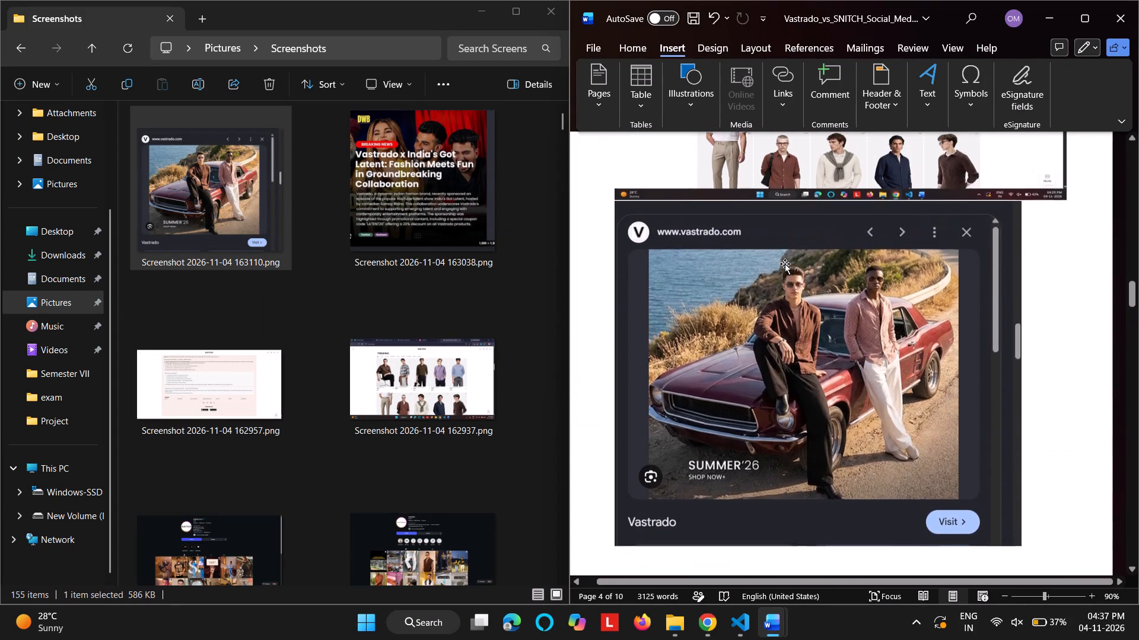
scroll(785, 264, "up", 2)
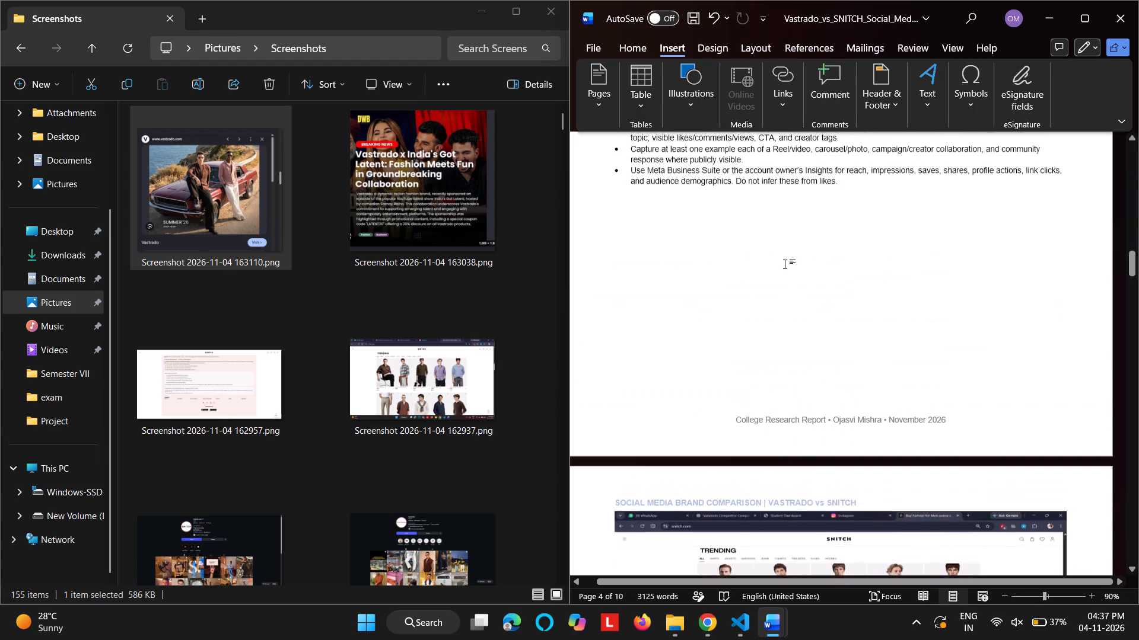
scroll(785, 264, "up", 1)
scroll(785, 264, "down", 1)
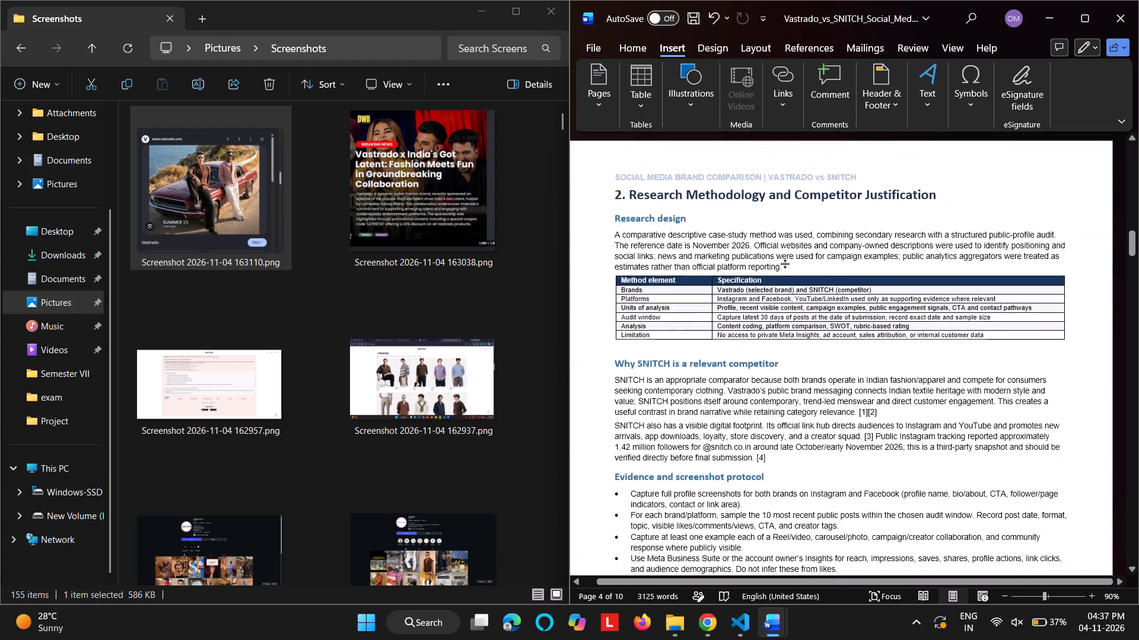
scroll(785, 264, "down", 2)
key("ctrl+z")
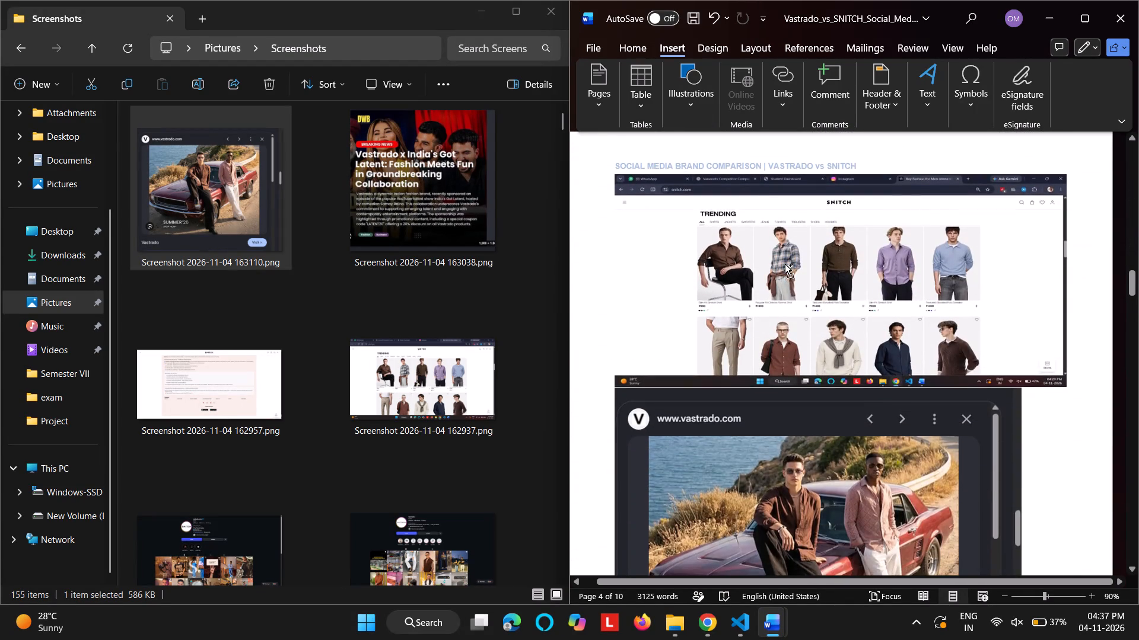
Insert Screenshot 2026-11-04 163110.png, the Vastrado Summer'26 image, at the line below the "Content quality criteria" paragraph, ahead of section 4.
scroll(817, 357, "down", 2)
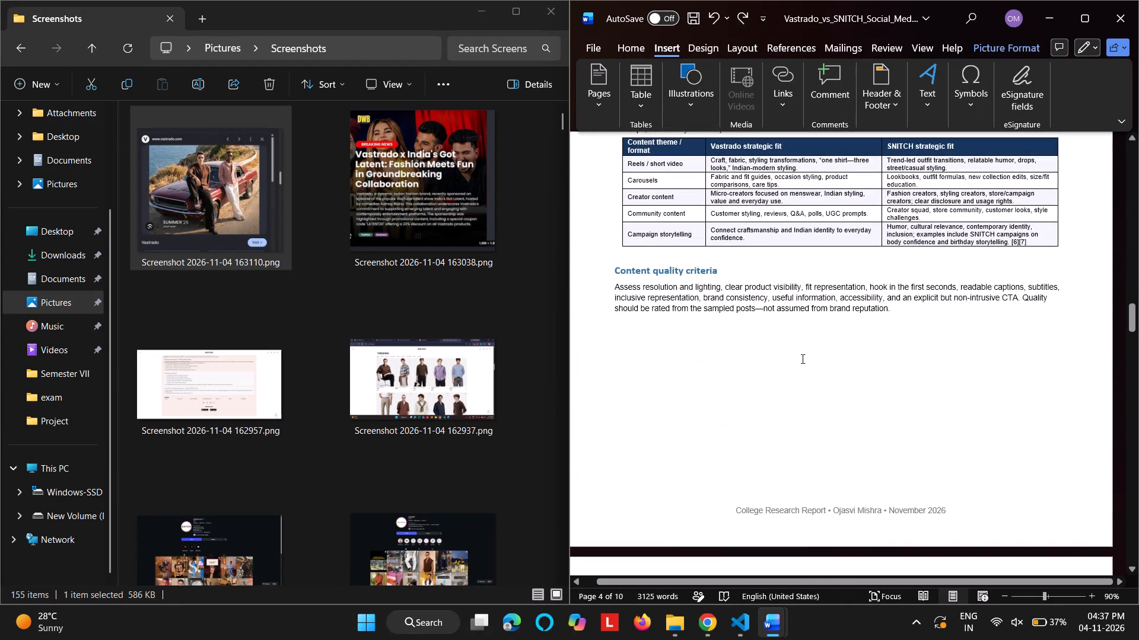
left_click(638, 337)
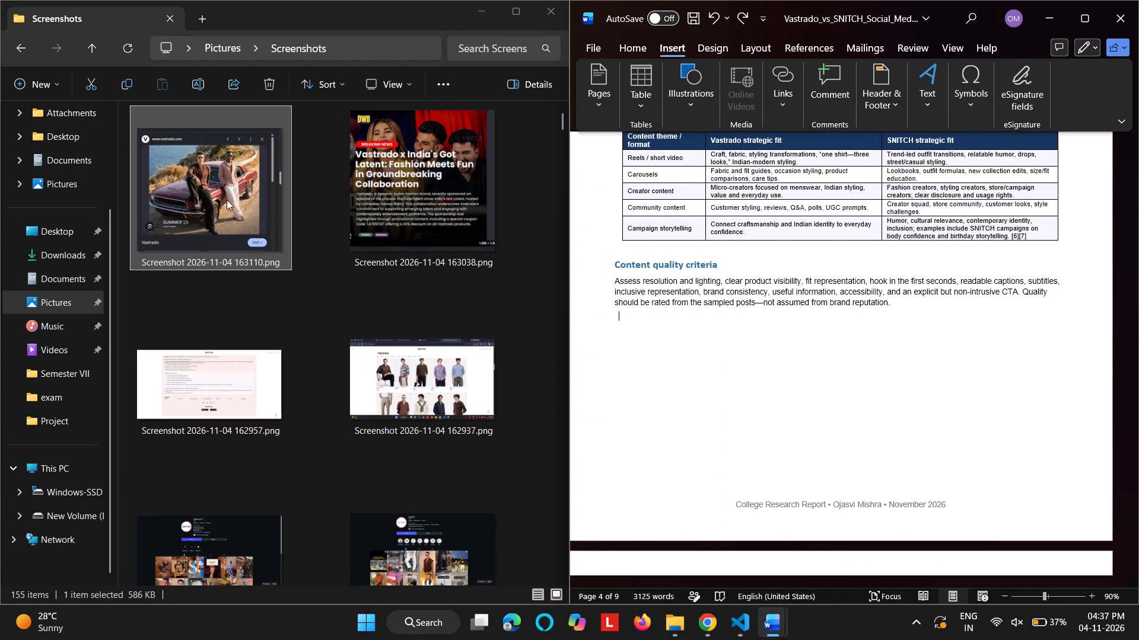
left_click_drag(227, 200, 631, 327)
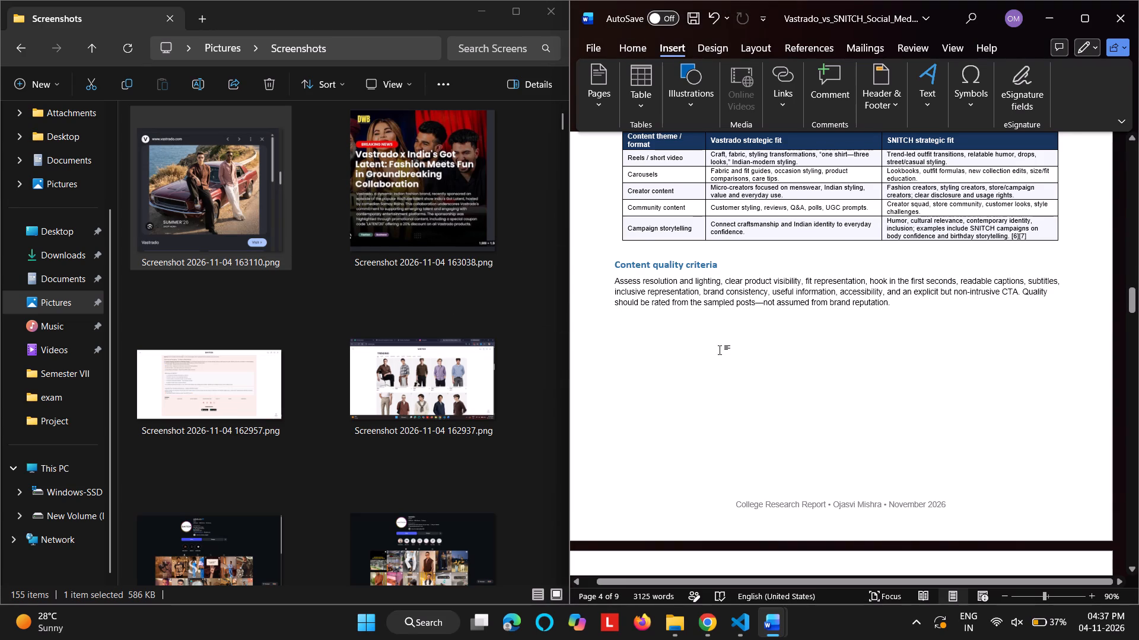
scroll(720, 350, "down", 2)
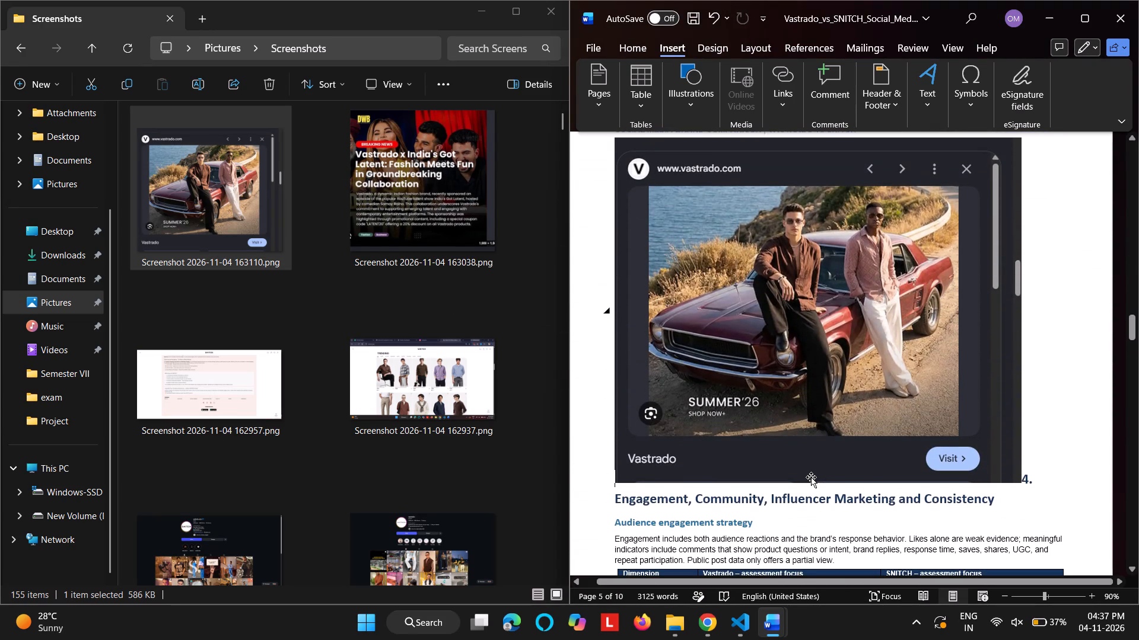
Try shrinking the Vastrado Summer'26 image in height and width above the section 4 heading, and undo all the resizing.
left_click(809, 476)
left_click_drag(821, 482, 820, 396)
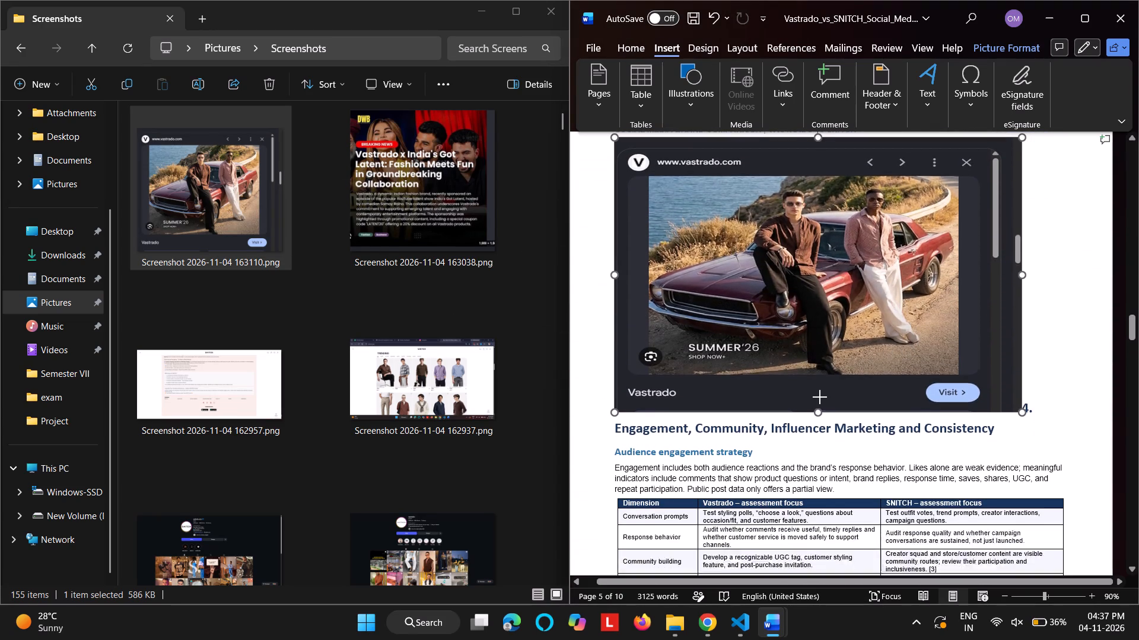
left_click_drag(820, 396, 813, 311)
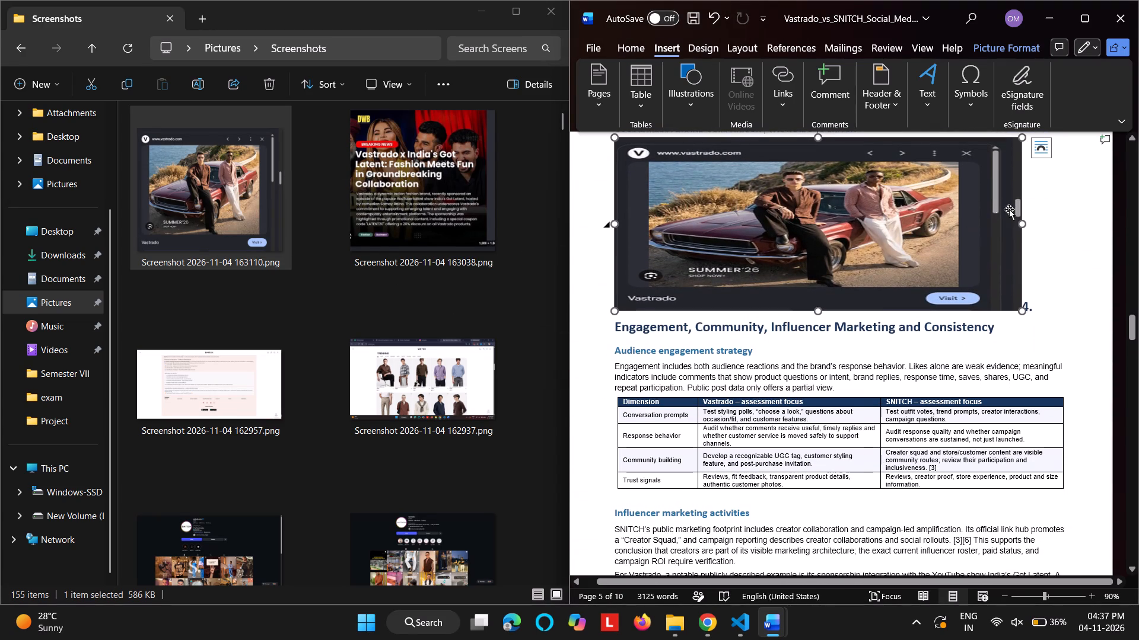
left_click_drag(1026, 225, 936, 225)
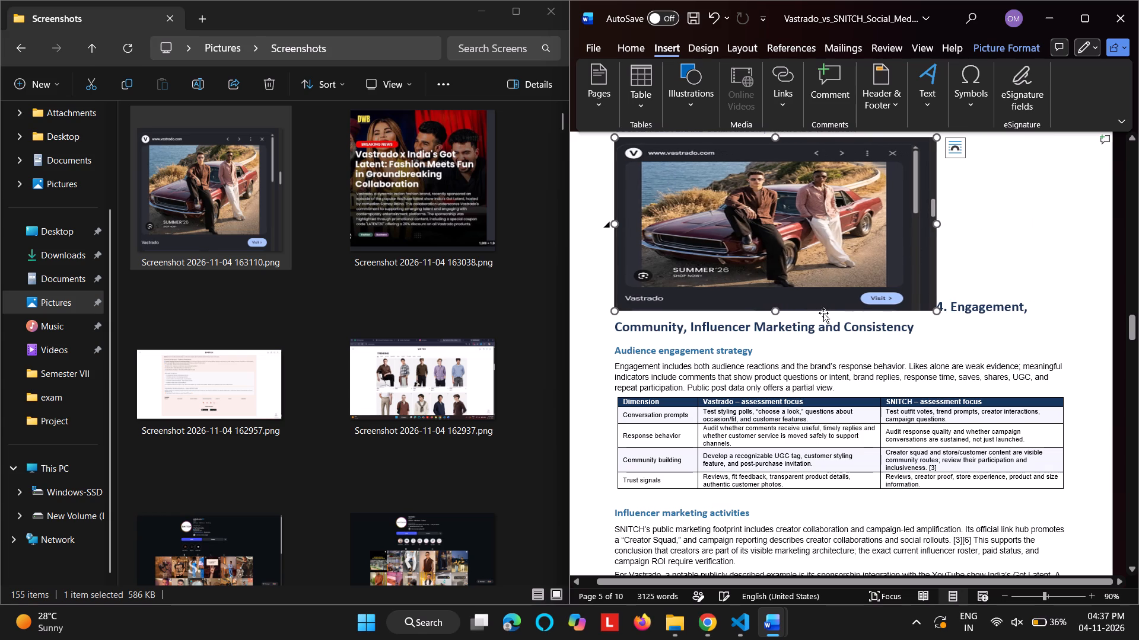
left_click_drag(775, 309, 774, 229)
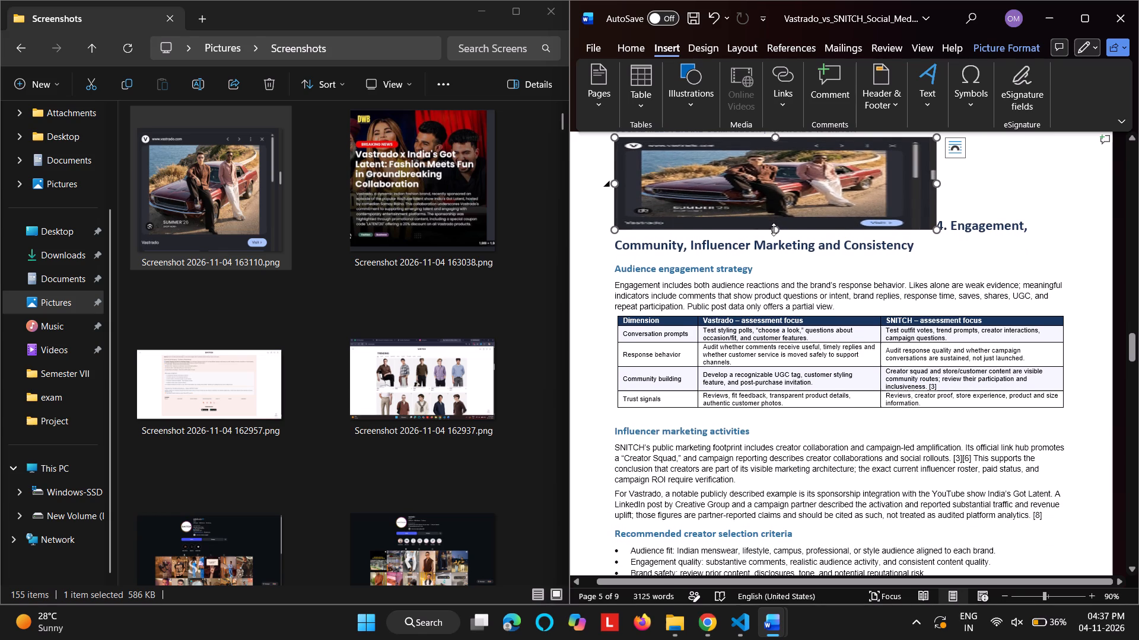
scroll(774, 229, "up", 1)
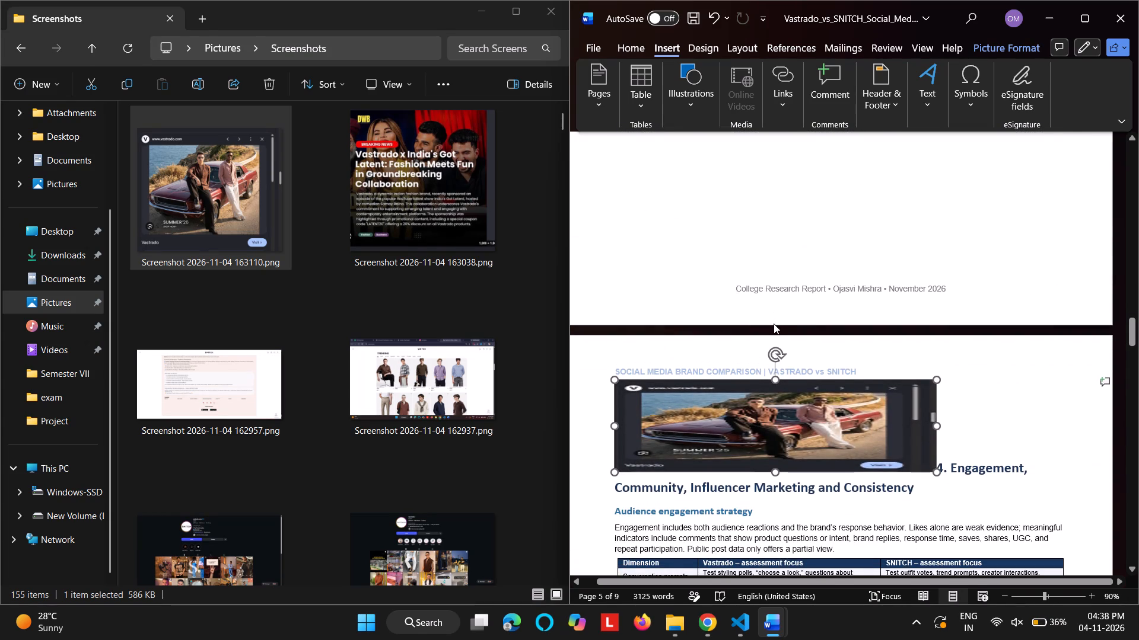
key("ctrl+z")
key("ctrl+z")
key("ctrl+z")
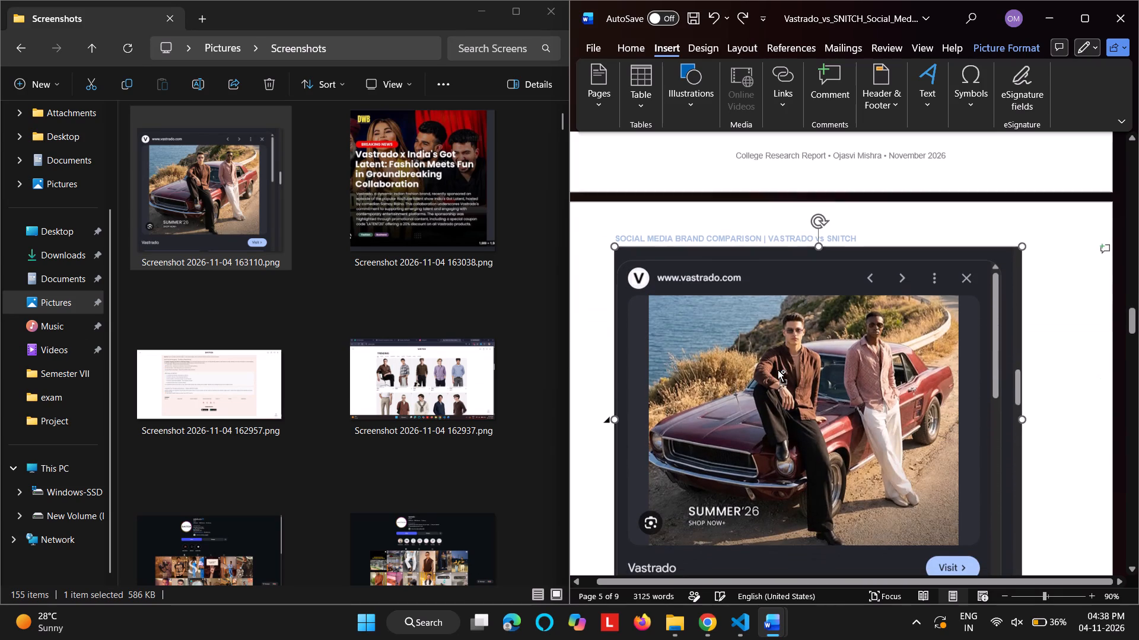
Add an empty line directly below the "Influencer marketing activities" heading in section 4.
left_click(1063, 311)
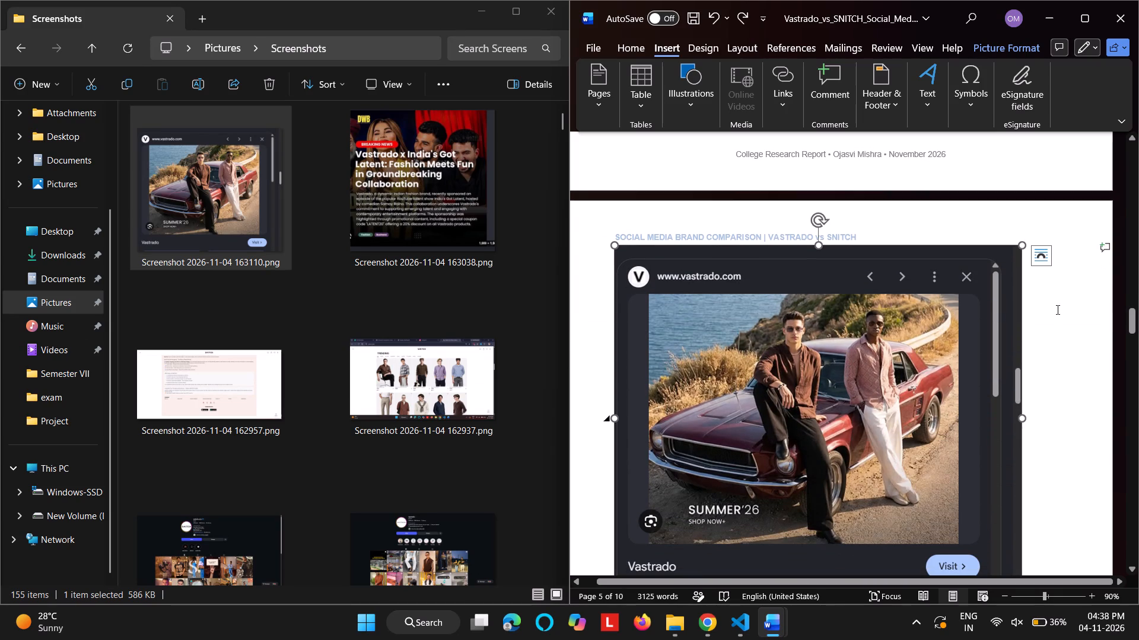
scroll(1063, 311, "down", 2)
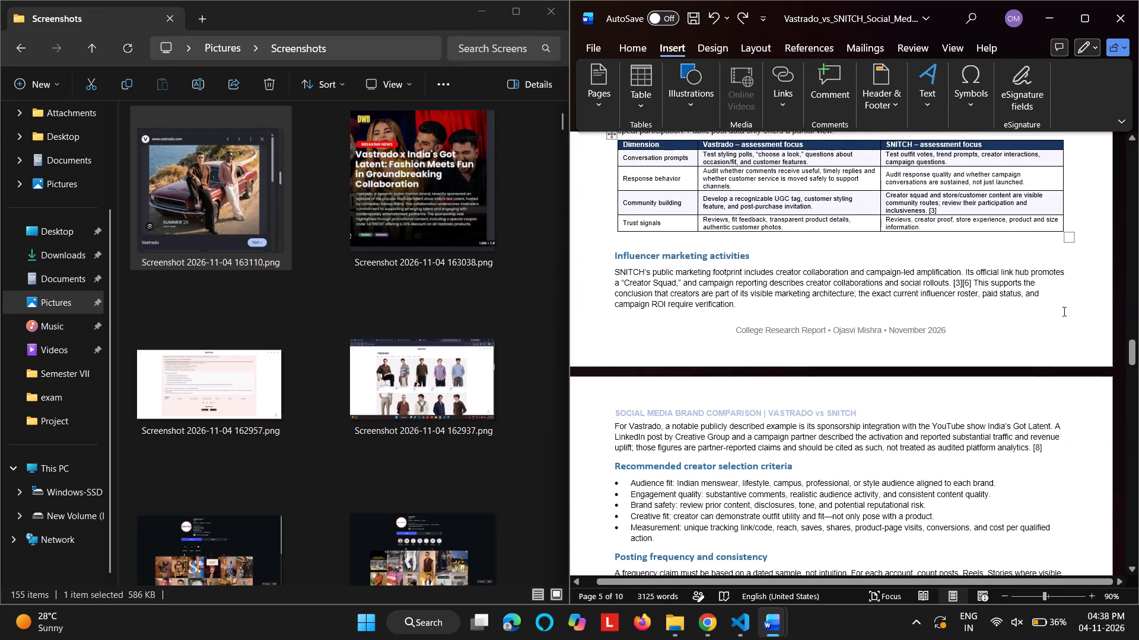
scroll(1063, 311, "down", 1)
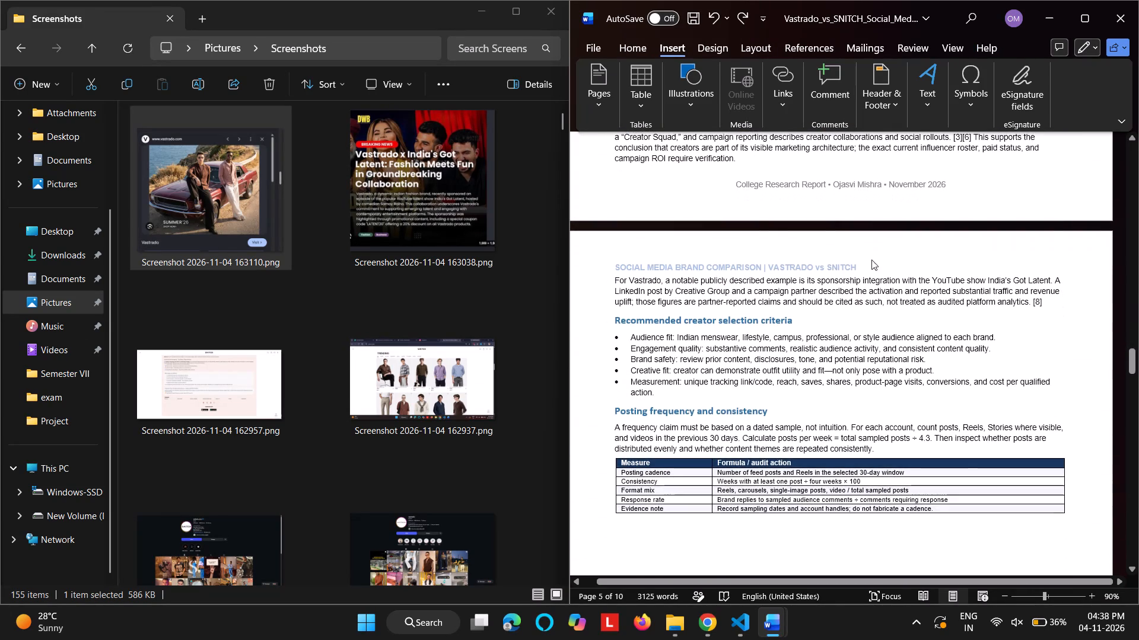
scroll(871, 260, "up", 1)
left_click(751, 350)
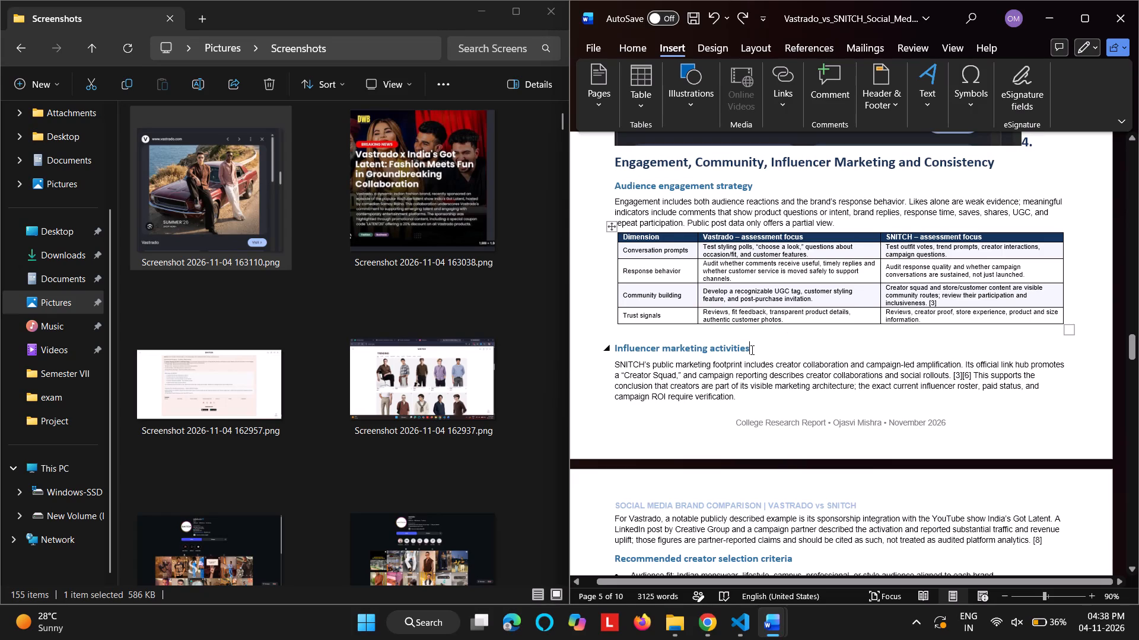
key("Return")
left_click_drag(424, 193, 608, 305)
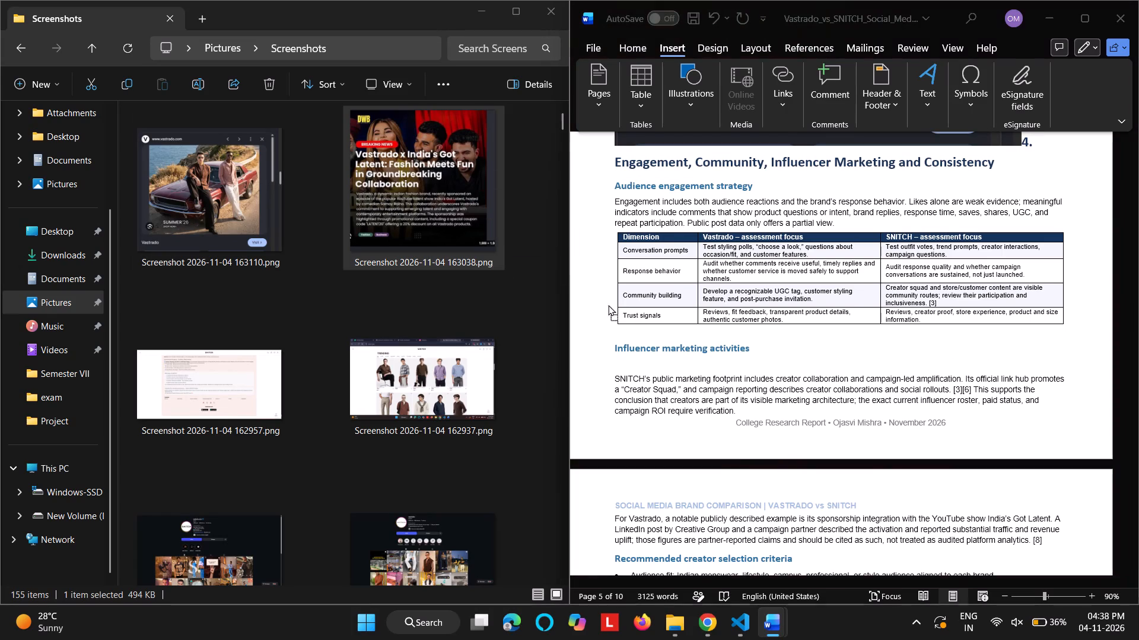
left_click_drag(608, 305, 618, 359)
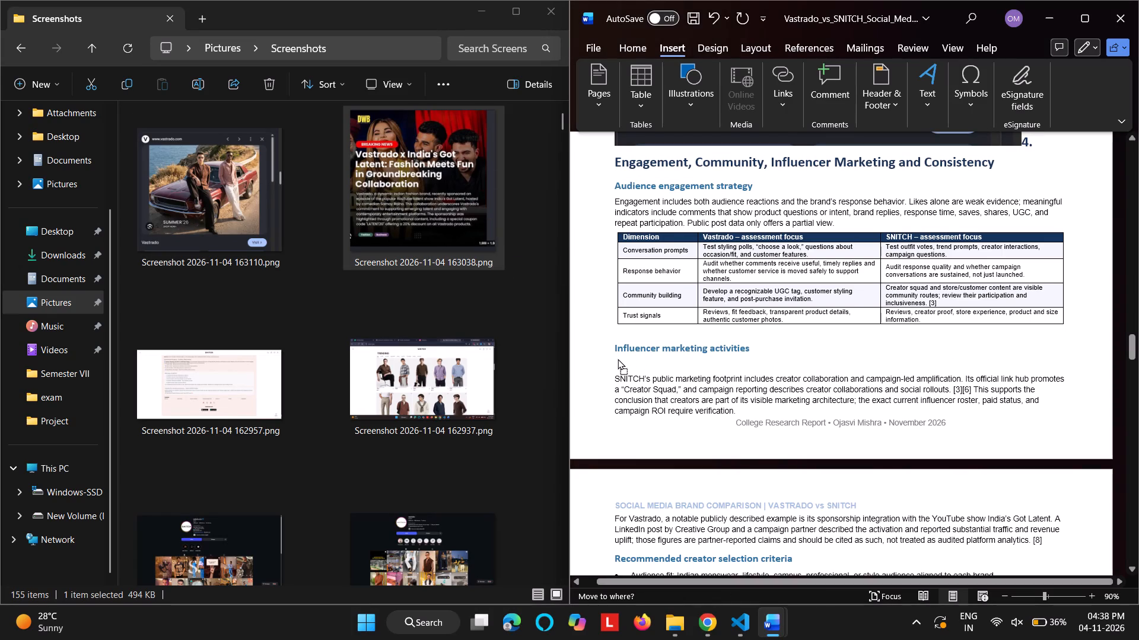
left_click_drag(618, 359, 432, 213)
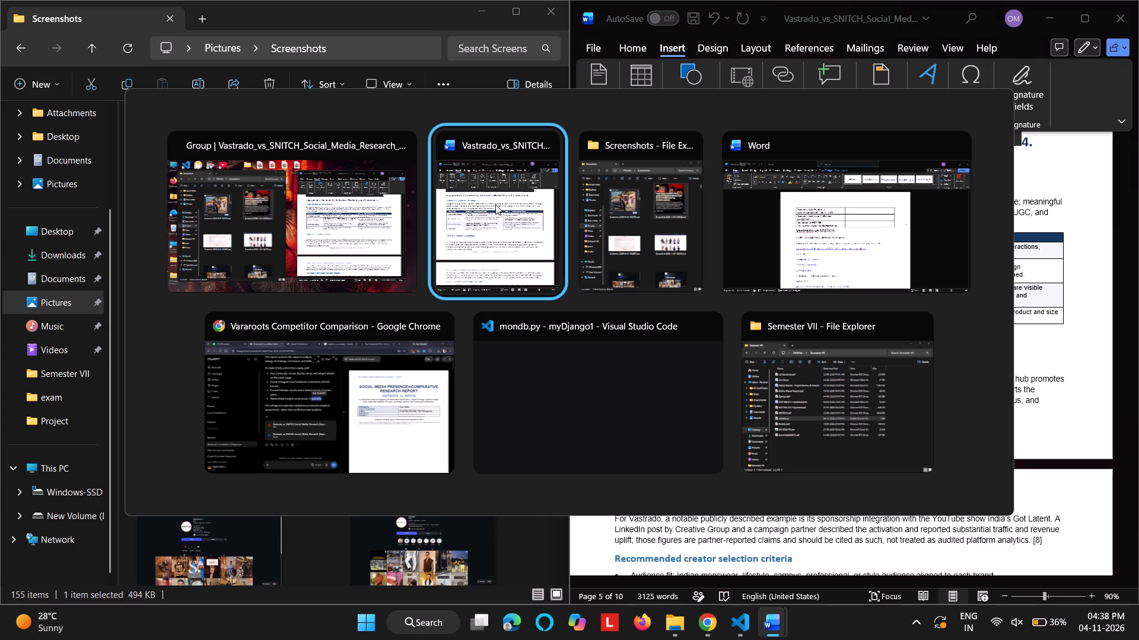
Switch to Chrome and bring up the Google image results for "snitch brand promotion" from the SNITCH website tab.
left_click(772, 9)
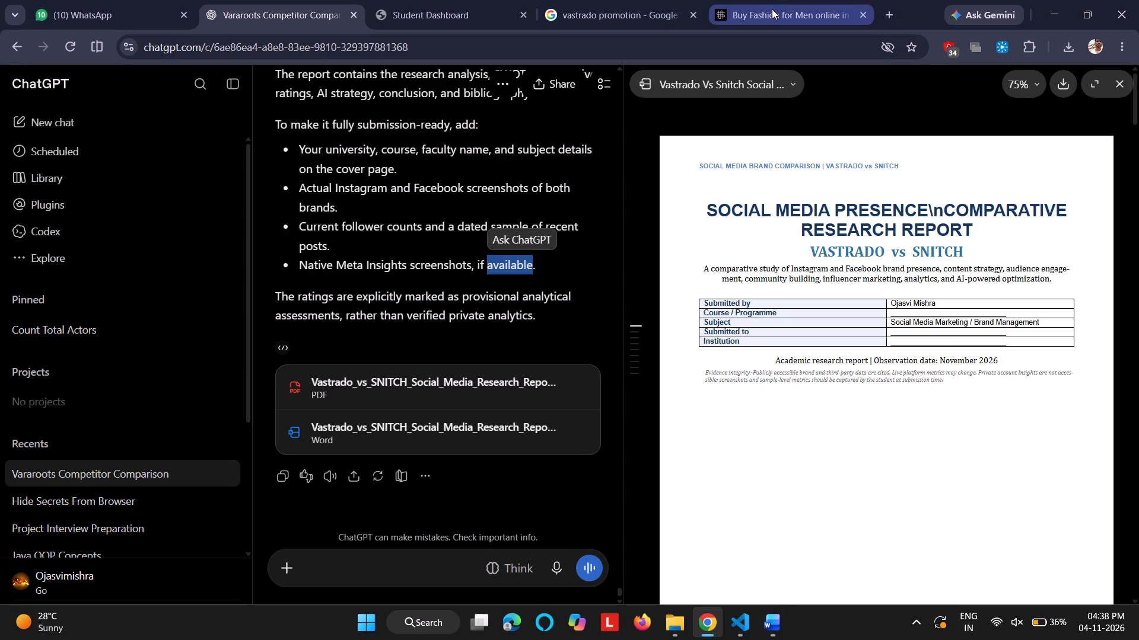
scroll(452, 161, "up", 20)
scroll(452, 161, "up", 7)
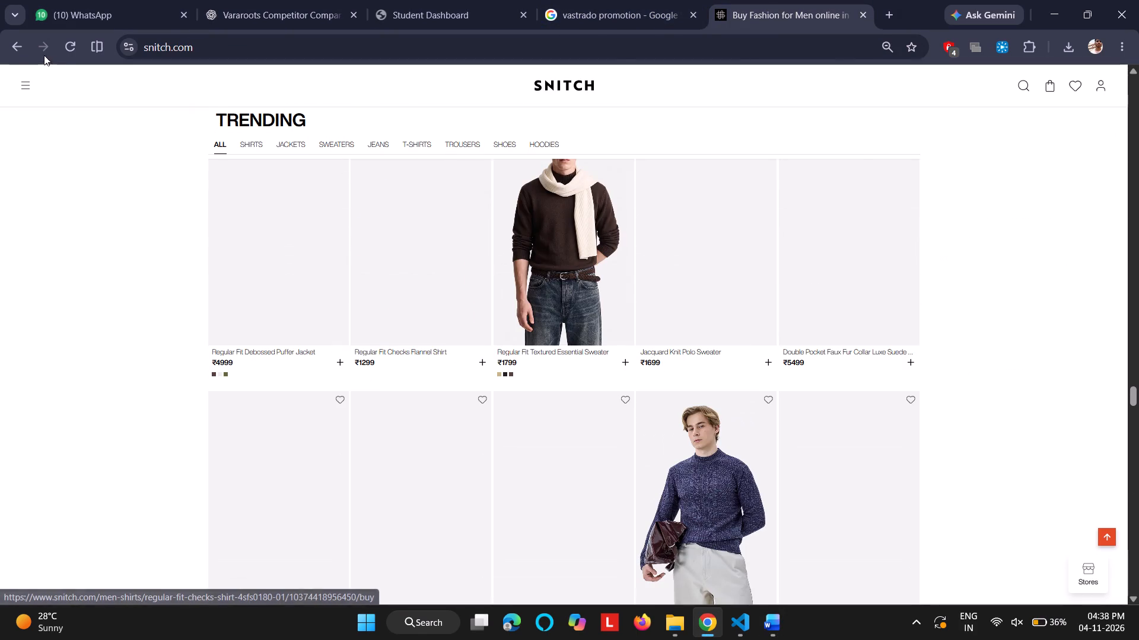
left_click(15, 46)
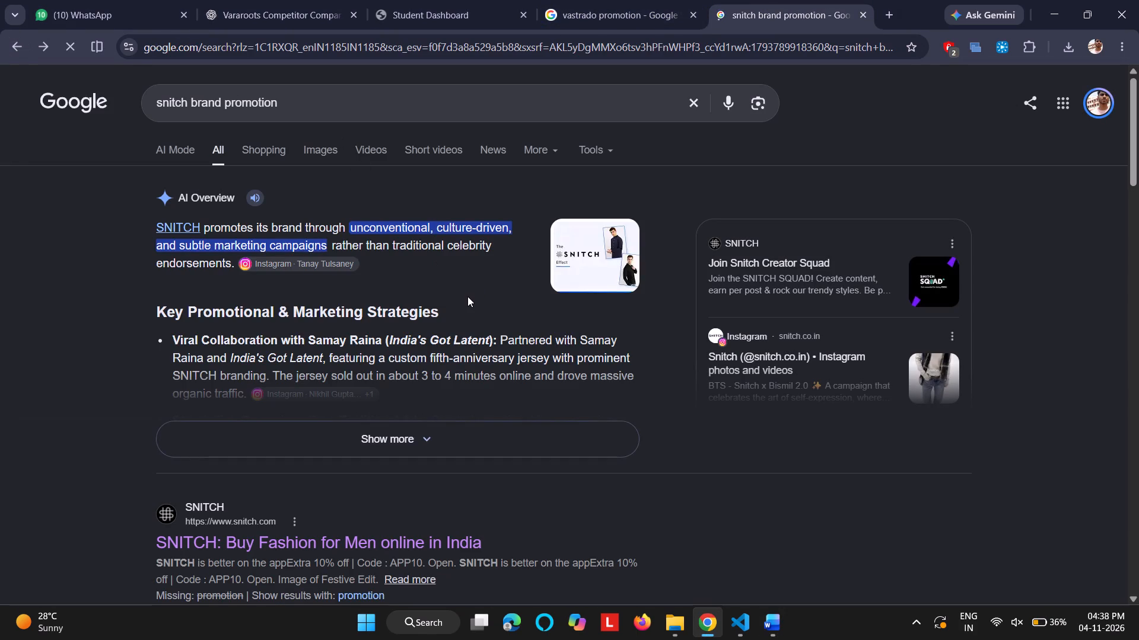
left_click(310, 146)
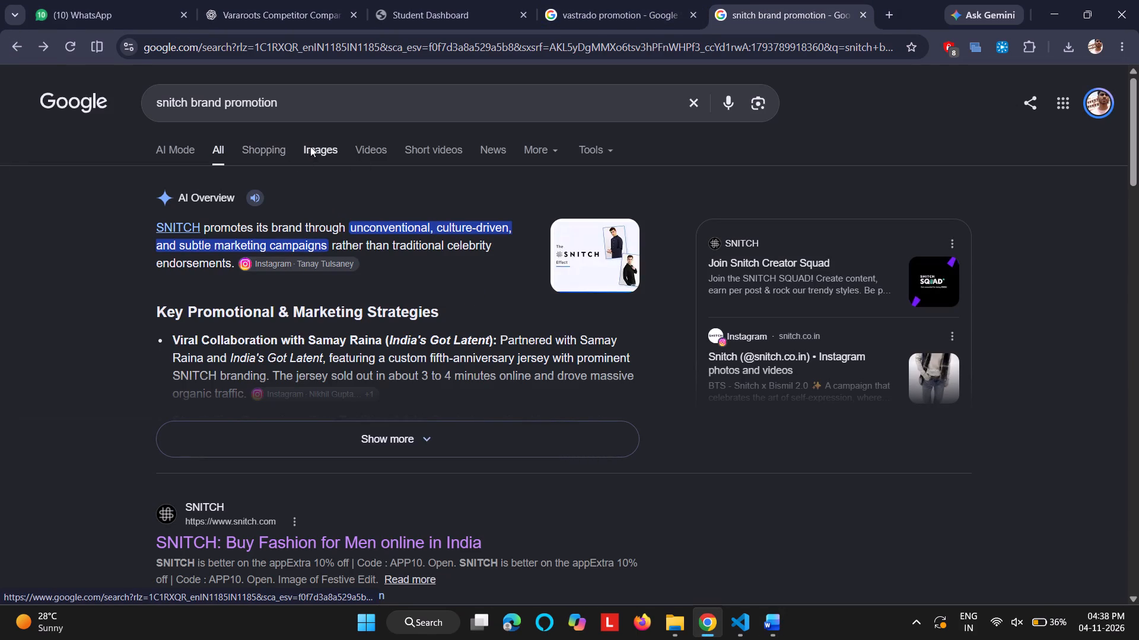
scroll(381, 369, "down", 1)
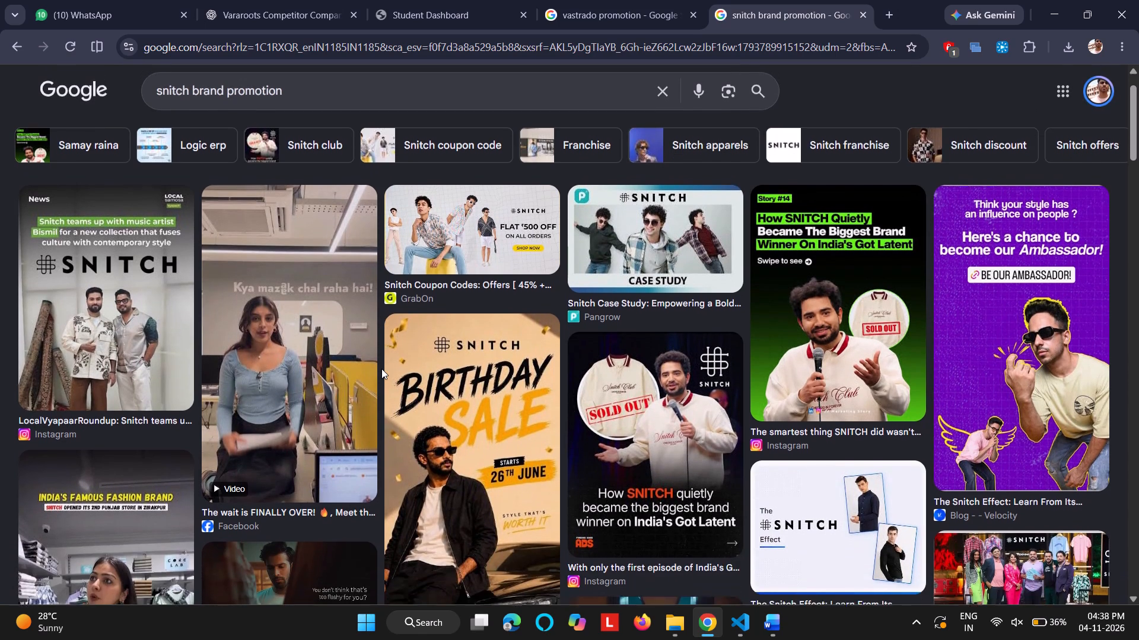
scroll(381, 369, "down", 1)
scroll(381, 369, "up", 1)
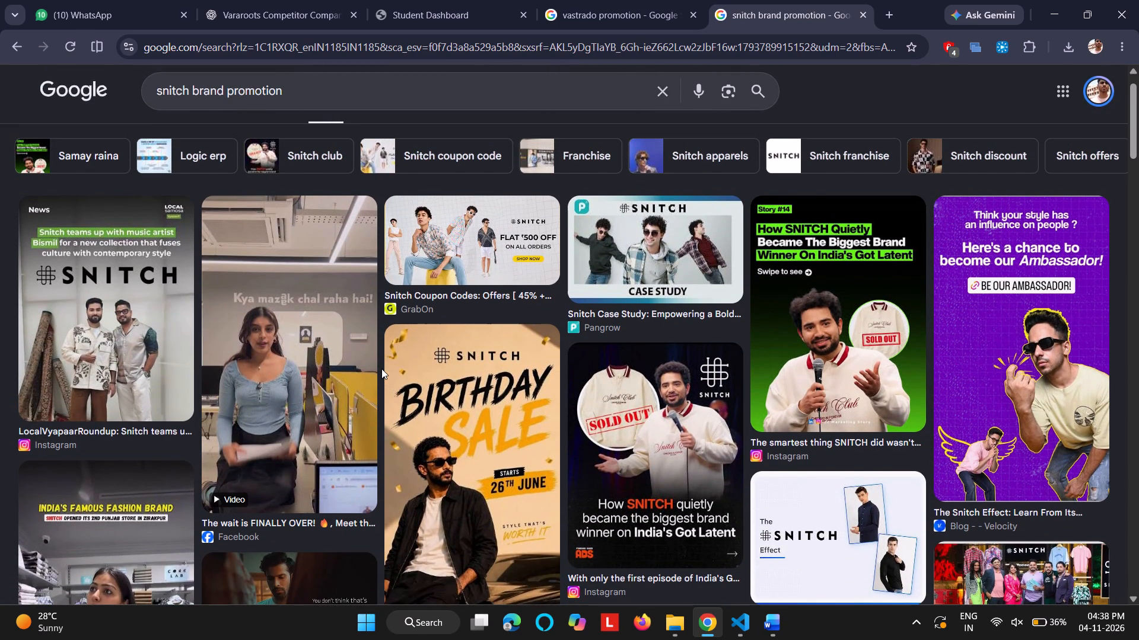
Capture a region screenshot of the first three columns of SNITCH promotion images, including the Birthday Sale poster.
key("shift+super+s")
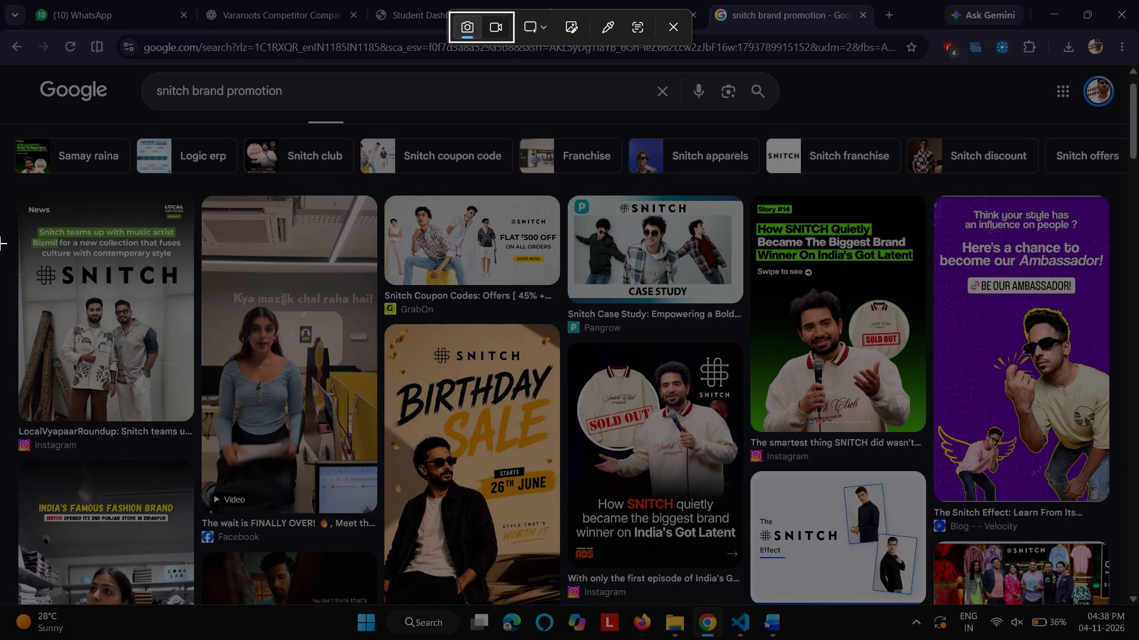
left_click(4, 178)
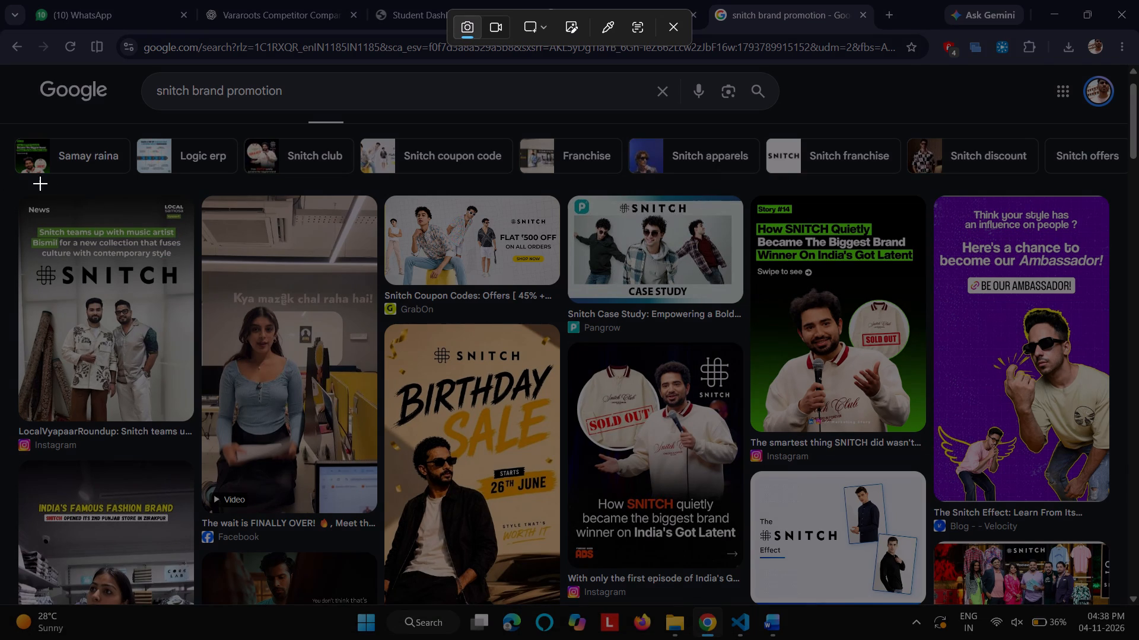
left_click_drag(11, 188, 600, 346)
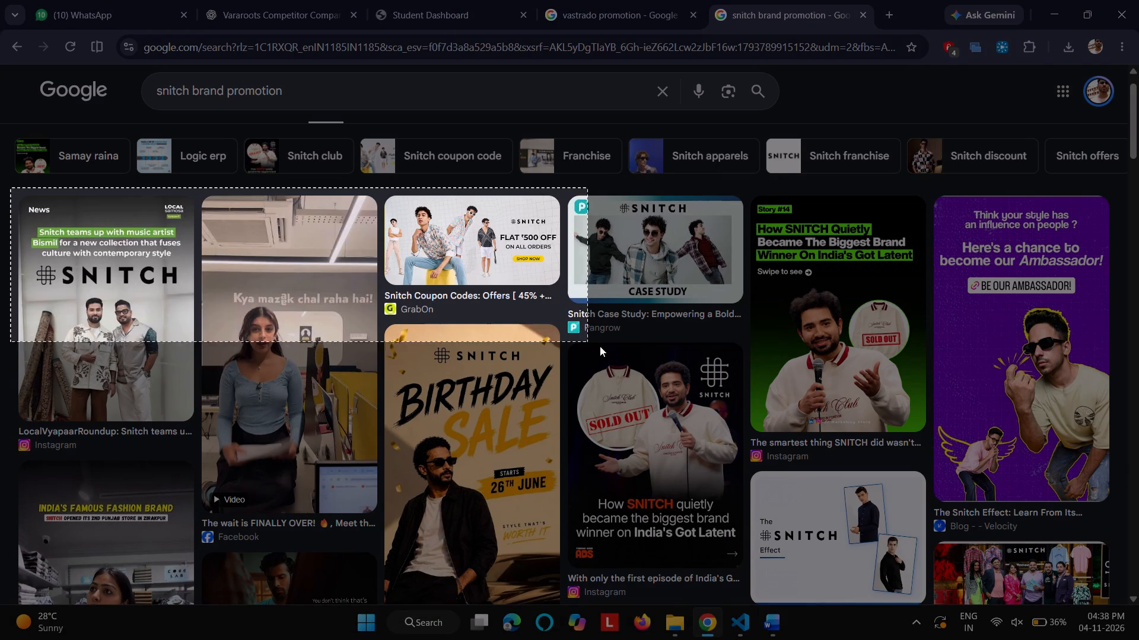
left_click_drag(600, 346, 567, 620)
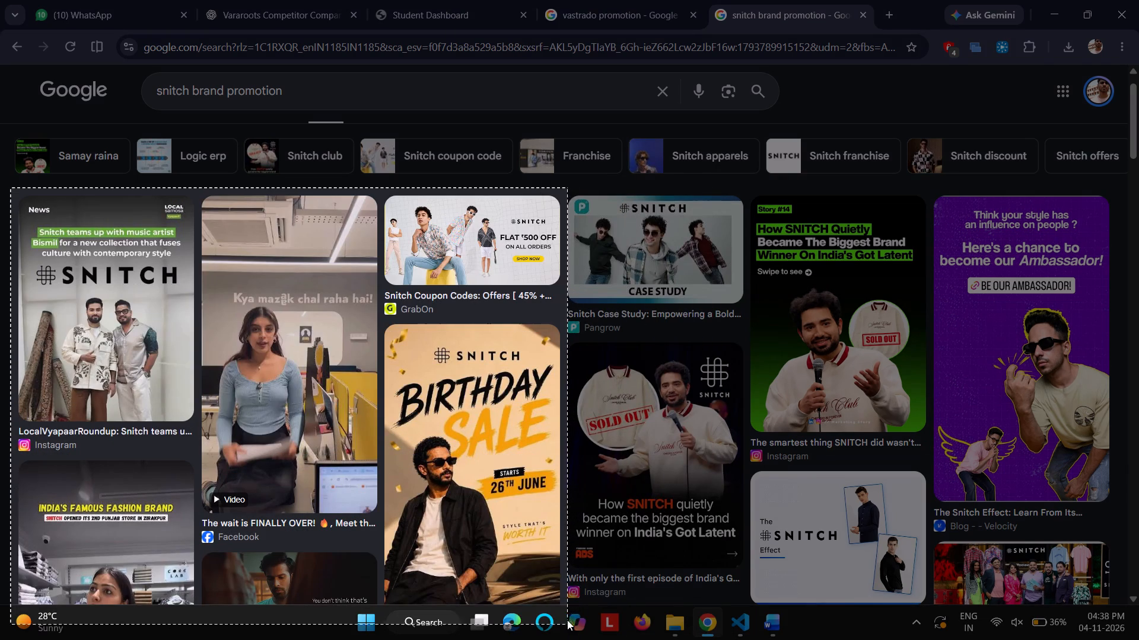
left_click_drag(567, 620, 565, 601)
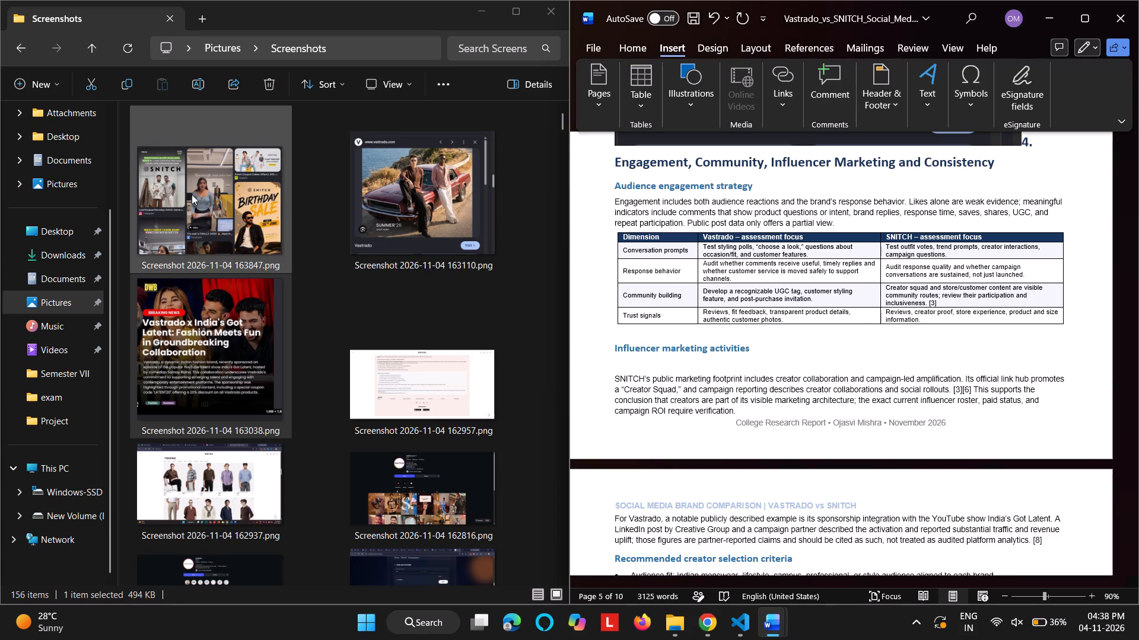
Back in Word, insert Screenshot 2026-11-04 163847.png on the empty line below the "Influencer marketing activities" heading.
left_click_drag(192, 194, 628, 357)
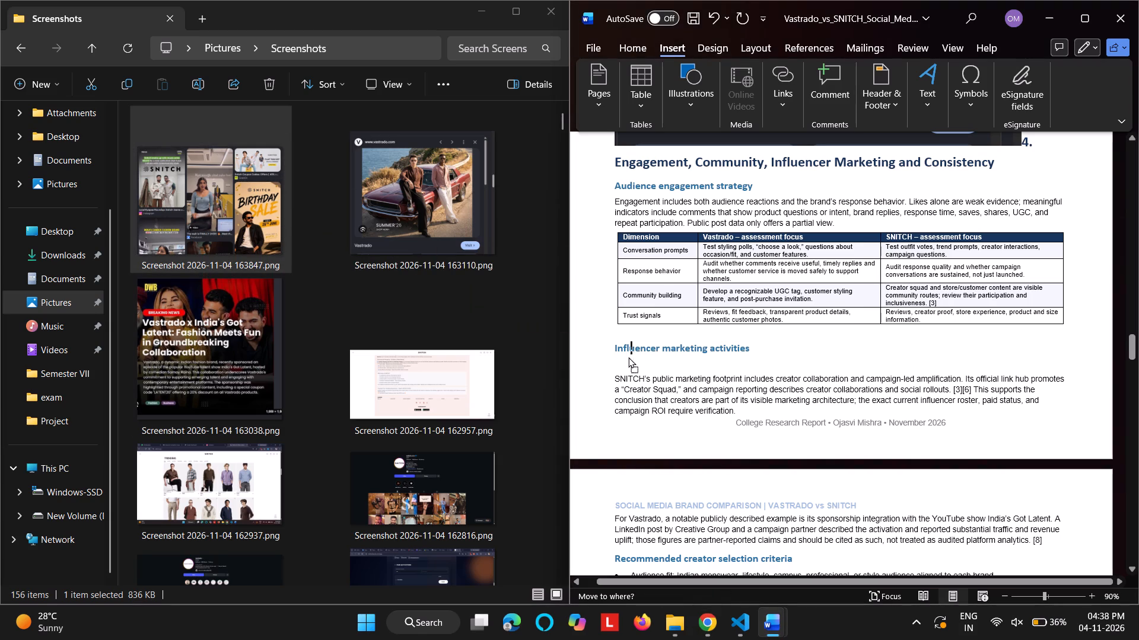
left_click_drag(628, 357, 618, 366)
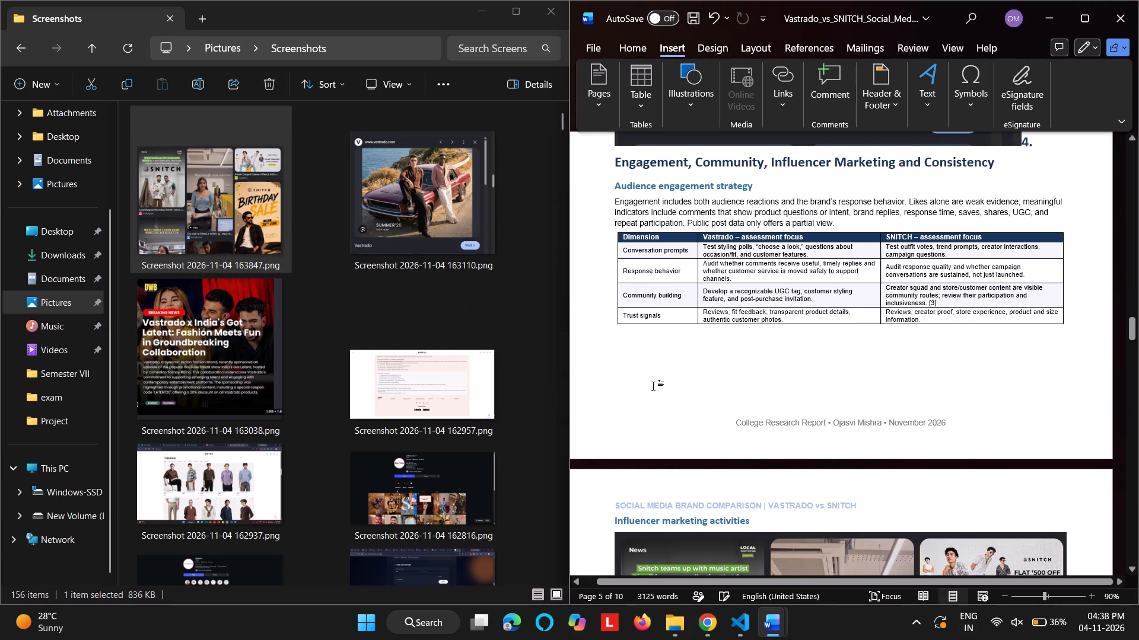
Add an empty line after the SNITCH influencer paragraph and insert Screenshot 2026-11-04 163038.png there, above the "For Vastrado" paragraph.
scroll(689, 425, "down", 2)
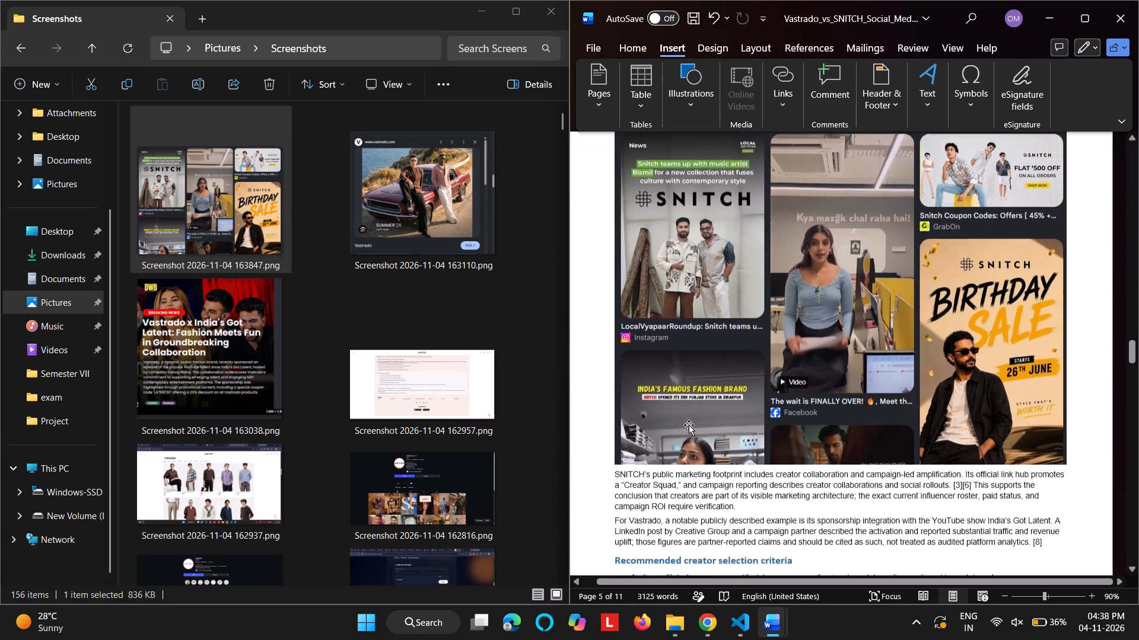
scroll(689, 425, "down", 2)
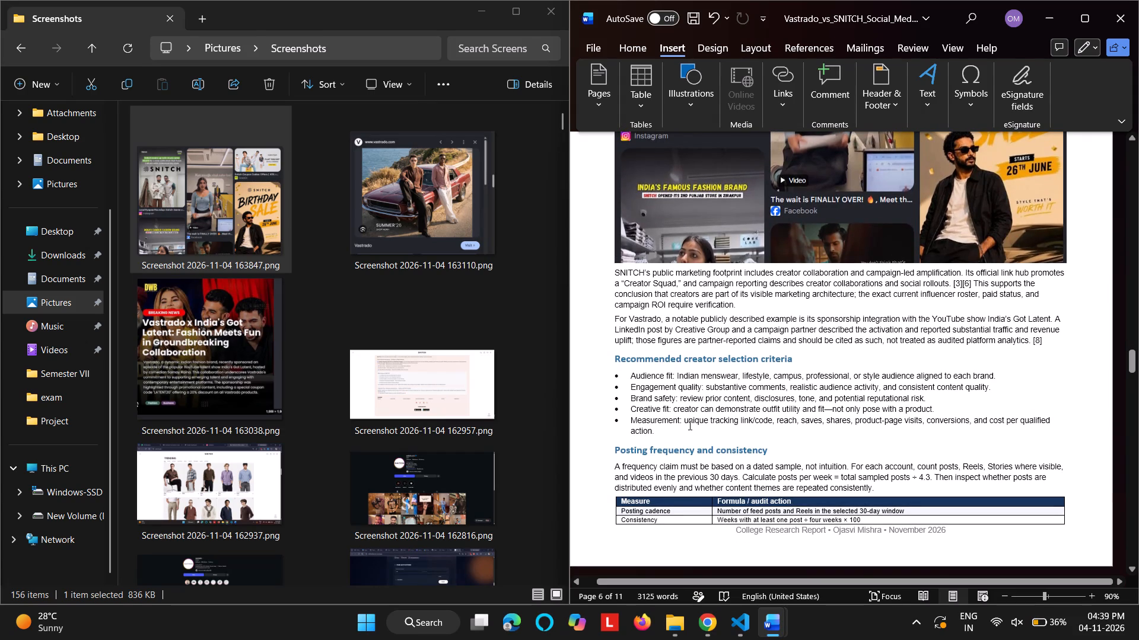
left_click(742, 303)
key("Return")
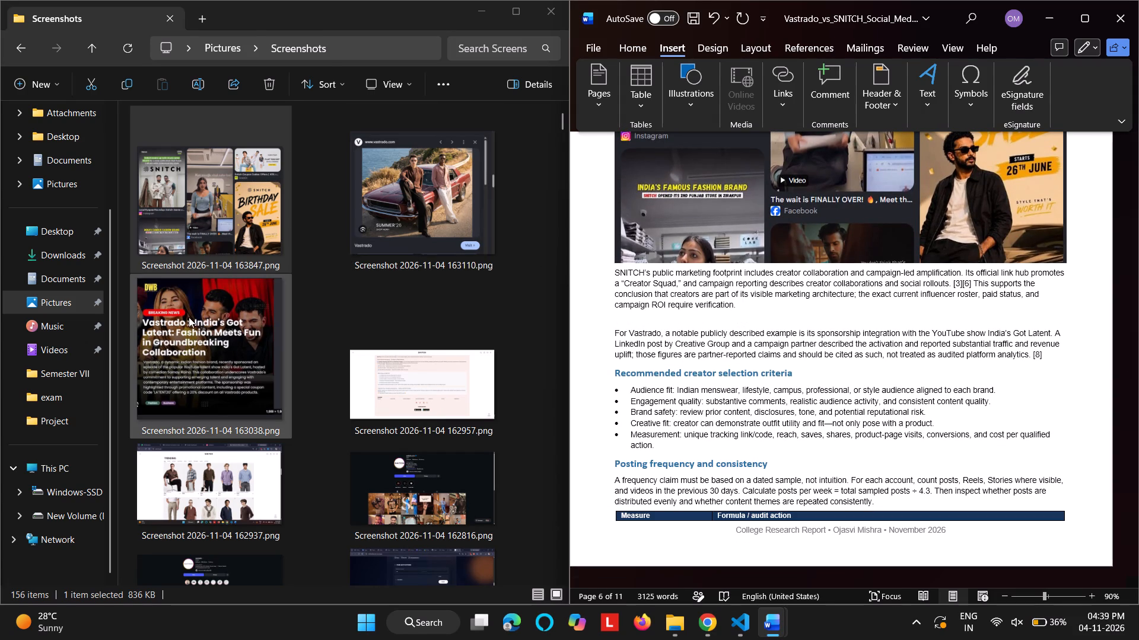
left_click_drag(178, 318, 615, 317)
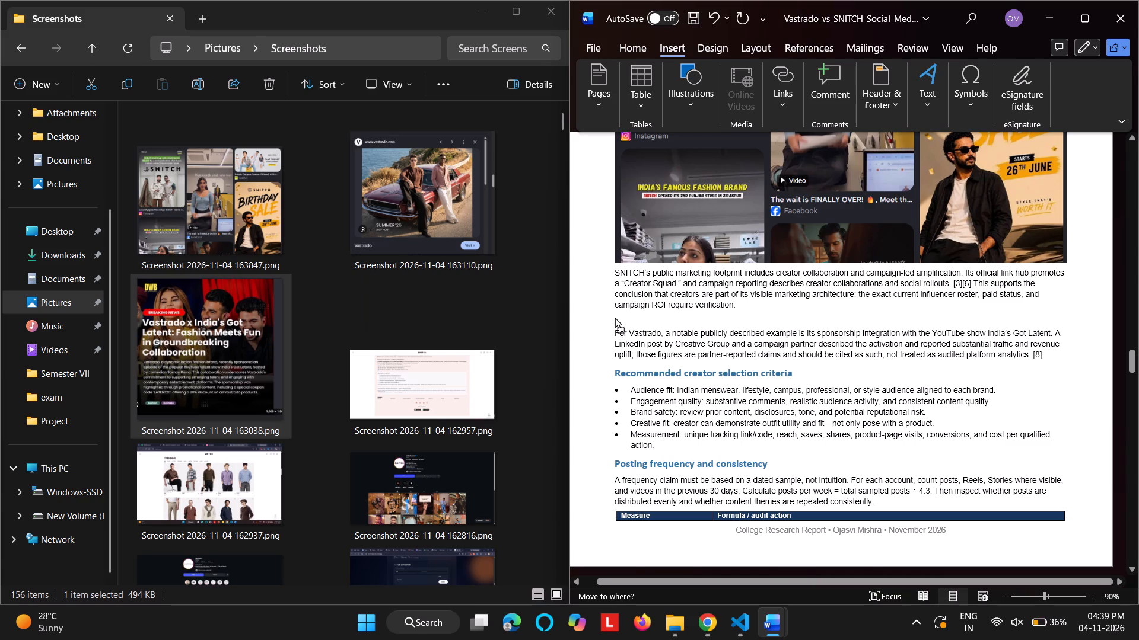
left_click_drag(615, 317, 615, 314)
Shorten the Vastrado x India's Got Latent image to about half its height, fitting it under the SNITCH paragraph, and widen it towards the text margin.
scroll(690, 421, "down", 1)
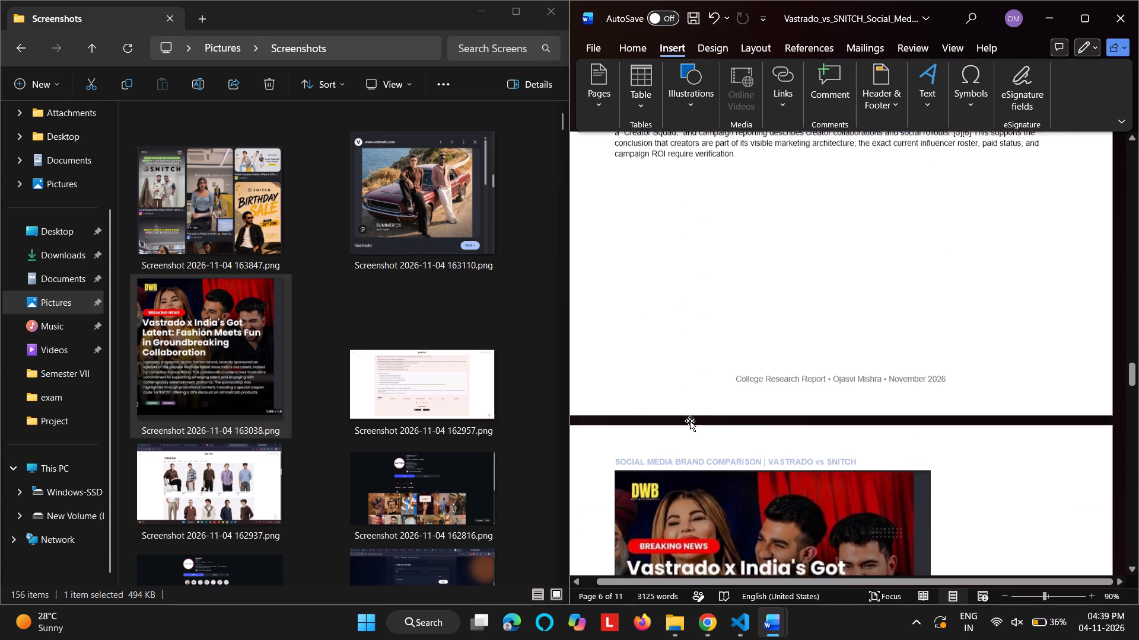
scroll(690, 421, "down", 1)
left_click(690, 421)
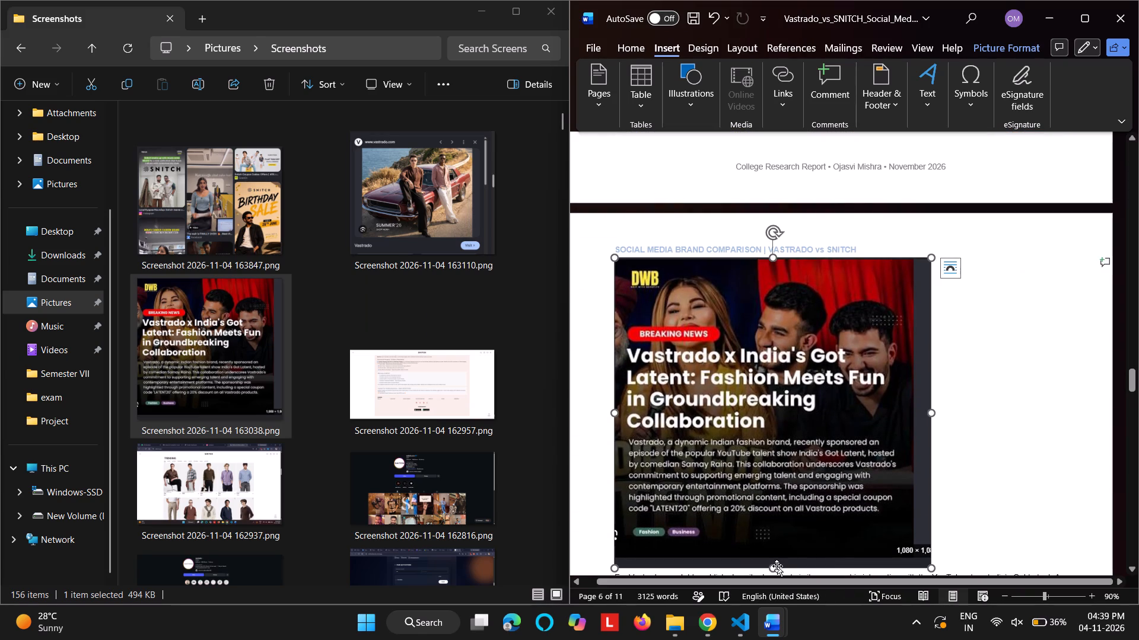
left_click_drag(775, 567, 766, 421)
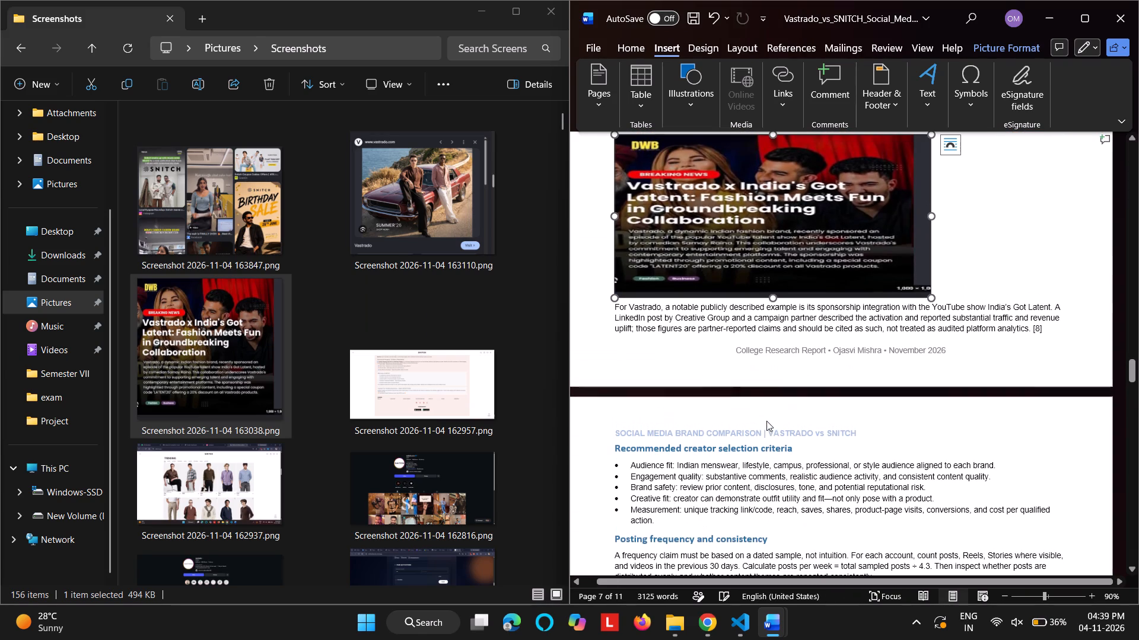
left_click_drag(934, 218, 1025, 212)
Look through the pages after the influencer section, including section 5 on social media analytics and platform comparison.
scroll(845, 444, "down", 1)
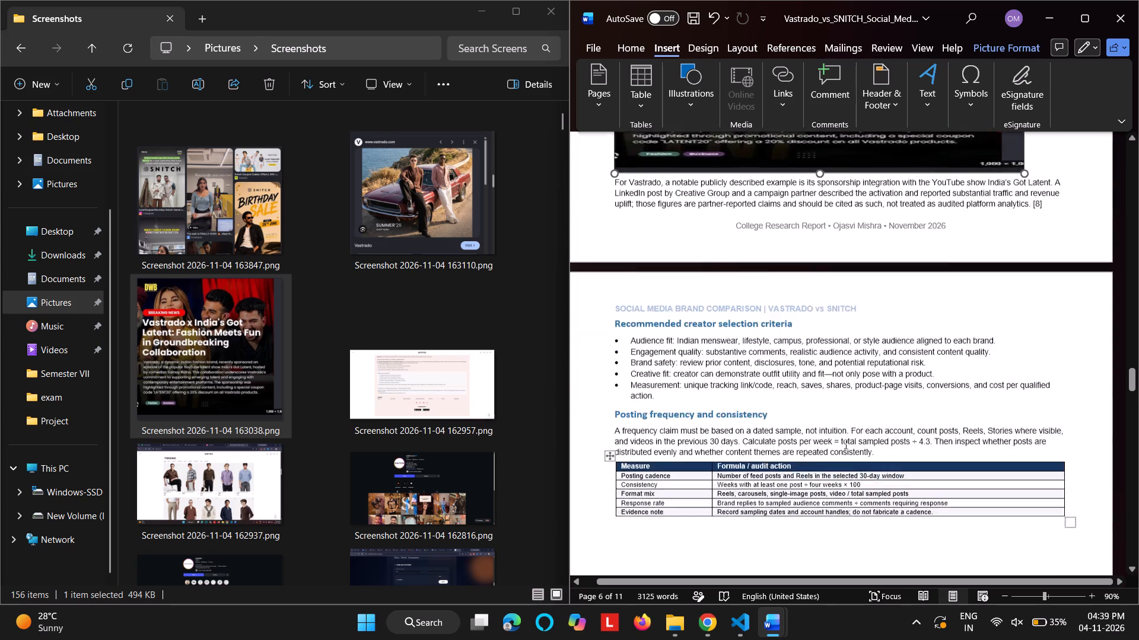
scroll(845, 444, "down", 3)
scroll(845, 444, "up", 1)
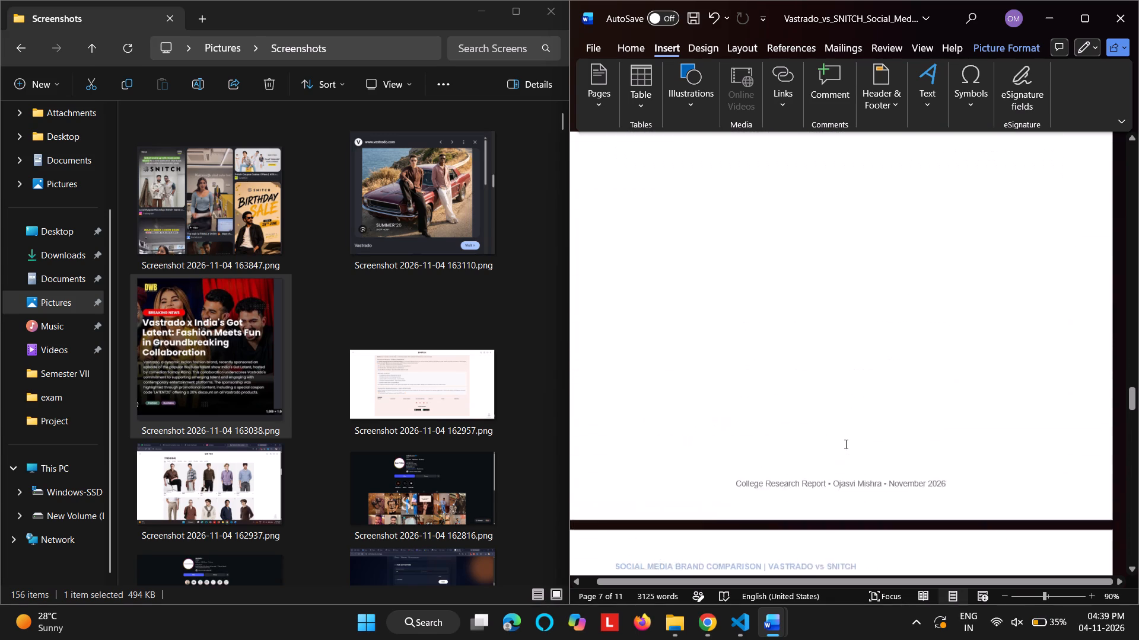
scroll(845, 444, "up", 1)
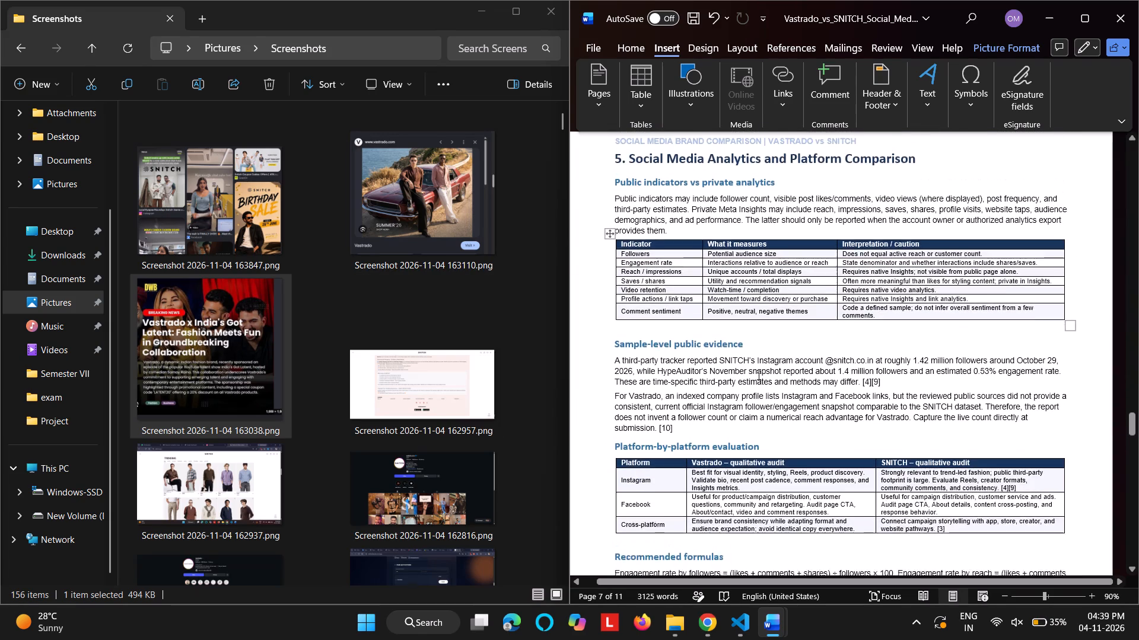
scroll(758, 375, "down", 1)
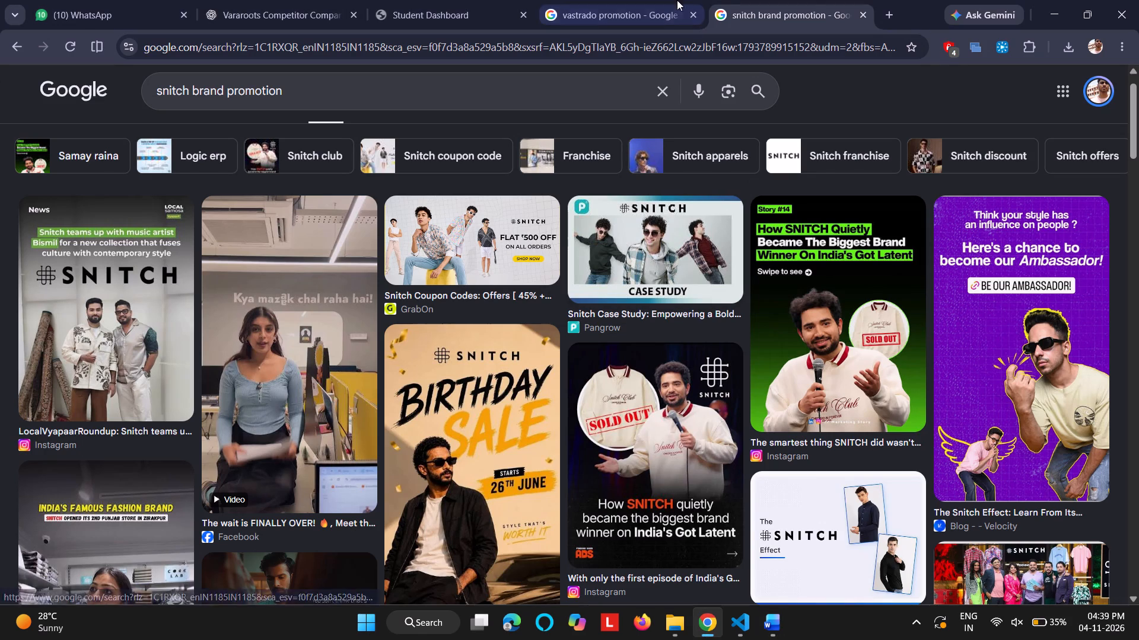
Switch to Chrome, search Google for "samrush" in a new tab, and start extending the query.
left_click(889, 17)
left_click(330, 45)
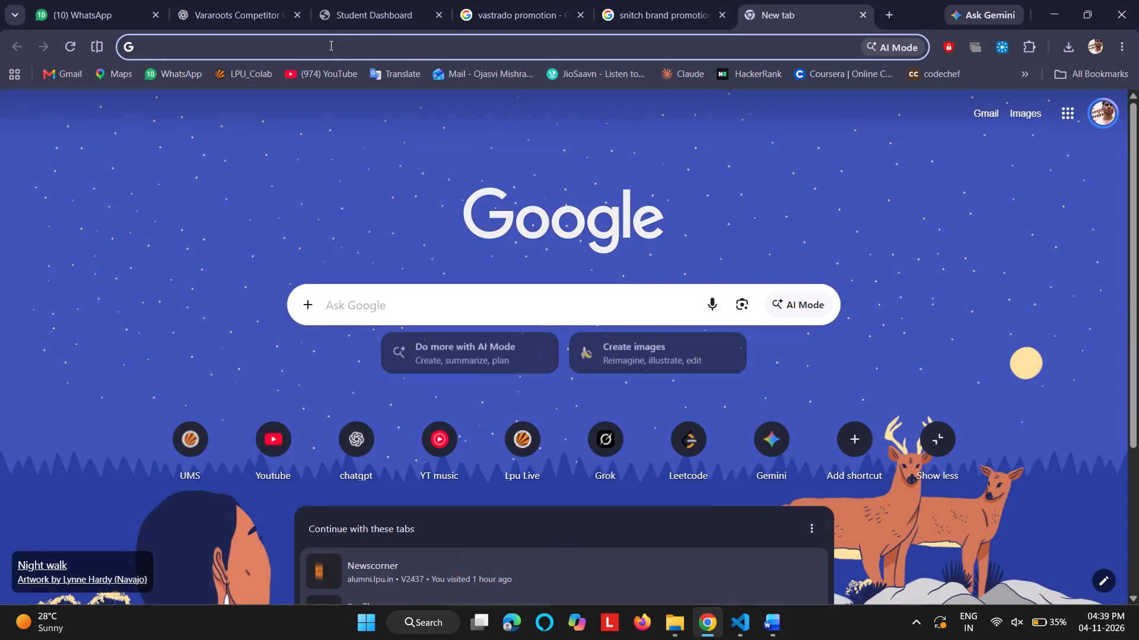
type("sam")
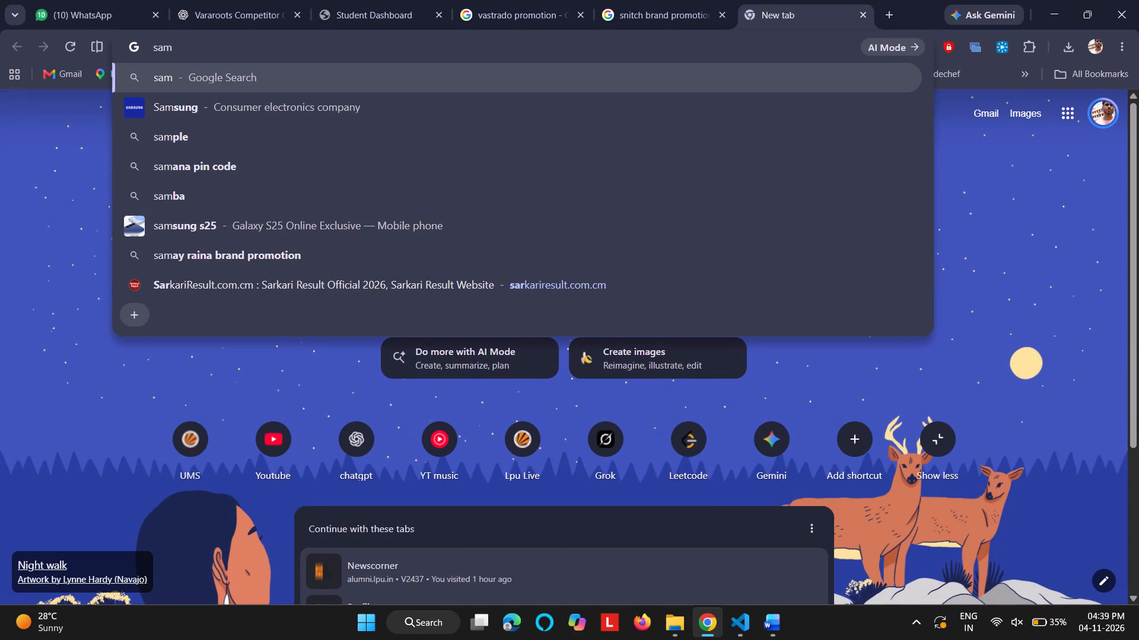
type("rush")
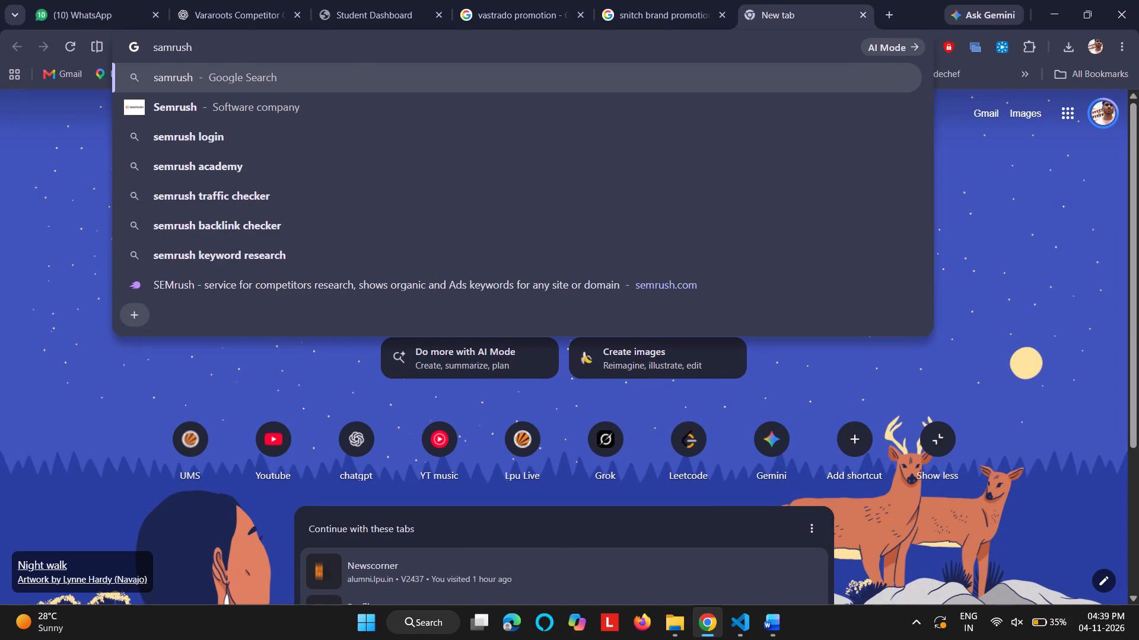
key("Return")
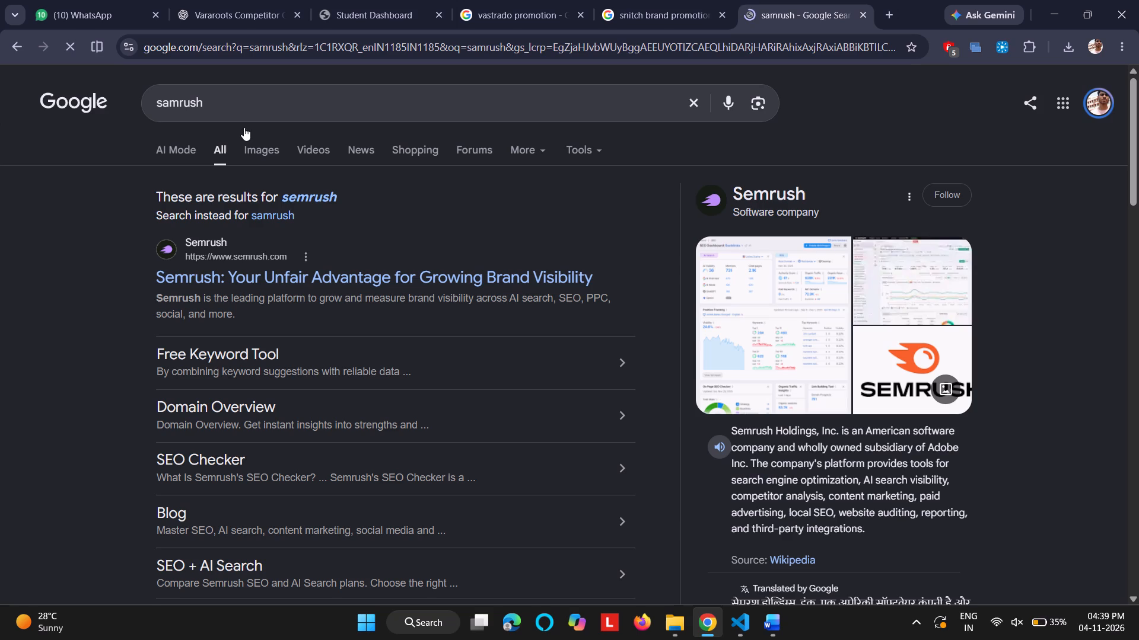
left_click(238, 102)
key("space")
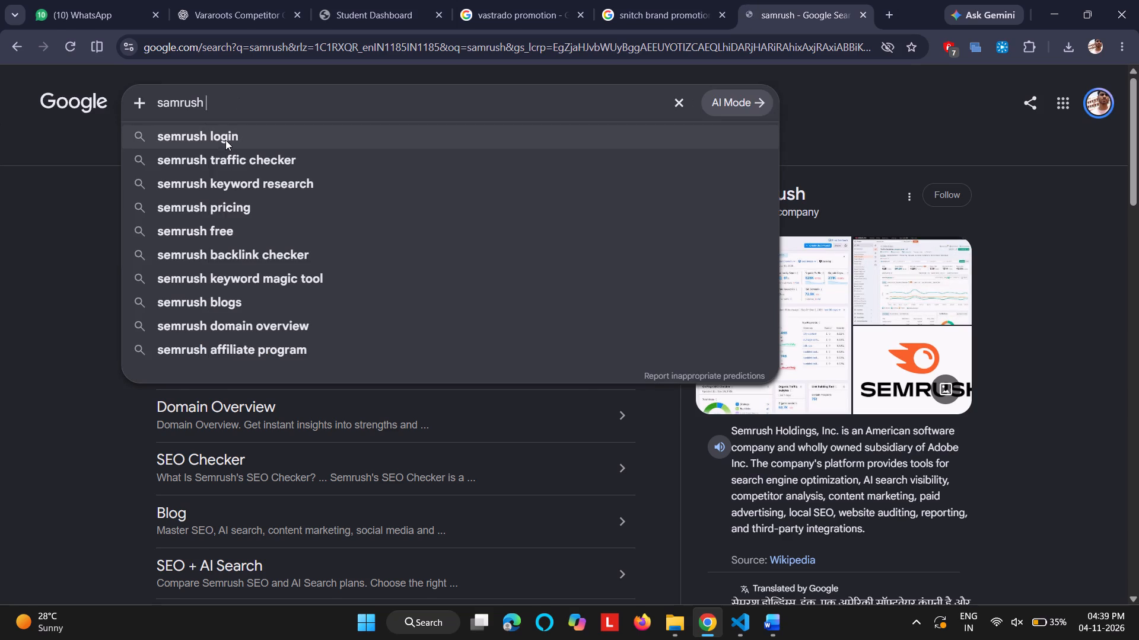
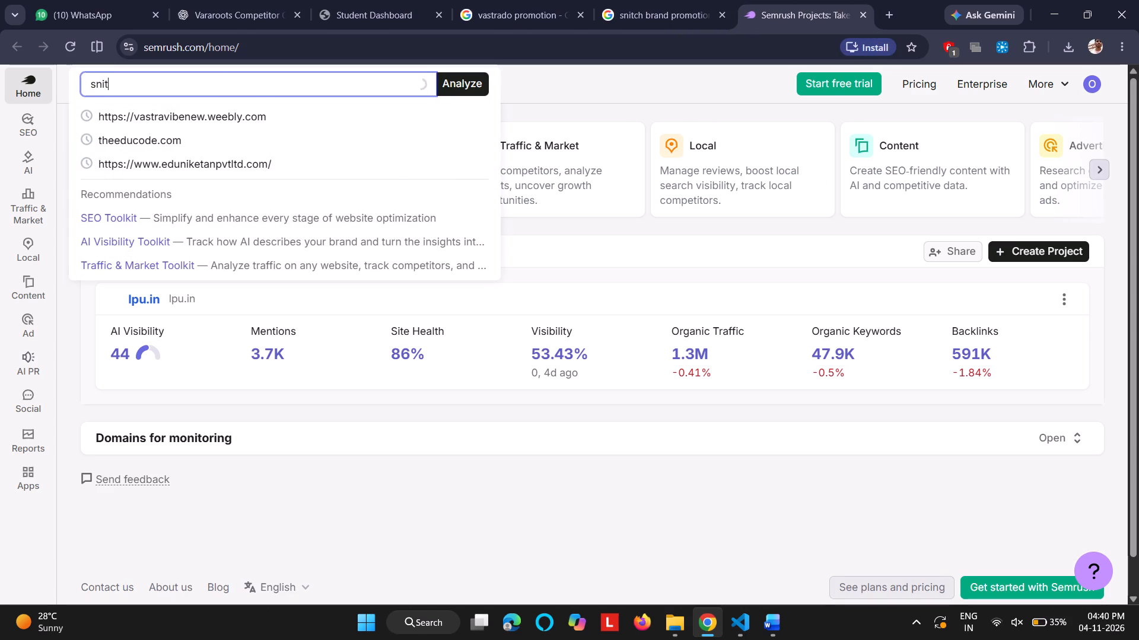
Complete the site analysis query as "snitch .com" and run it.
type("ch")
key("space")
type(".com")
key("Return")
key("Return")
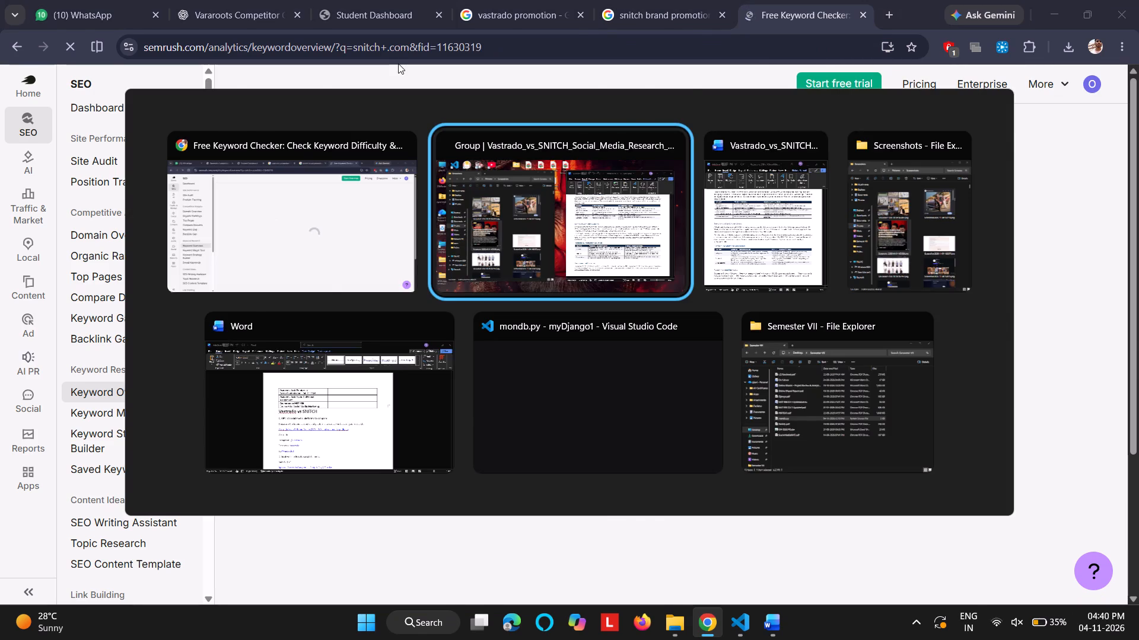
Switch to the Word report and review it from the platform-by-platform evaluation through SWOT, performance ratings, conclusion and references.
scroll(800, 385, "down", 1)
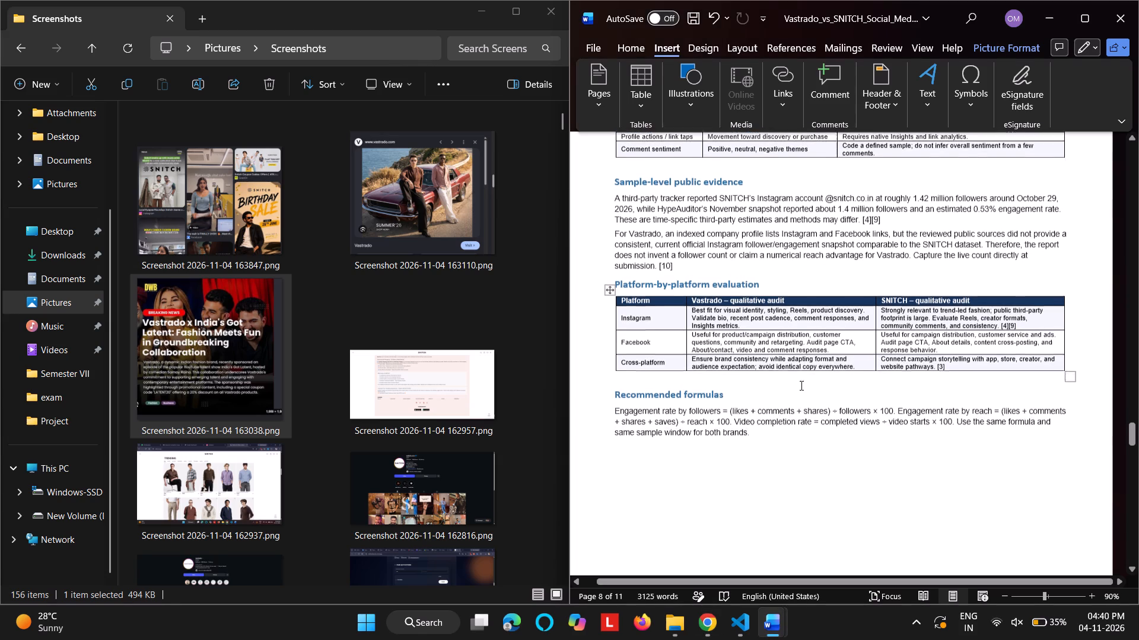
scroll(800, 385, "down", 2)
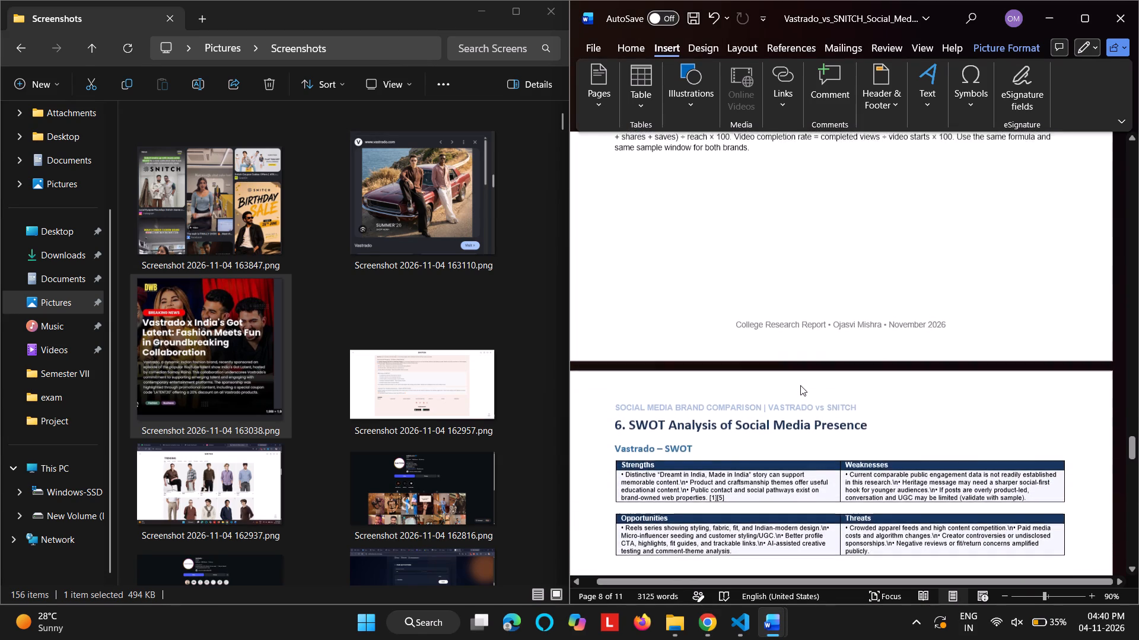
scroll(800, 385, "down", 1)
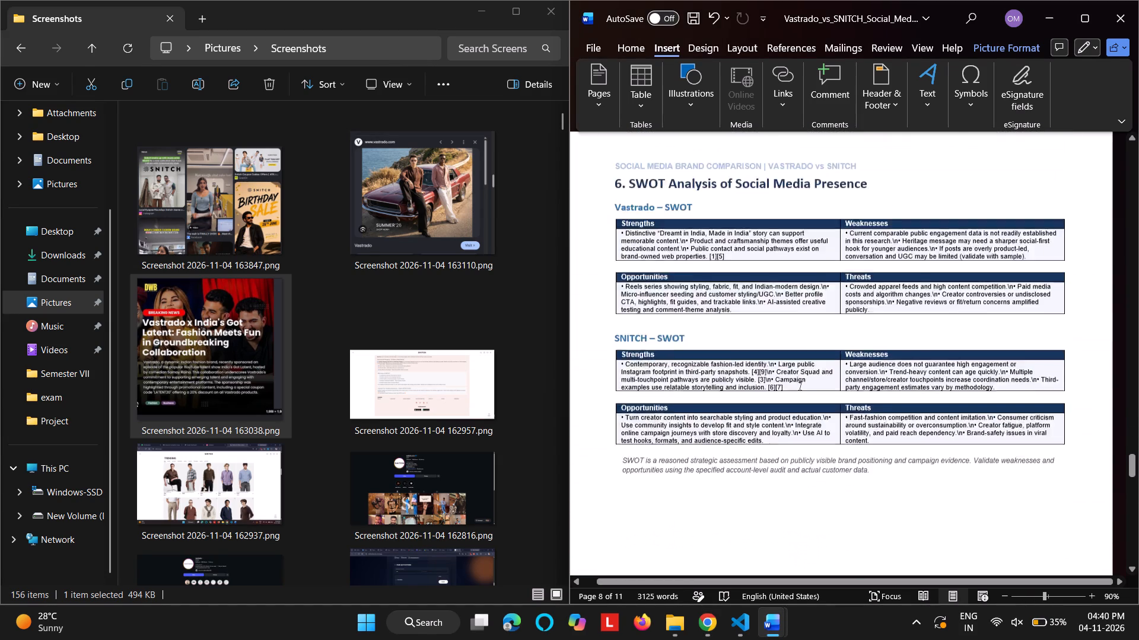
scroll(800, 385, "down", 1)
scroll(800, 385, "up", 1)
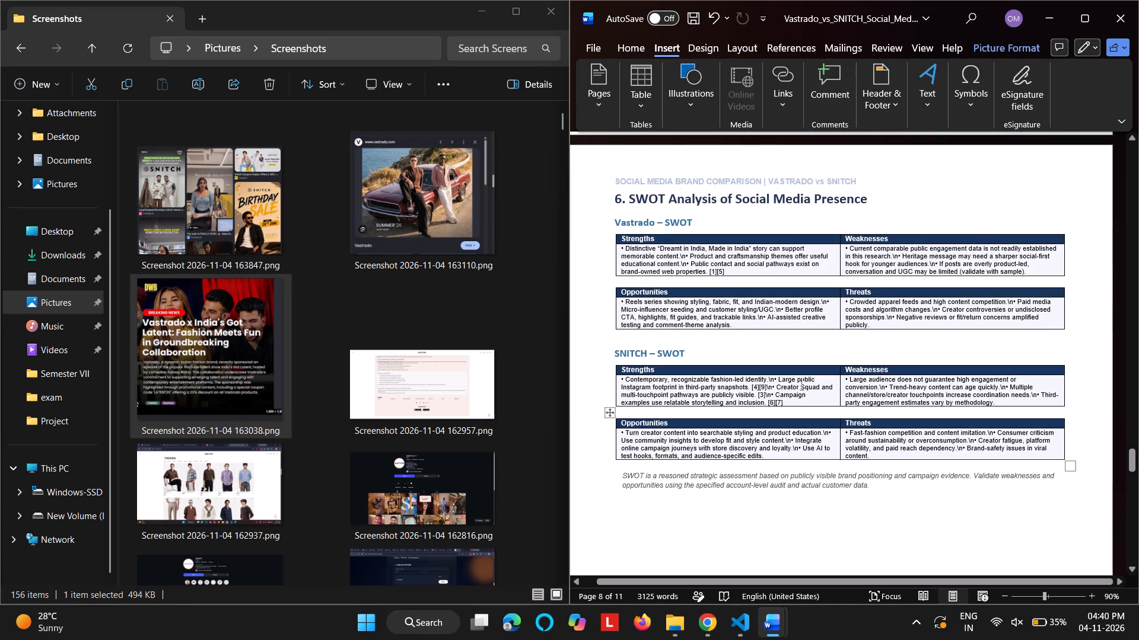
scroll(800, 385, "down", 3)
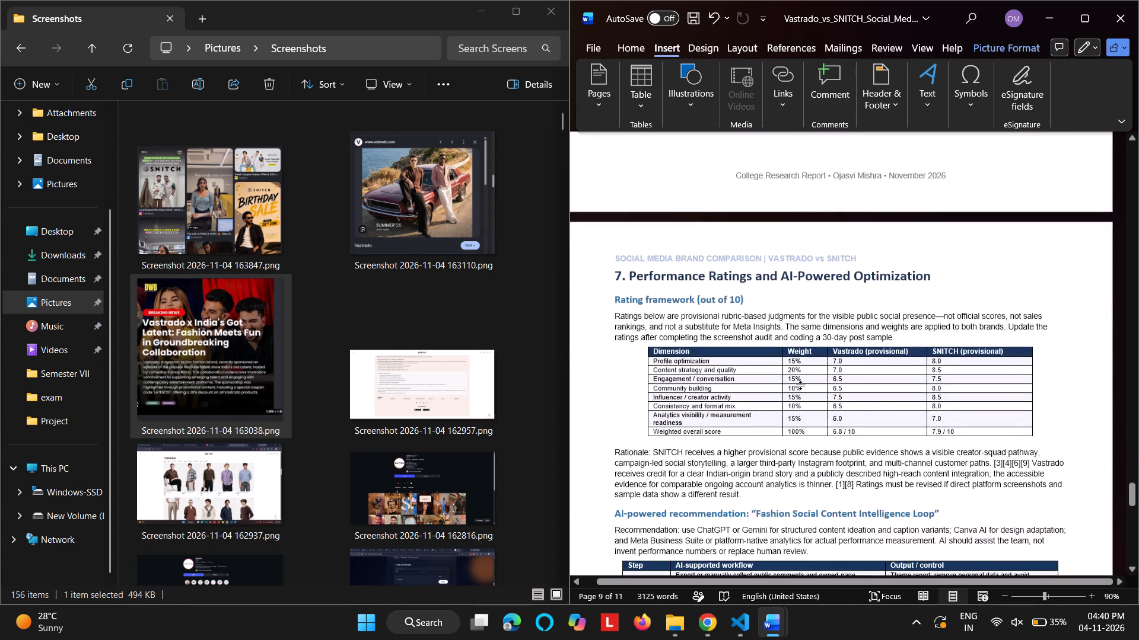
scroll(800, 385, "down", 1)
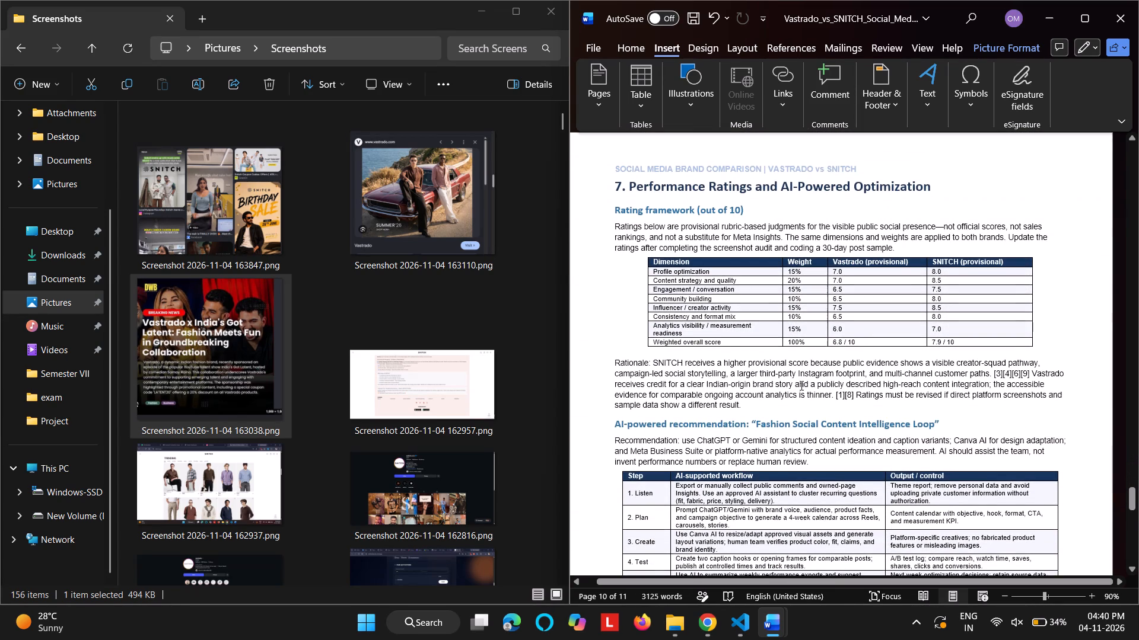
scroll(800, 385, "down", 2)
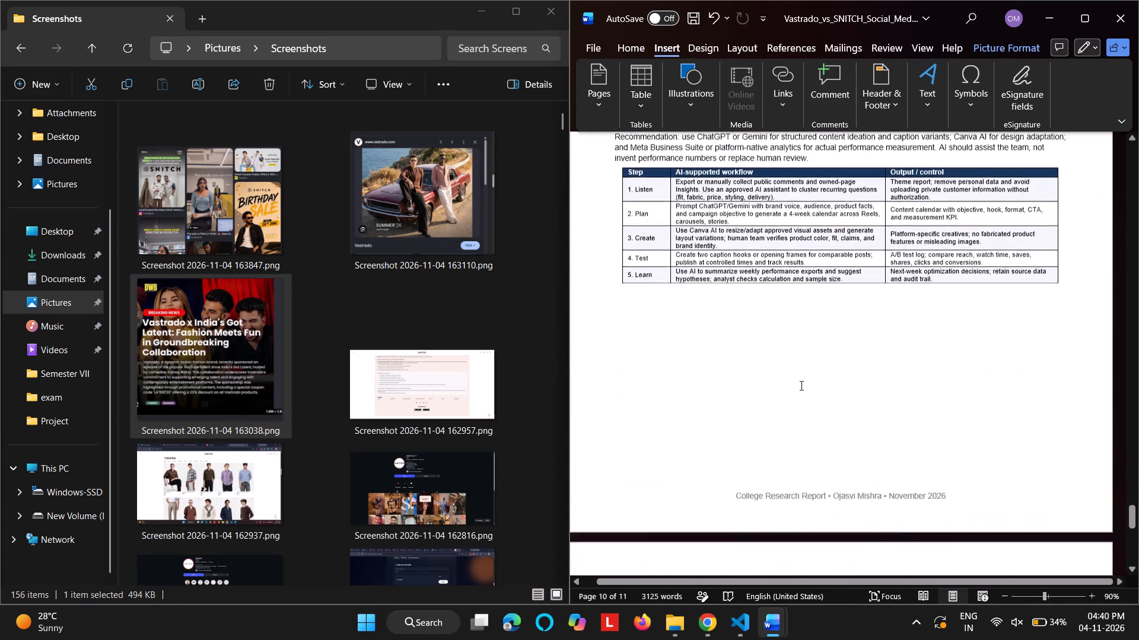
scroll(800, 385, "down", 2)
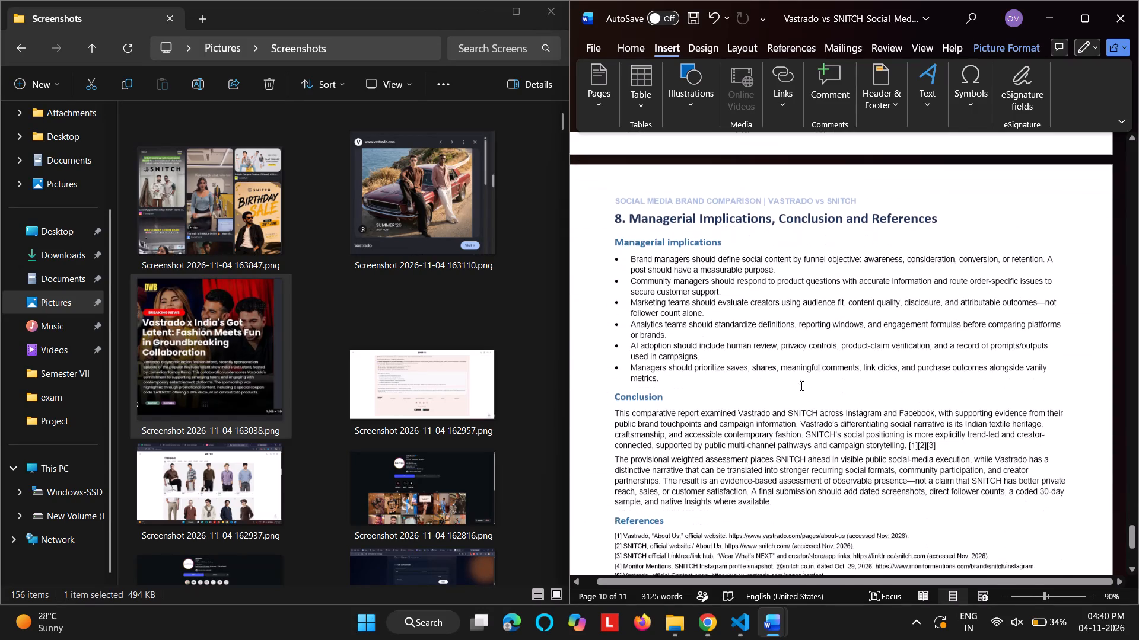
scroll(800, 385, "down", 3)
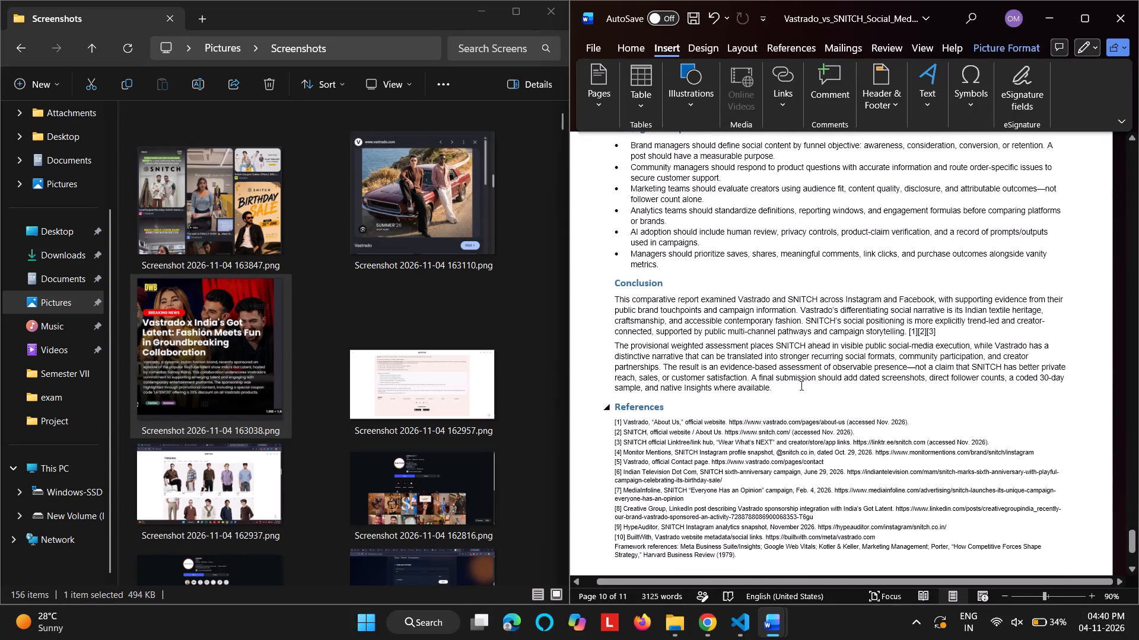
Delete the References heading and the entire list of sources, including the framework references, from the end of the report.
scroll(800, 385, "down", 1)
left_click_drag(742, 370, 663, 307)
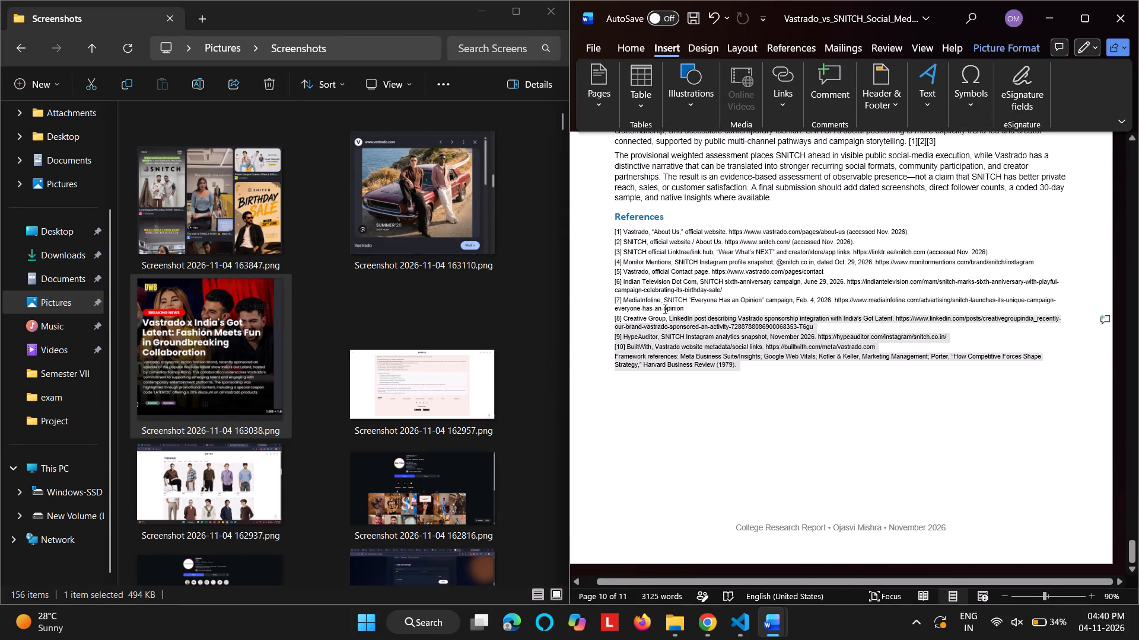
left_click_drag(663, 307, 607, 216)
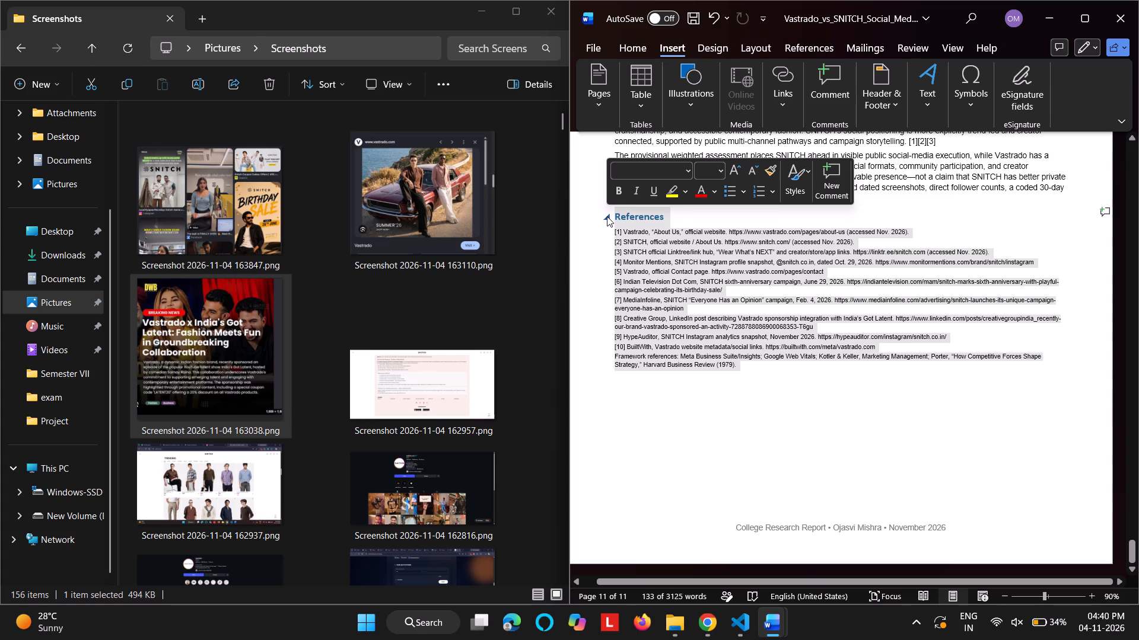
key("BackSpace")
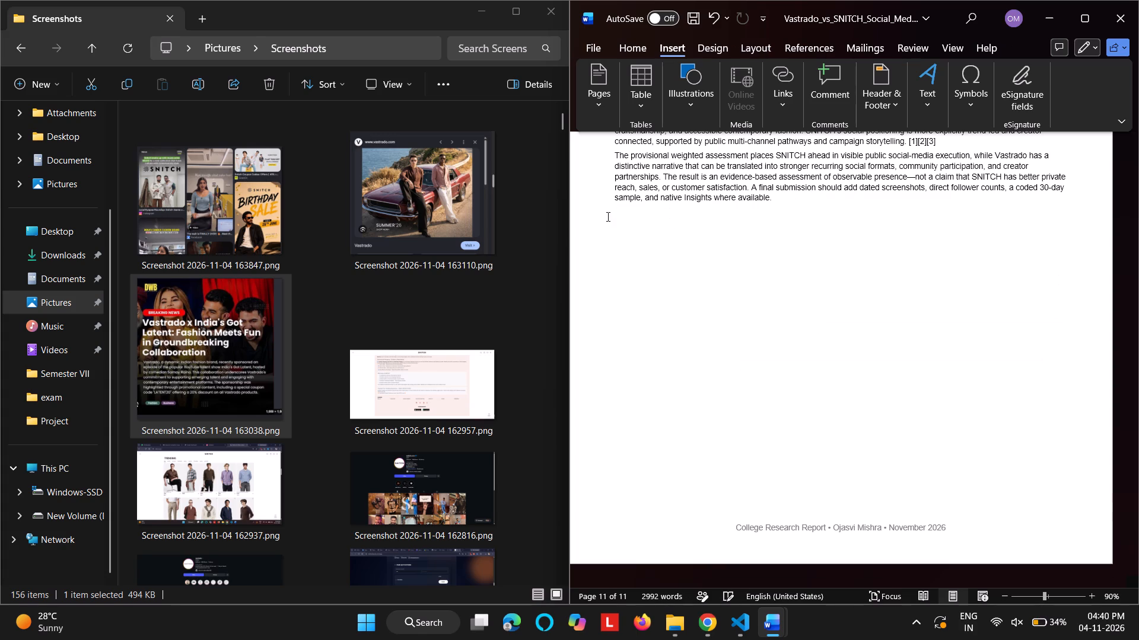
Look back through the report from the conclusion up to the SWOT analysis section.
scroll(607, 216, "up", 1)
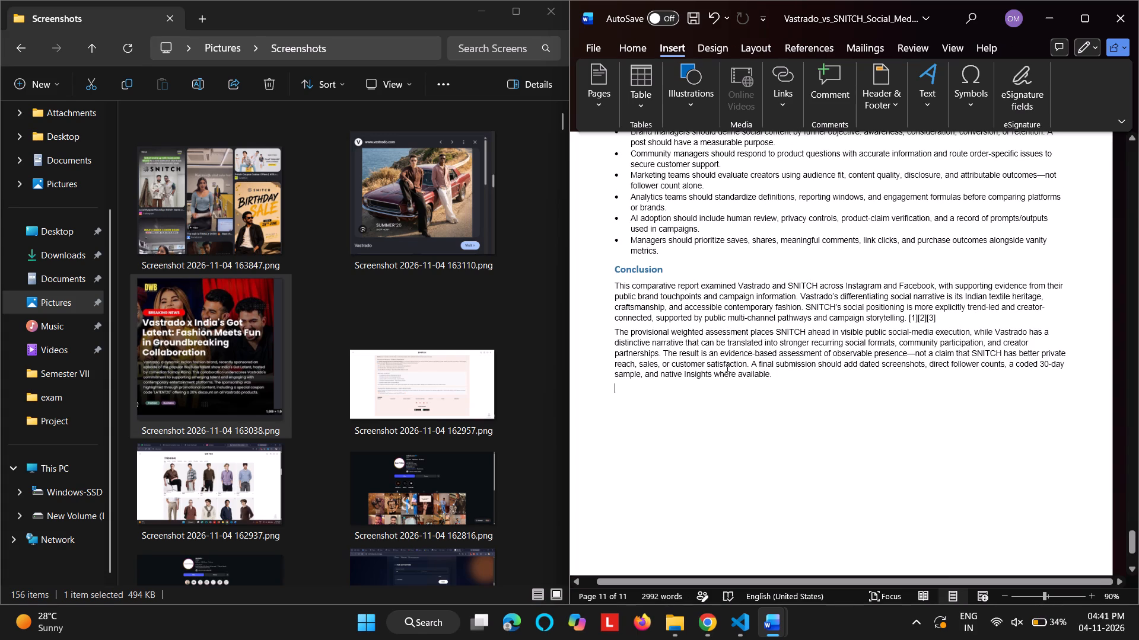
scroll(726, 367, "up", 5)
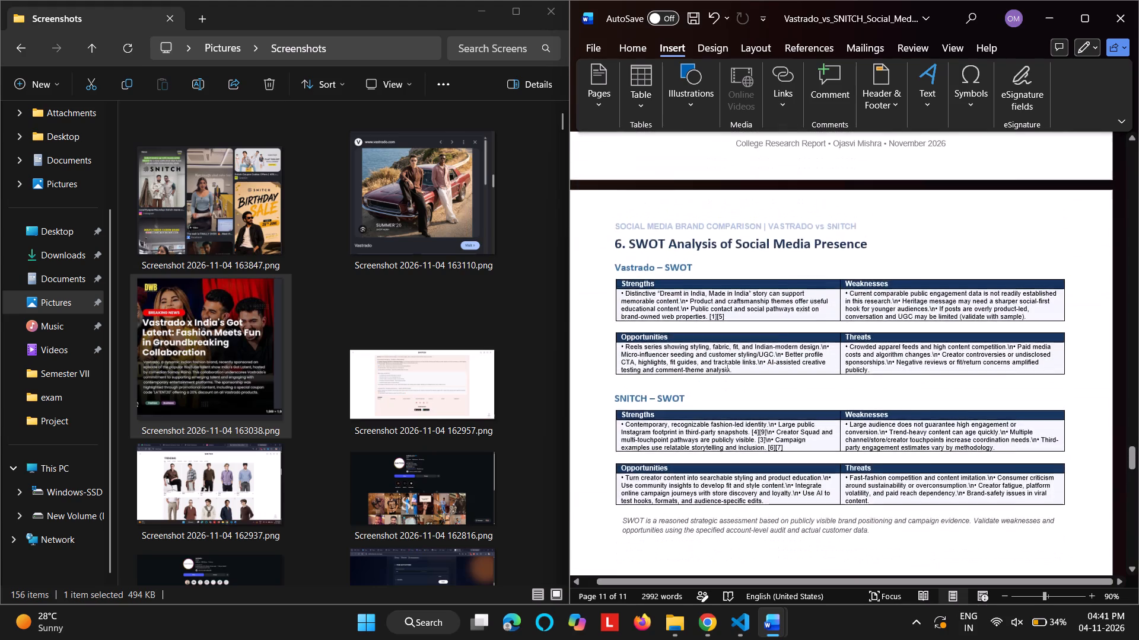
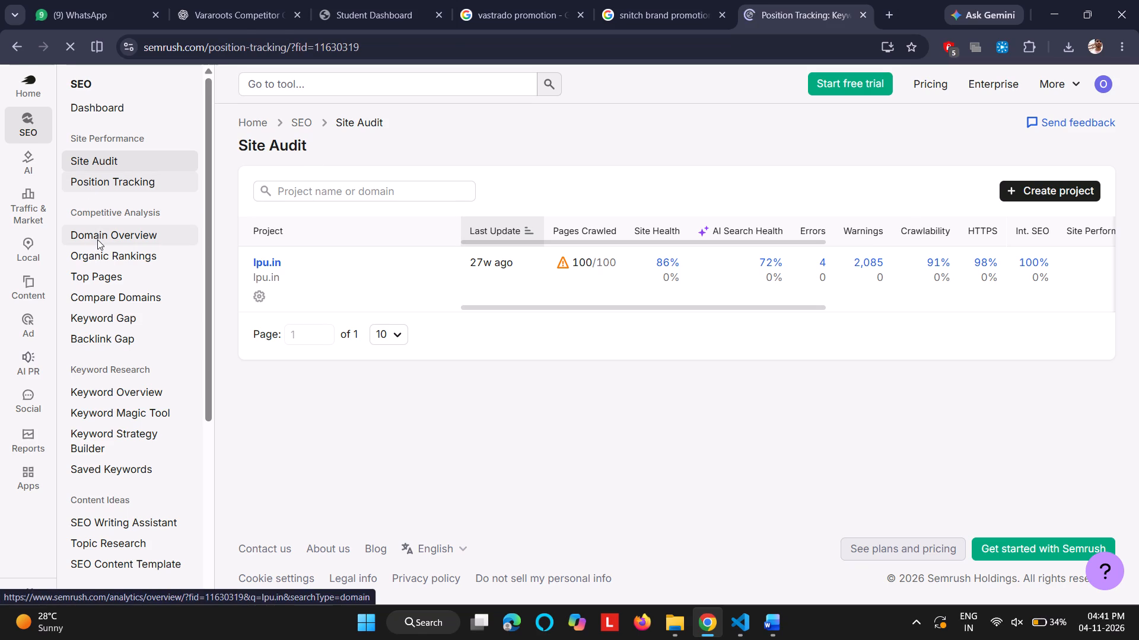
Return to the Semrush SEO dashboard, rerun the recent "snitch .com" search and examine its Keyword Overview for usable analytics.
left_click(133, 118)
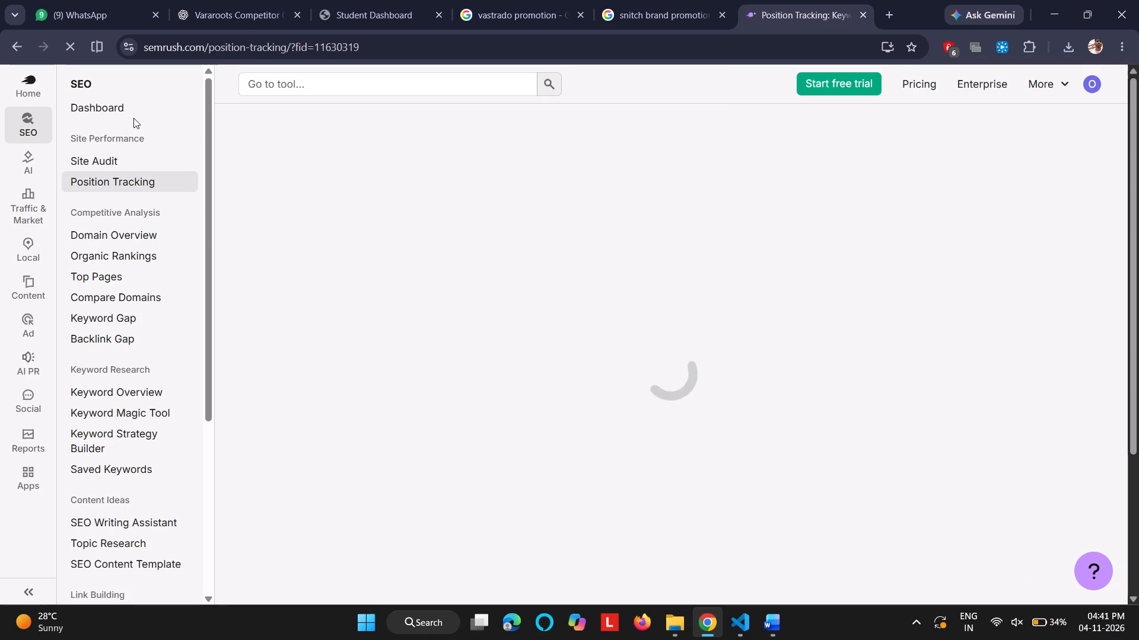
left_click(92, 104)
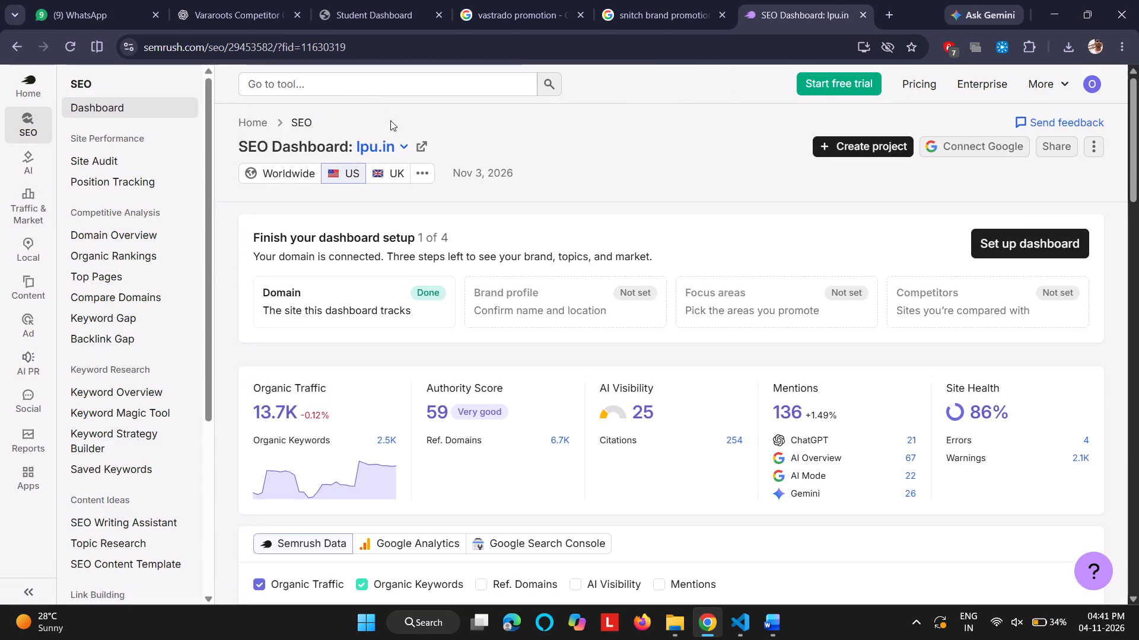
left_click(328, 88)
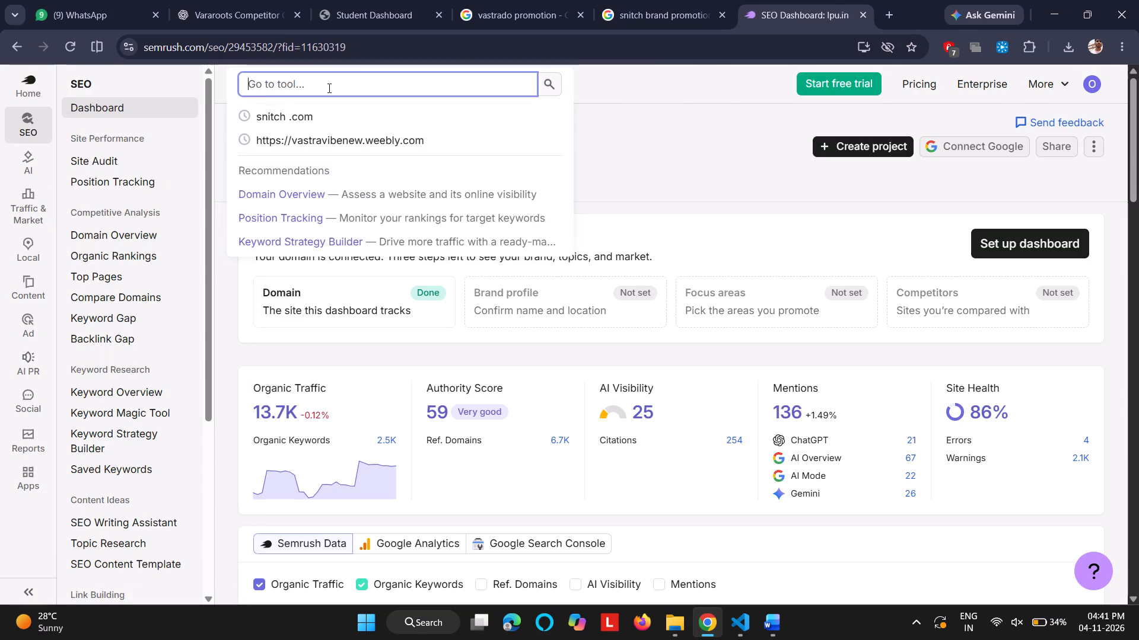
left_click(287, 116)
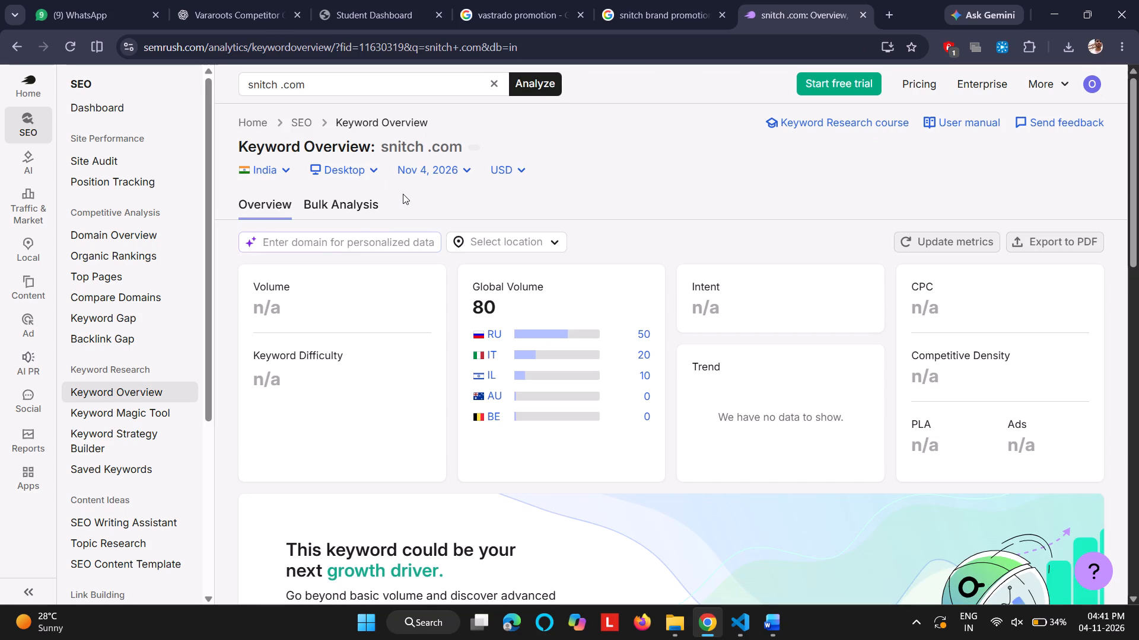
scroll(534, 369, "down", 7)
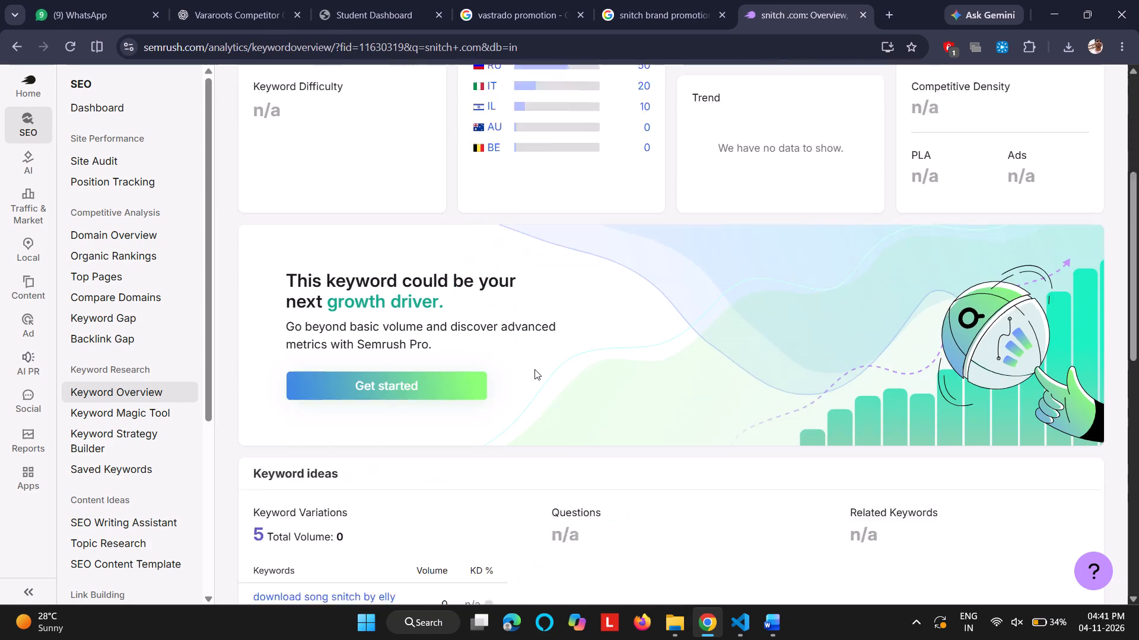
scroll(534, 369, "down", 5)
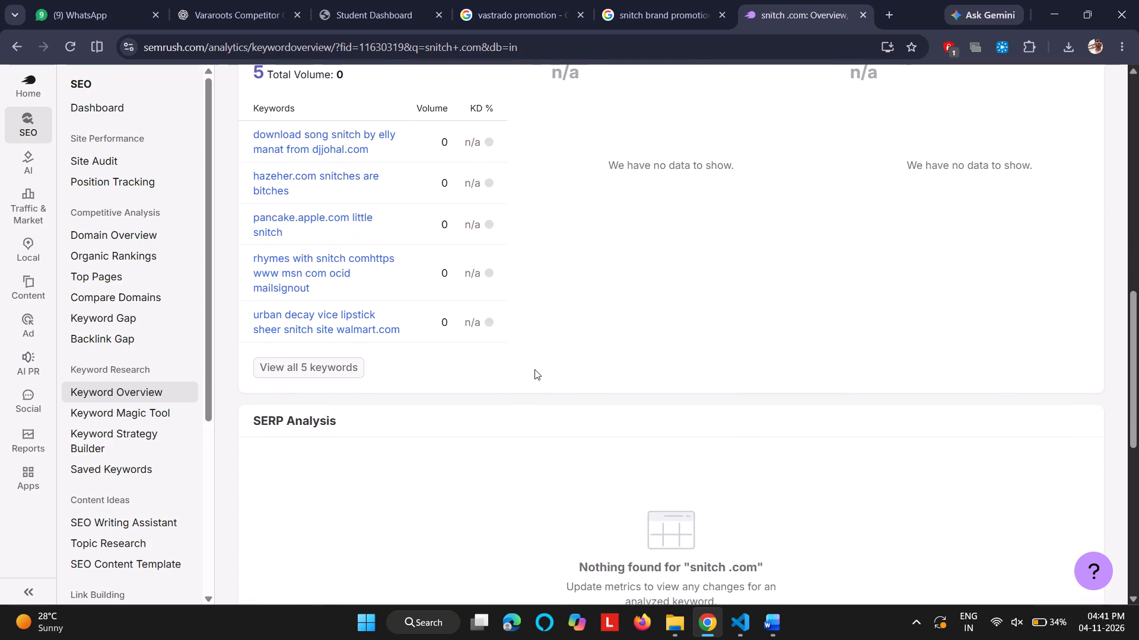
scroll(534, 369, "down", 3)
scroll(534, 369, "up", 14)
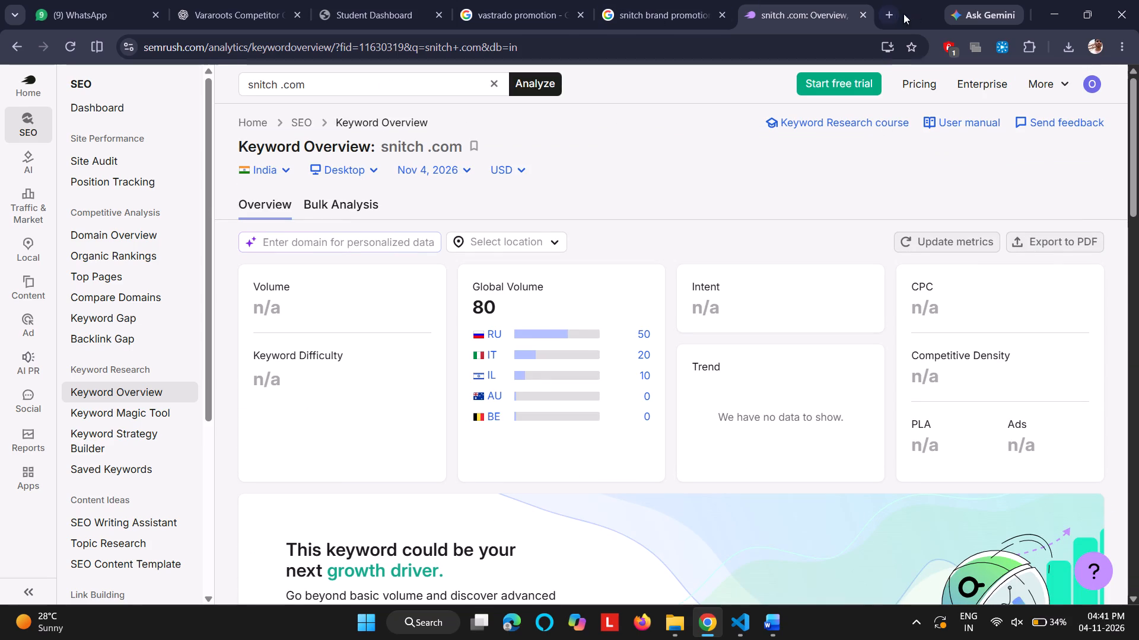
In the Google image search for SNITCH, replace "promotion" with "social media" in the query.
left_click(677, 7)
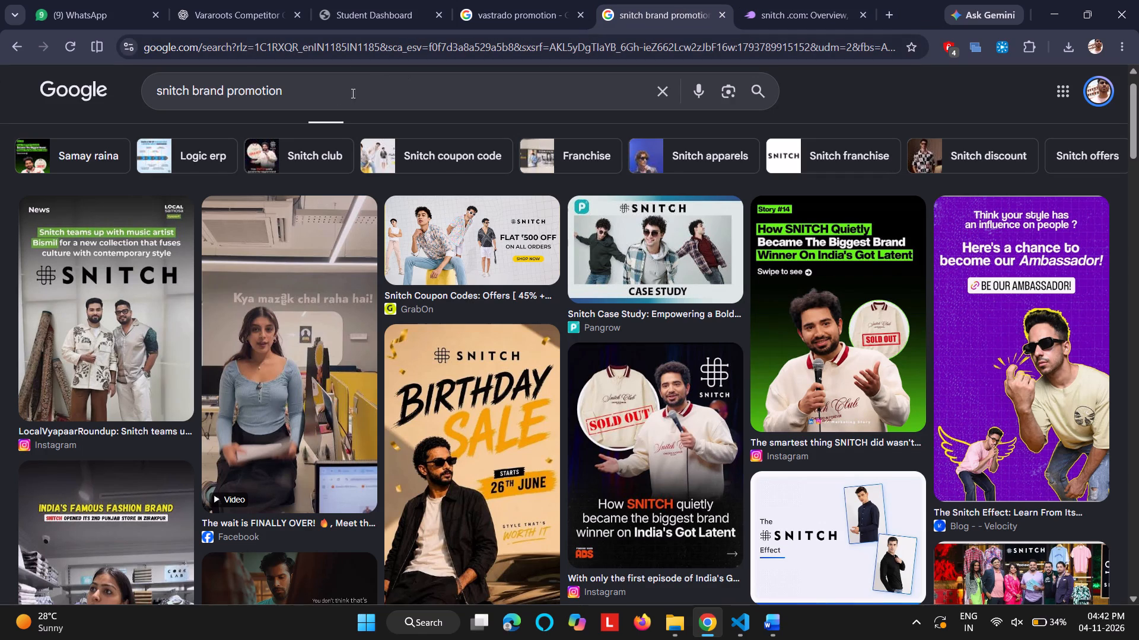
left_click(339, 97)
key("BackSpace")
key("BackSpace")
key("BackSpace")
key("BackSpace")
key("BackSpace")
key("BackSpace")
key("BackSpace")
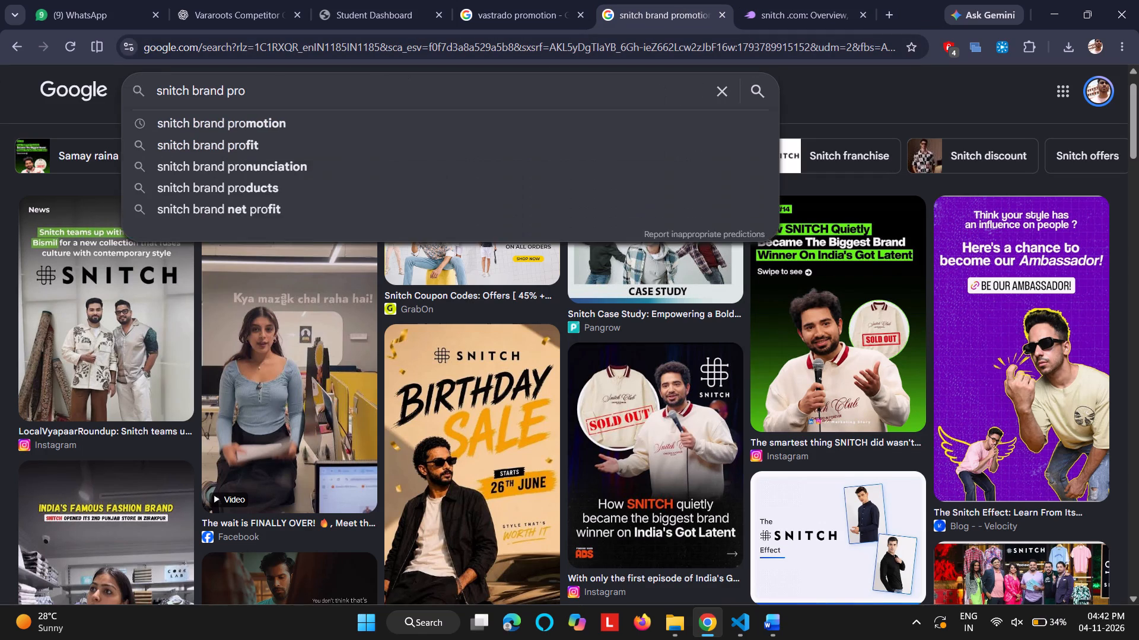
key("BackSpace")
key("BackSpace")
type("social media")
key("space")
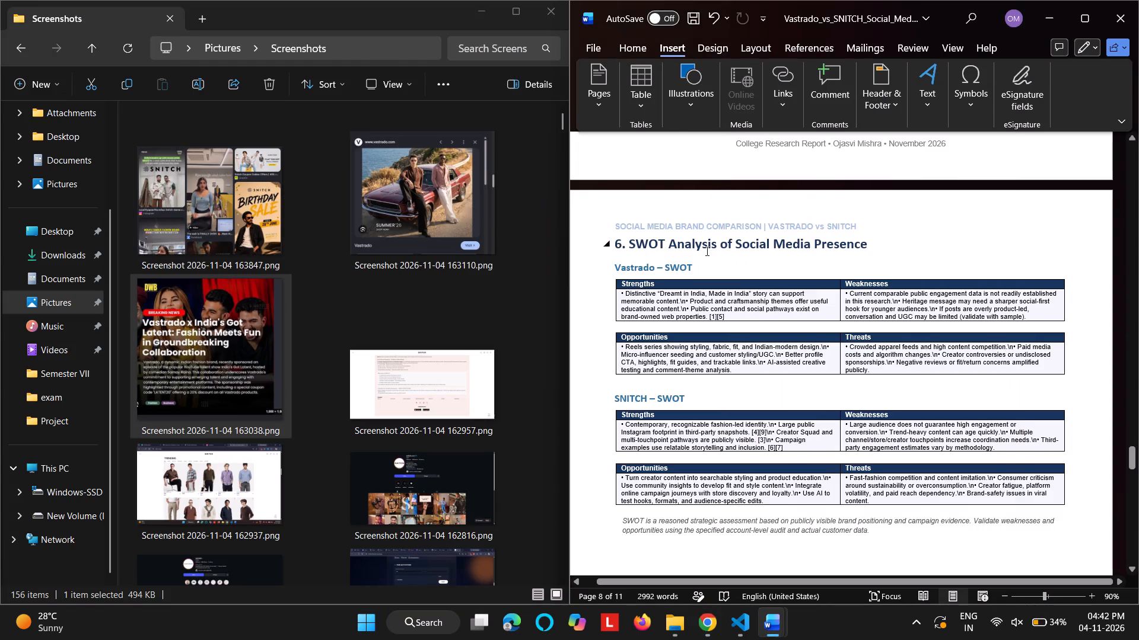
Copy "Social Media Analytics" from the report's section 5 heading, append it to the Google query and run the search.
scroll(704, 252, "up", 2)
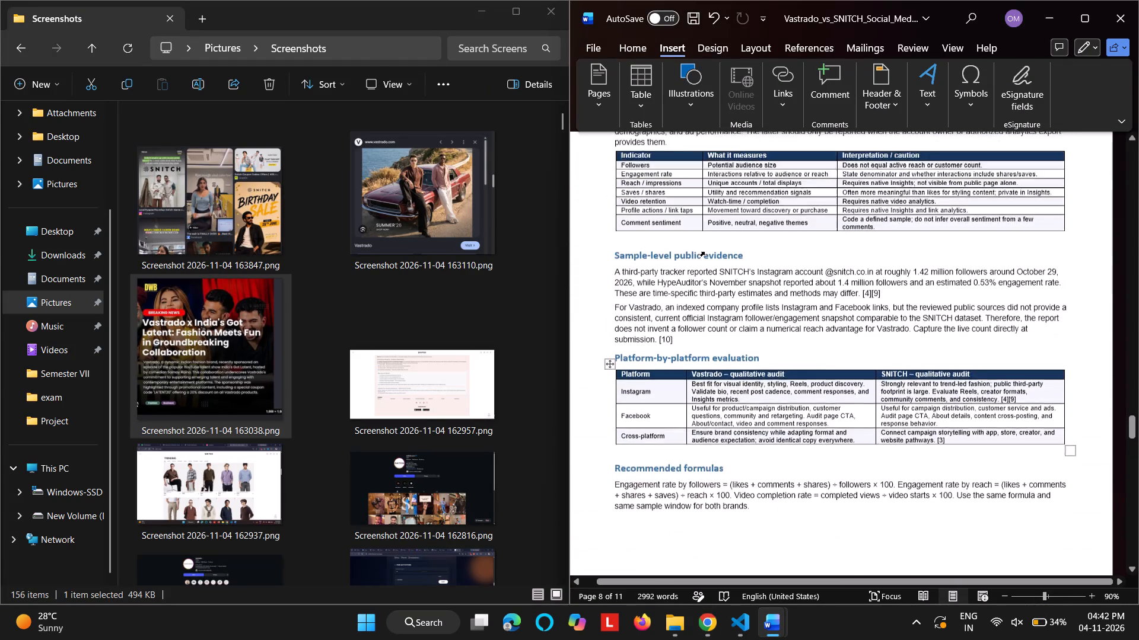
scroll(704, 252, "up", 2)
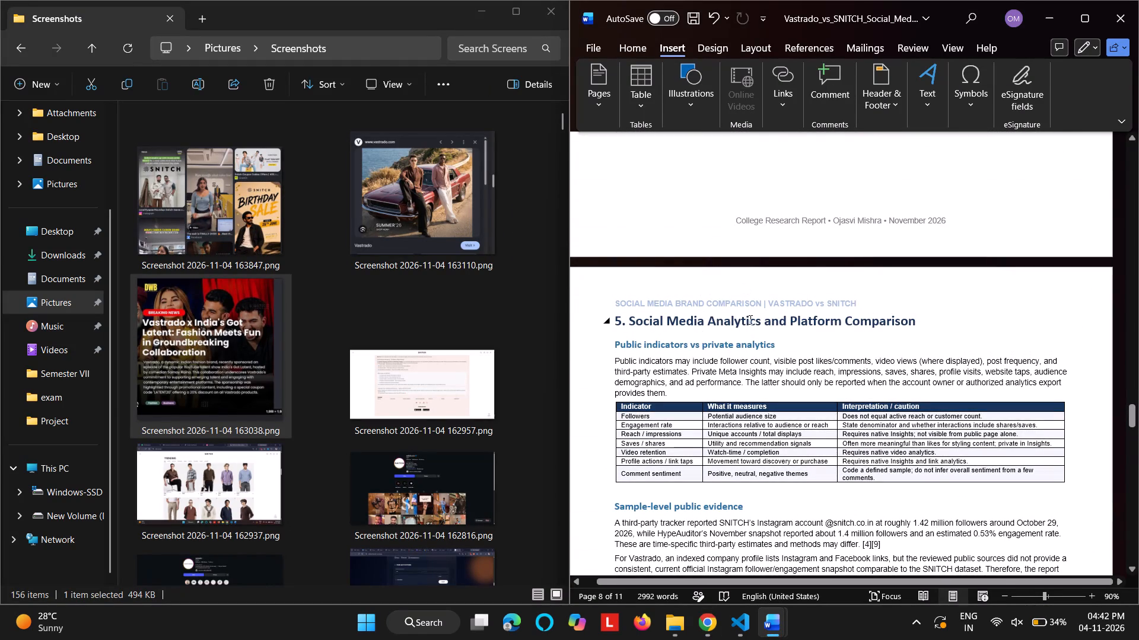
left_click_drag(762, 318, 629, 320)
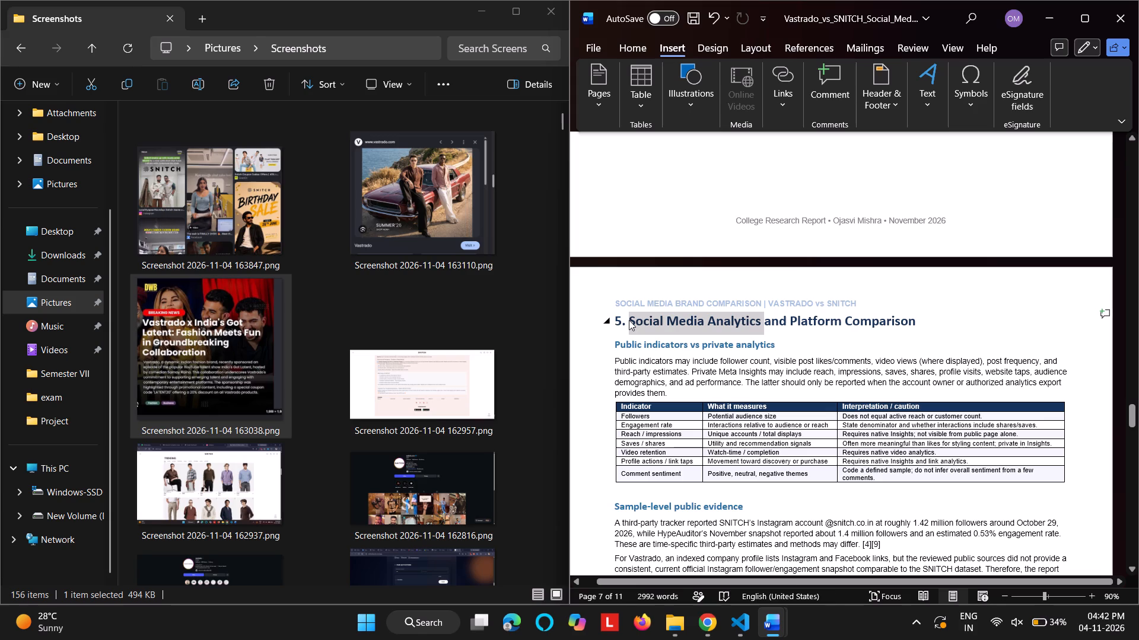
key("ctrl+c")
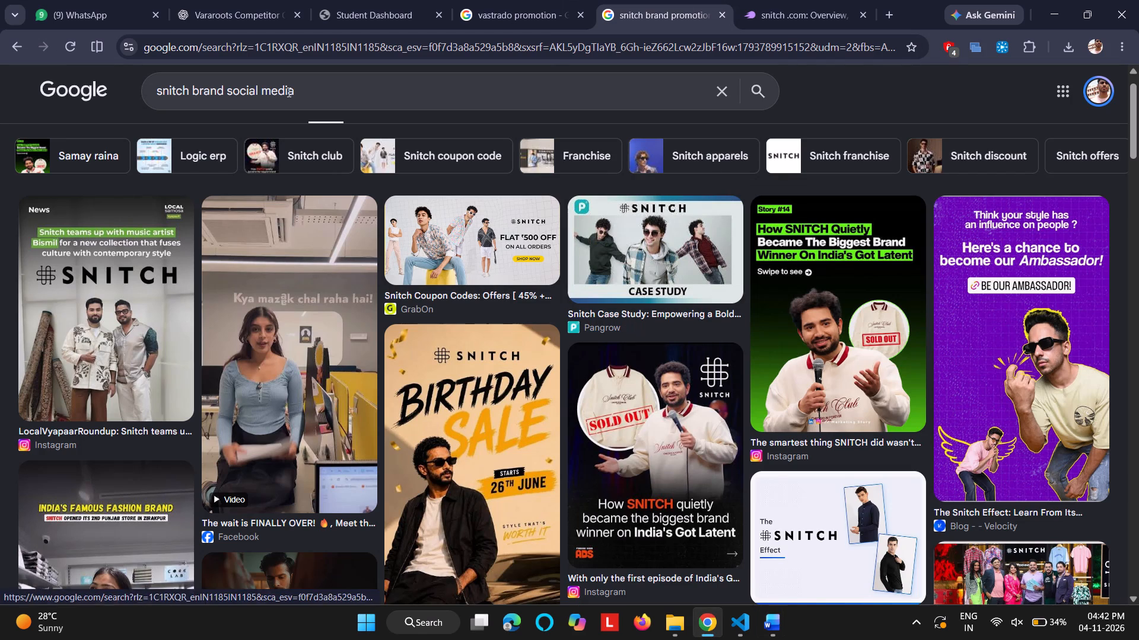
key("ctrl+v")
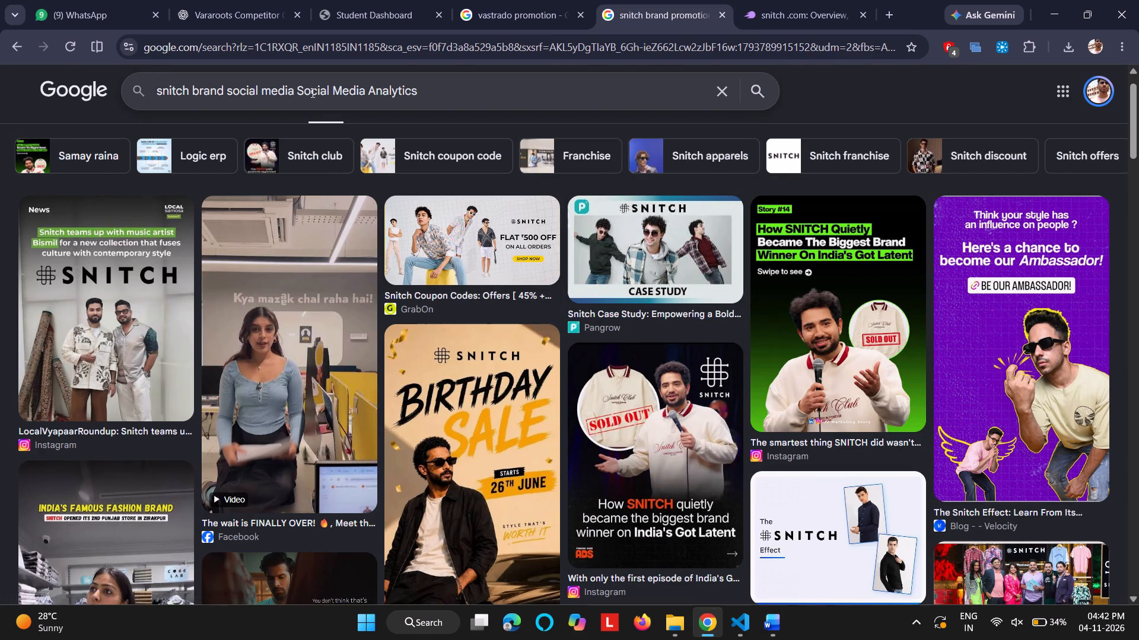
key("Return")
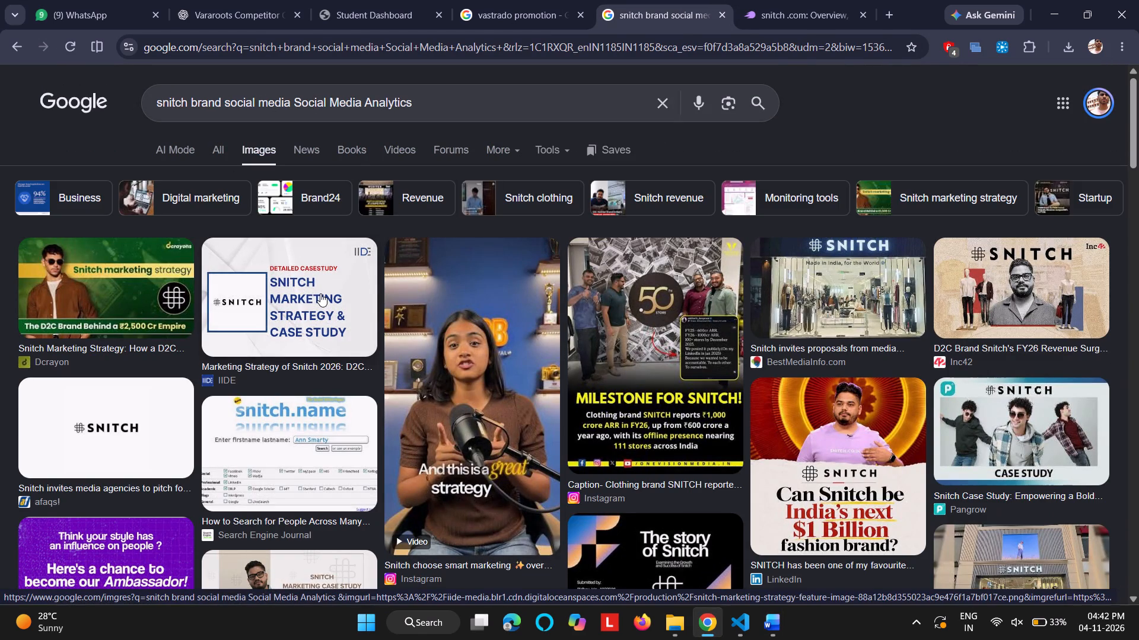
Check an image result, switch to all web results and open the Flora Fountain article on Snitch's marketing strategy.
left_click(306, 412)
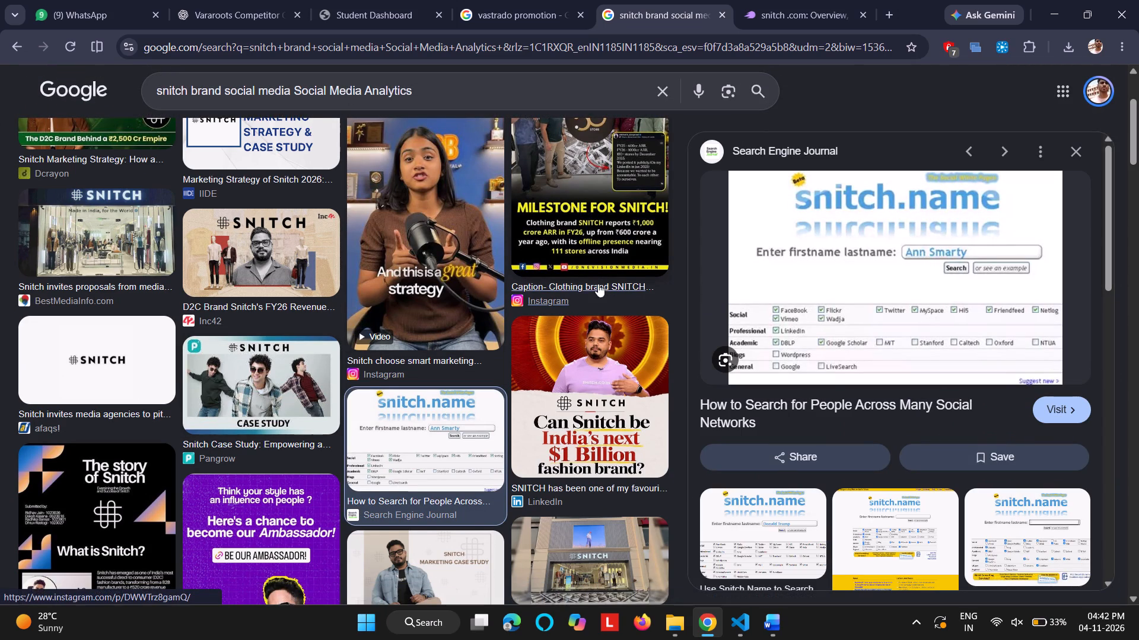
scroll(580, 284, "up", 6)
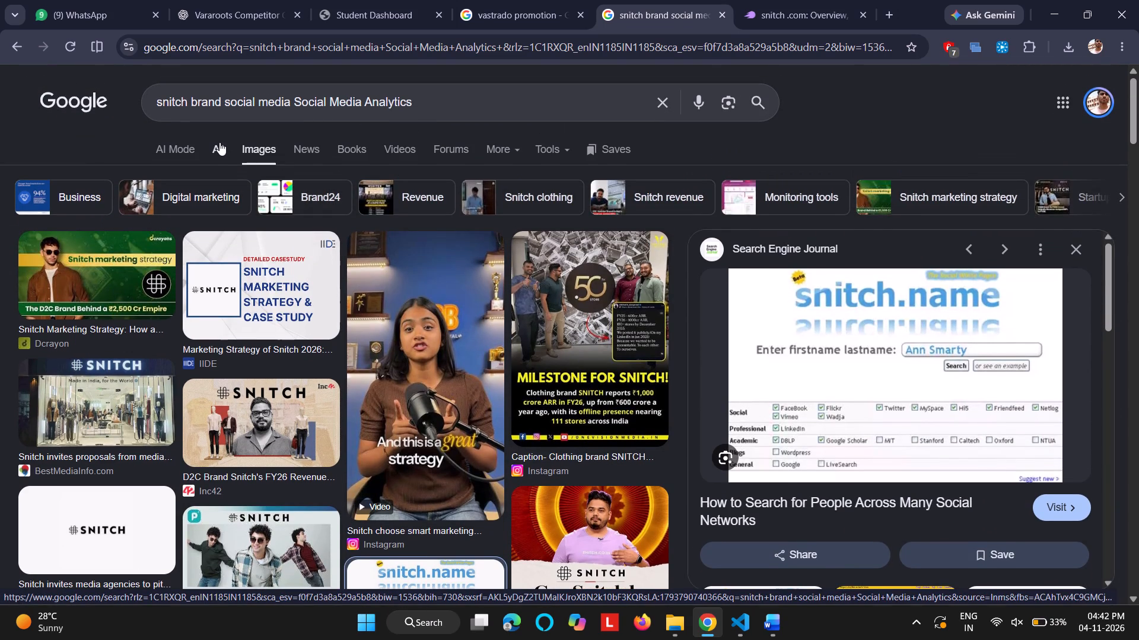
left_click(219, 142)
scroll(463, 373, "down", 1)
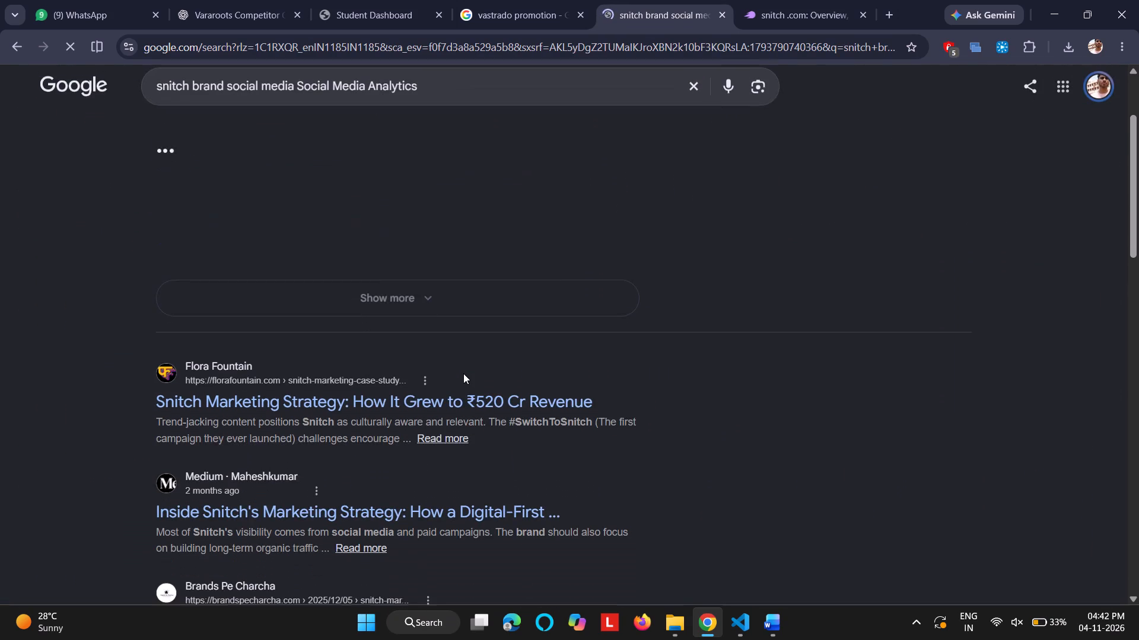
scroll(463, 373, "down", 1)
left_click(297, 398)
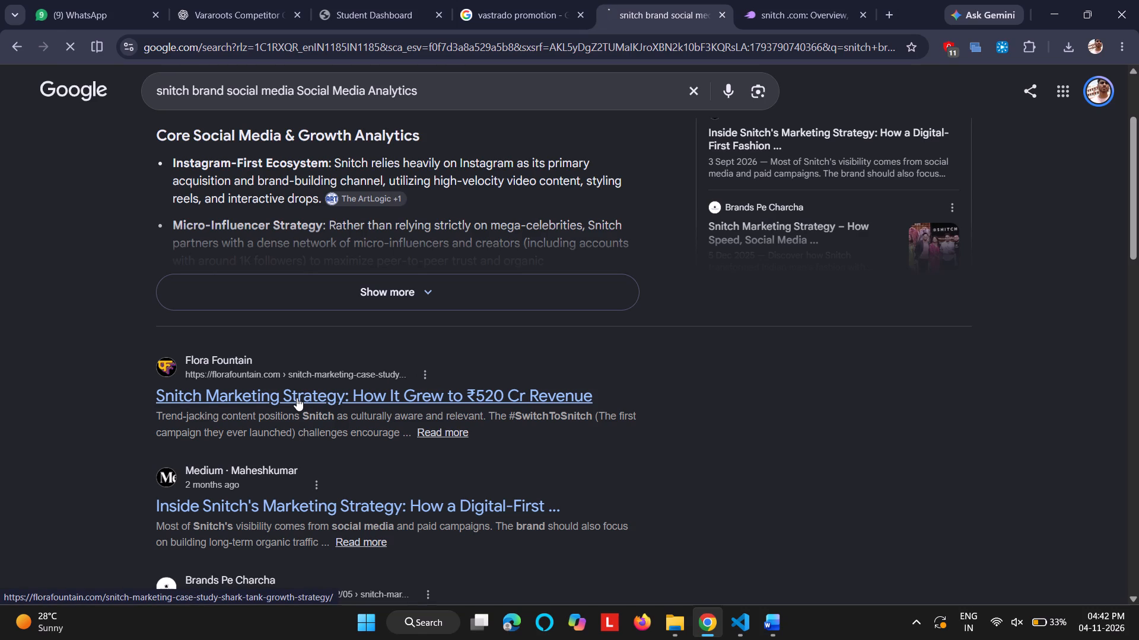
Skim the Flora Fountain article and the Medium article on Snitch's marketing strategy for analytics, returning to the search results after each.
scroll(448, 379, "down", 13)
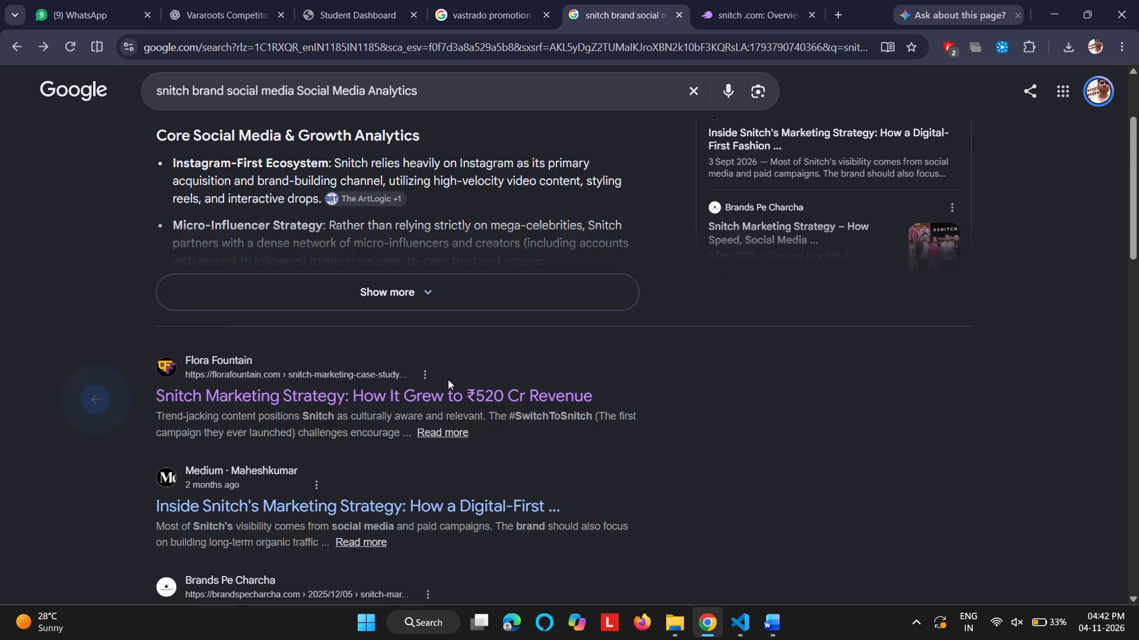
scroll(448, 379, "down", 2)
left_click(247, 338)
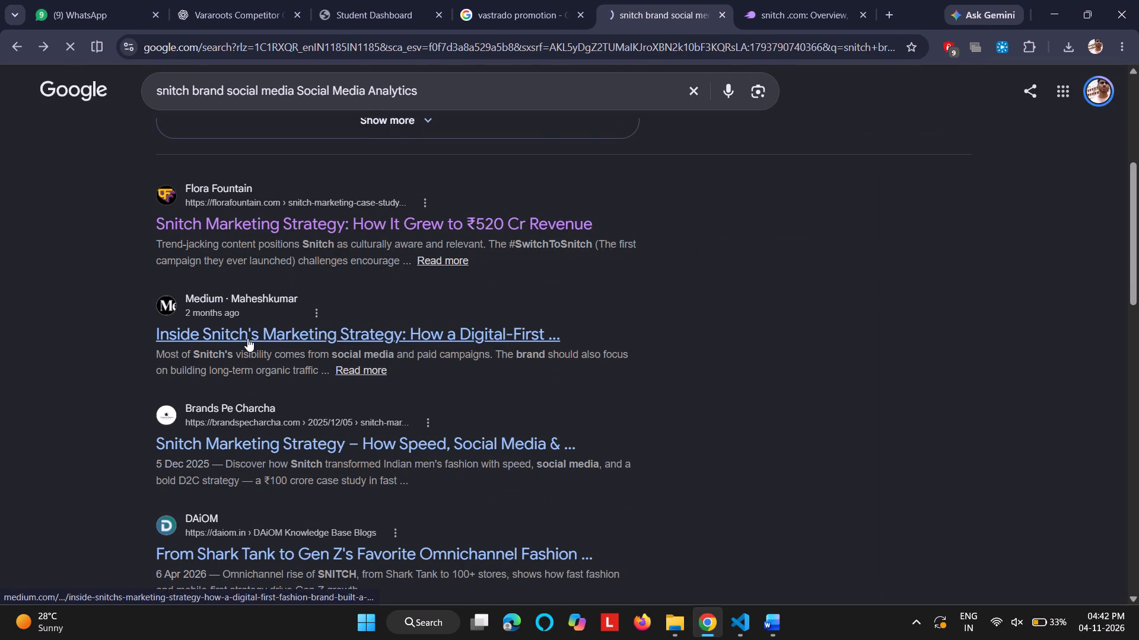
scroll(350, 396, "down", 9)
scroll(350, 396, "right", 2)
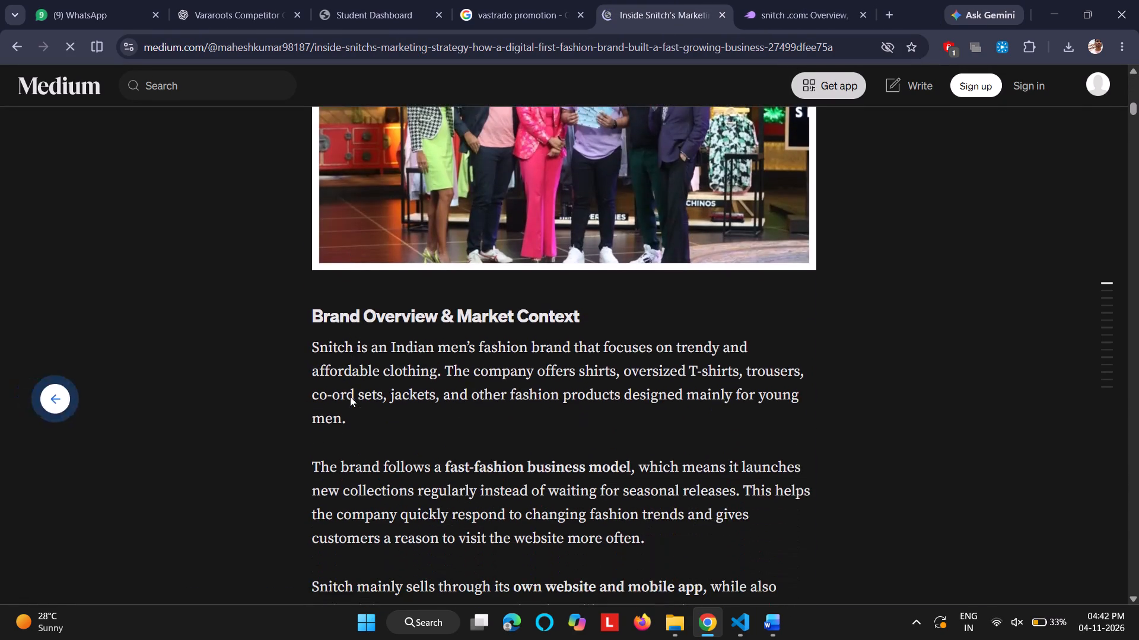
scroll(350, 396, "right", 8)
Open the Brands Pe Charcha article on Snitch's marketing strategy from the search results and dismiss its newsletter sign-up form.
scroll(350, 396, "down", 1)
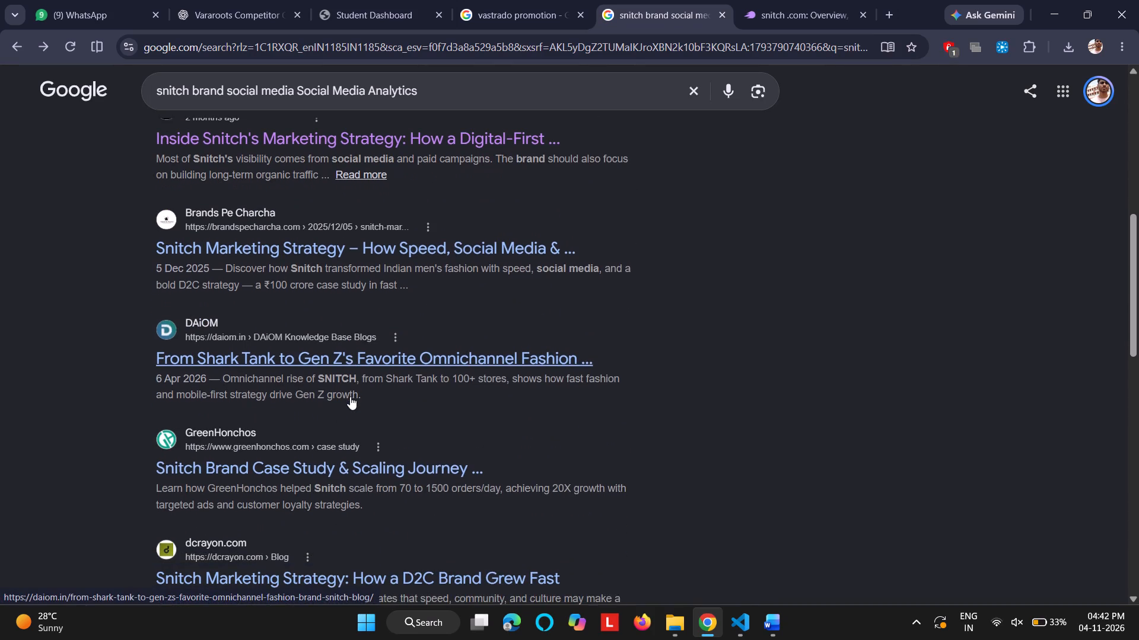
scroll(350, 396, "down", 1)
left_click(241, 247)
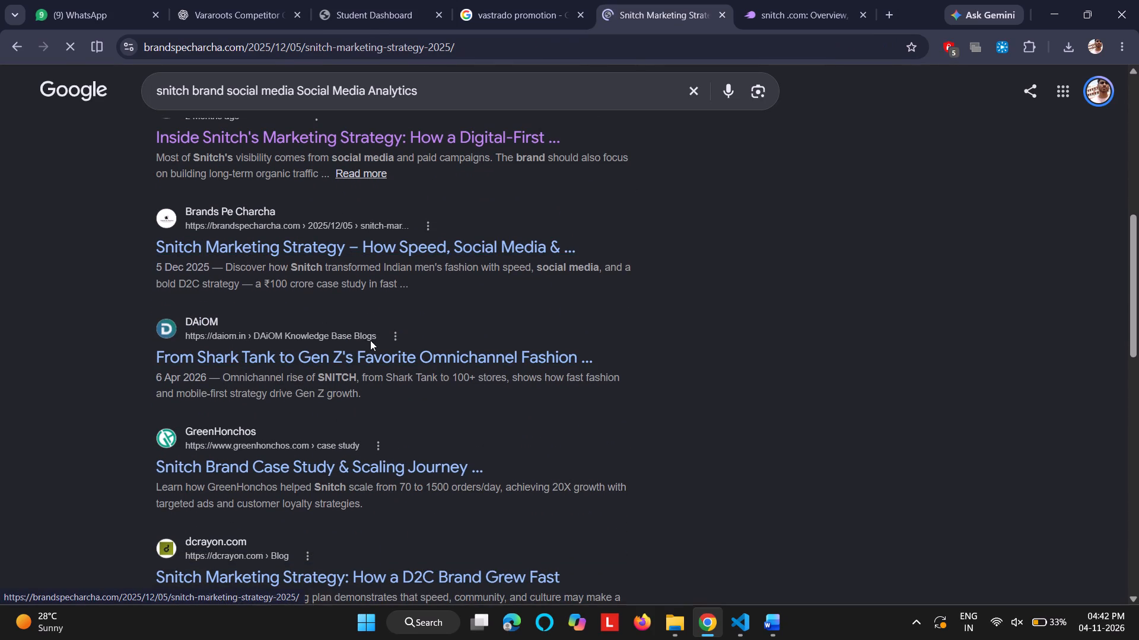
scroll(370, 340, "down", 11)
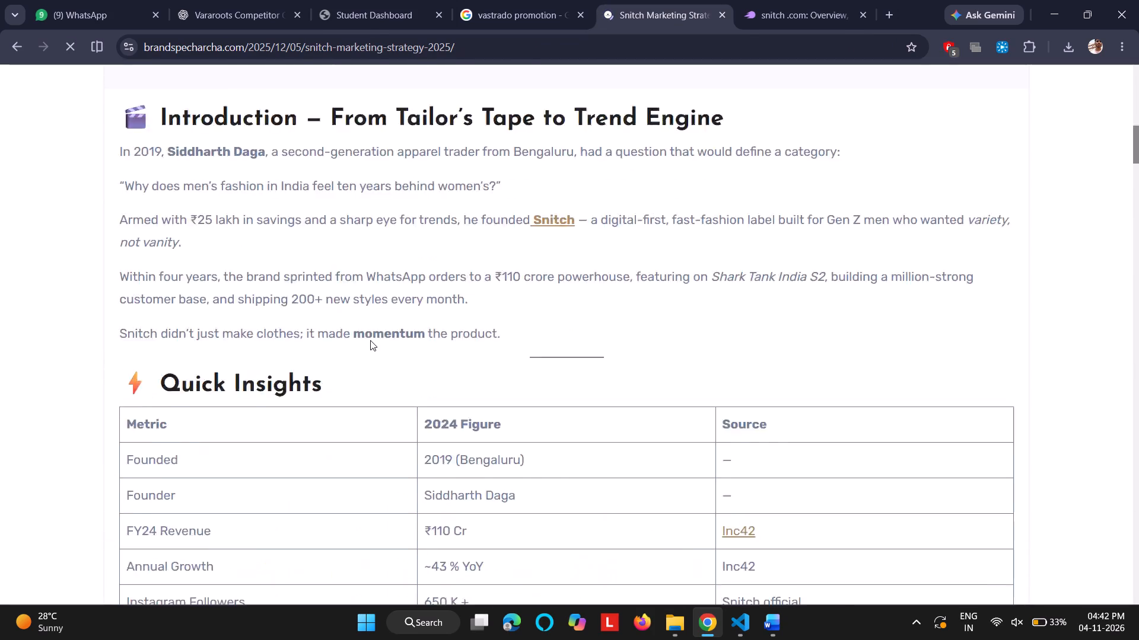
scroll(370, 340, "up", 1)
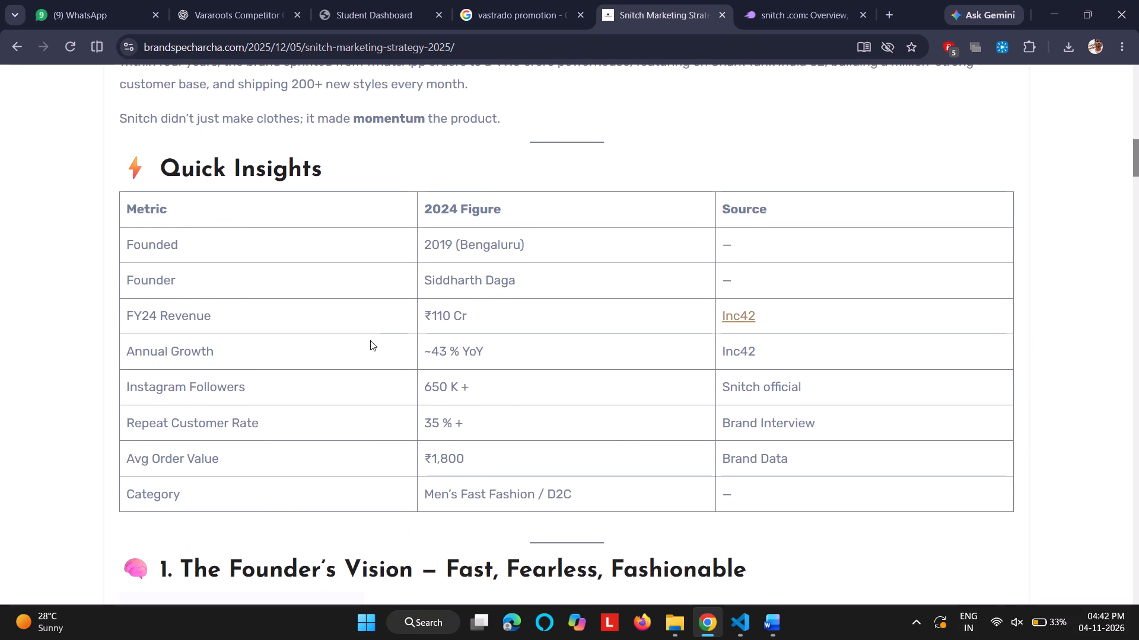
scroll(370, 340, "up", 1)
left_click(1084, 88)
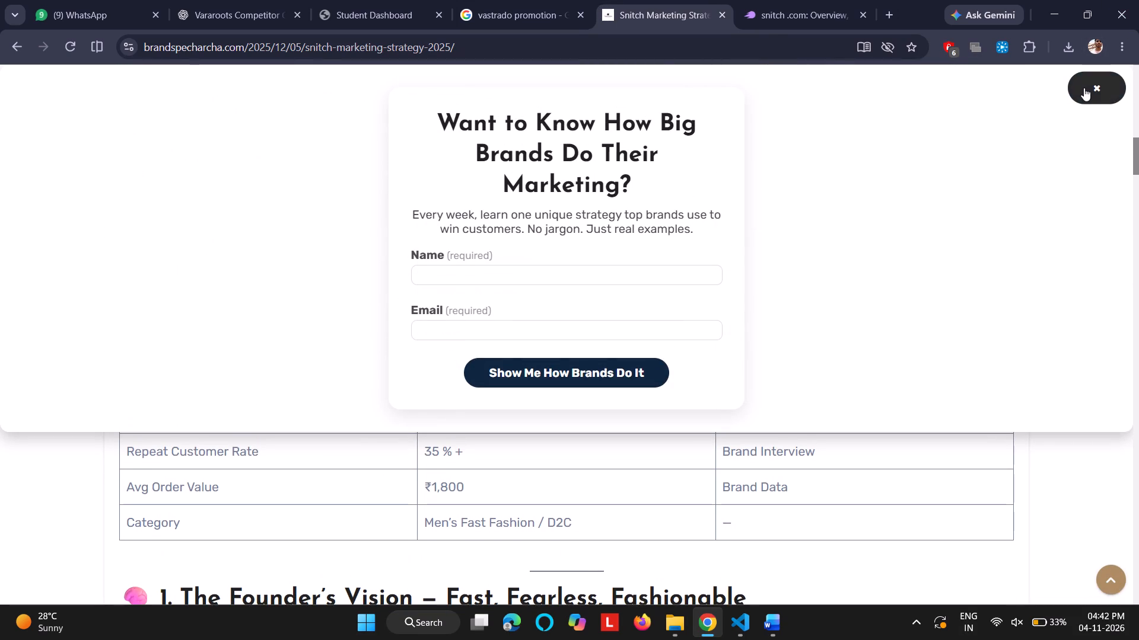
Look through the Brands Pe Charcha article's sections and tables for Snitch social media figures usable in the report.
scroll(631, 305, "up", 4)
scroll(631, 305, "down", 1)
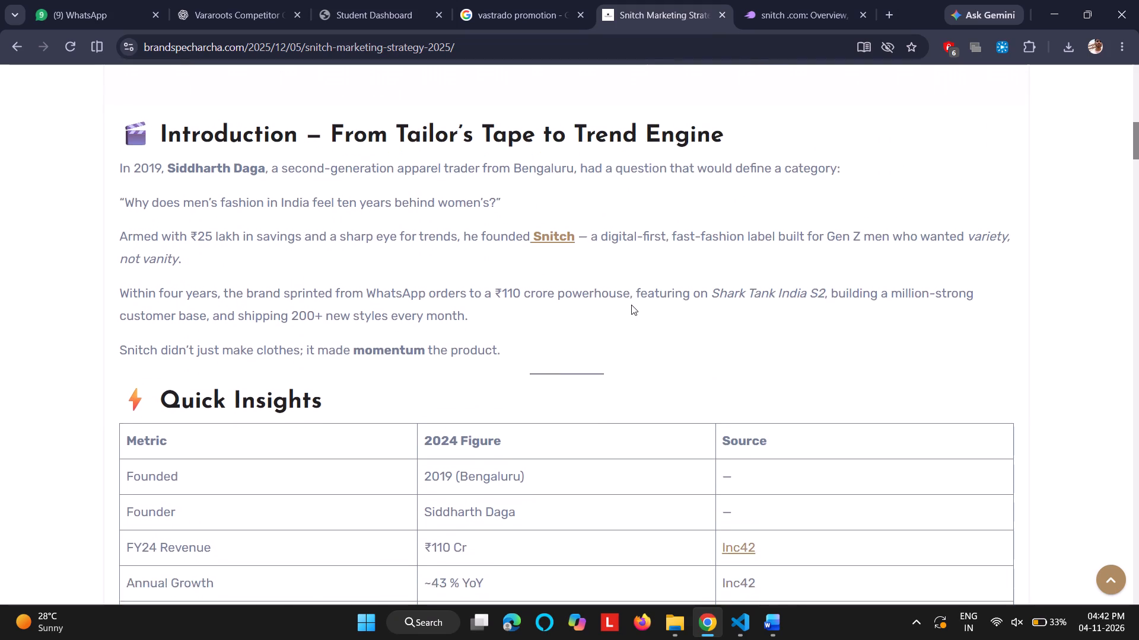
scroll(631, 305, "down", 4)
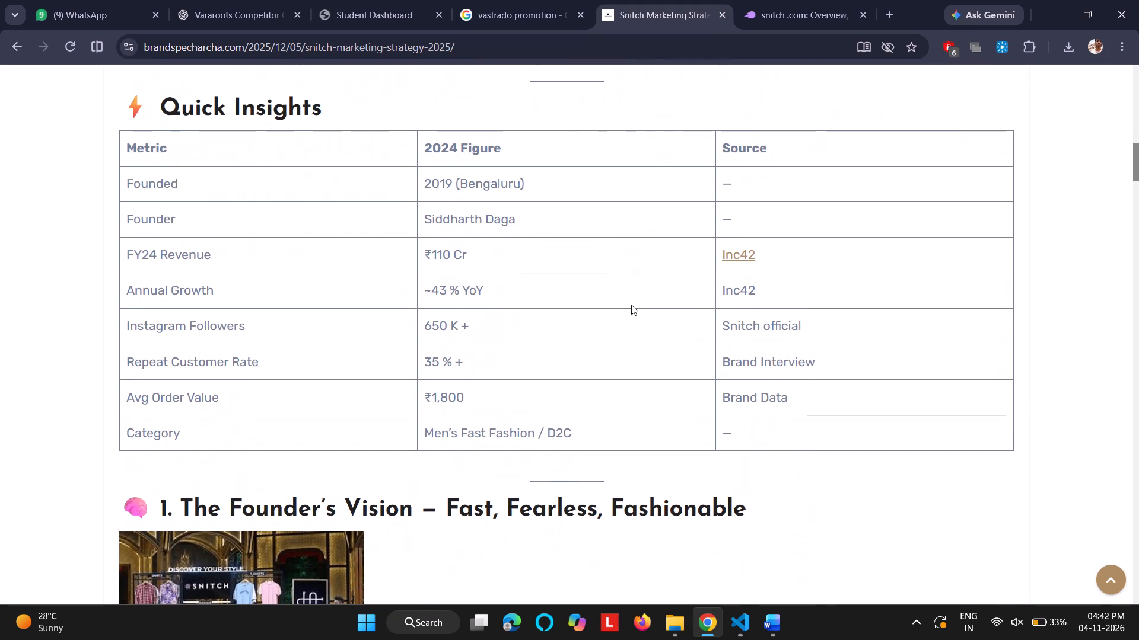
scroll(631, 305, "down", 2)
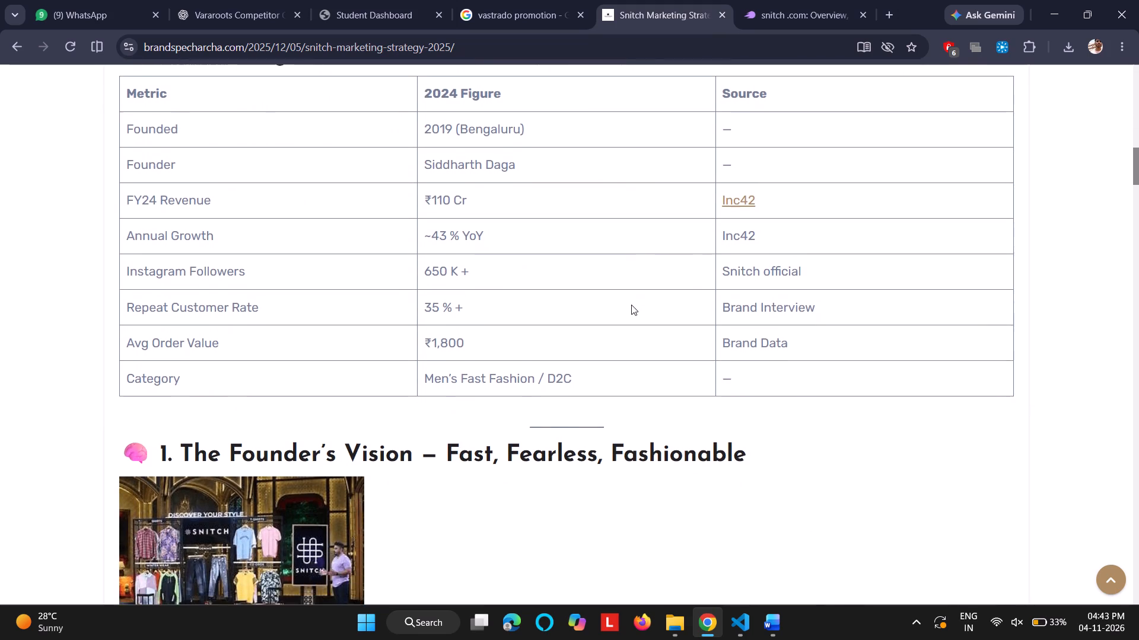
scroll(631, 305, "down", 6)
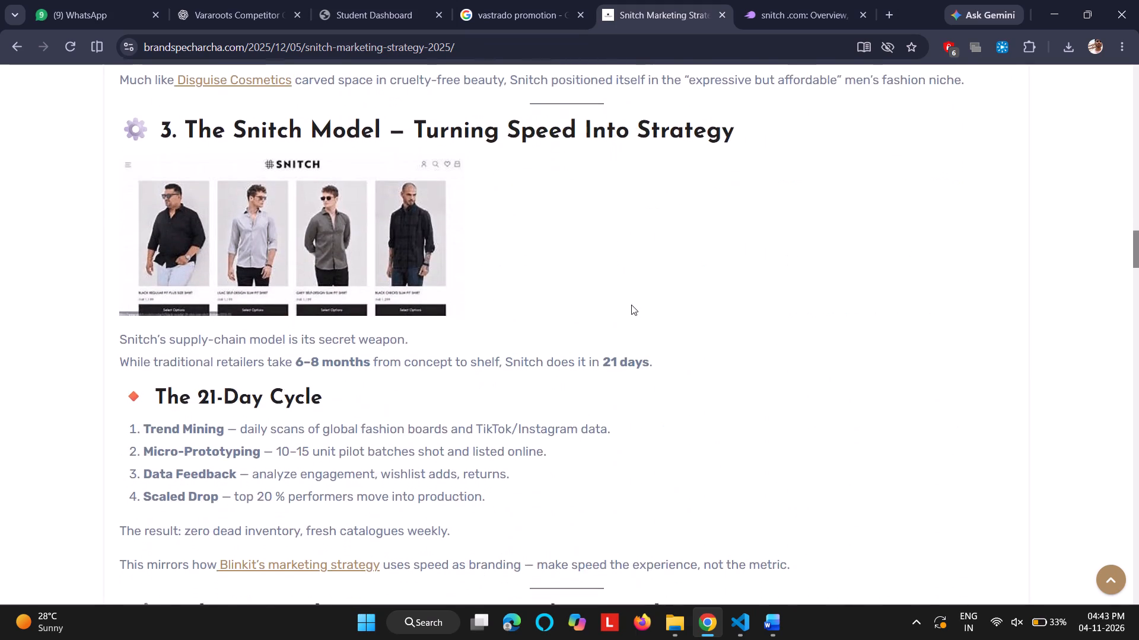
scroll(631, 305, "down", 7)
scroll(631, 305, "up", 10)
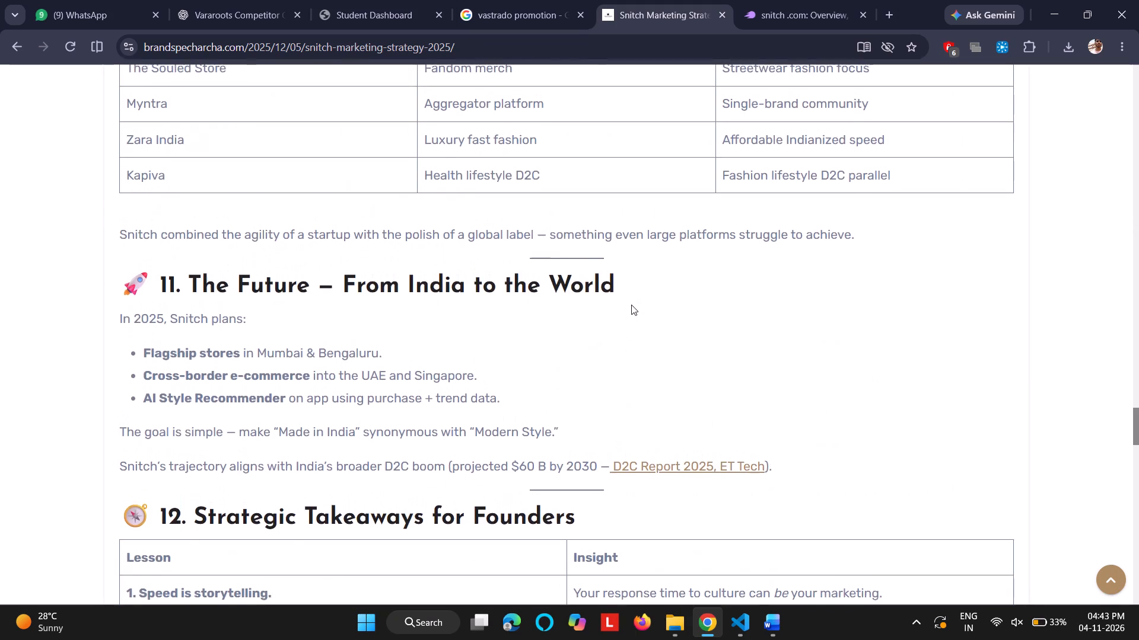
scroll(631, 305, "up", 2)
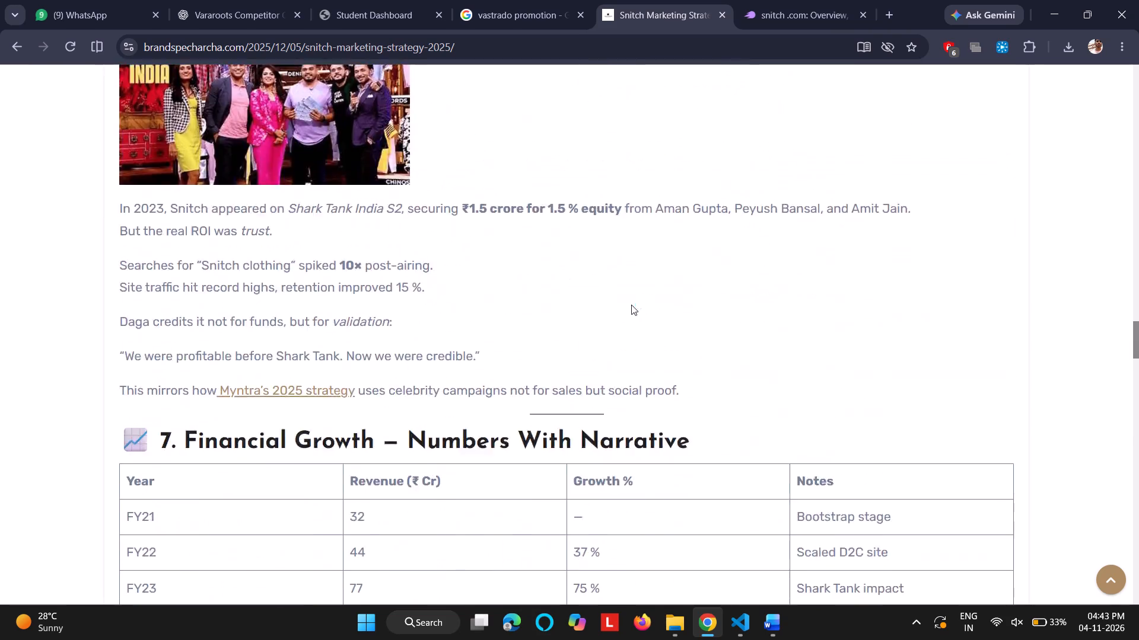
scroll(631, 305, "up", 4)
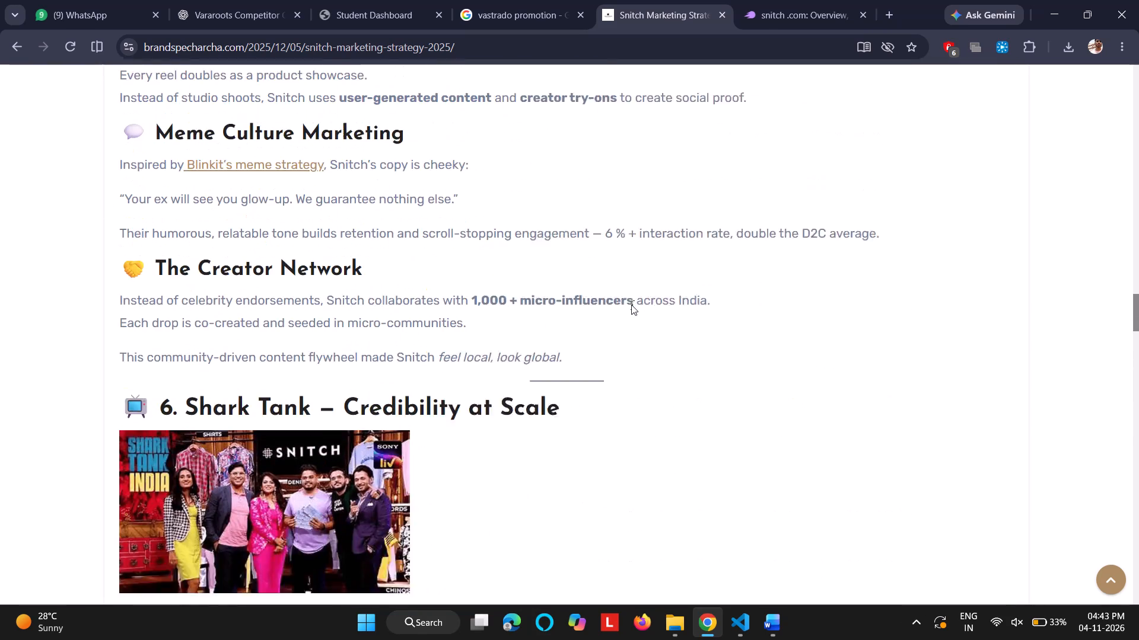
scroll(631, 305, "up", 12)
scroll(631, 305, "down", 3)
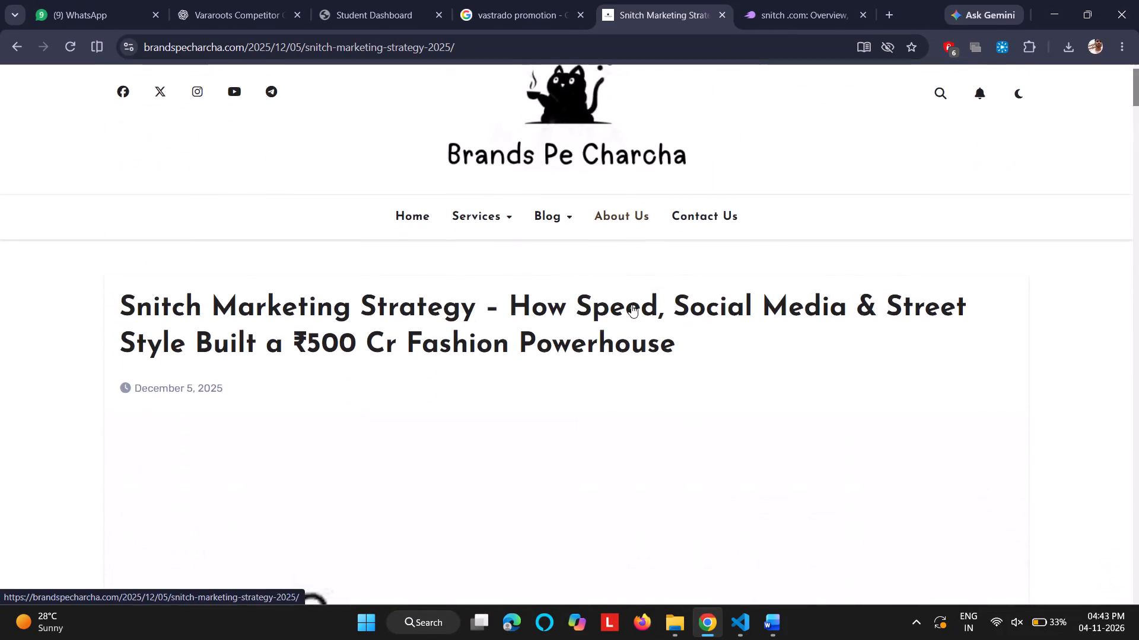
scroll(631, 305, "down", 9)
Capture a screenshot of the article's Quick Insights heading and its full table of 2024 figures.
scroll(631, 305, "up", 2)
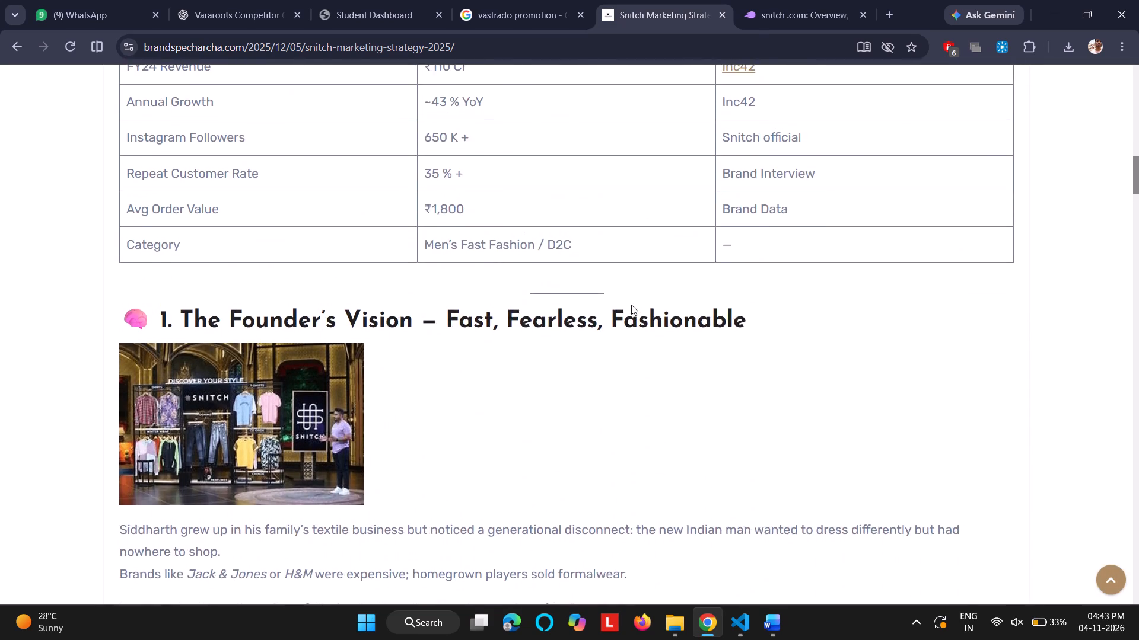
scroll(631, 305, "up", 4)
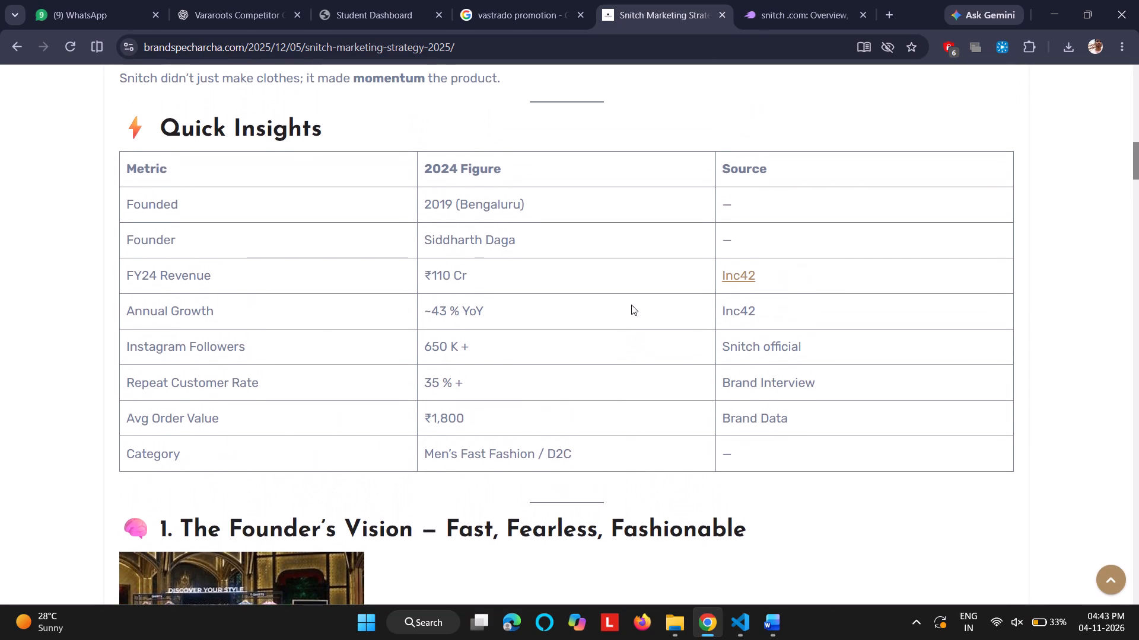
scroll(631, 305, "up", 1)
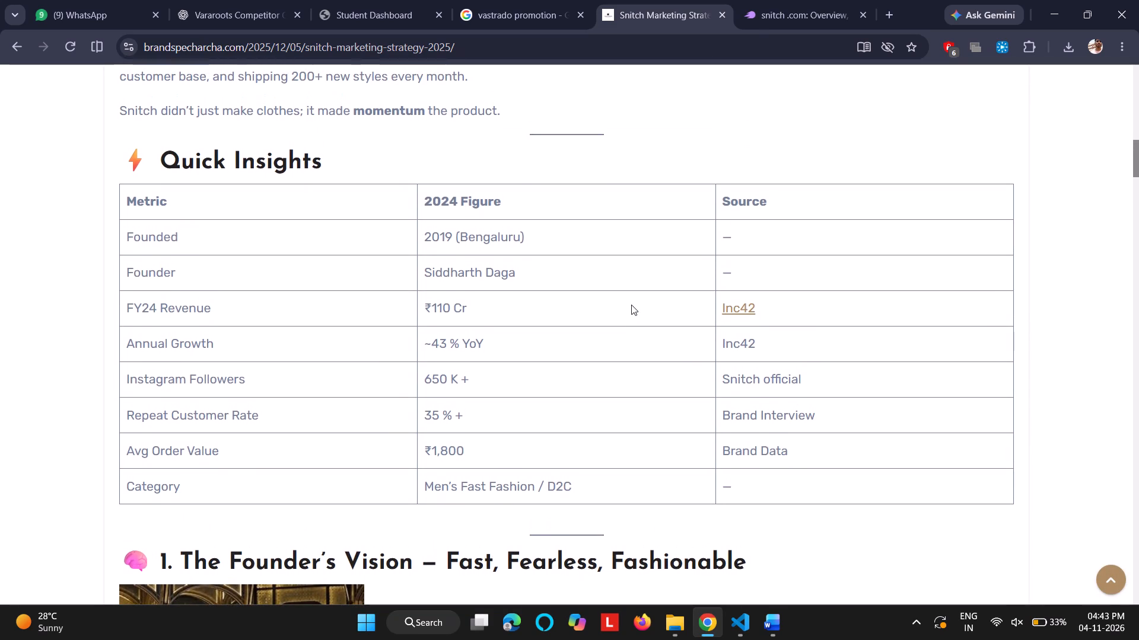
key("shift+super+s")
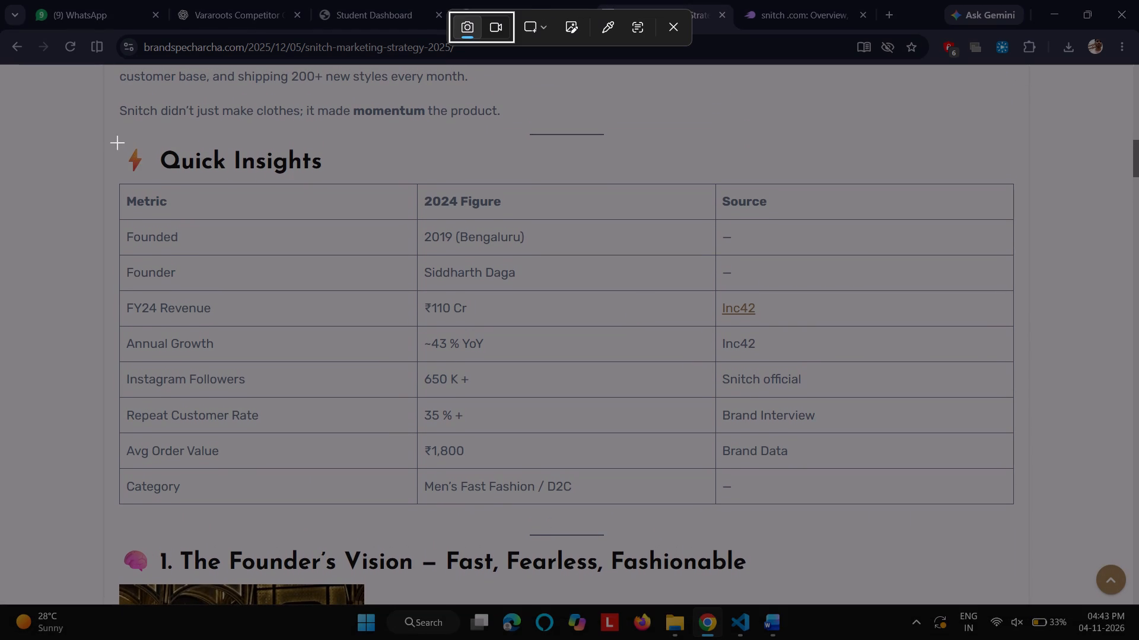
left_click_drag(113, 142, 1037, 516)
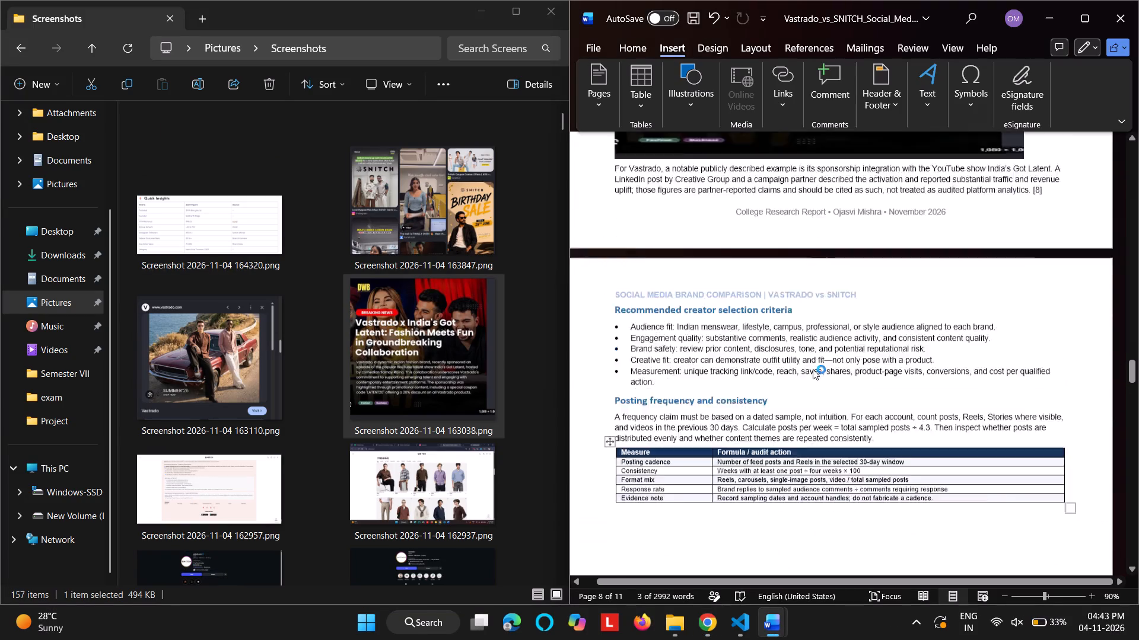
Paste the Quick Insights screenshot into the Word report after the Recommended formulas text, before the SWOT section.
scroll(813, 369, "down", 1)
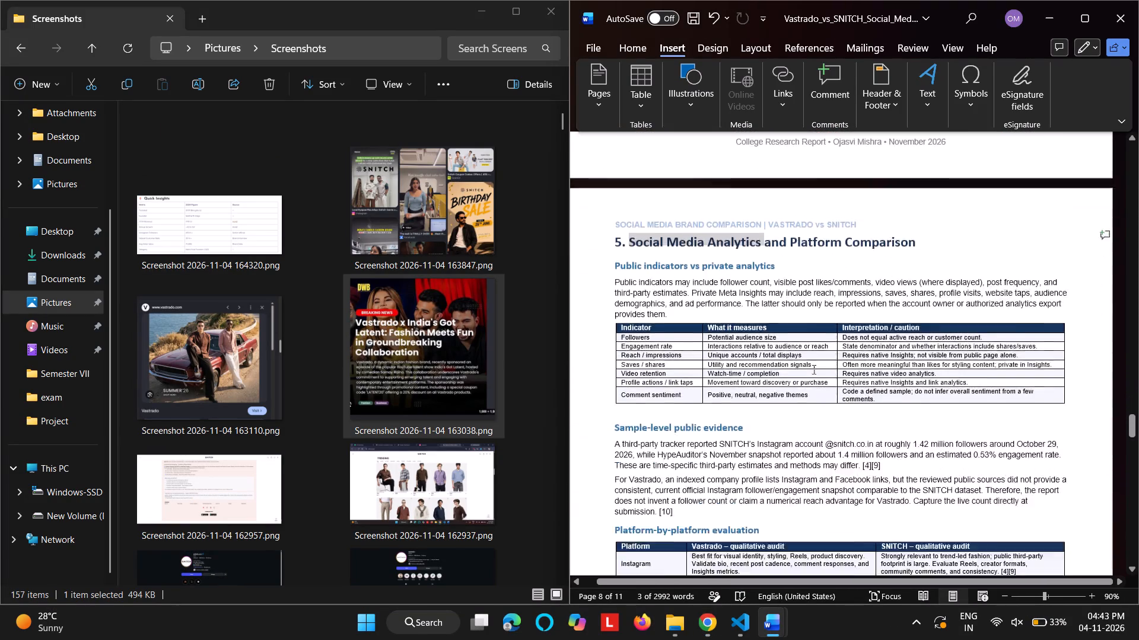
scroll(813, 369, "down", 2)
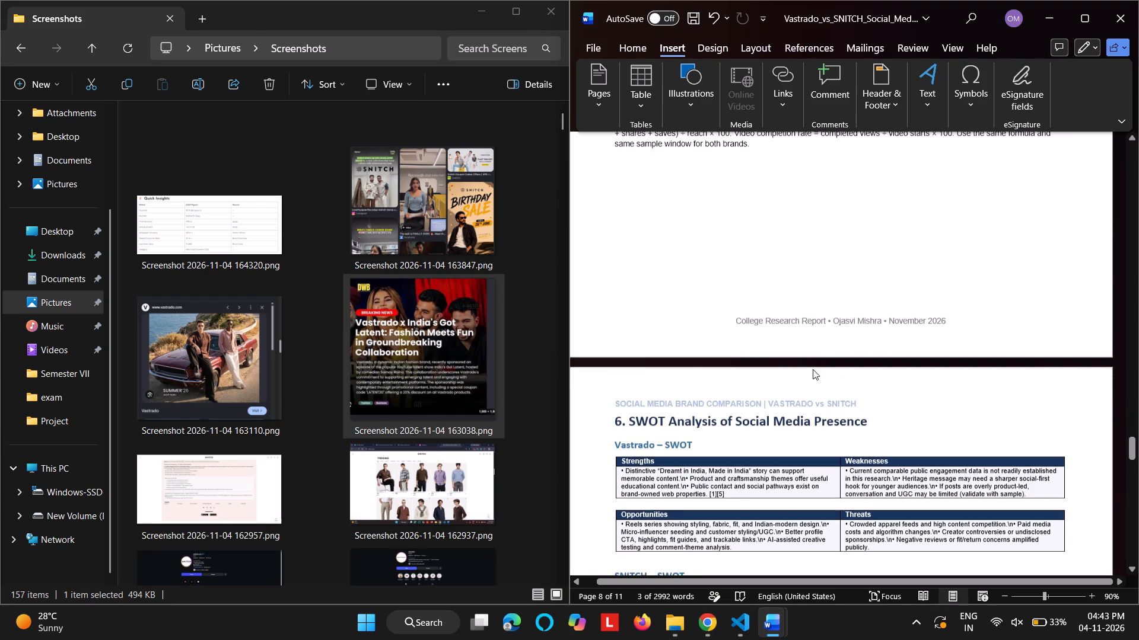
left_click(628, 175)
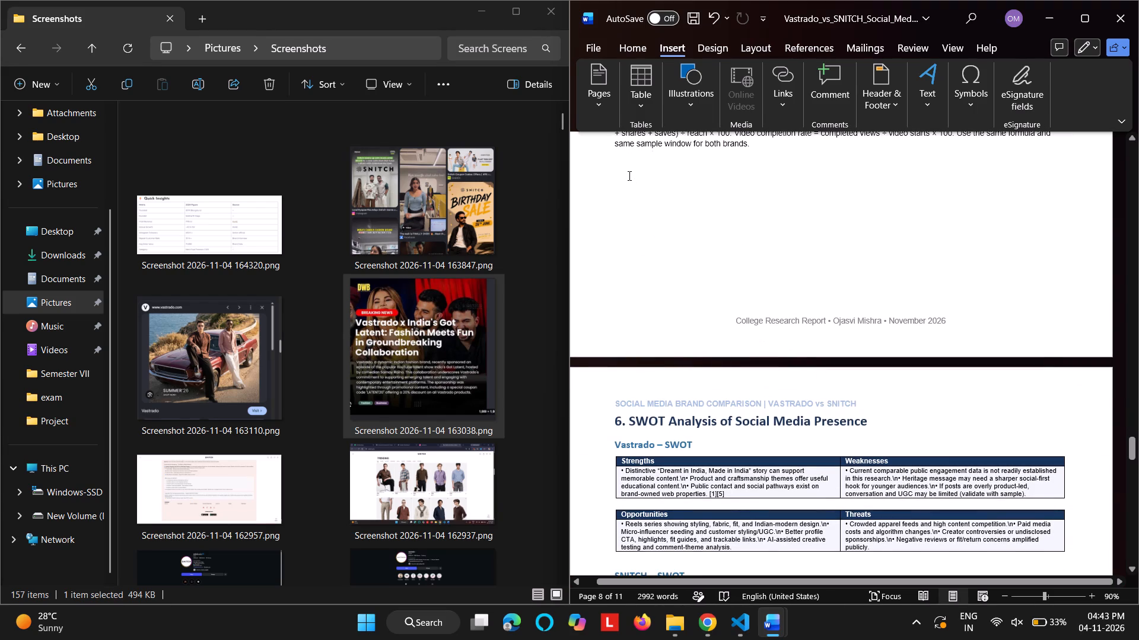
key("ctrl+v")
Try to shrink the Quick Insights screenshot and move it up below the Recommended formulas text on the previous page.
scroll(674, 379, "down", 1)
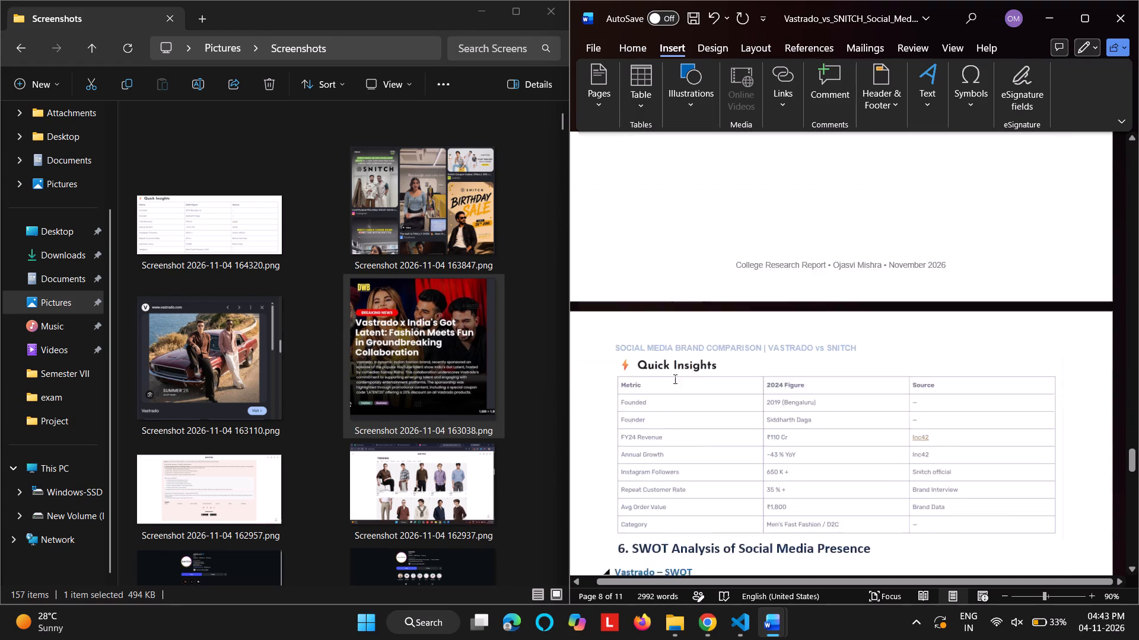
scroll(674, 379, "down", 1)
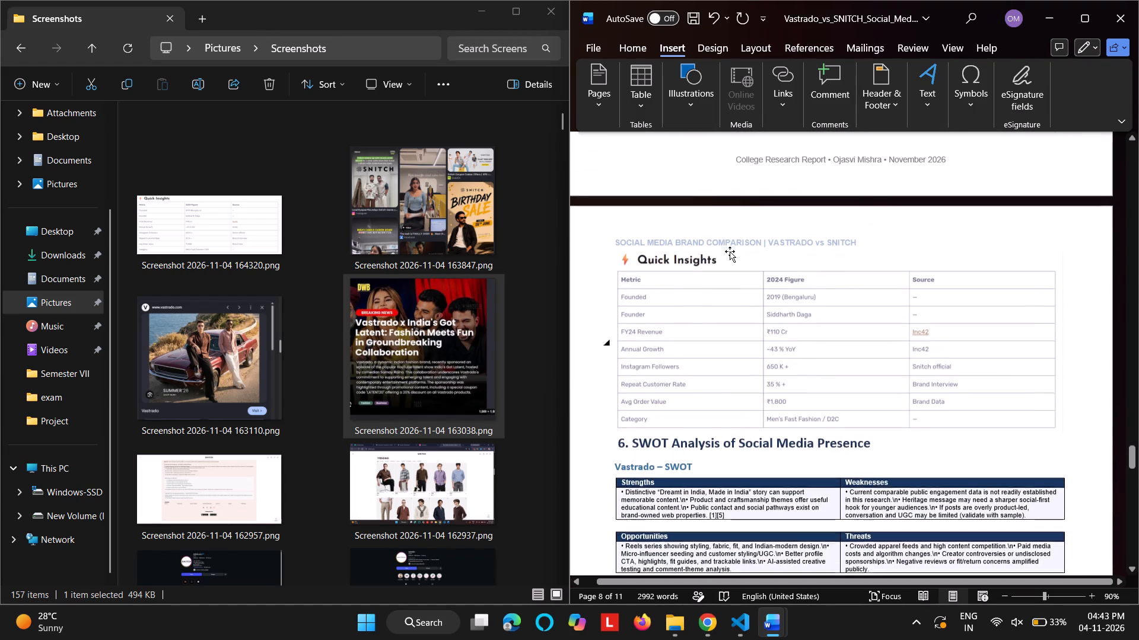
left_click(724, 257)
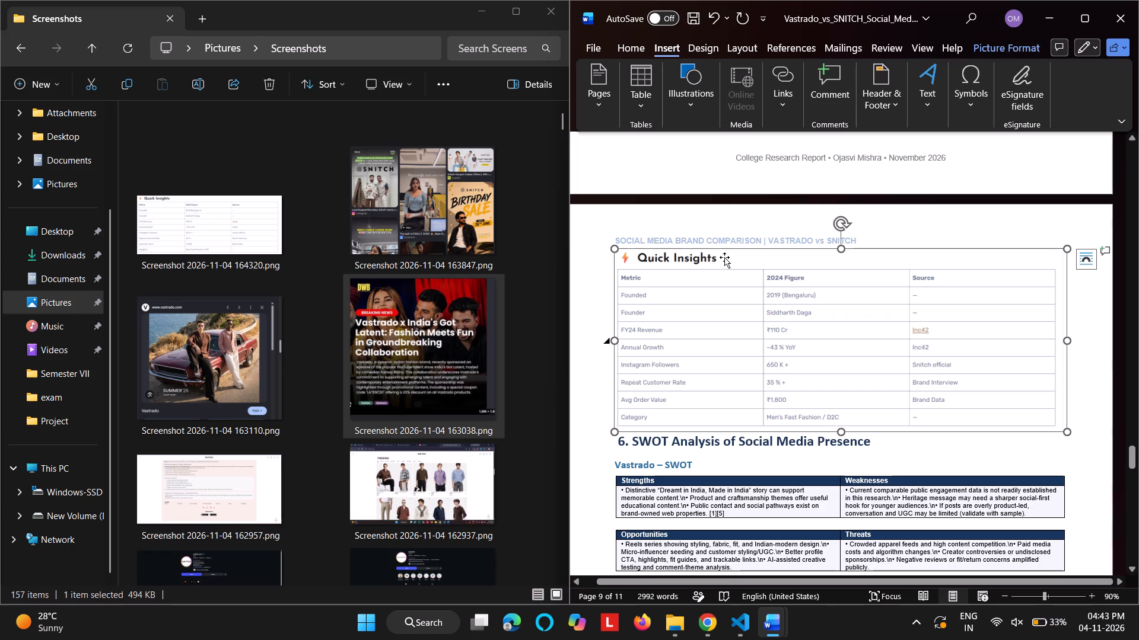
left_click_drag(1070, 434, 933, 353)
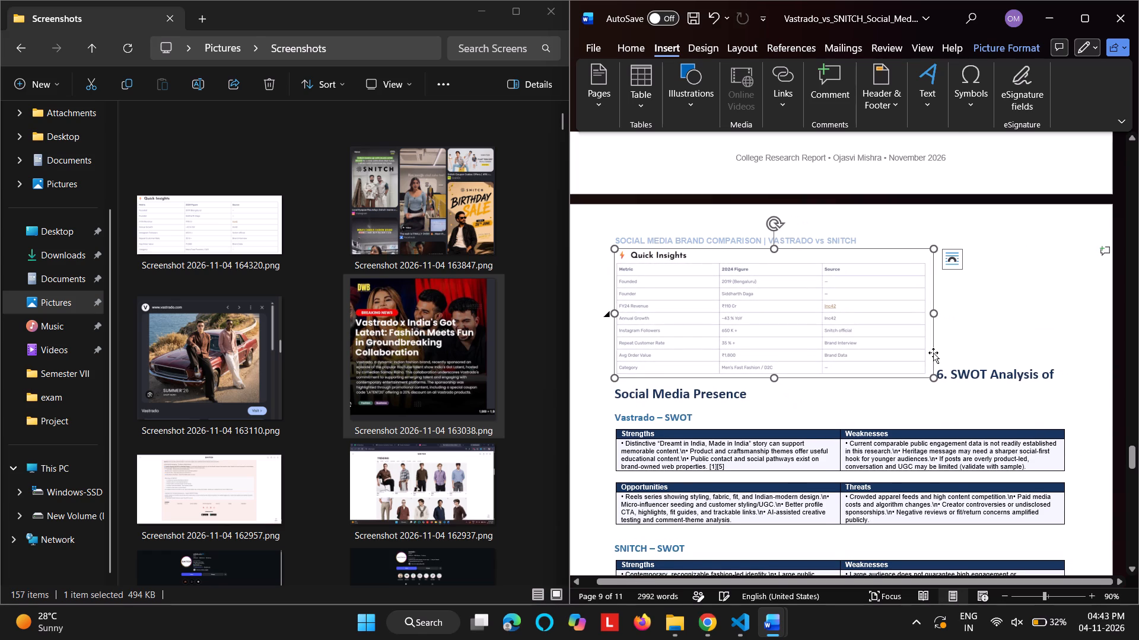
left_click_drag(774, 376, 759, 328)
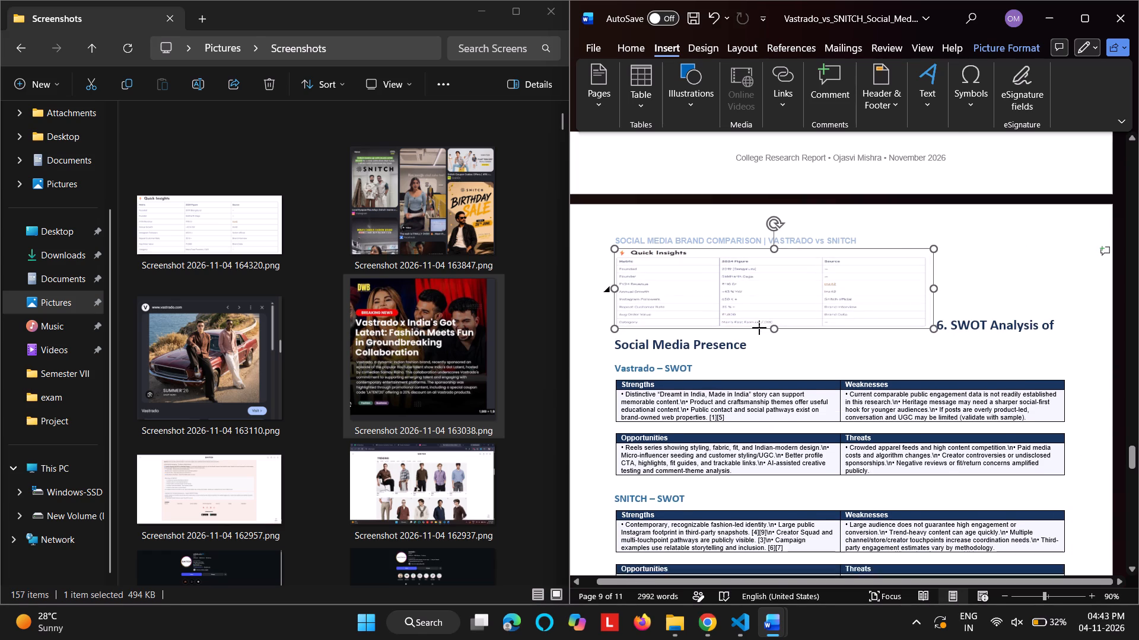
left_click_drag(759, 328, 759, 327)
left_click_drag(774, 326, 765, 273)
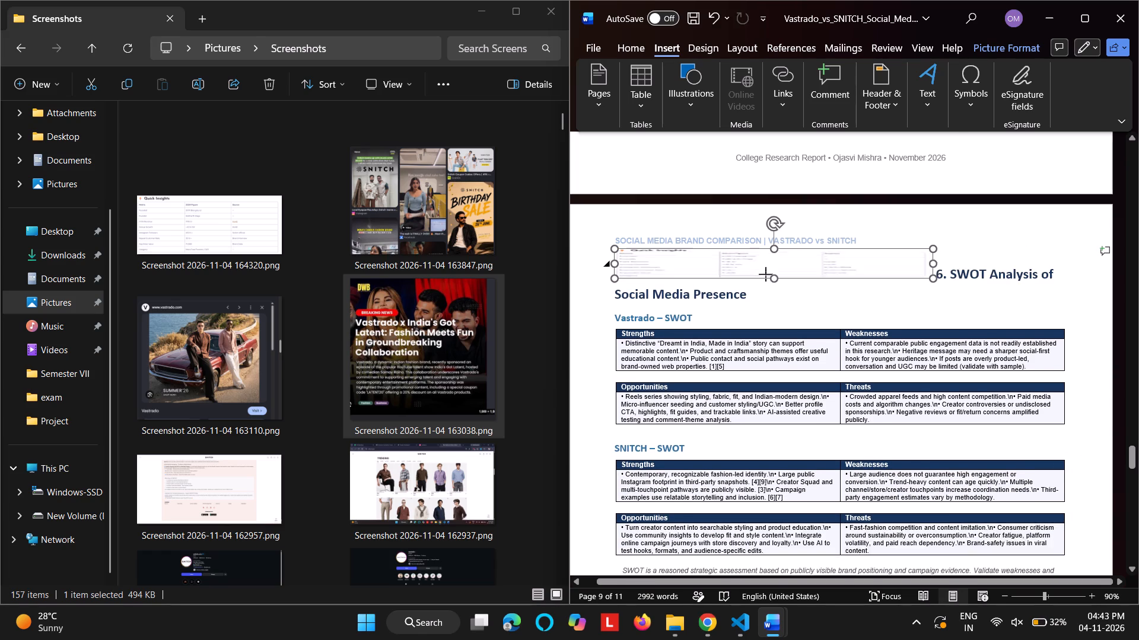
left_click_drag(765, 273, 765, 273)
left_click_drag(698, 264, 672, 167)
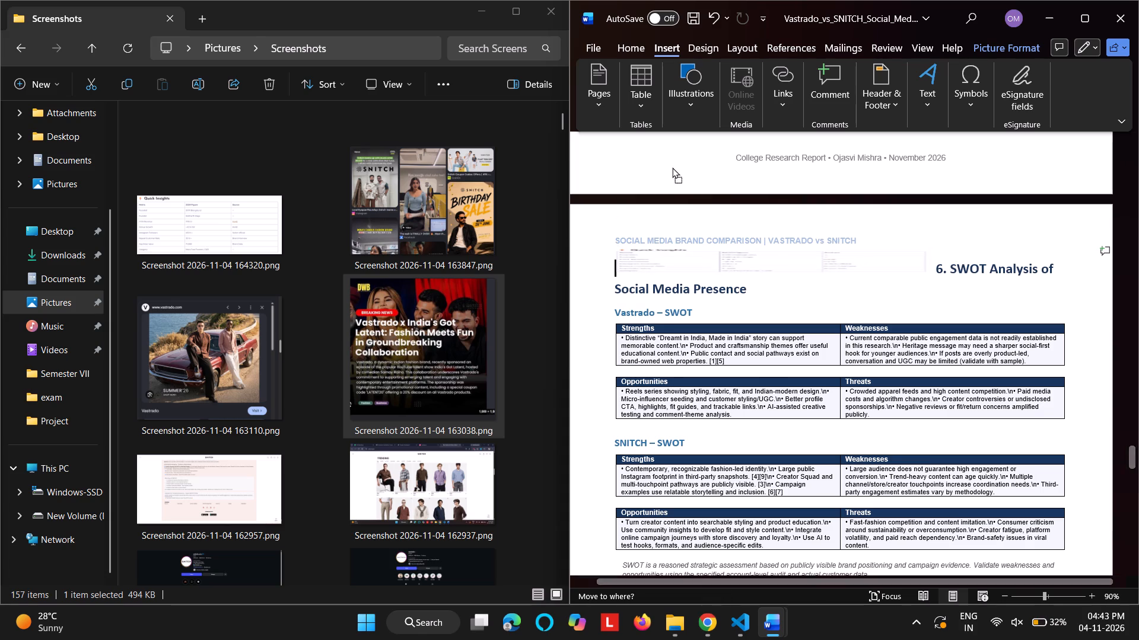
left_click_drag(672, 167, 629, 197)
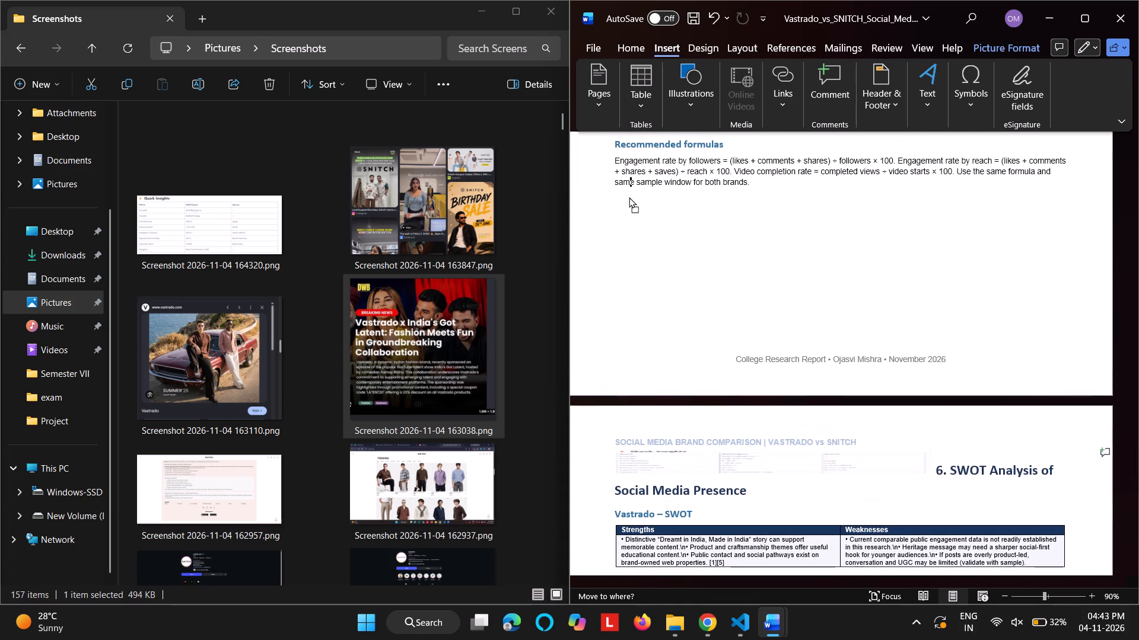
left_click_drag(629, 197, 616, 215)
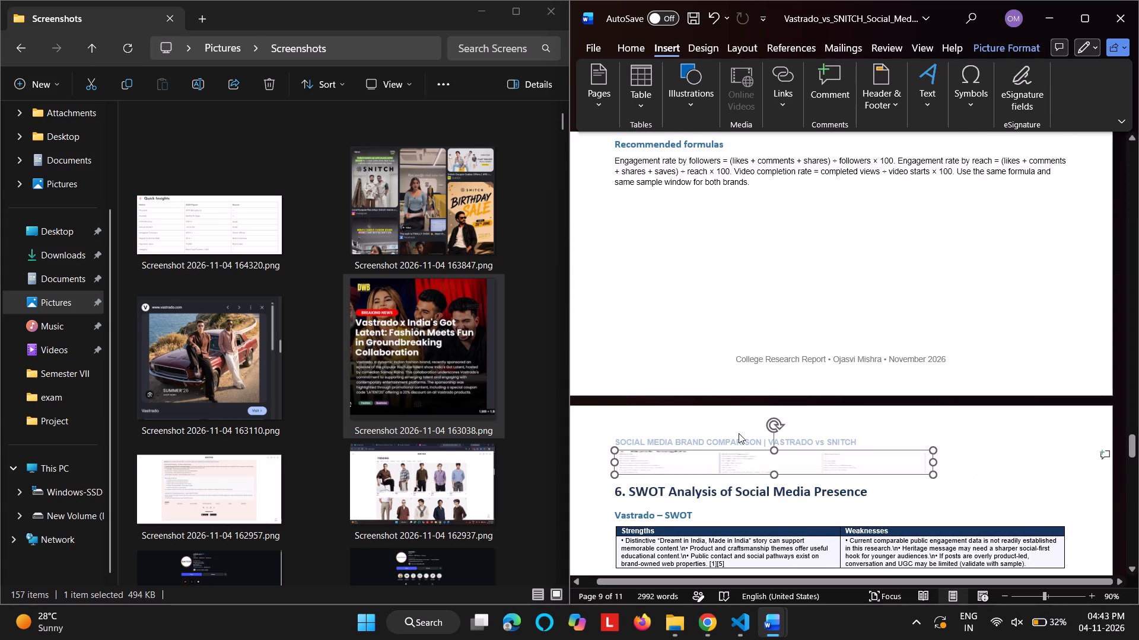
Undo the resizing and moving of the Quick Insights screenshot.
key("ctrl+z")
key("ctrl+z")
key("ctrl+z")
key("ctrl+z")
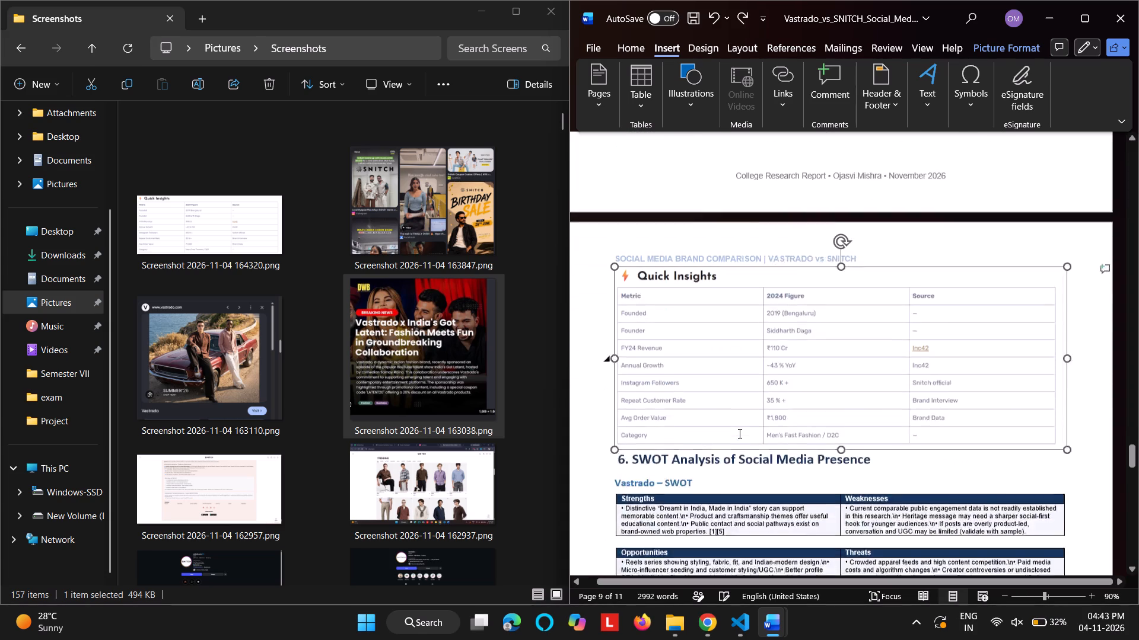
Add the heading "Snitch Insites" in the report directly above the Quick Insights screenshot.
scroll(738, 268, "up", 1)
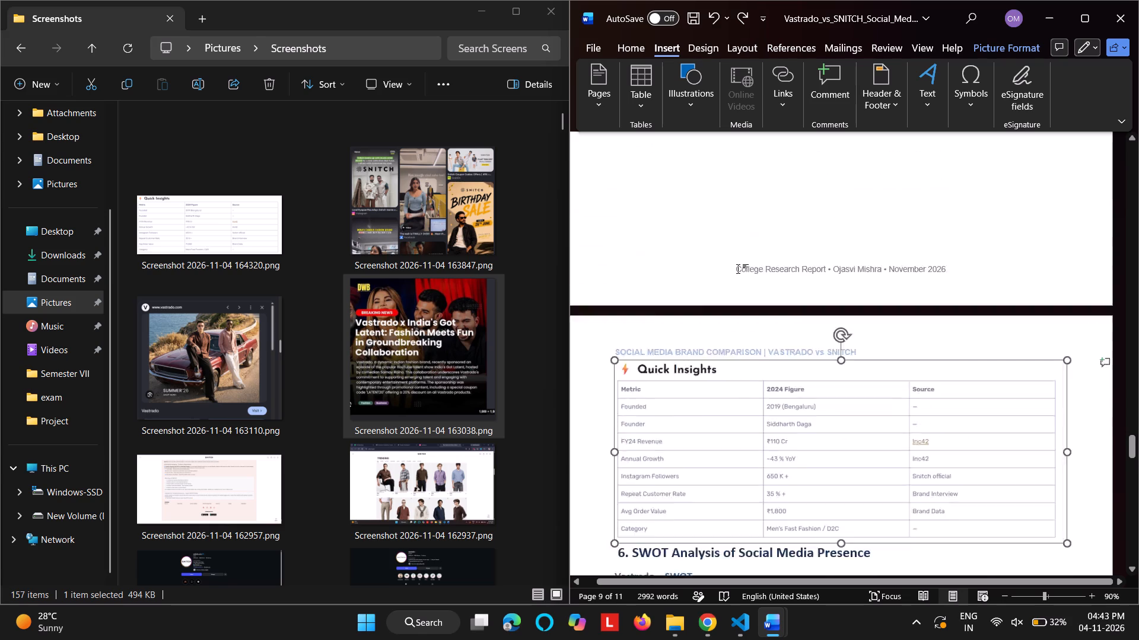
scroll(738, 268, "up", 1)
left_click(695, 304)
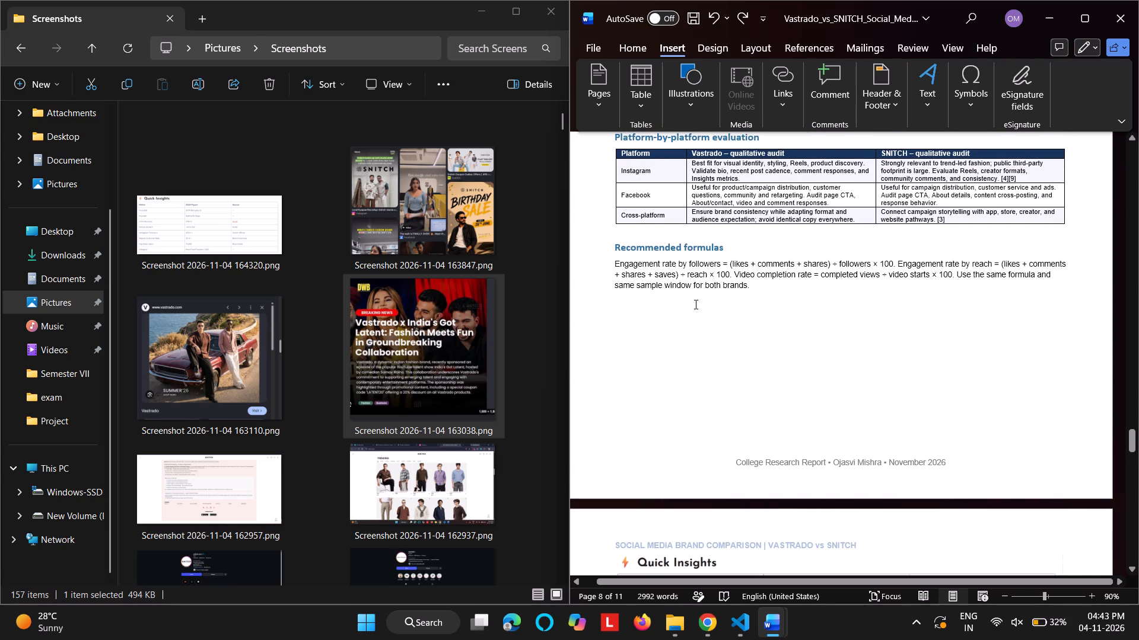
left_click(624, 44)
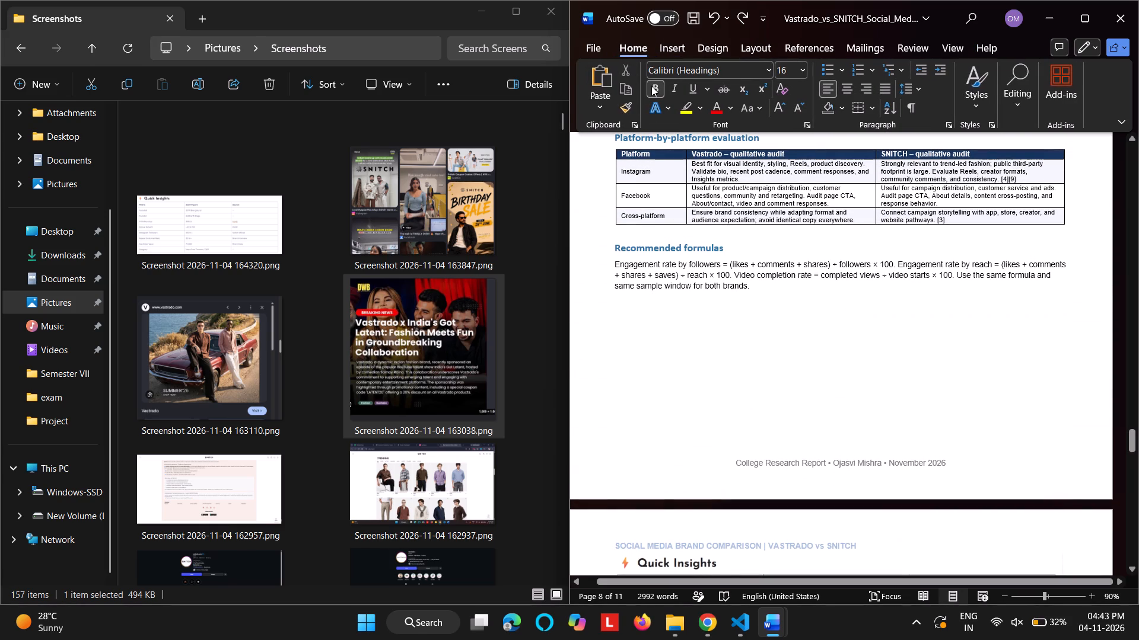
type("Sni")
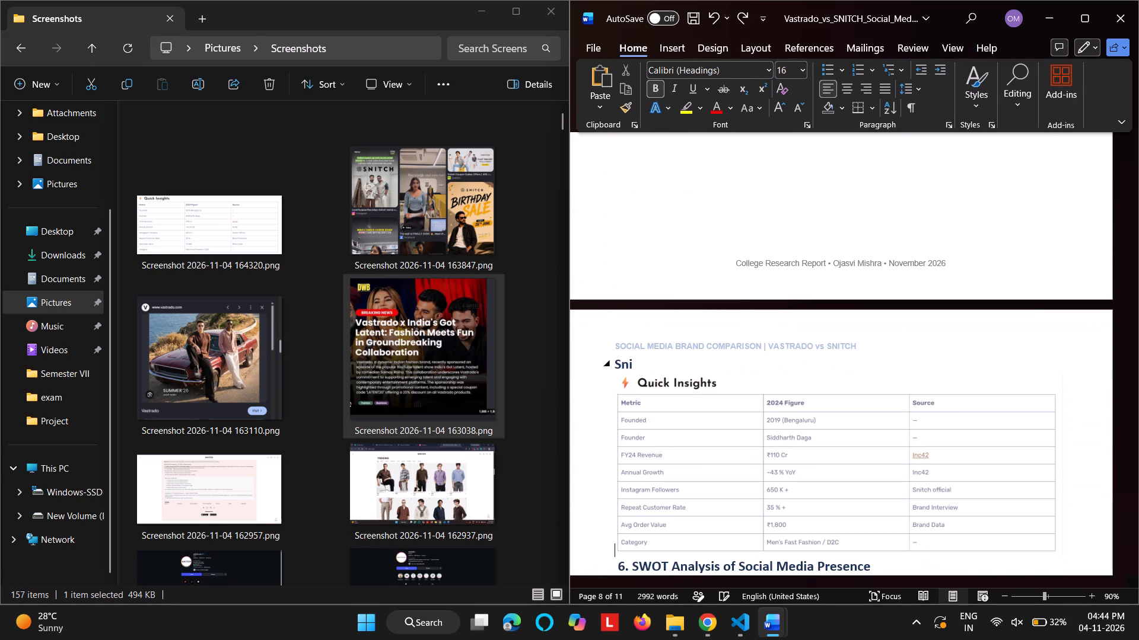
type("tch")
key("space")
key("shift+m")
key("BackSpace")
type("Insites")
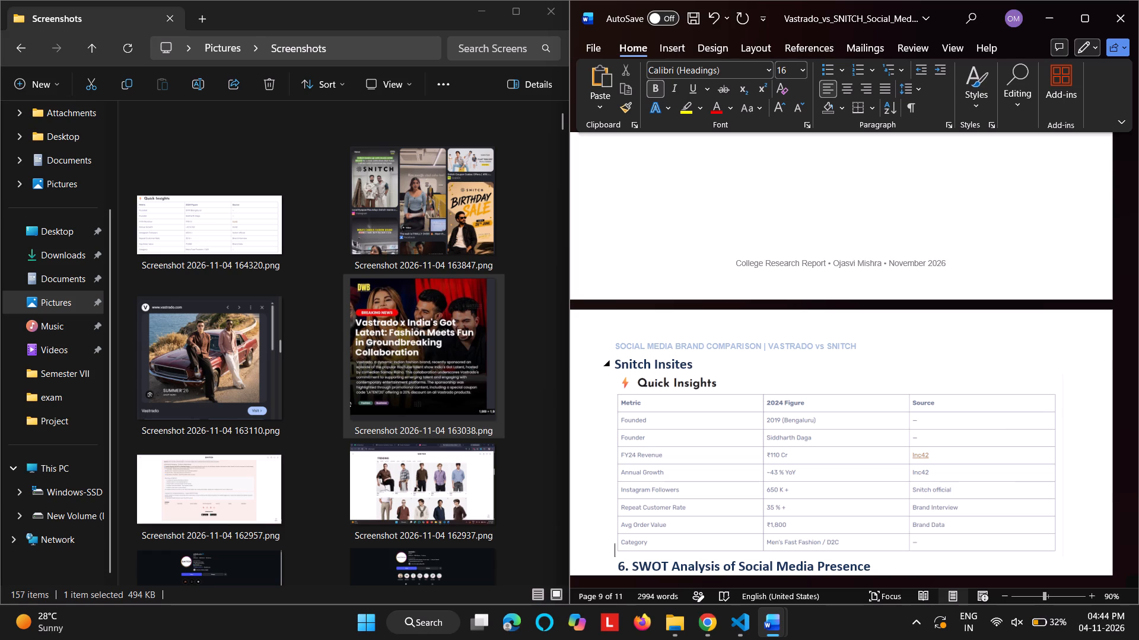
Switch to Chrome and extend the existing "vastrado promotion" Google query to "vastrado promotion social media analytics", then run the search.
left_click(860, 367)
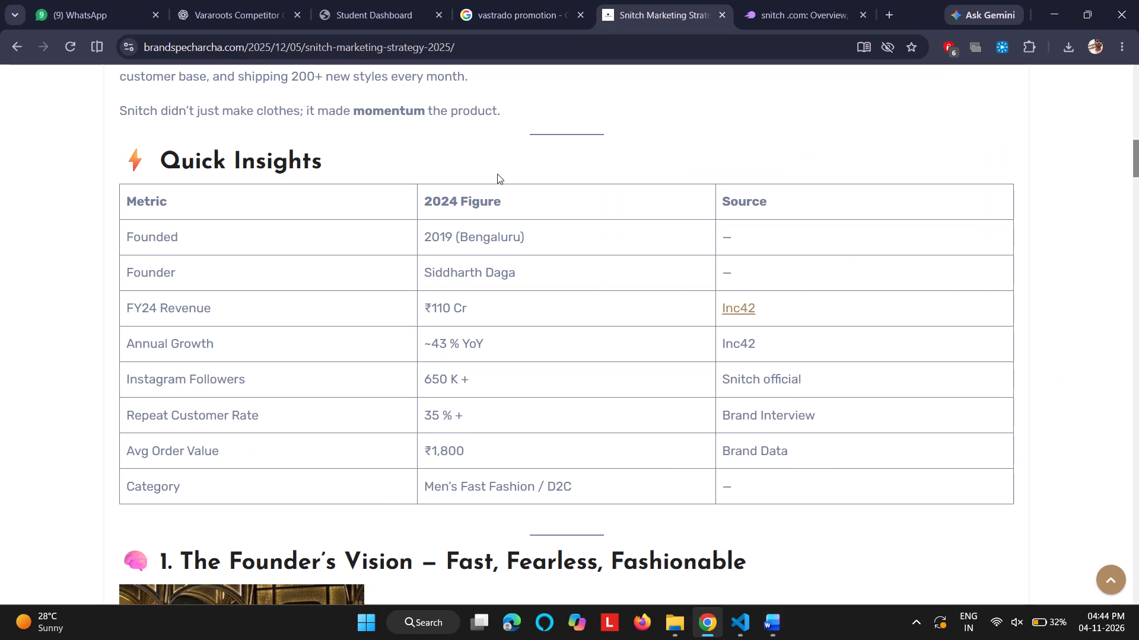
left_click(15, 46)
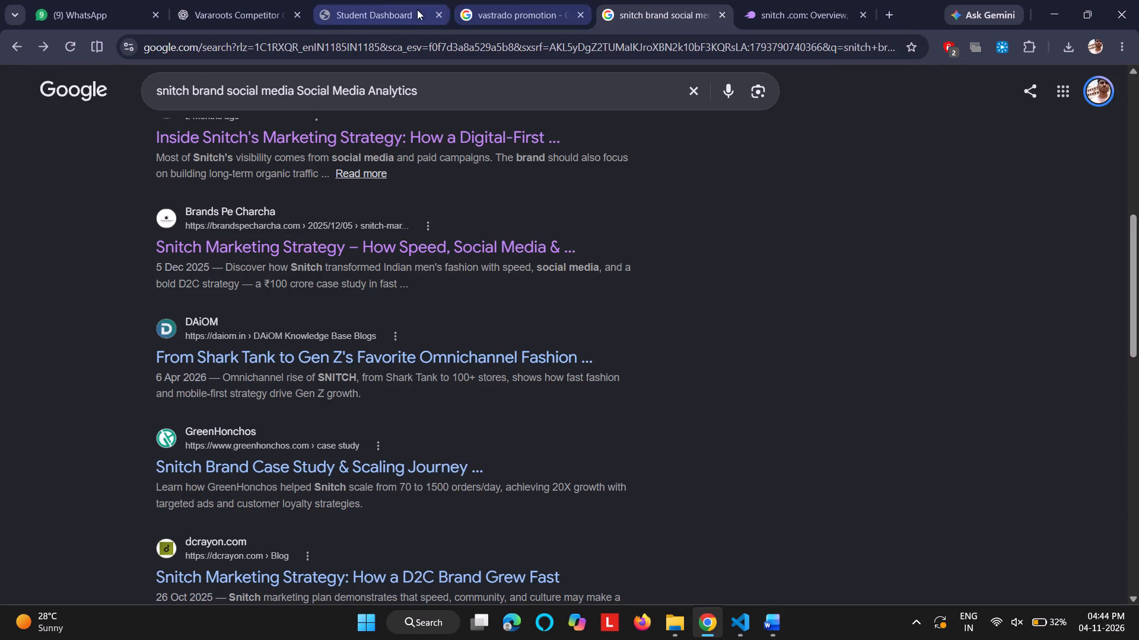
left_click(505, 6)
left_click(287, 95)
key("space")
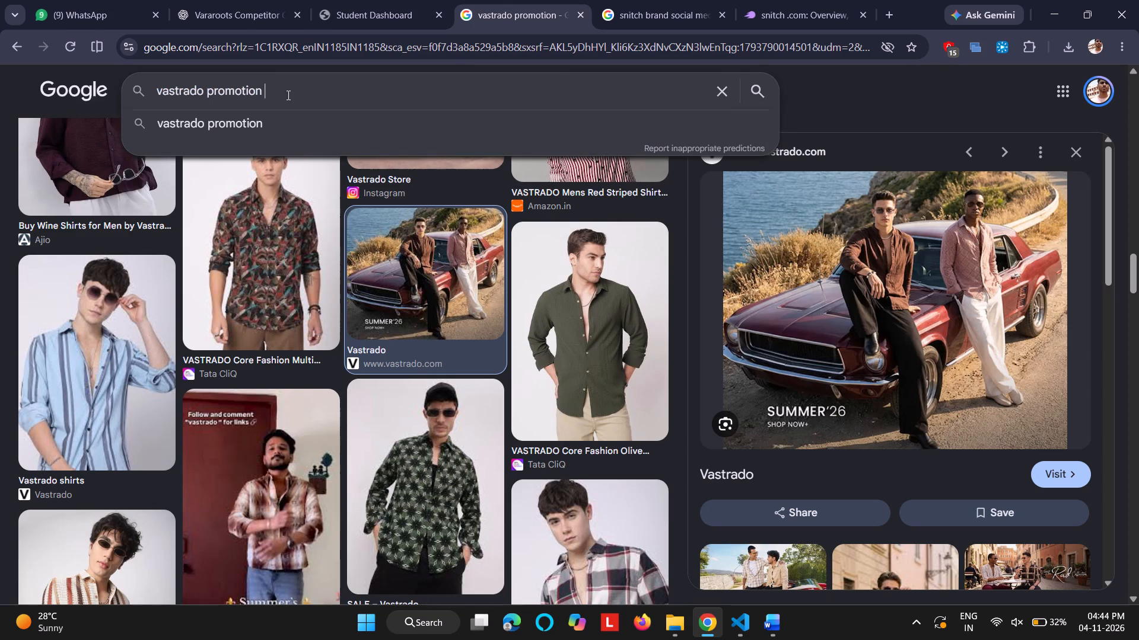
type("social media")
key("space")
type("analytiv")
key("BackSpace")
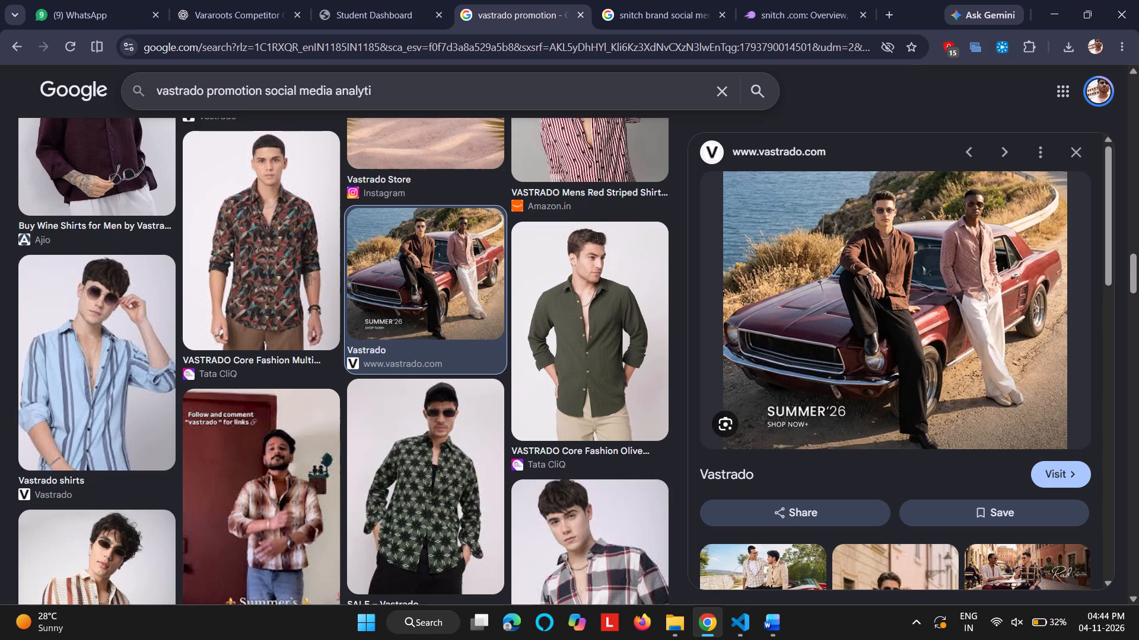
type("cs")
key("Return")
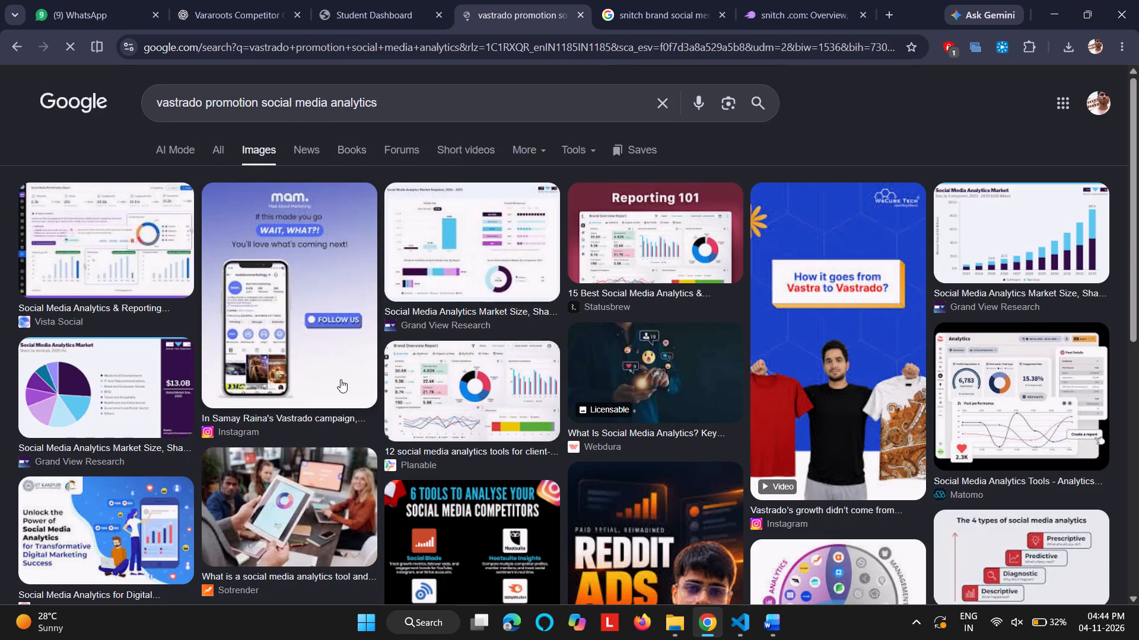
Preview the Vista Social, Grand View Research, Statusbrew and Matomo image results for usable Vastrado analytics.
left_click(113, 218)
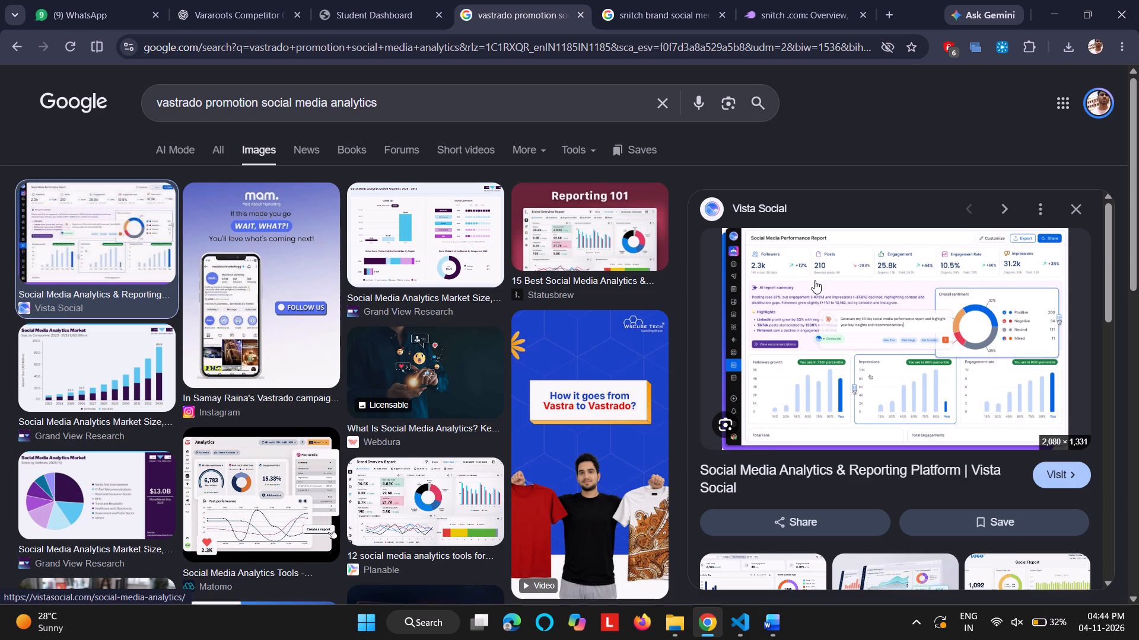
left_click(428, 209)
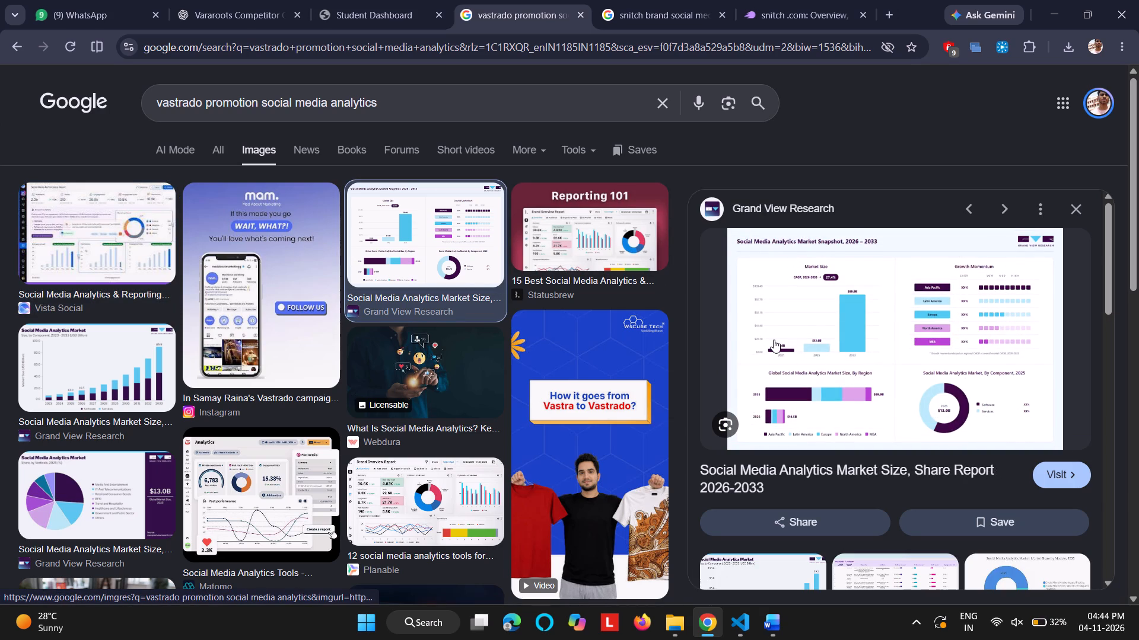
left_click(555, 238)
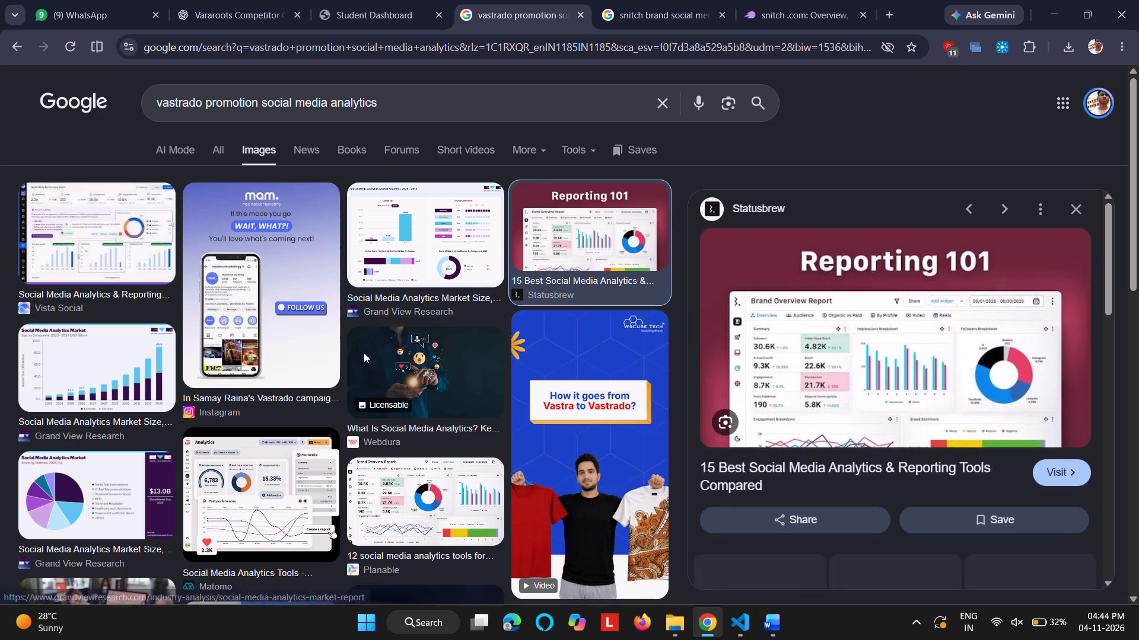
left_click(213, 457)
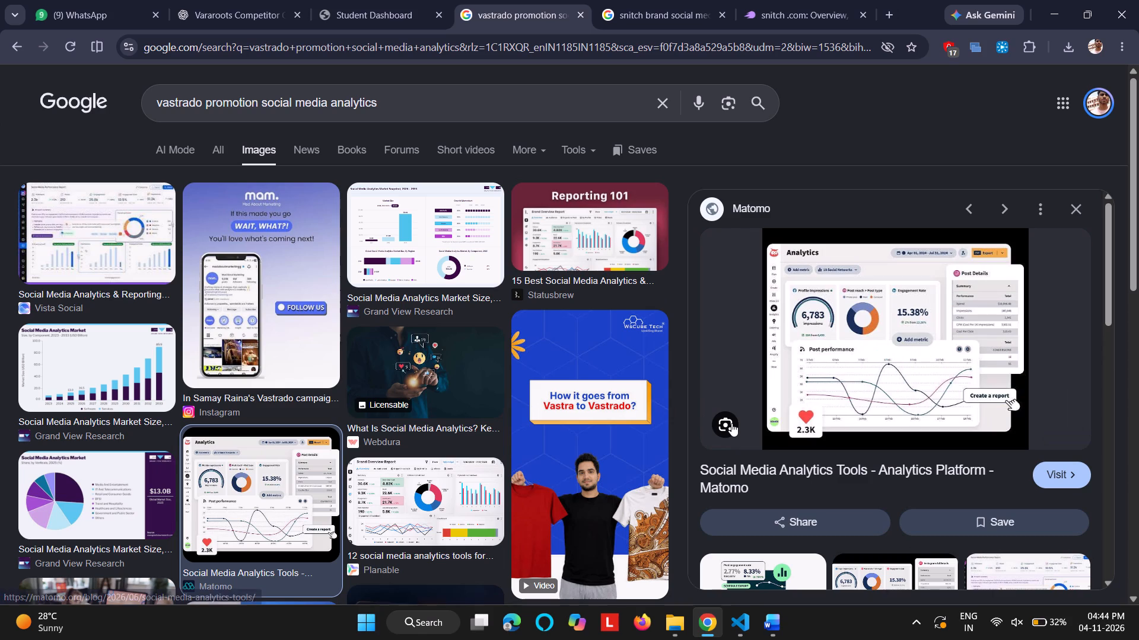
Show all web results, open the IMPACT Magazine article on Vastrado sponsoring India's Got Latent, and return to the results.
left_click(217, 152)
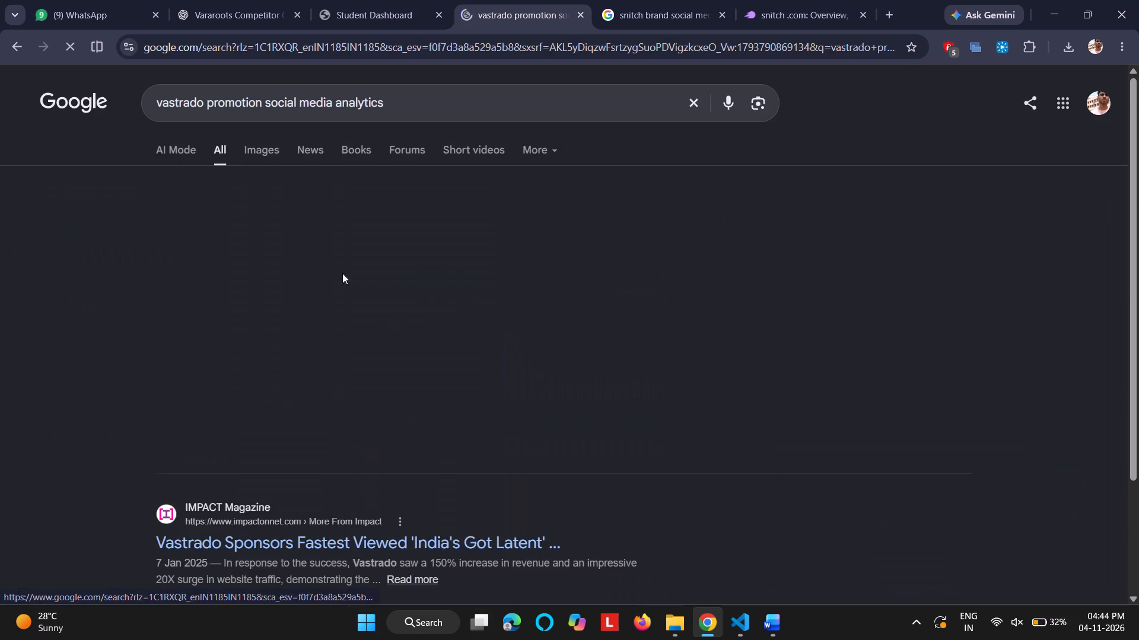
scroll(378, 364, "down", 2)
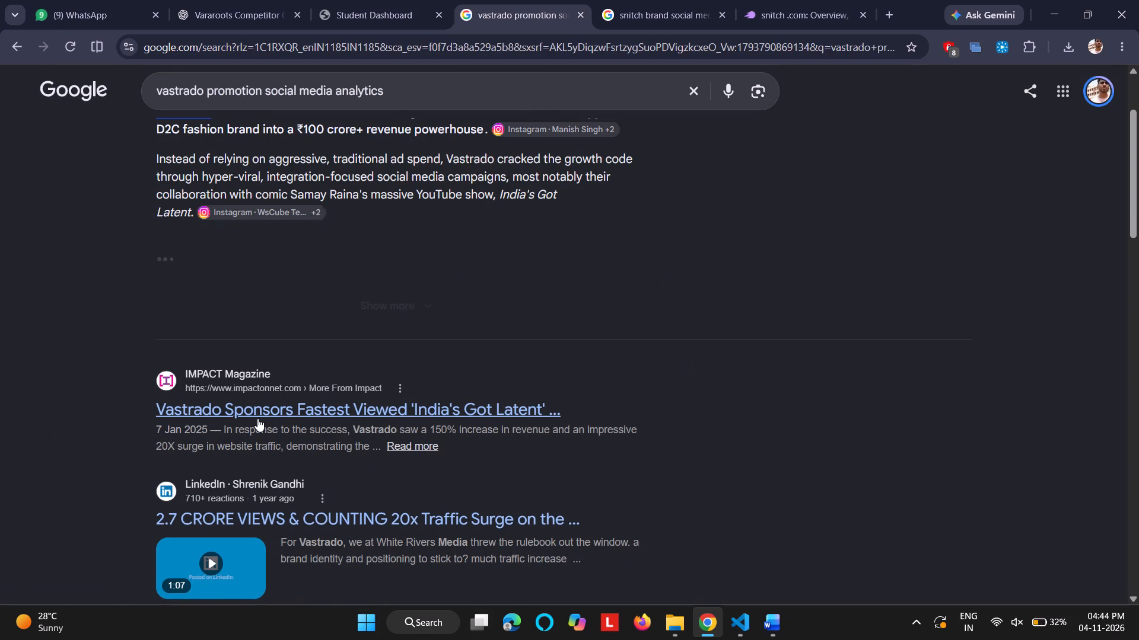
left_click(257, 418)
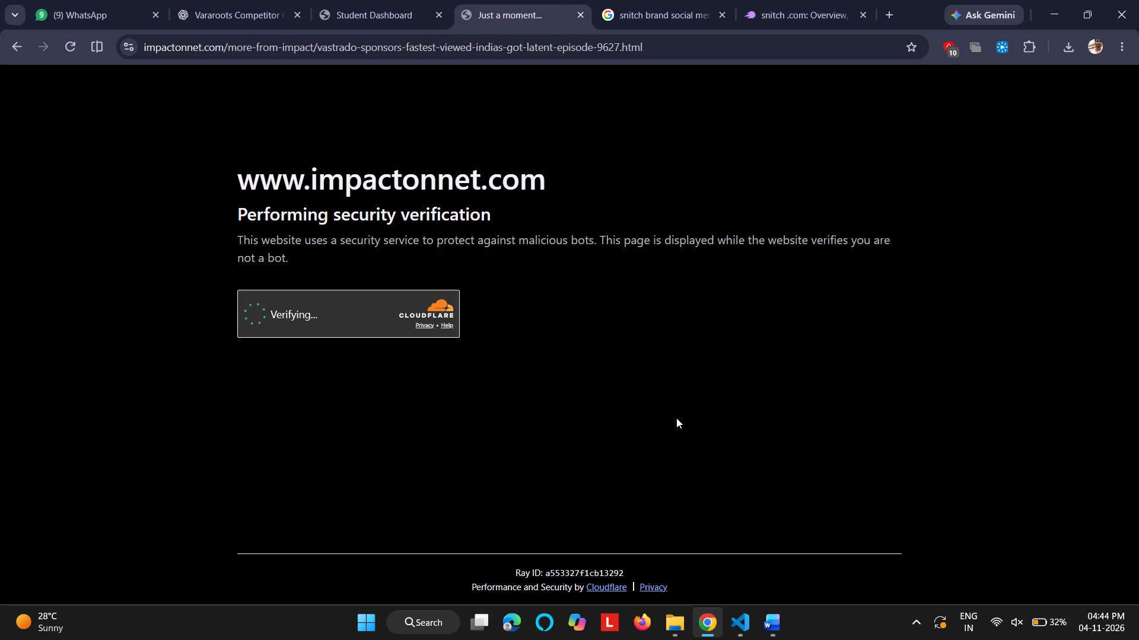
left_click(12, 44)
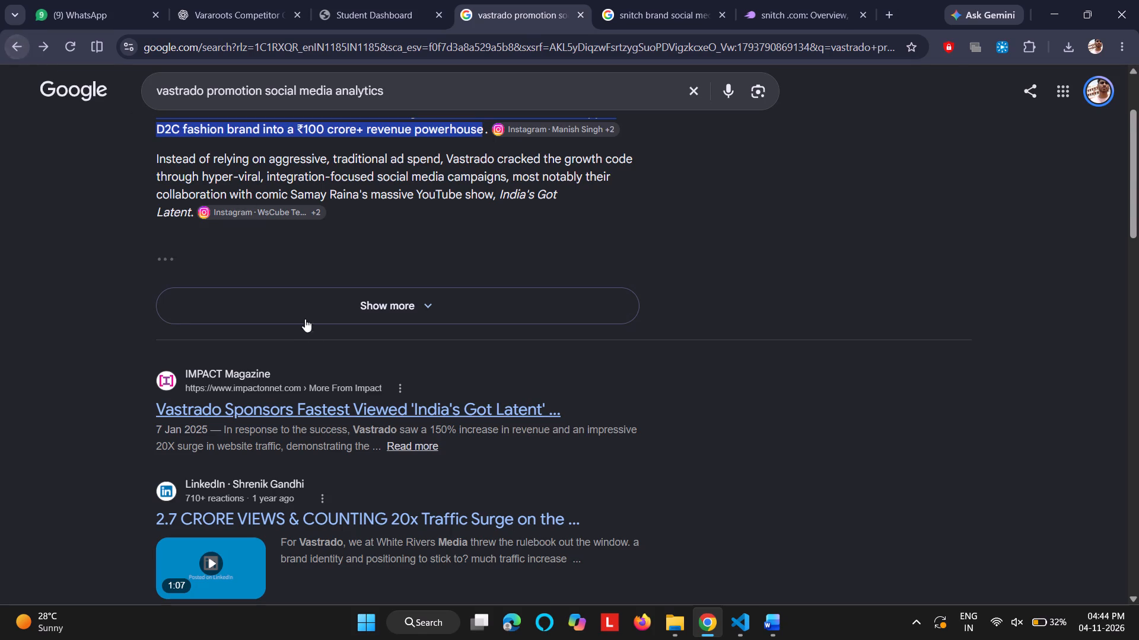
Try to open the Admitad article about Vastrado's affiliate program from the search results.
scroll(308, 327, "down", 2)
scroll(290, 405, "down", 1)
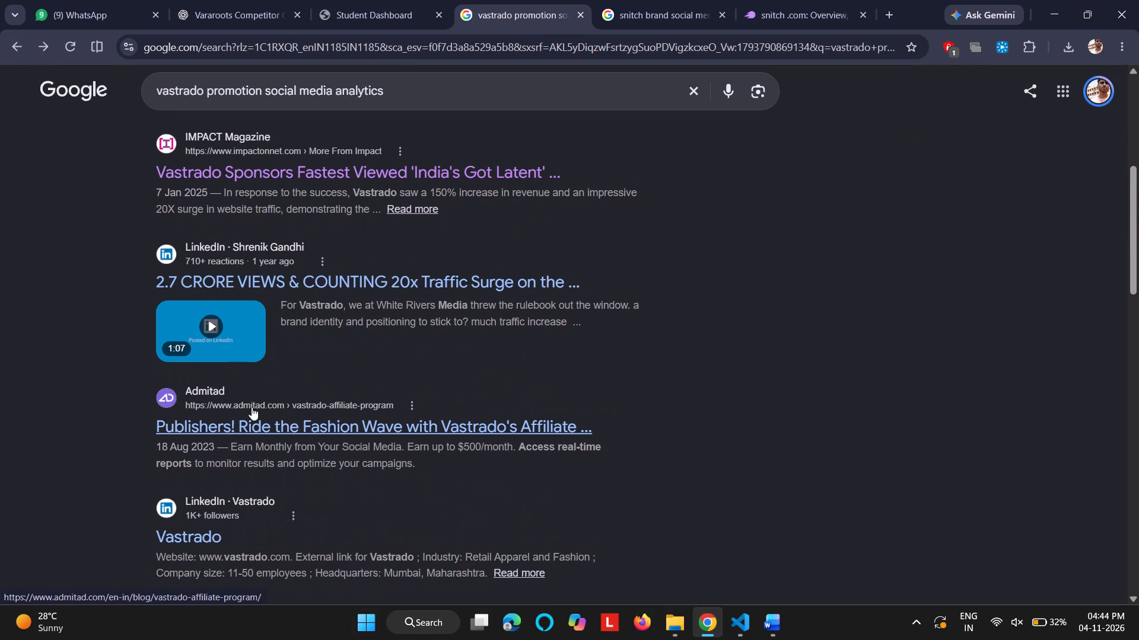
left_click(235, 417)
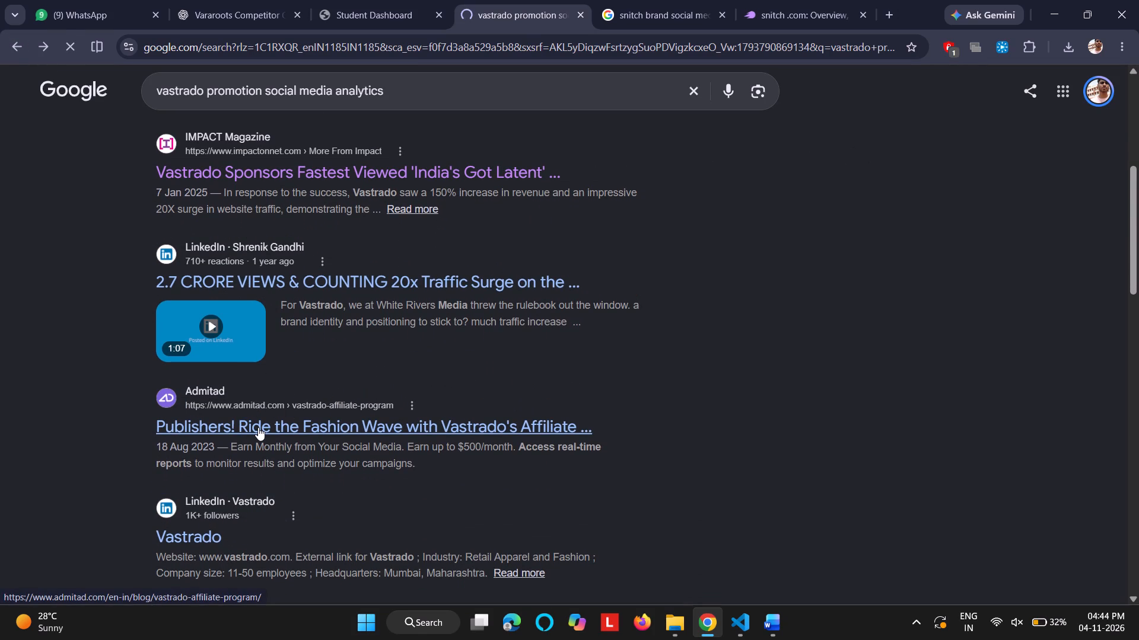
left_click(258, 427)
Expand the AI Overview on Vastrado's promotional social media analytics and look through it for usable data.
scroll(306, 348, "up", 4)
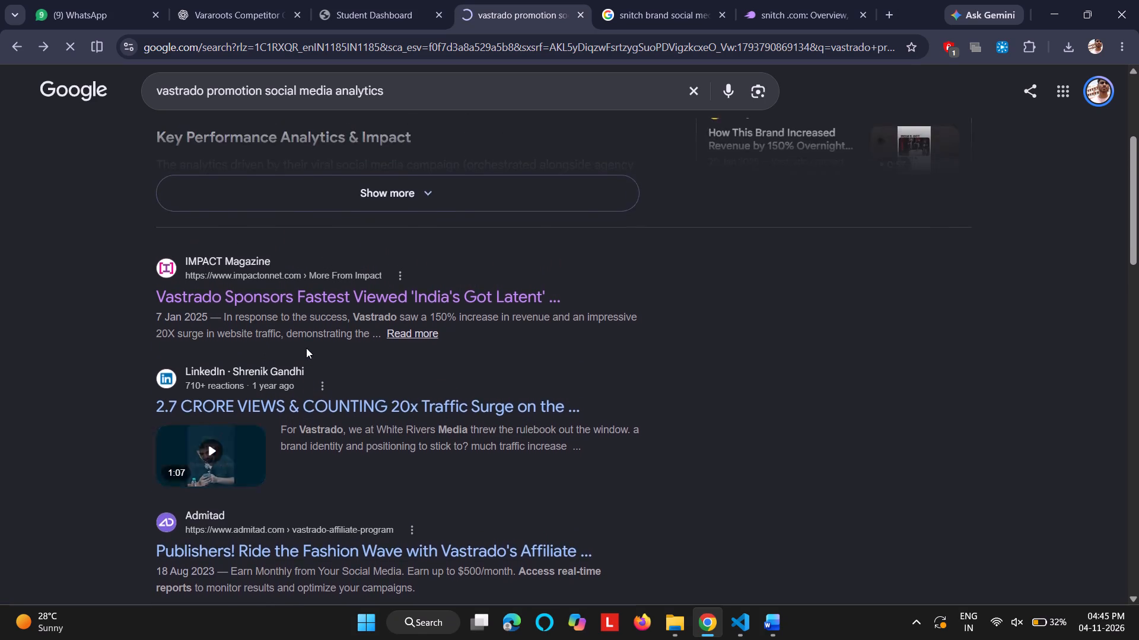
scroll(306, 348, "up", 2)
scroll(306, 348, "down", 1)
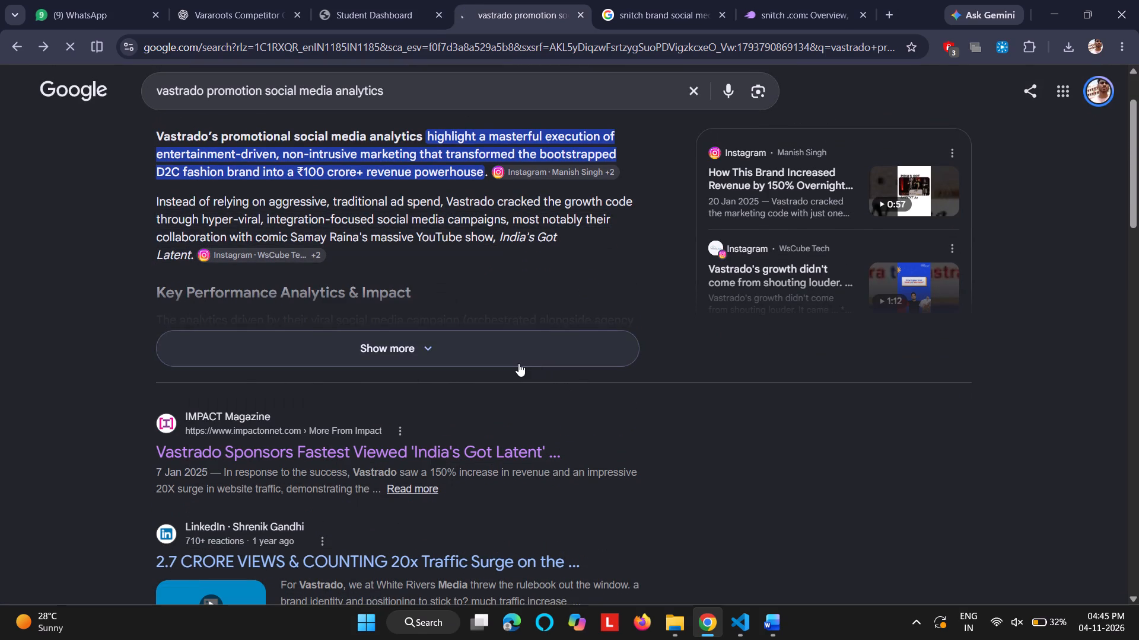
left_click(518, 363)
scroll(518, 363, "down", 7)
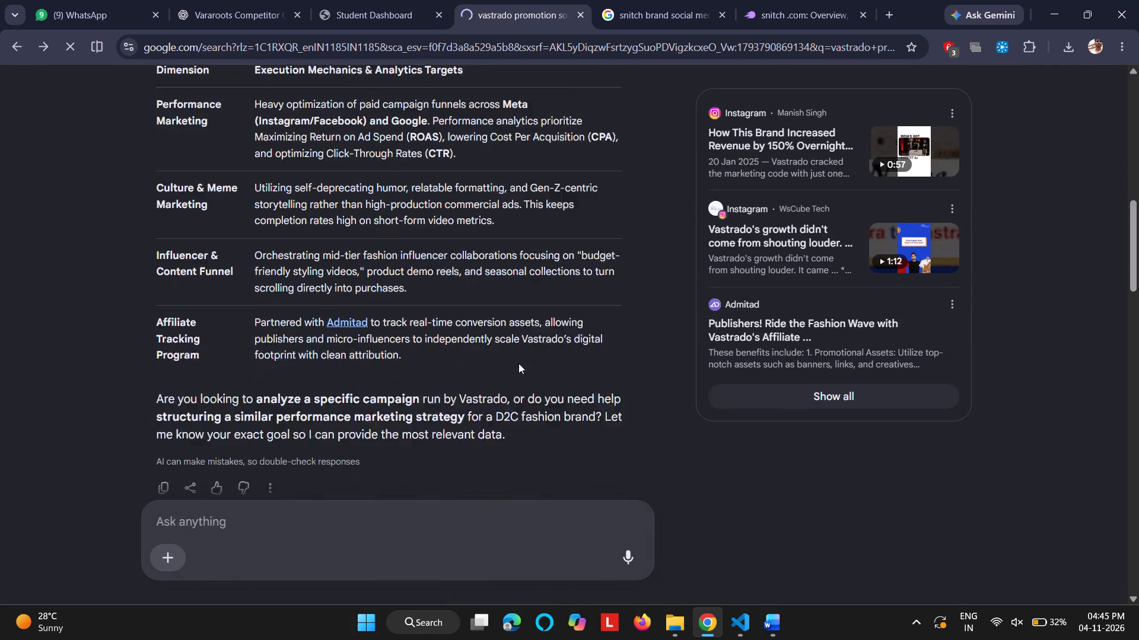
scroll(518, 363, "down", 6)
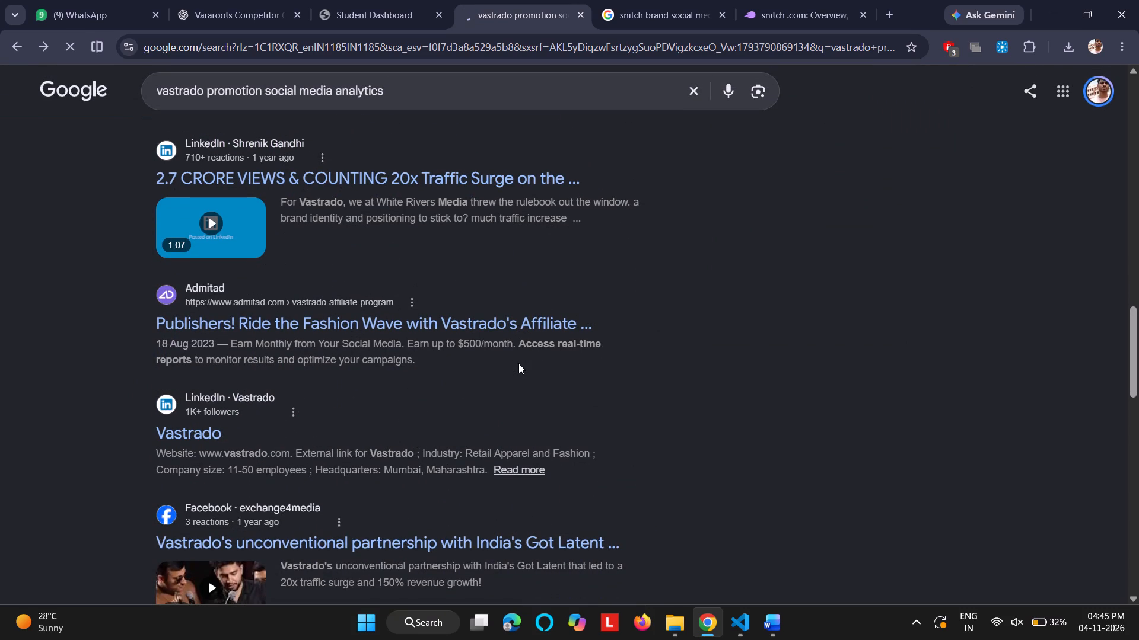
Open the Admitad article on Vastrado's affiliate program, reload the page, and return to the search results.
left_click(349, 319)
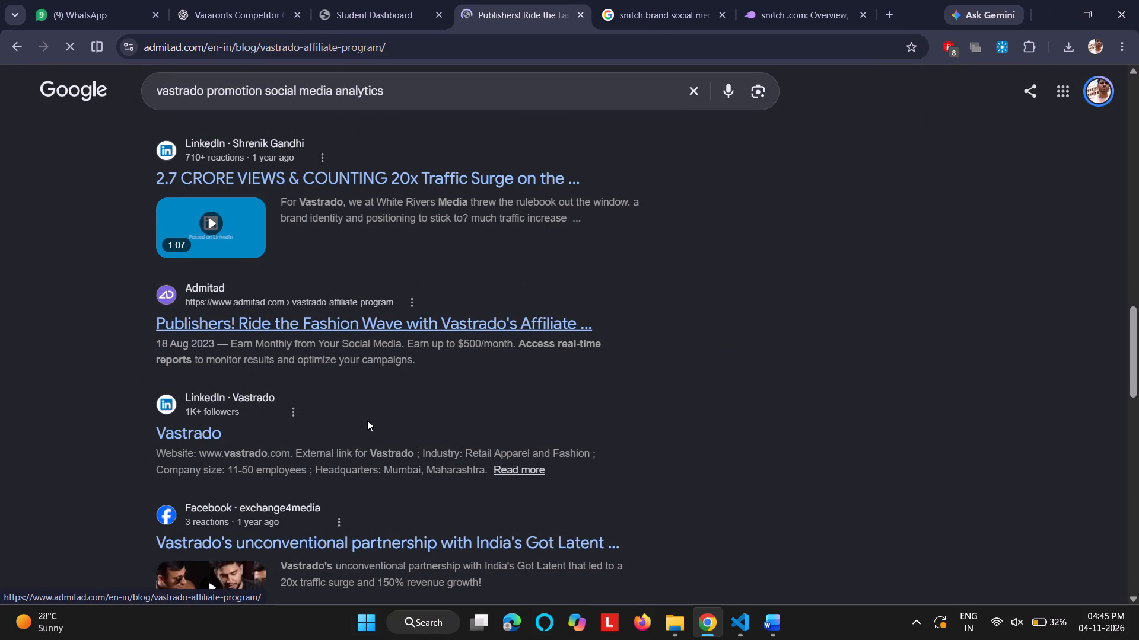
scroll(367, 420, "down", 4)
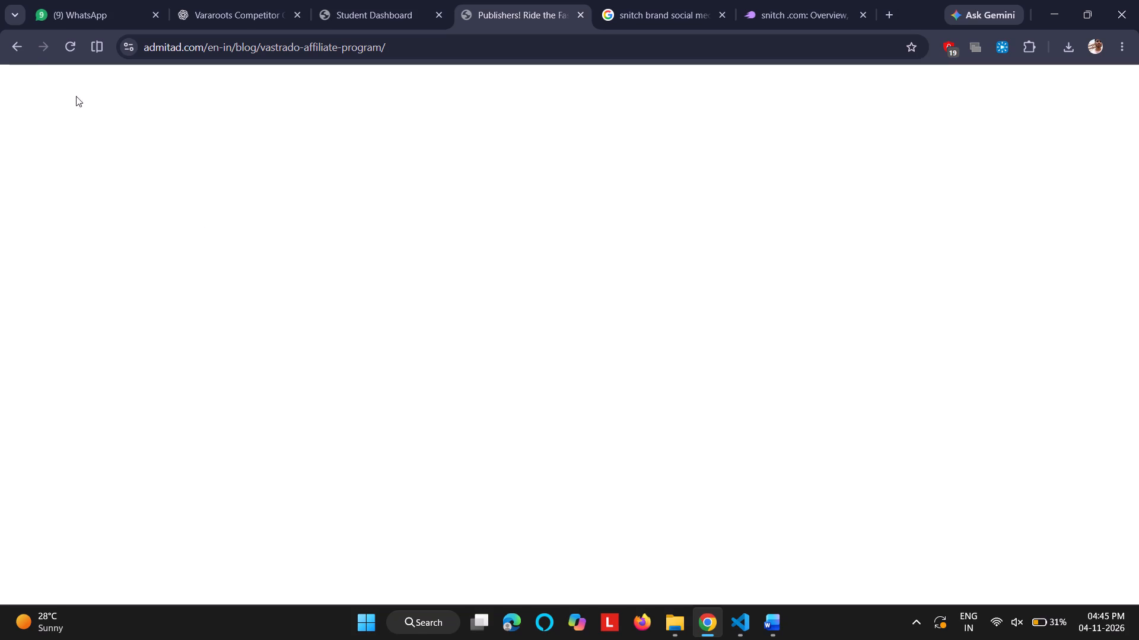
left_click(68, 53)
left_click(10, 47)
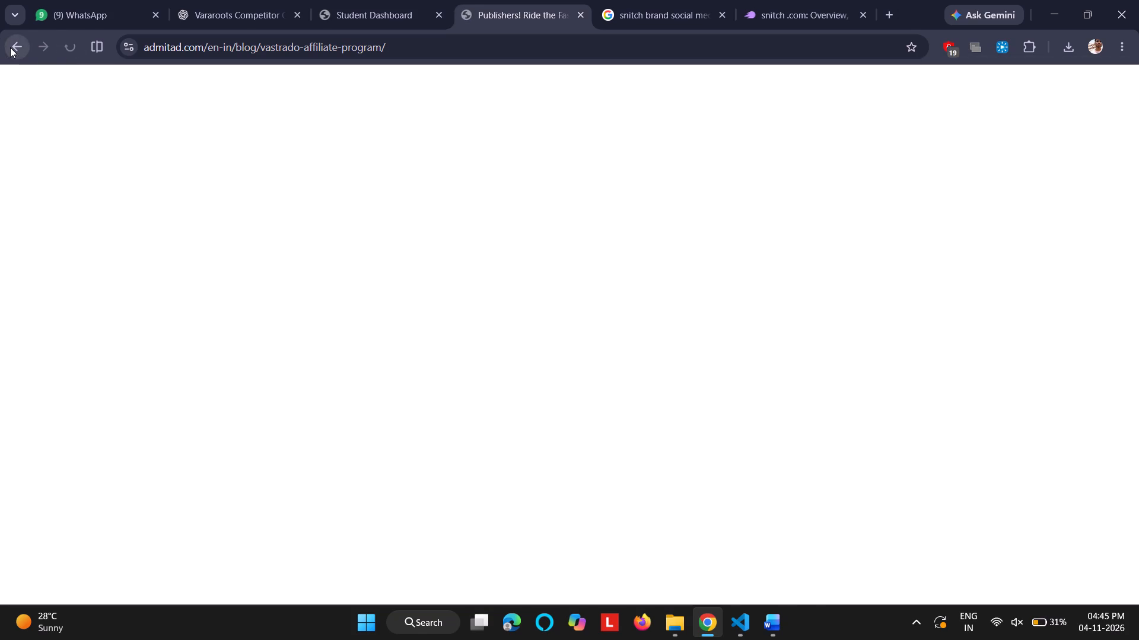
Recheck the search results, reopen the IMPACT Magazine article on Vastrado's India's Got Latent sponsorship, skim it, and return to the results.
scroll(180, 437, "down", 3)
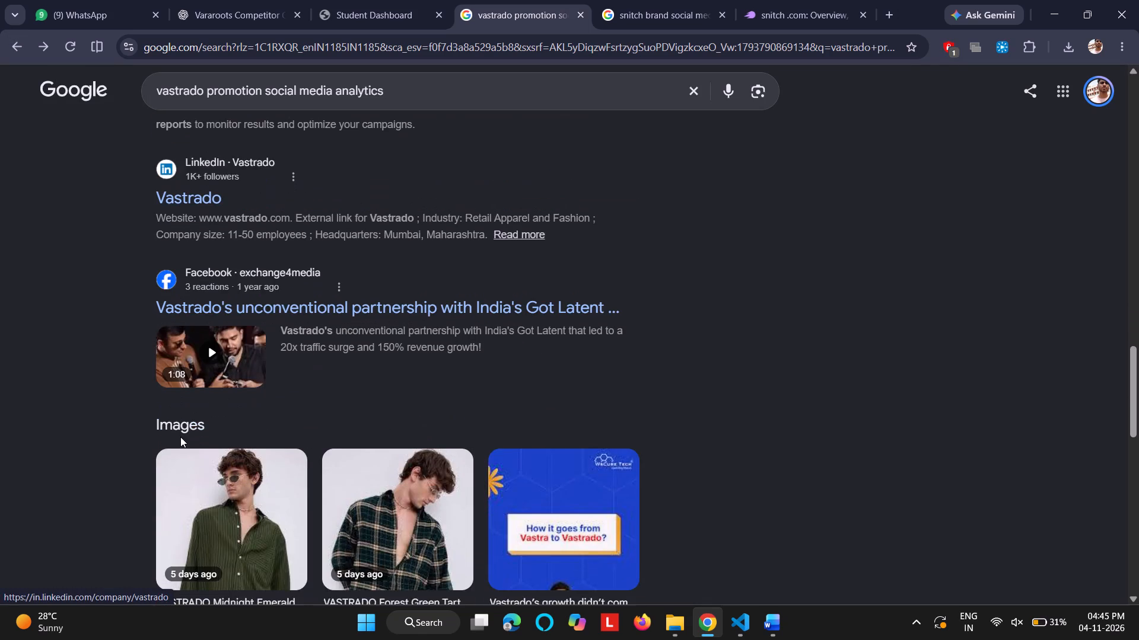
scroll(180, 437, "down", 6)
scroll(180, 437, "up", 8)
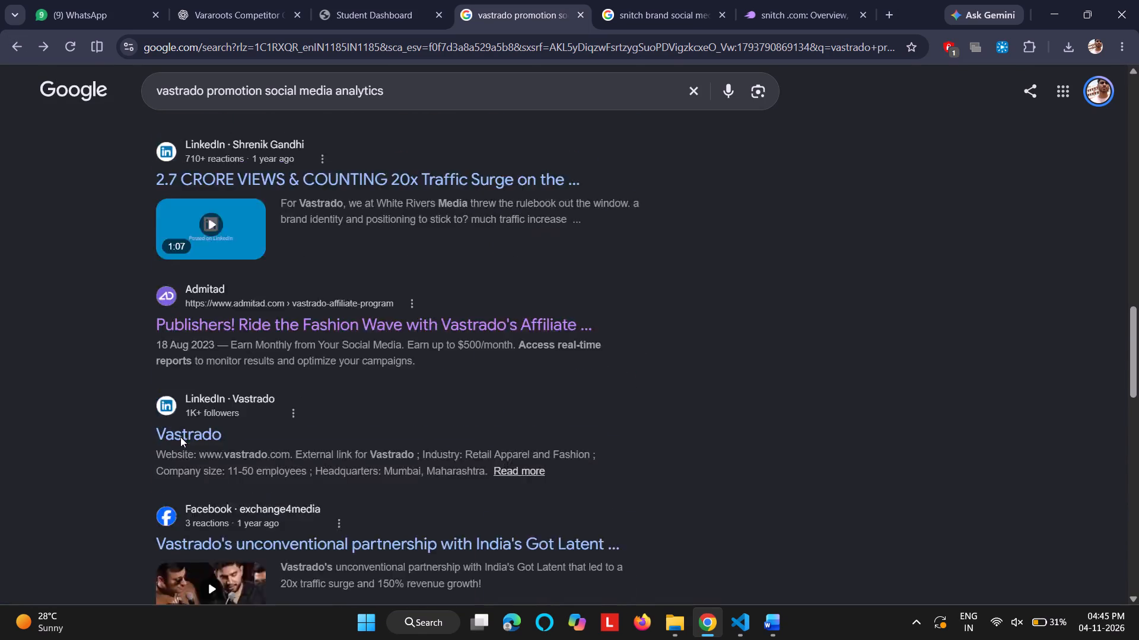
scroll(180, 437, "up", 4)
scroll(180, 437, "right", 1)
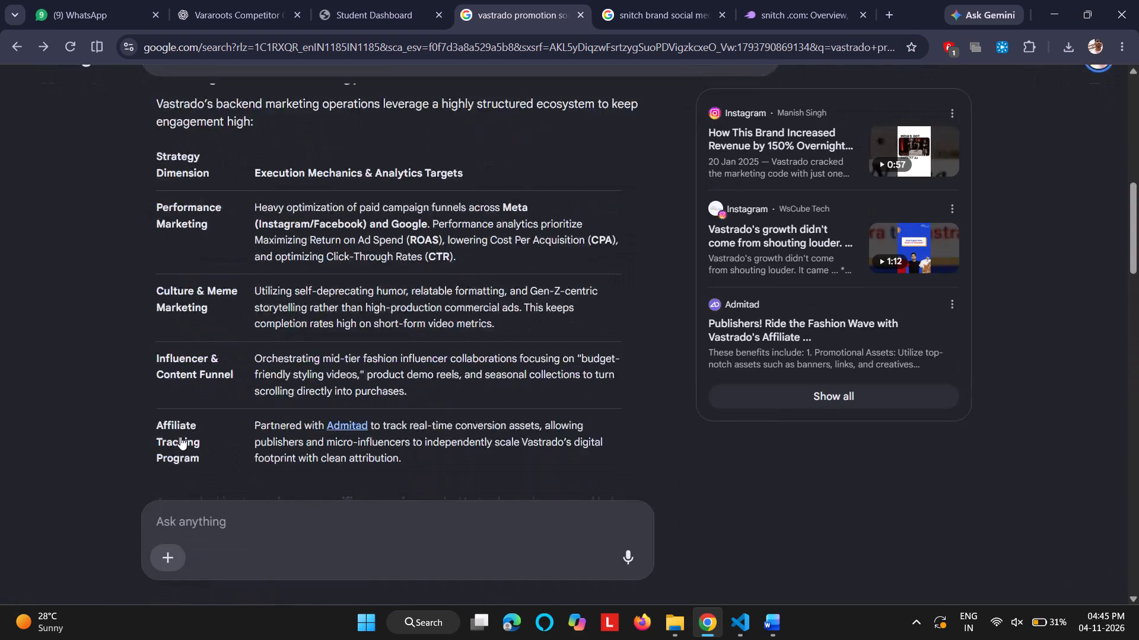
scroll(199, 360, "down", 4)
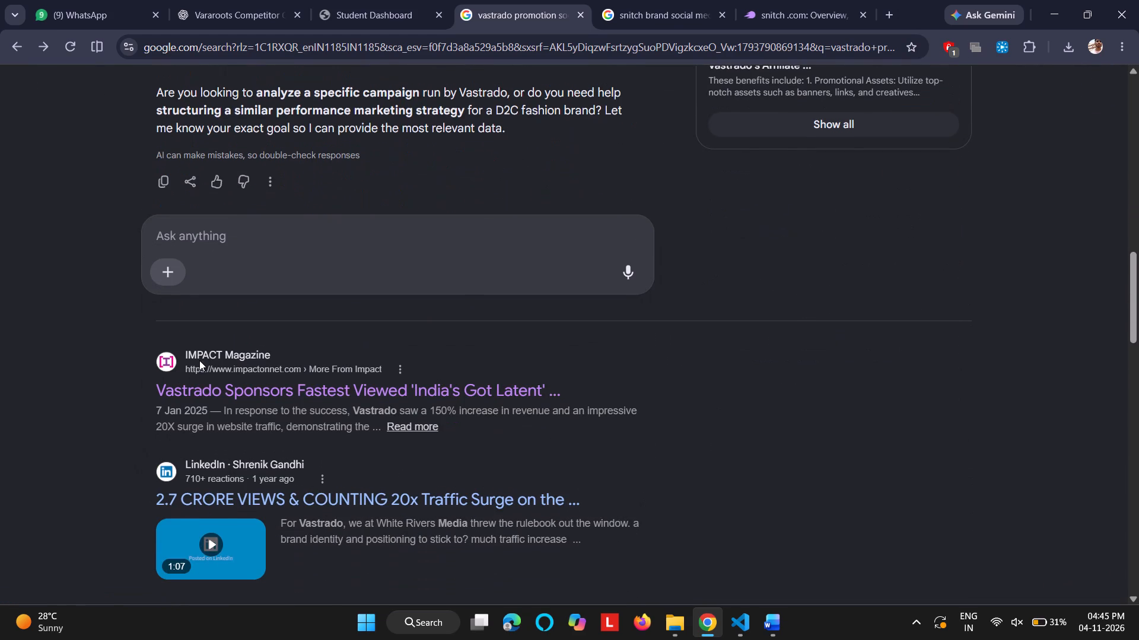
left_click(199, 382)
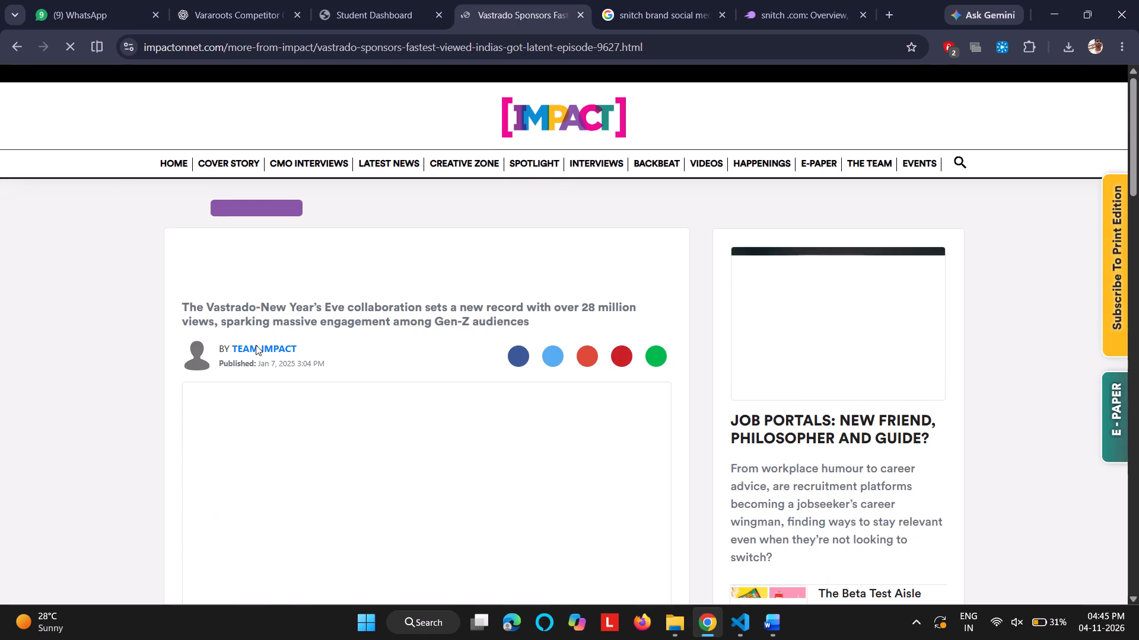
scroll(392, 337, "down", 8)
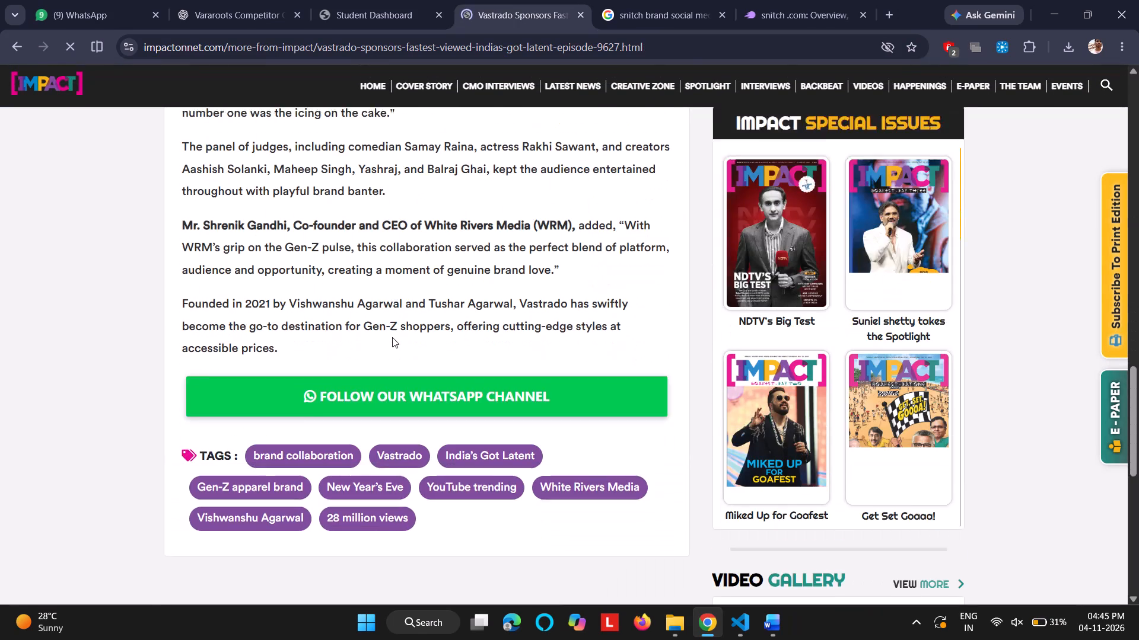
scroll(392, 337, "down", 4)
scroll(386, 327, "up", 6)
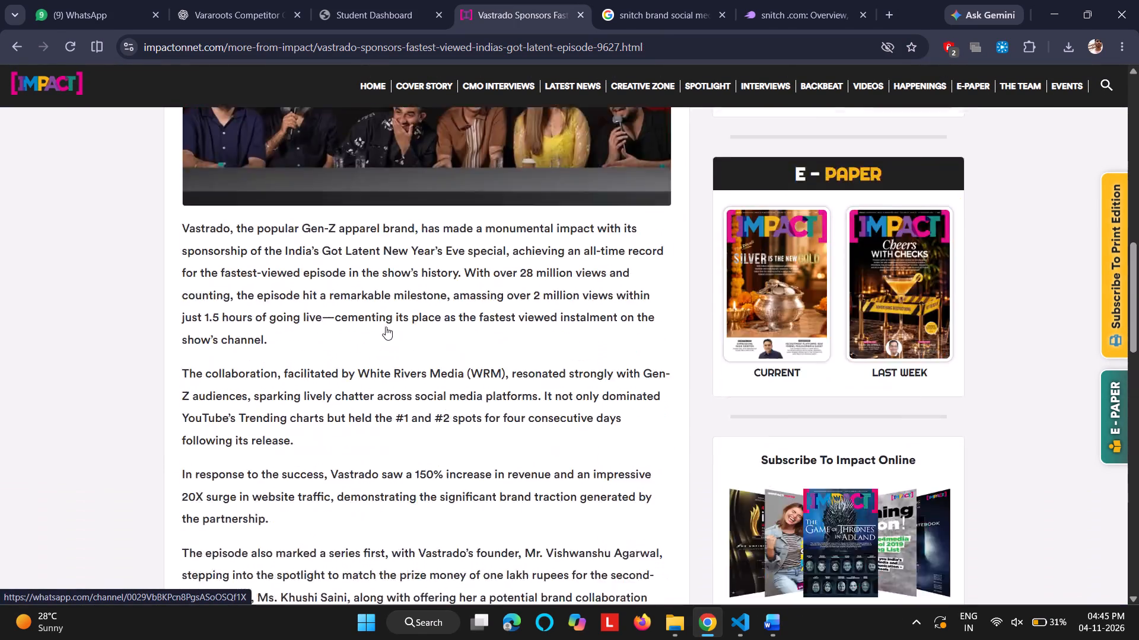
scroll(386, 327, "up", 6)
scroll(386, 327, "right", 7)
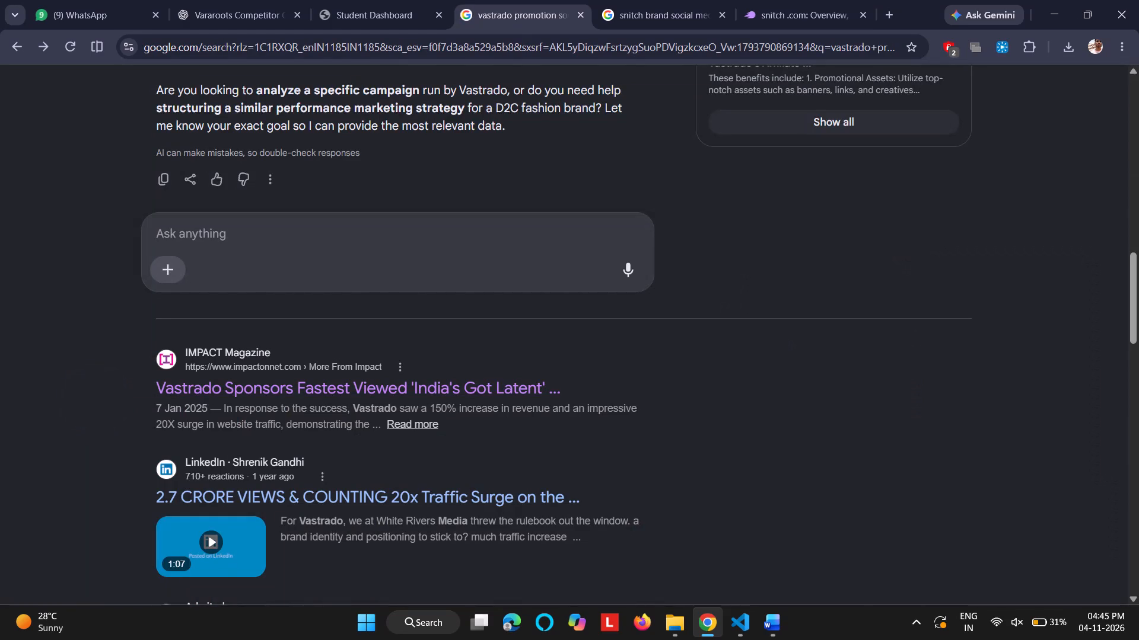
Shorten the Google query to "vastrado social media analytics" and run the search.
scroll(221, 471, "down", 3)
scroll(221, 471, "up", 5)
scroll(289, 196, "up", 7)
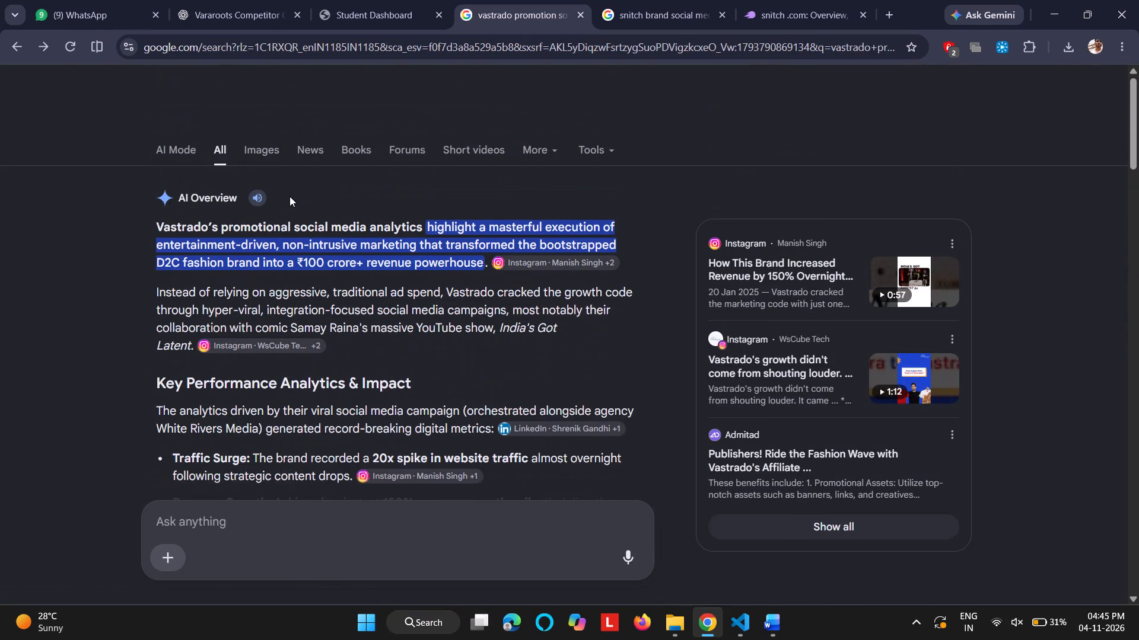
scroll(289, 196, "up", 3)
left_click(260, 103)
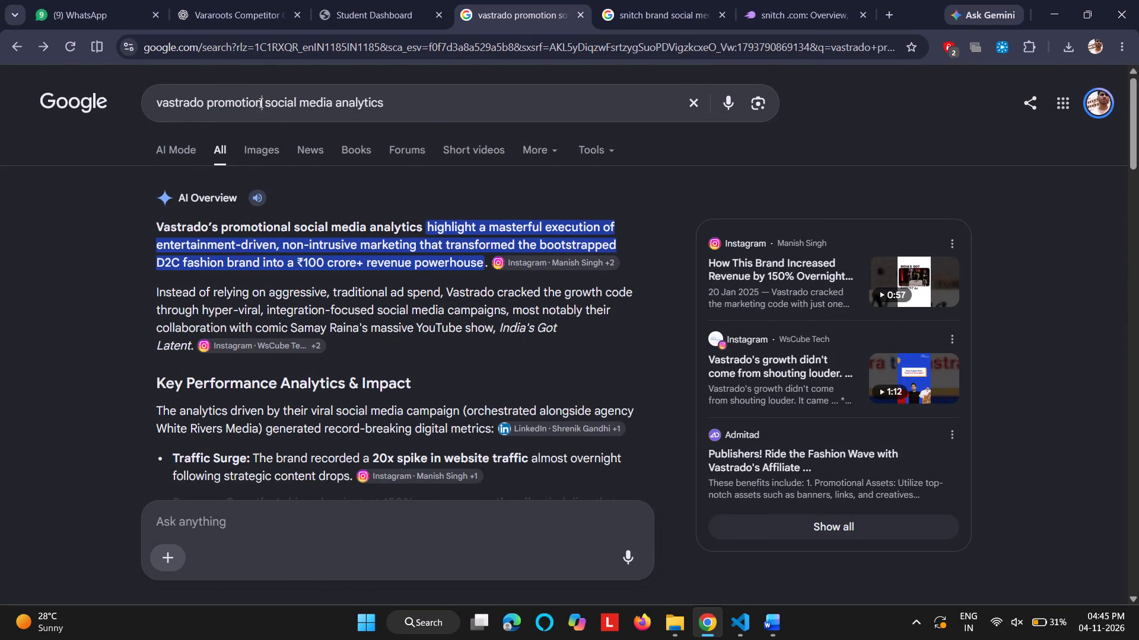
key("BackSpace")
key("BackSpace")
key("BackSpace")
key("BackSpace")
key("BackSpace")
key("BackSpace")
key("BackSpace")
key("BackSpace")
key("BackSpace")
key("BackSpace")
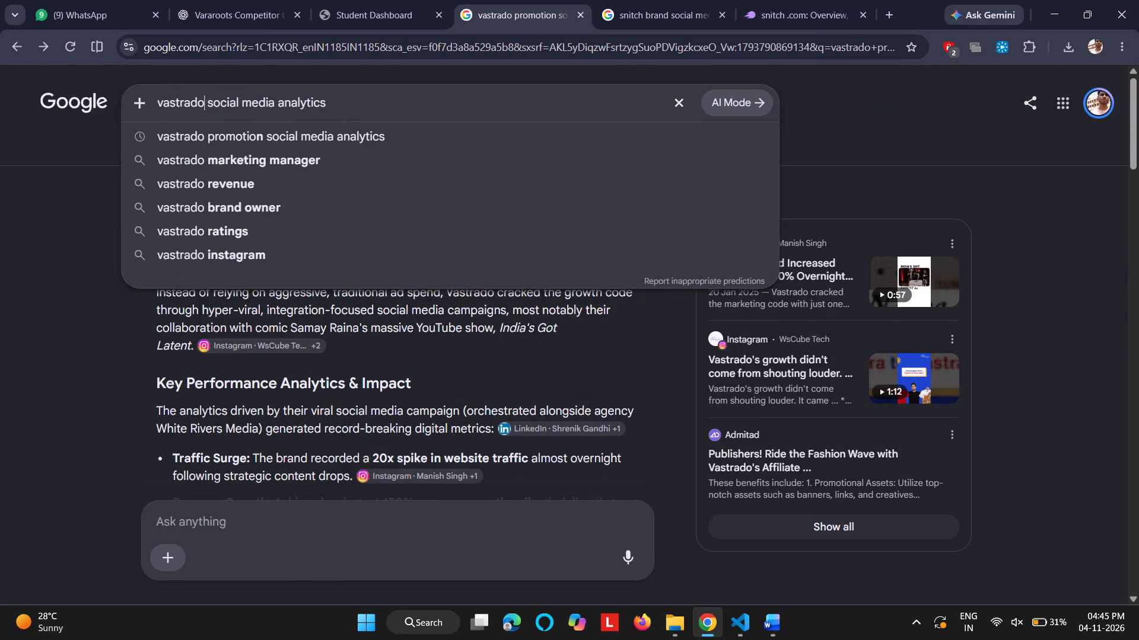
key("Return")
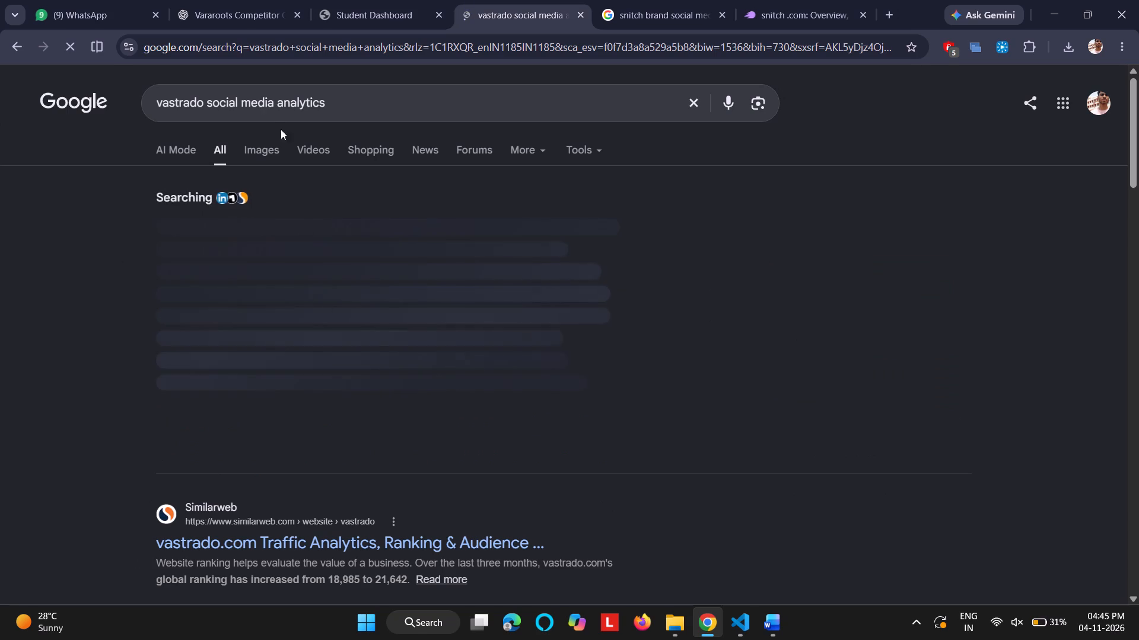
Open the Similarweb result for vastrado.com and examine its overview, ranking and traffic sections.
scroll(330, 361, "down", 3)
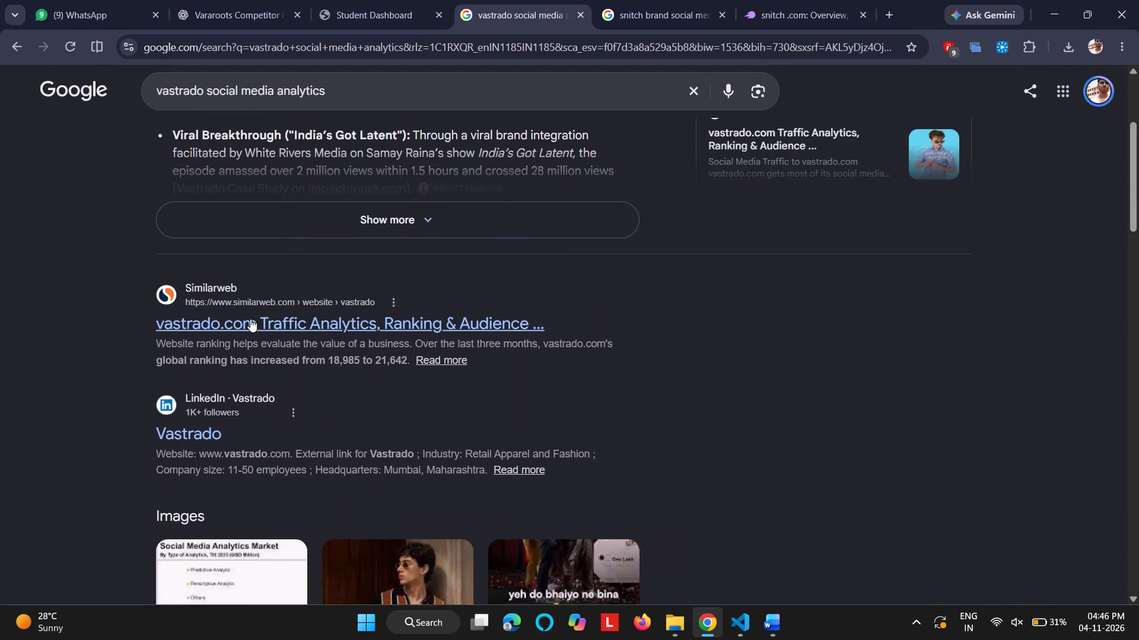
left_click(250, 319)
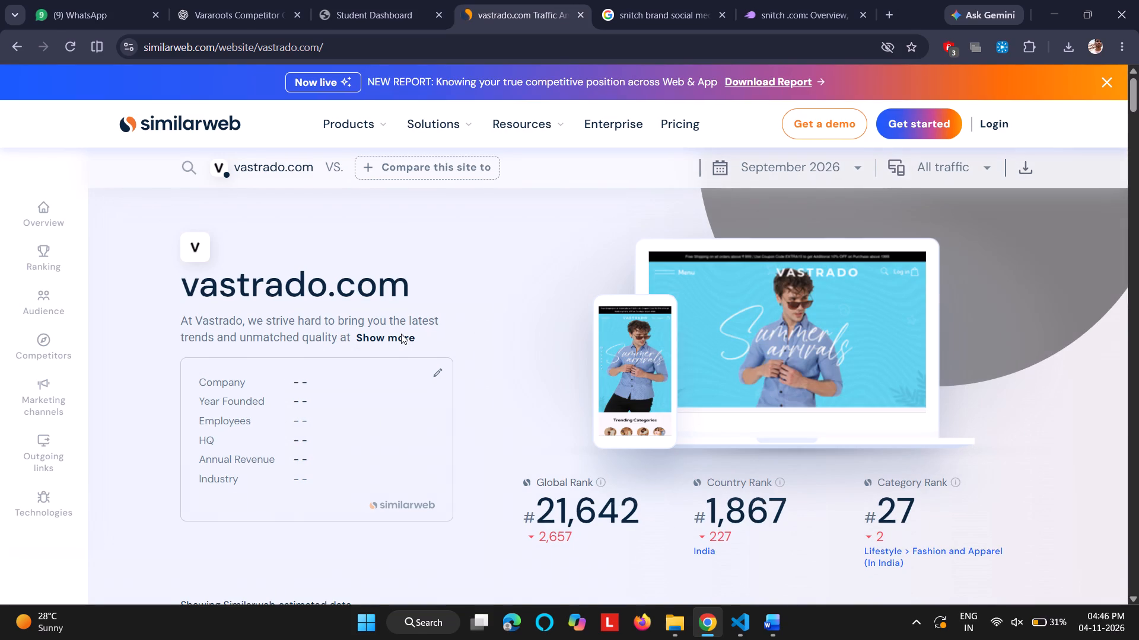
scroll(401, 334, "down", 2)
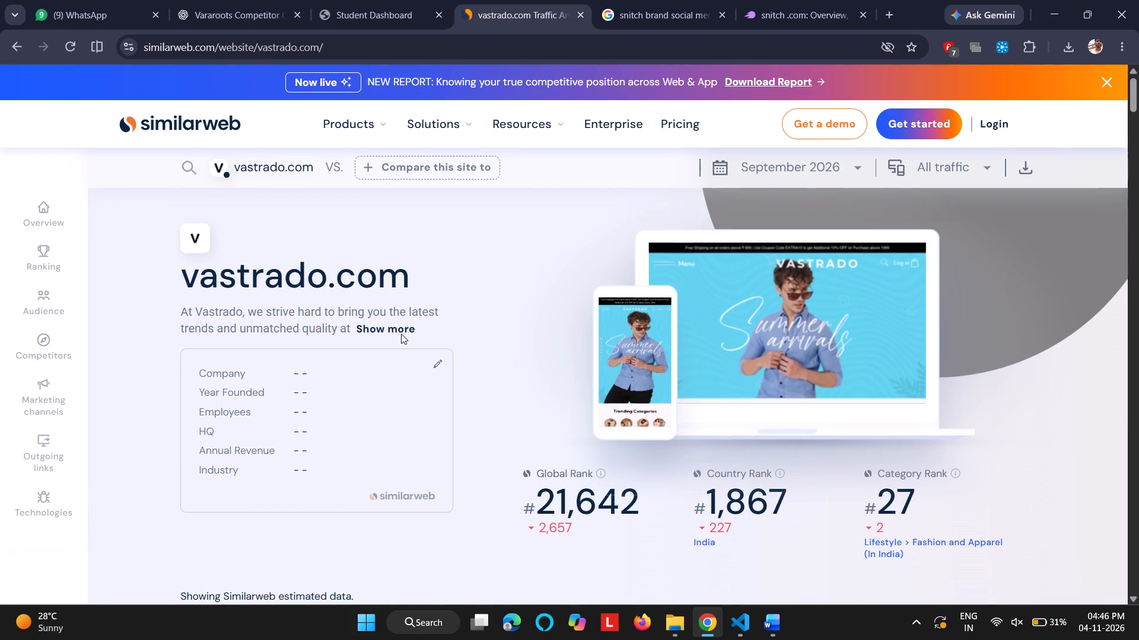
scroll(401, 334, "down", 6)
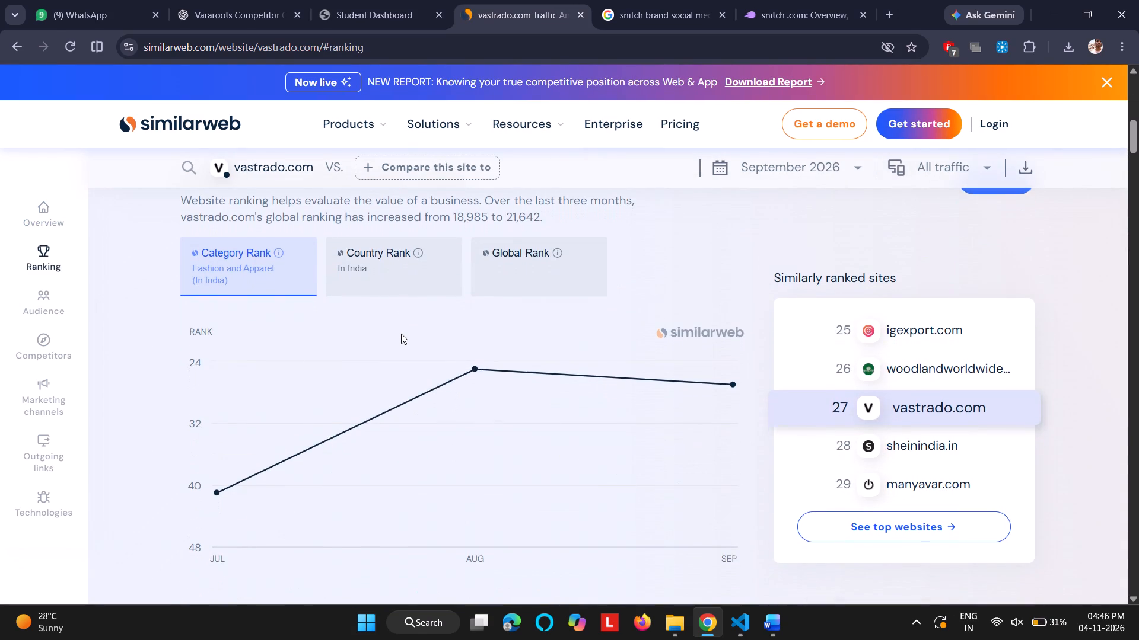
scroll(401, 334, "down", 8)
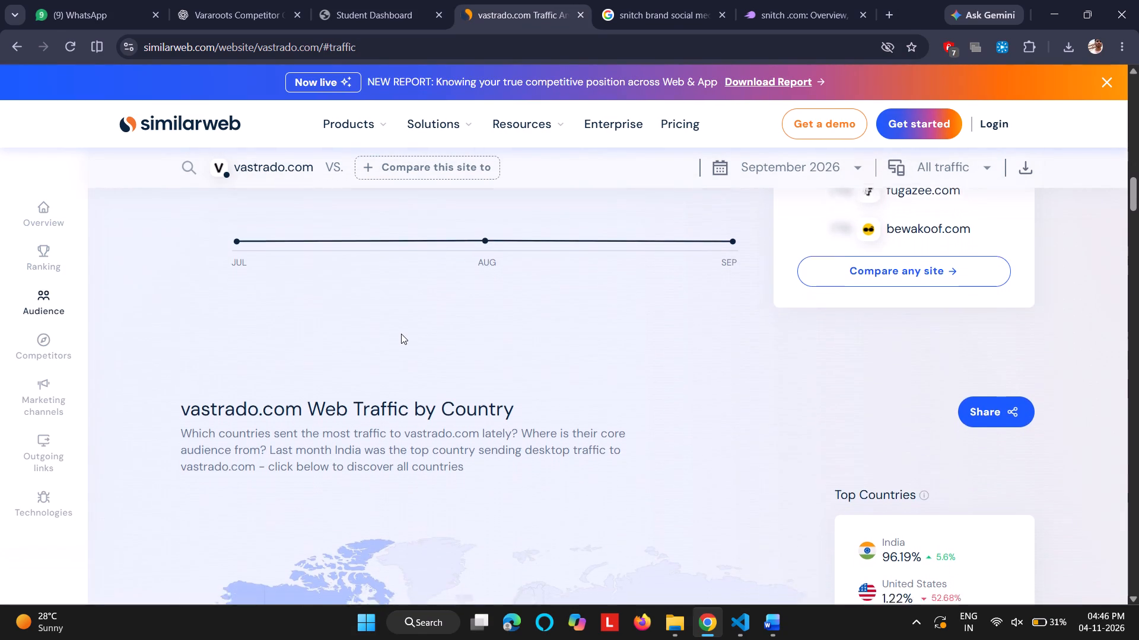
scroll(401, 334, "up", 14)
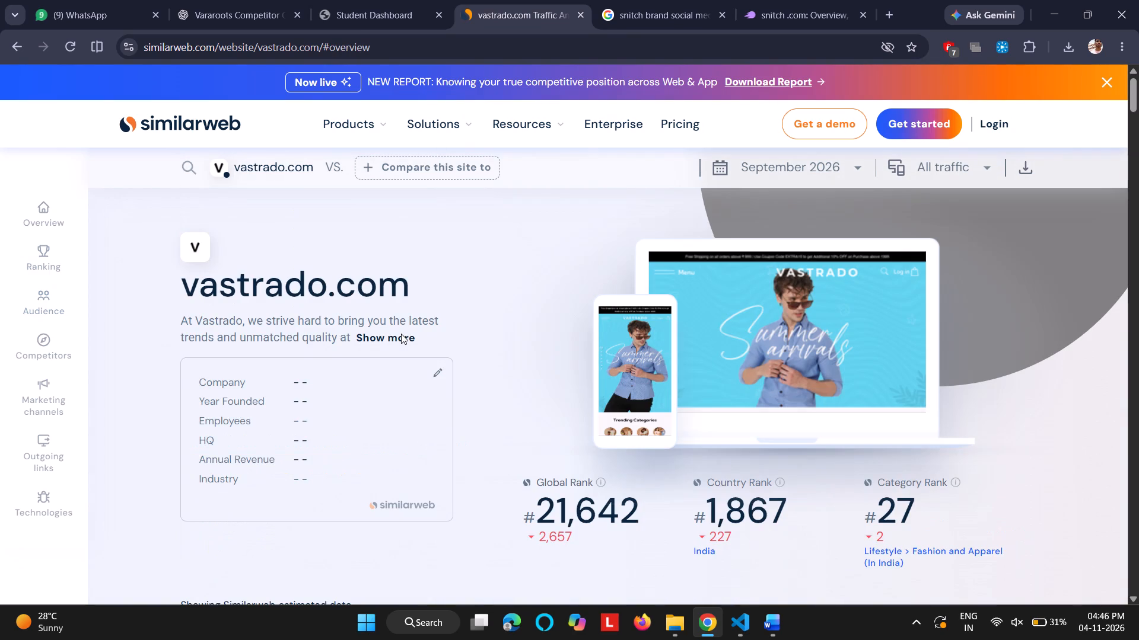
View the Competitors section of Similarweb's vastrado.com page and return to its Overview section.
left_click(37, 347)
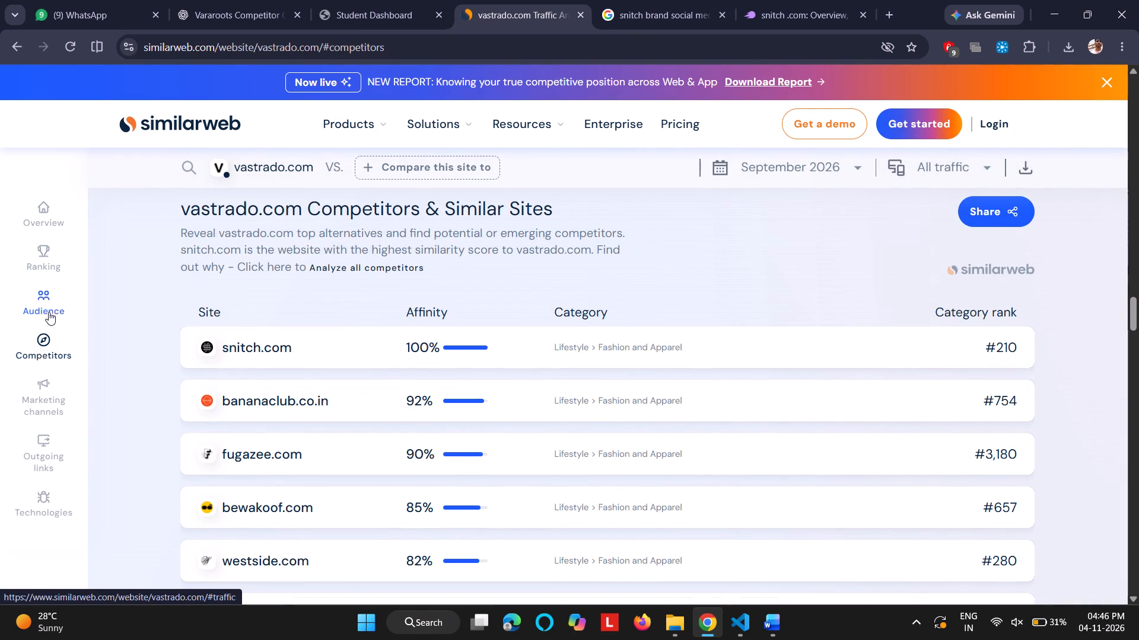
scroll(40, 289, "up", 4)
left_click(39, 208)
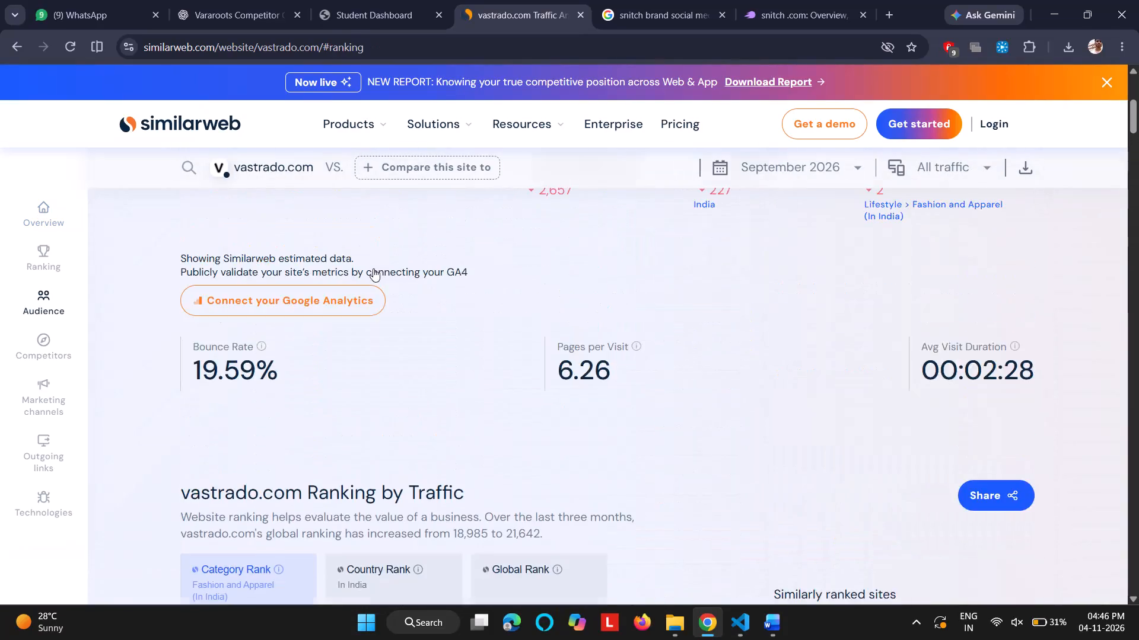
key("Delete")
key("Delete")
key("Delete")
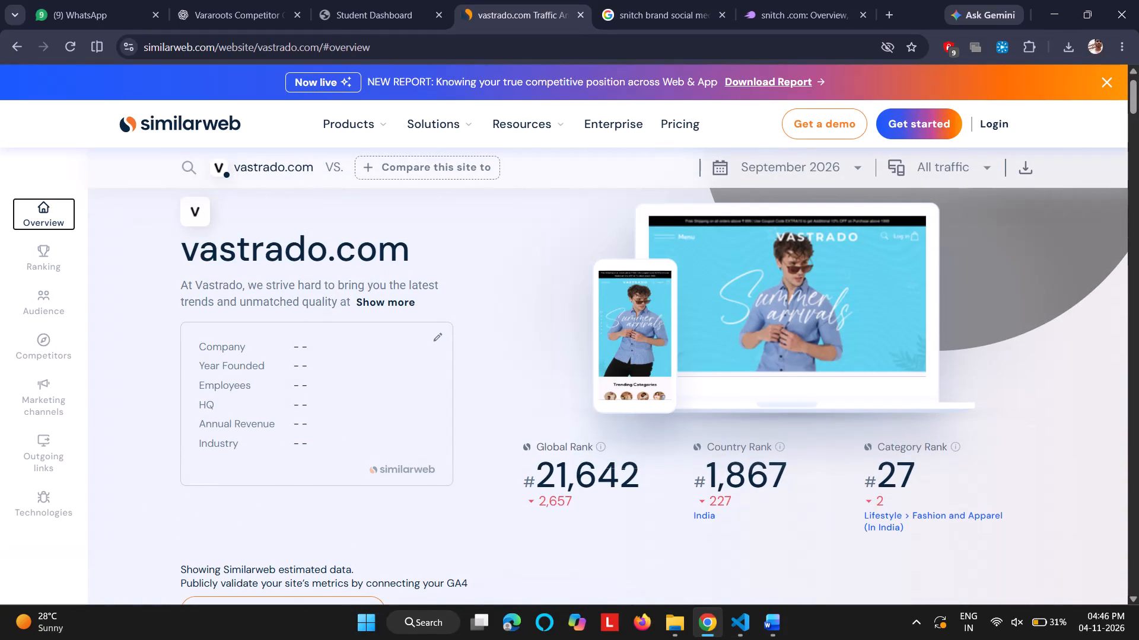
Capture a screenshot of Similarweb's vastrado.com overview, including the site header and the global, country and category ranks.
key("shift+super+s")
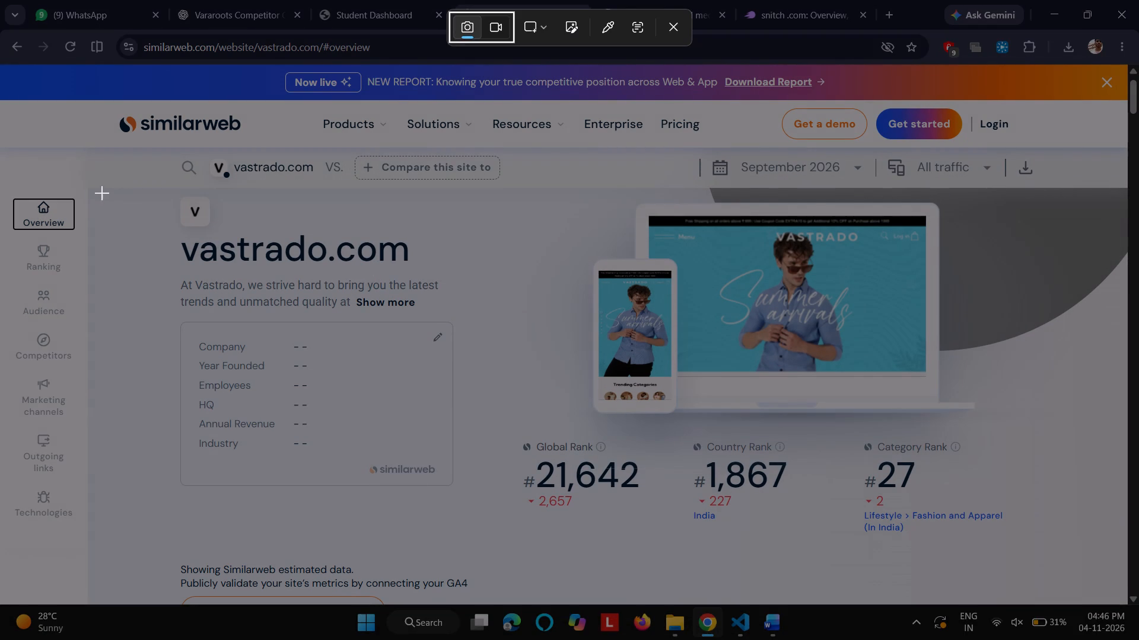
left_click_drag(90, 186, 86, 177)
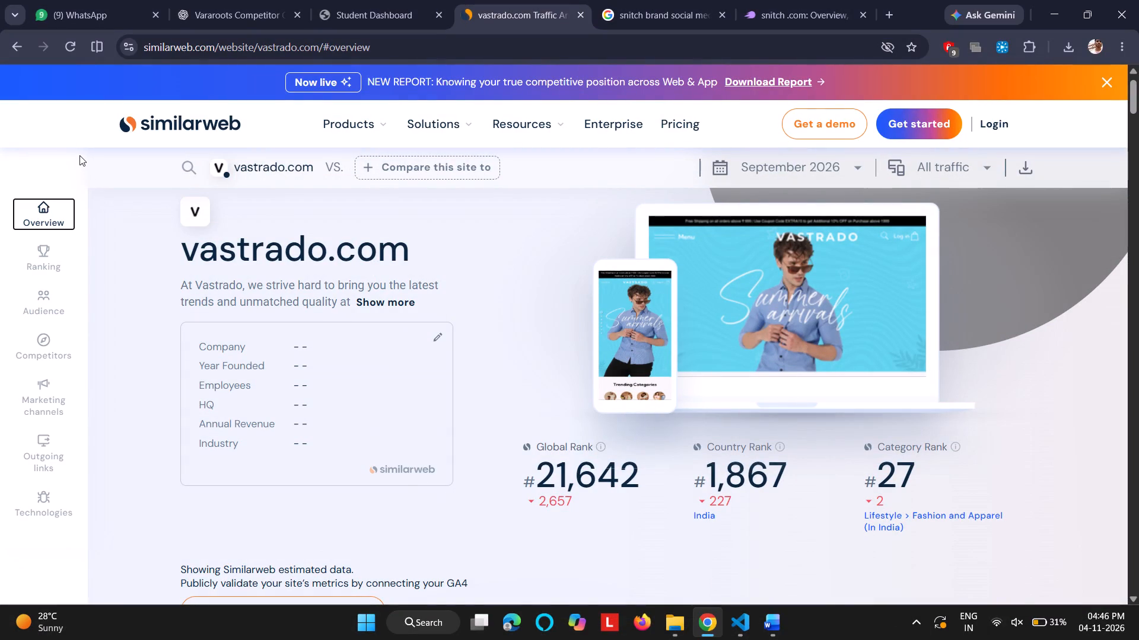
key("shift+super+s")
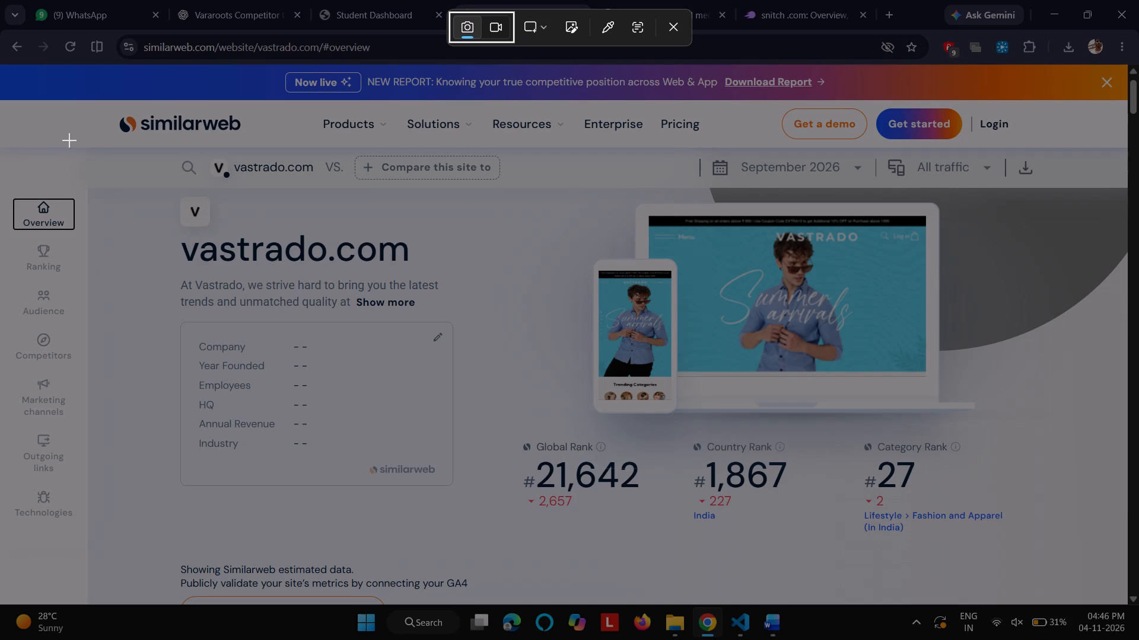
left_click_drag(2, 102, 1138, 632)
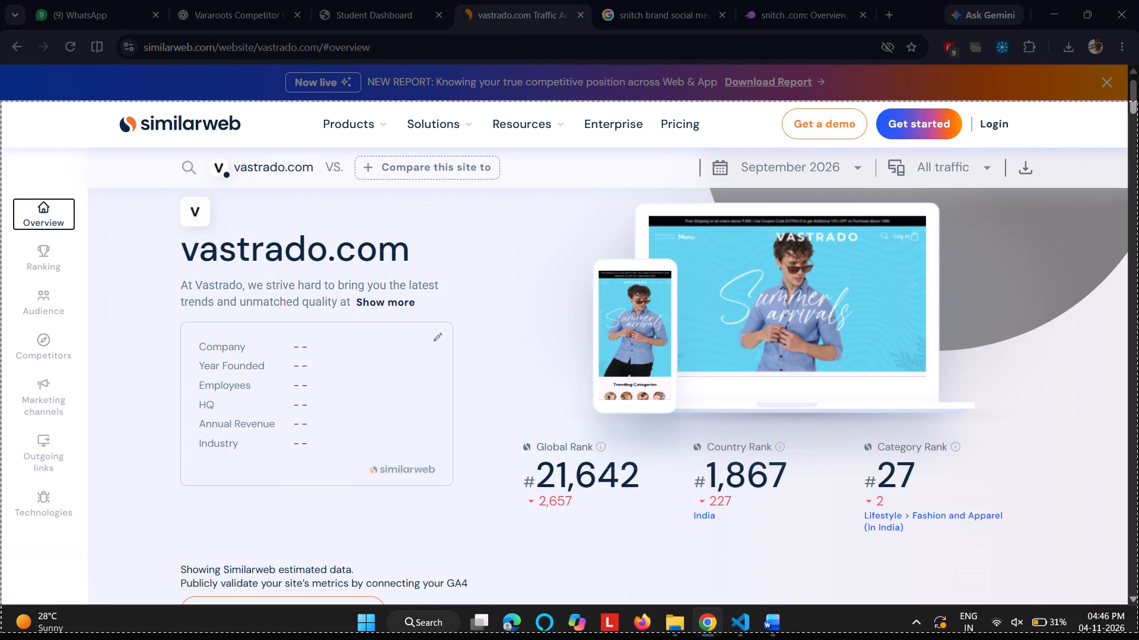
left_click_drag(1138, 632, 1138, 624)
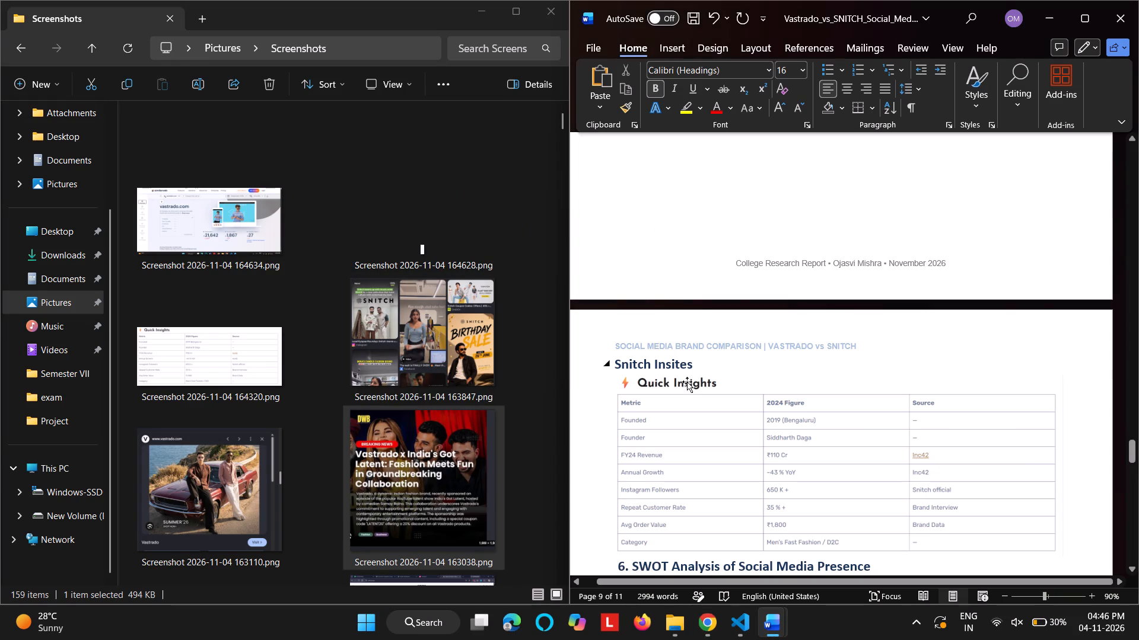
Switch to the Word report and delete the Recommended formulas heading and its paragraph below the platform-by-platform evaluation table.
scroll(556, 312, "down", 1)
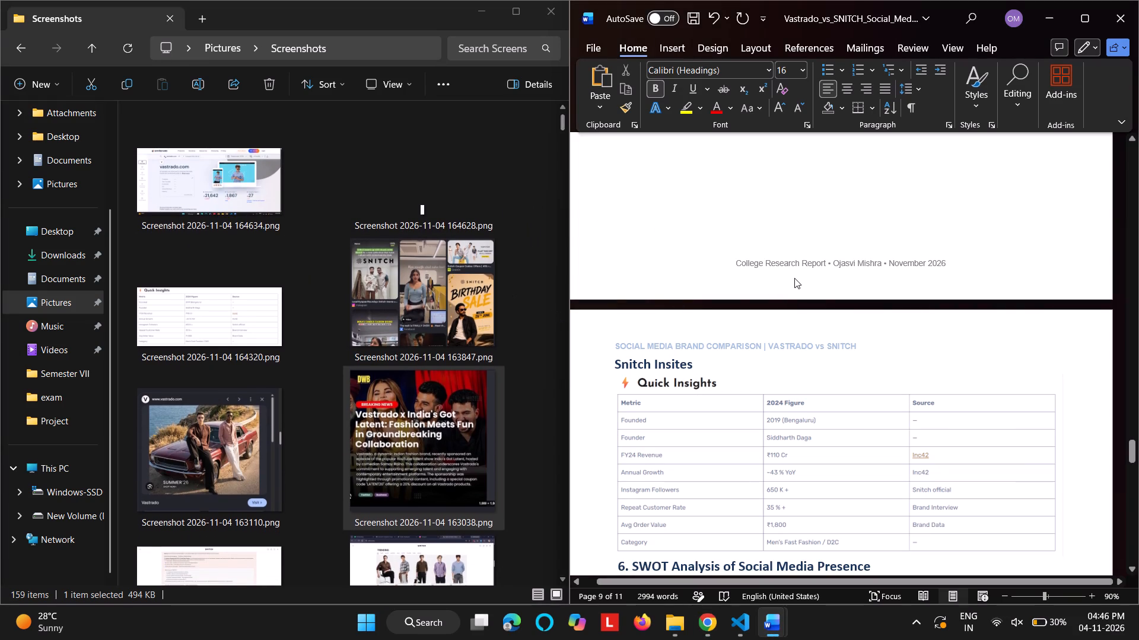
scroll(794, 278, "up", 1)
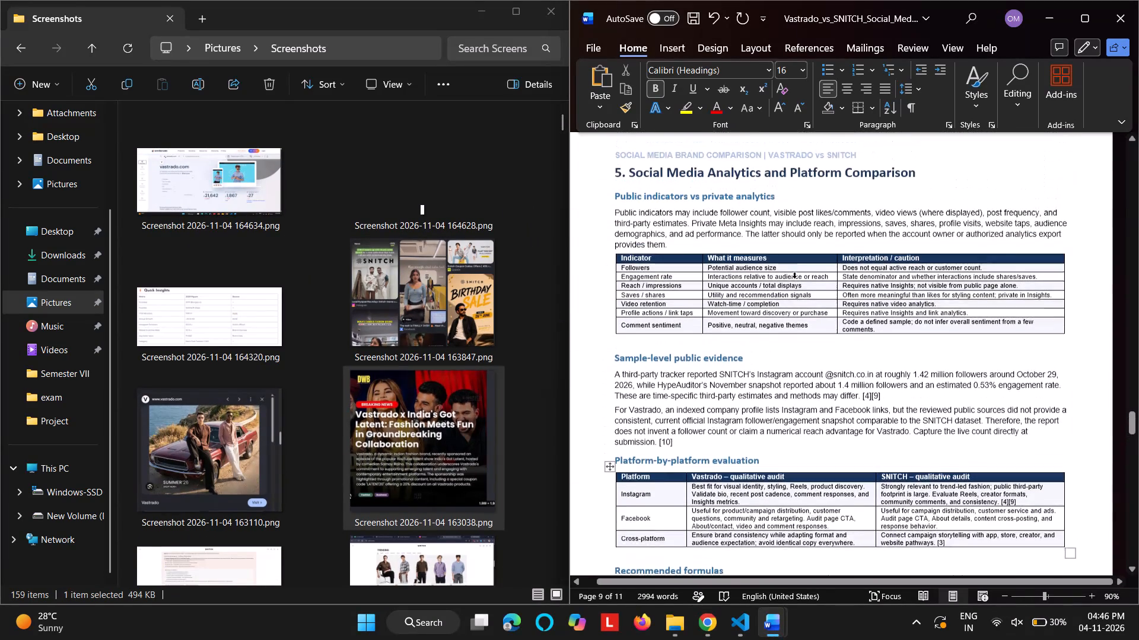
scroll(794, 278, "up", 1)
scroll(794, 278, "down", 1)
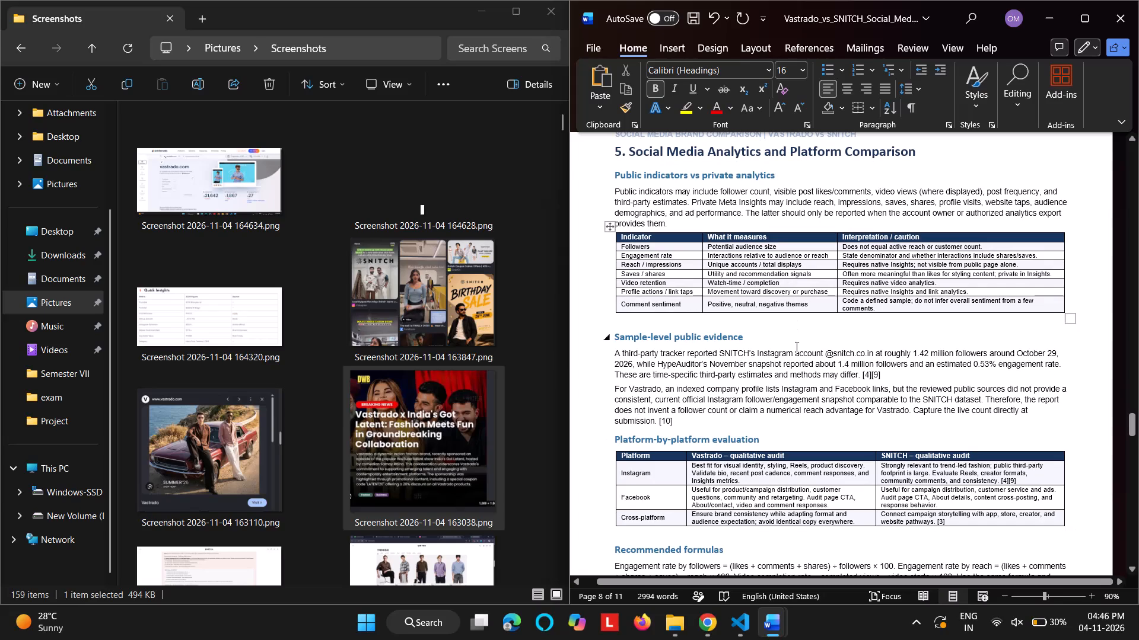
scroll(793, 382, "down", 1)
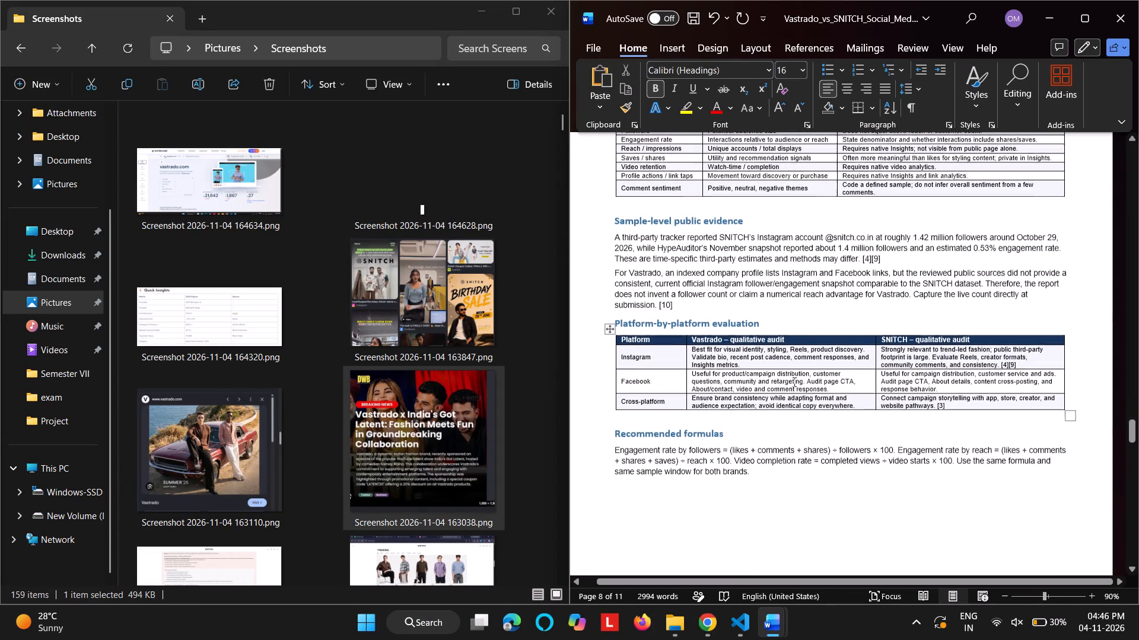
scroll(793, 382, "down", 2)
scroll(682, 281, "up", 1)
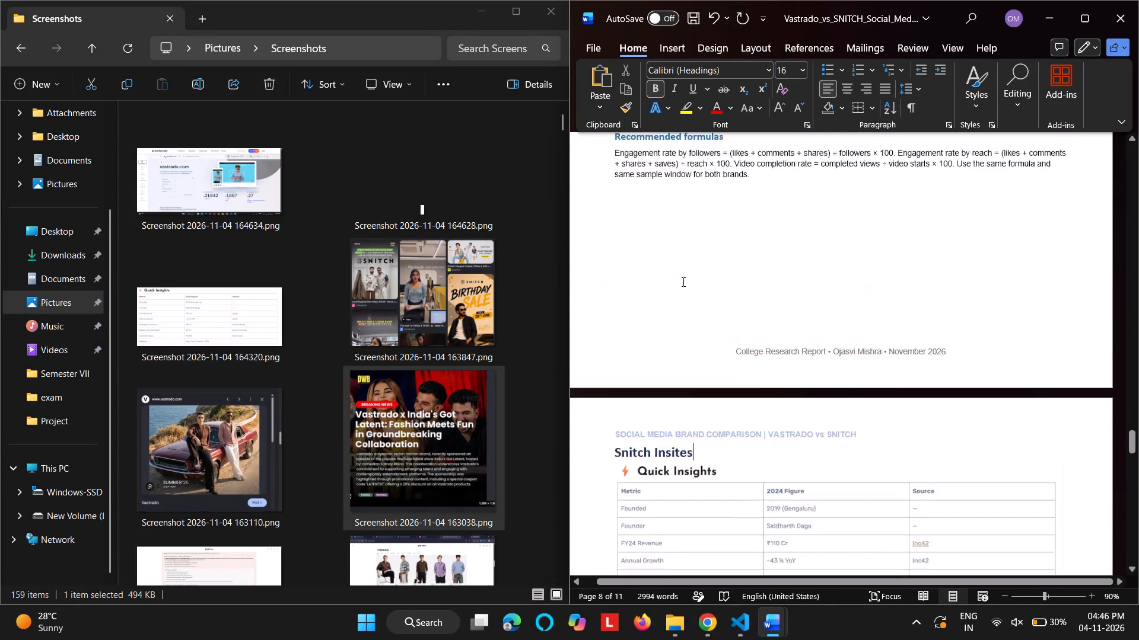
scroll(682, 281, "up", 1)
left_click(765, 352)
left_click_drag(765, 352, 613, 314)
key("BackSpace")
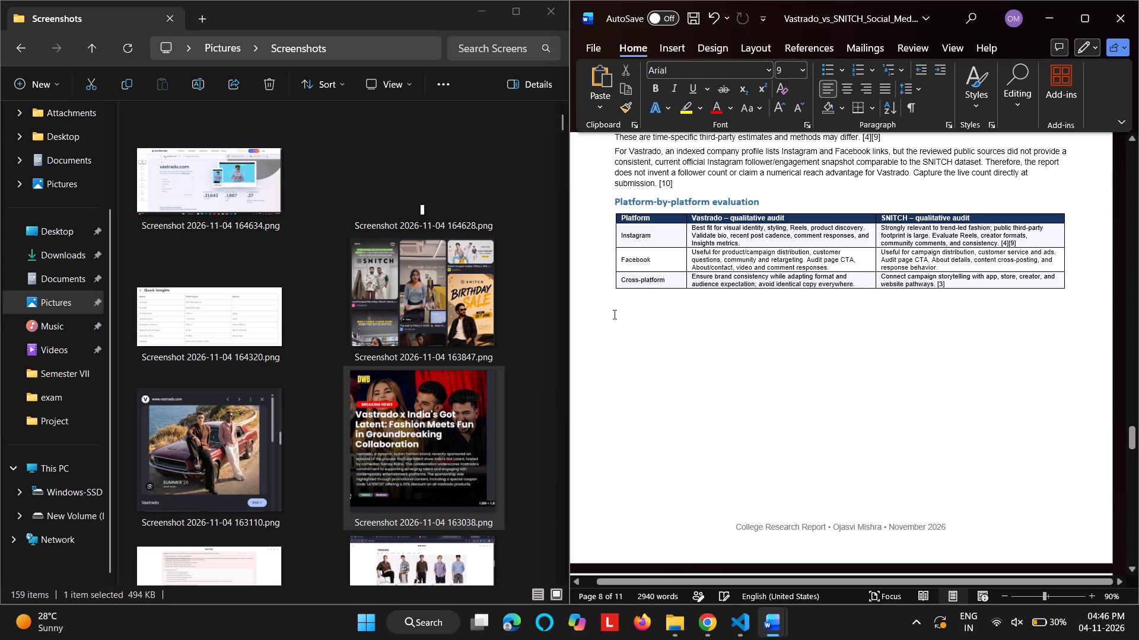
Add the heading "Vastrado Insites" below the platform-by-platform evaluation table and format it bold at 14 pt.
type("Vas")
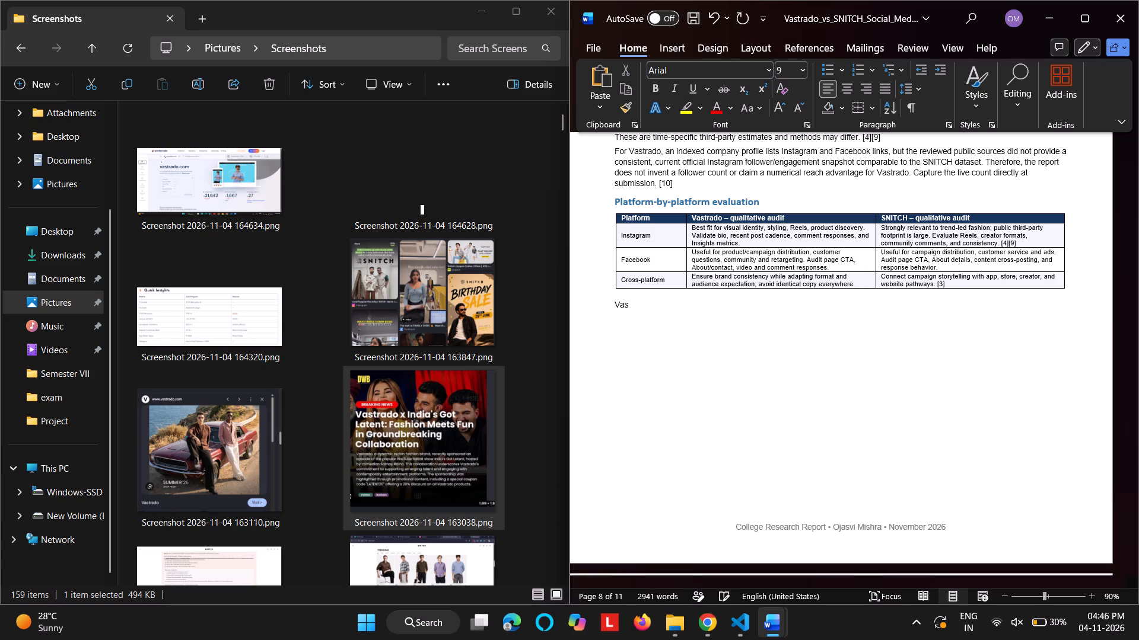
left_click(653, 97)
key("BackSpace")
key("BackSpace")
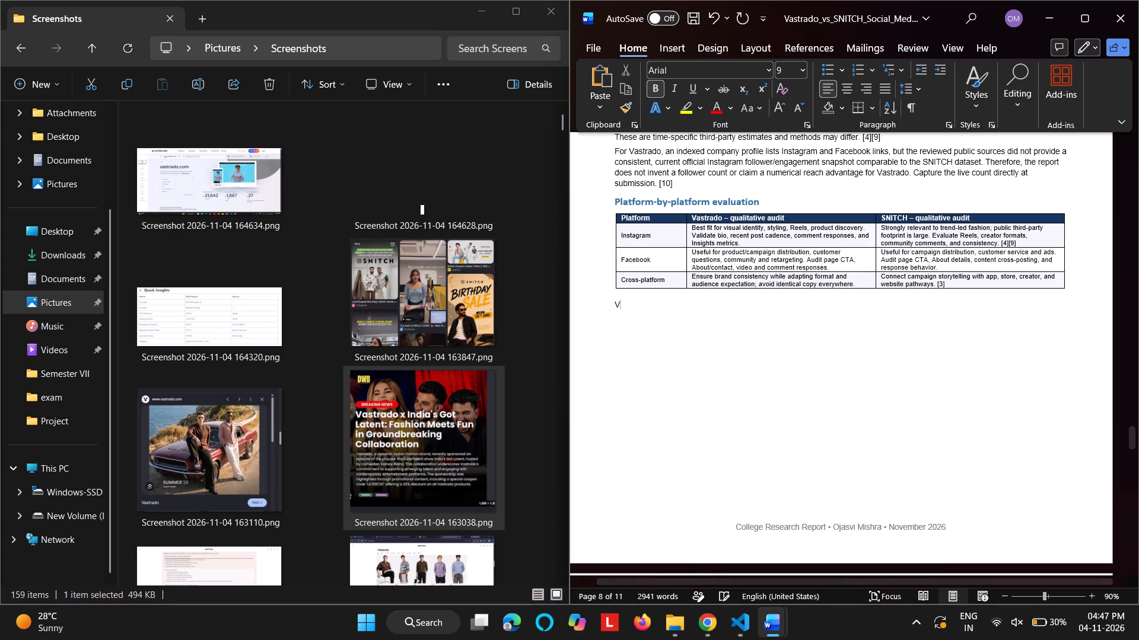
key("BackSpace")
type("Vastrado")
key("space")
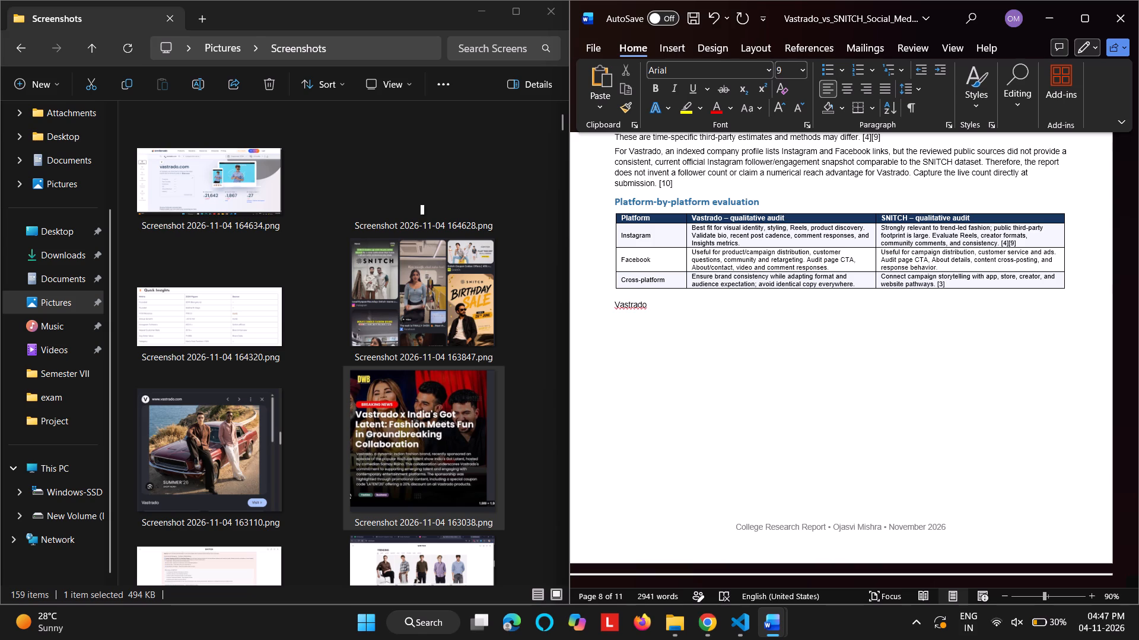
type("Insites")
left_click_drag(685, 306, 600, 306)
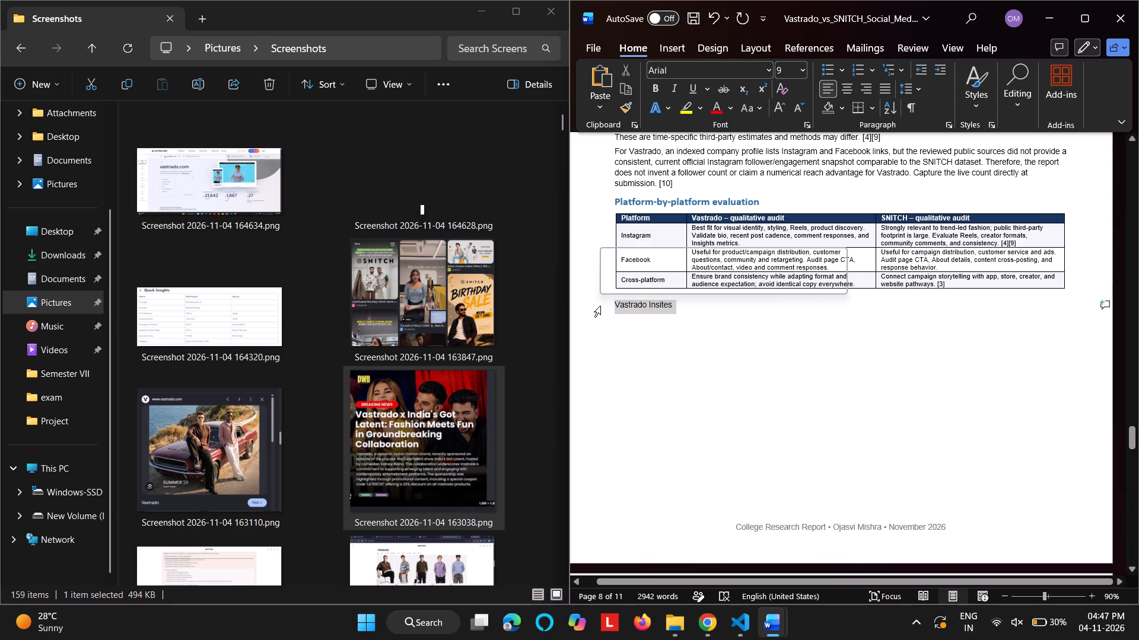
left_click(656, 95)
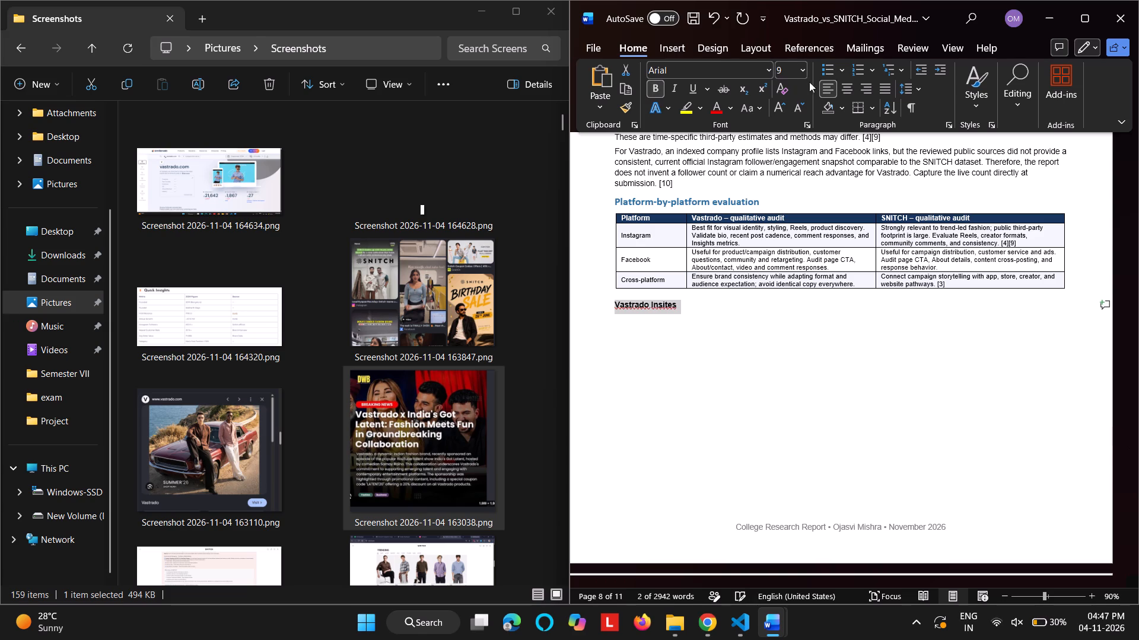
triple_click(775, 106)
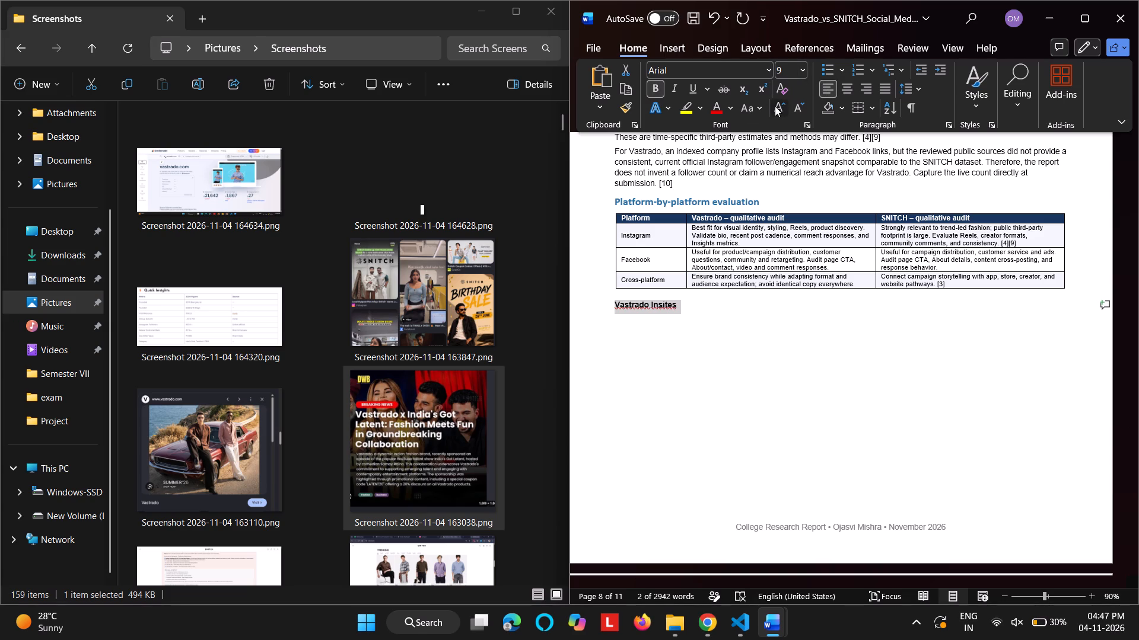
left_click(775, 106)
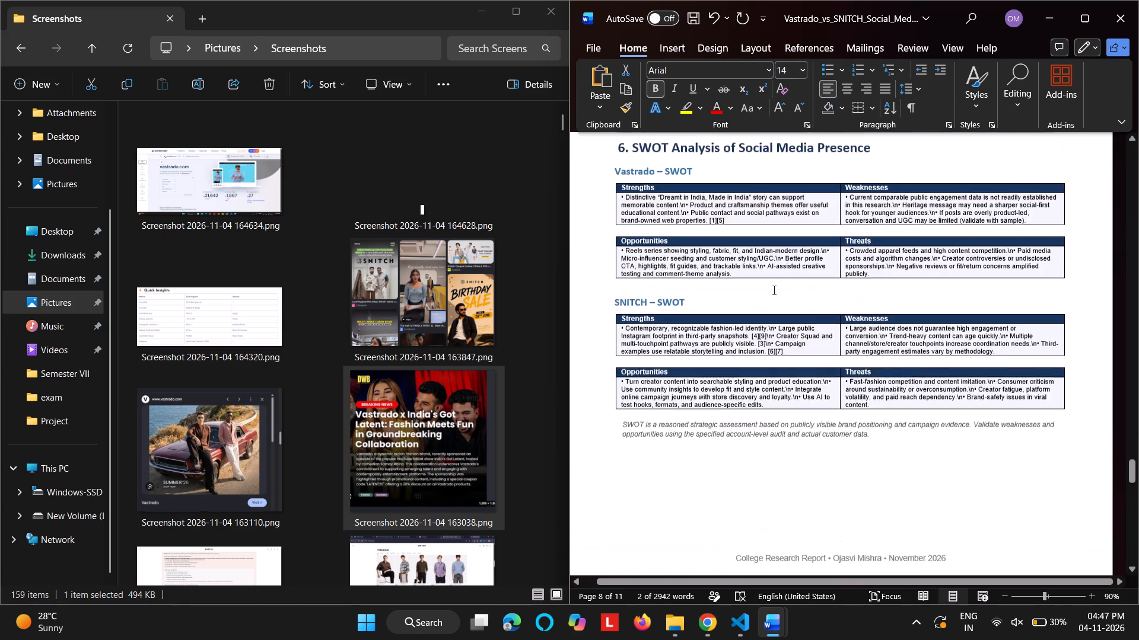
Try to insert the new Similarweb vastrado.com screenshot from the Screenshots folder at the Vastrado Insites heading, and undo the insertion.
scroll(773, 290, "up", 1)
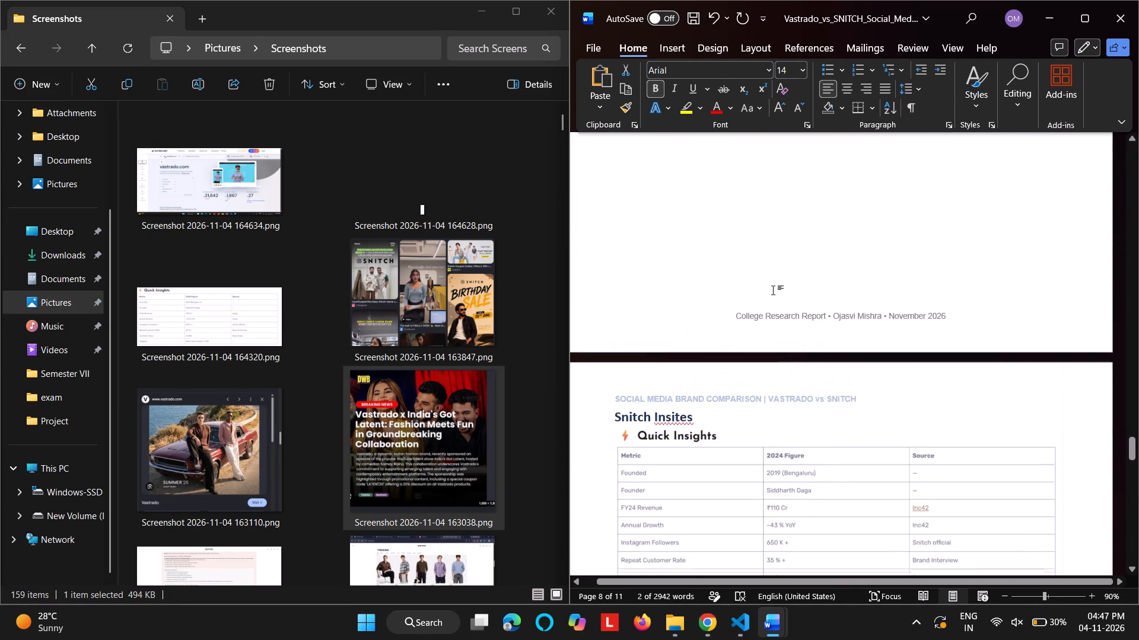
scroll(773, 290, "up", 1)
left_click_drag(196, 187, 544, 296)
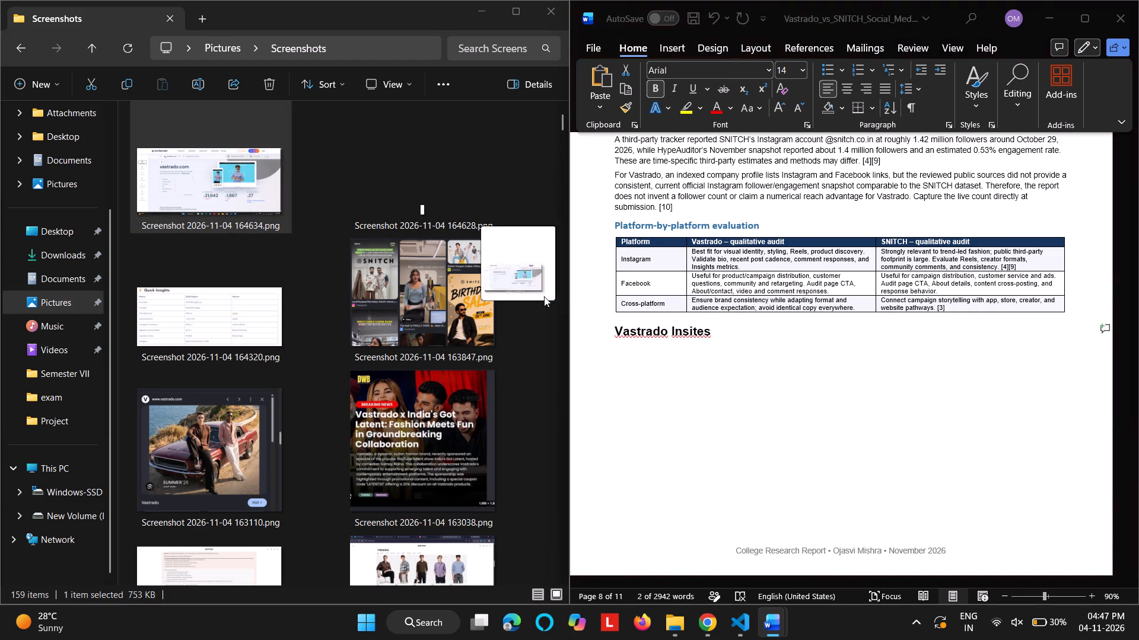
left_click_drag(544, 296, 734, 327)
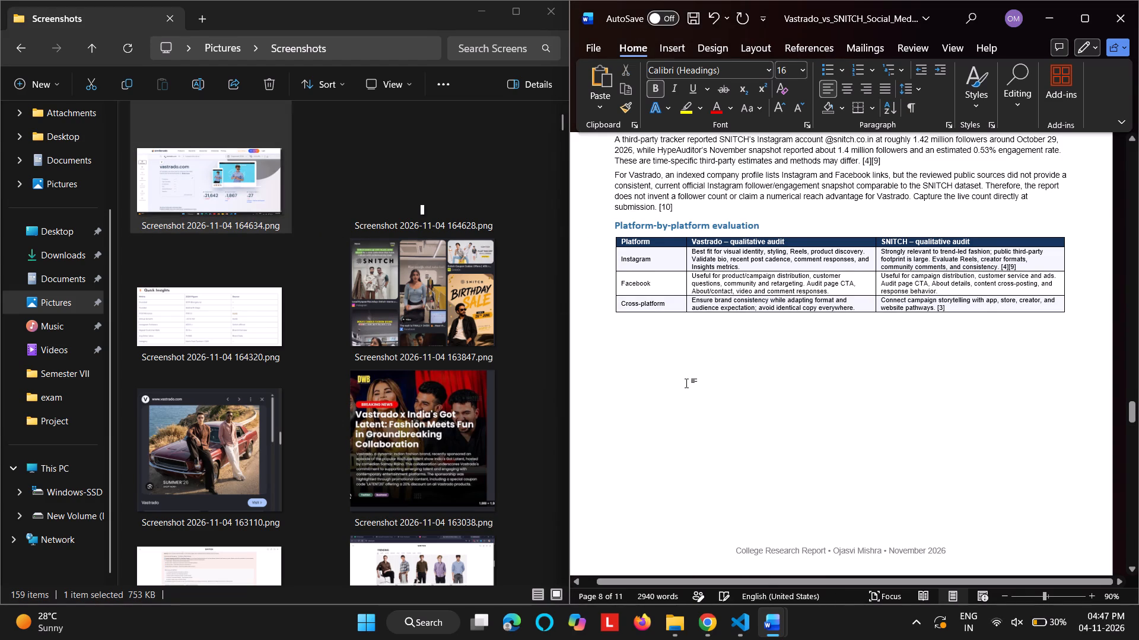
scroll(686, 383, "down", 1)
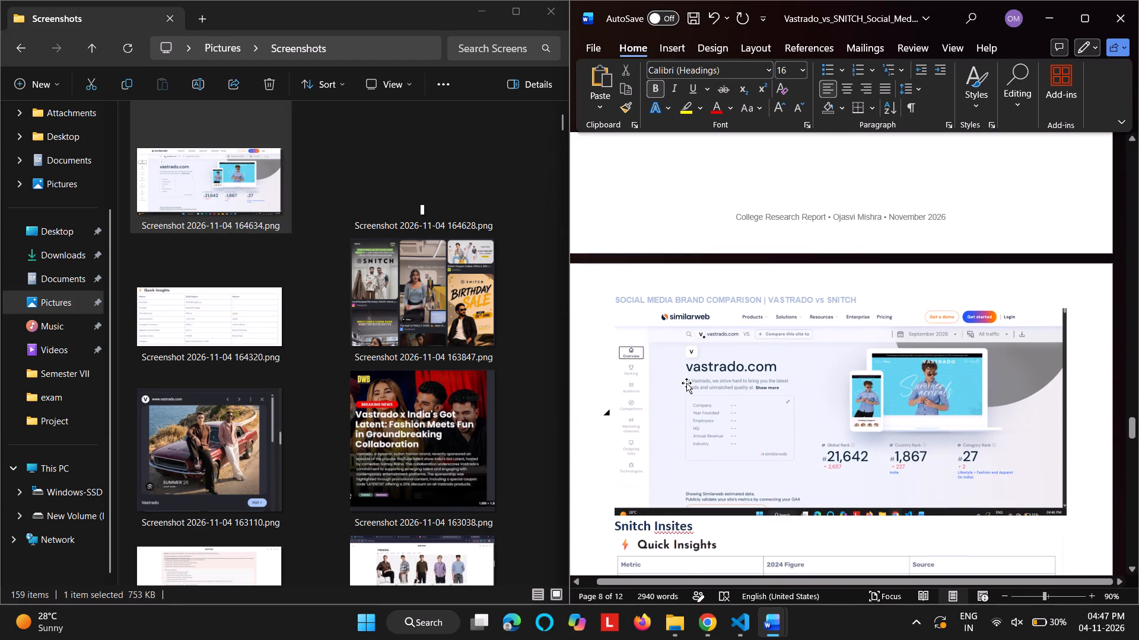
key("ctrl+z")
Apply spelling suggestions to both words of the Vastrado Insites heading and remove the extra space, making it "Vastrado Insite's".
left_click(649, 204)
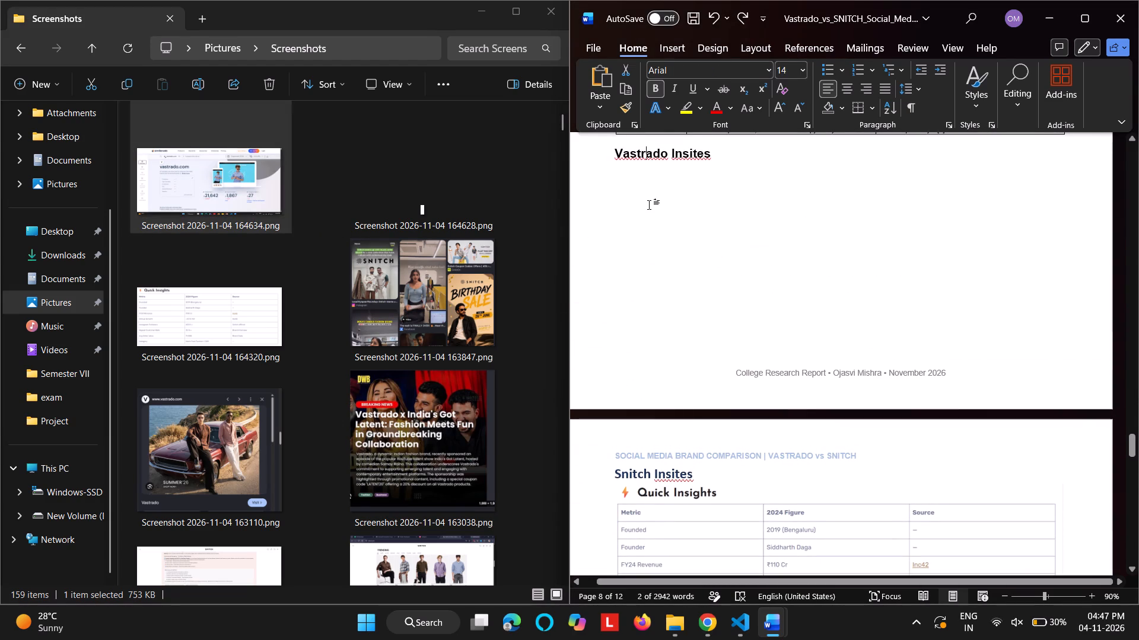
left_click(728, 153)
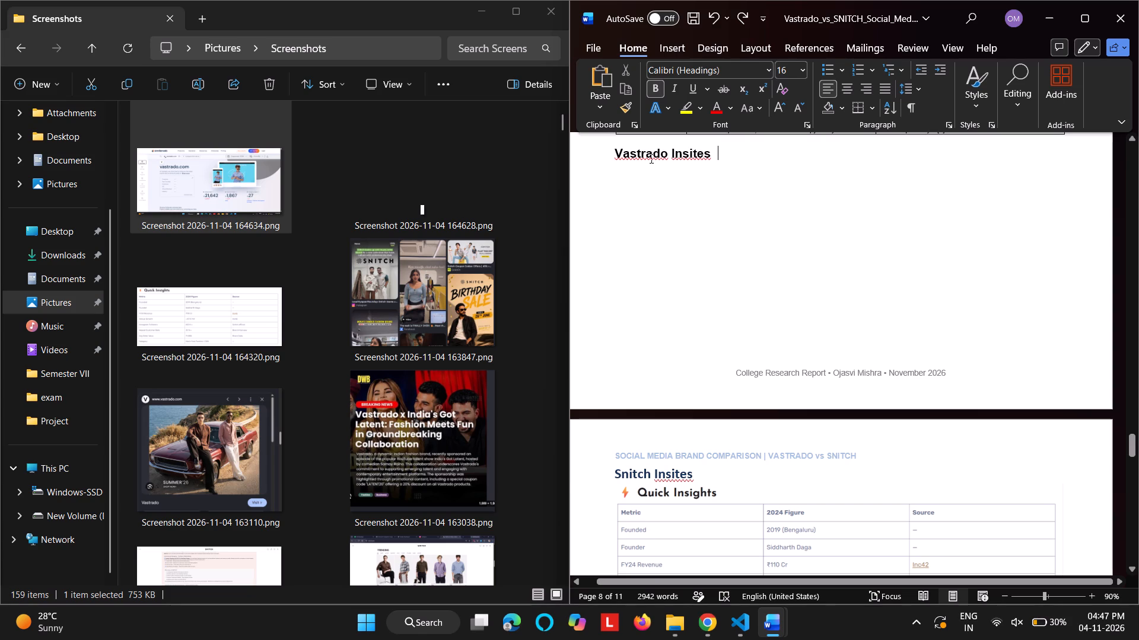
right_click(650, 158)
left_click(600, 189)
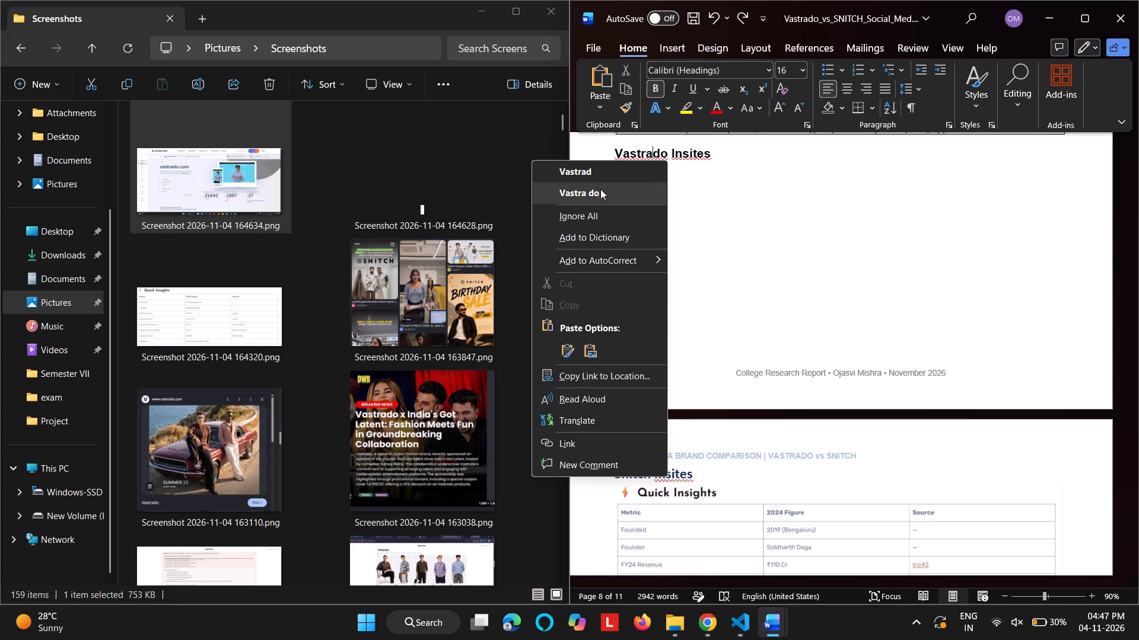
left_click(597, 190)
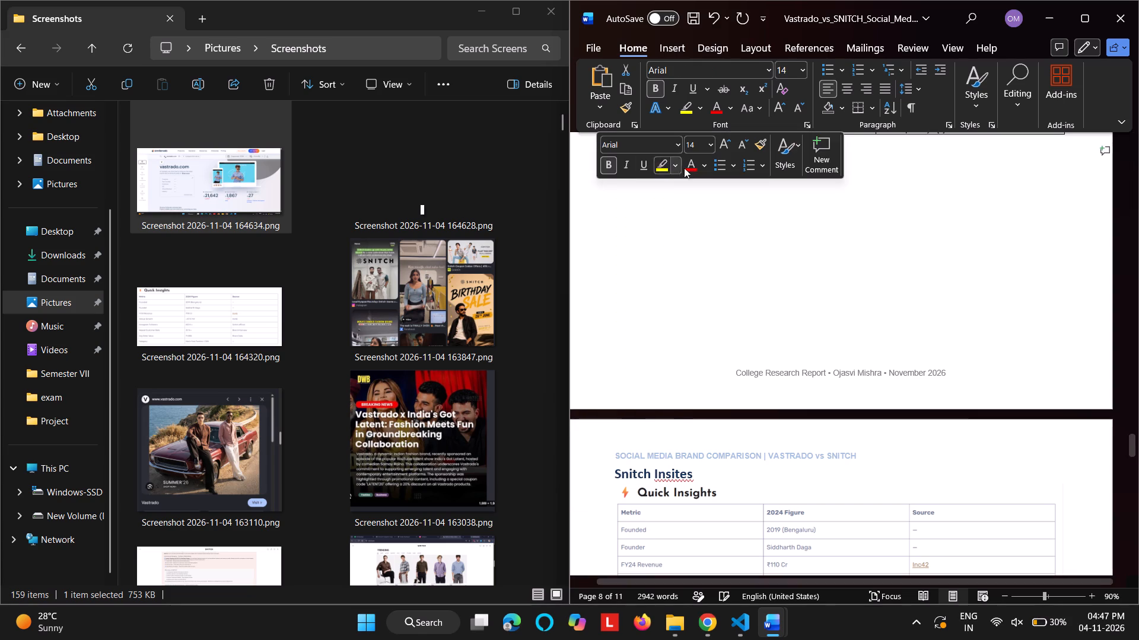
left_click(685, 234)
right_click(688, 156)
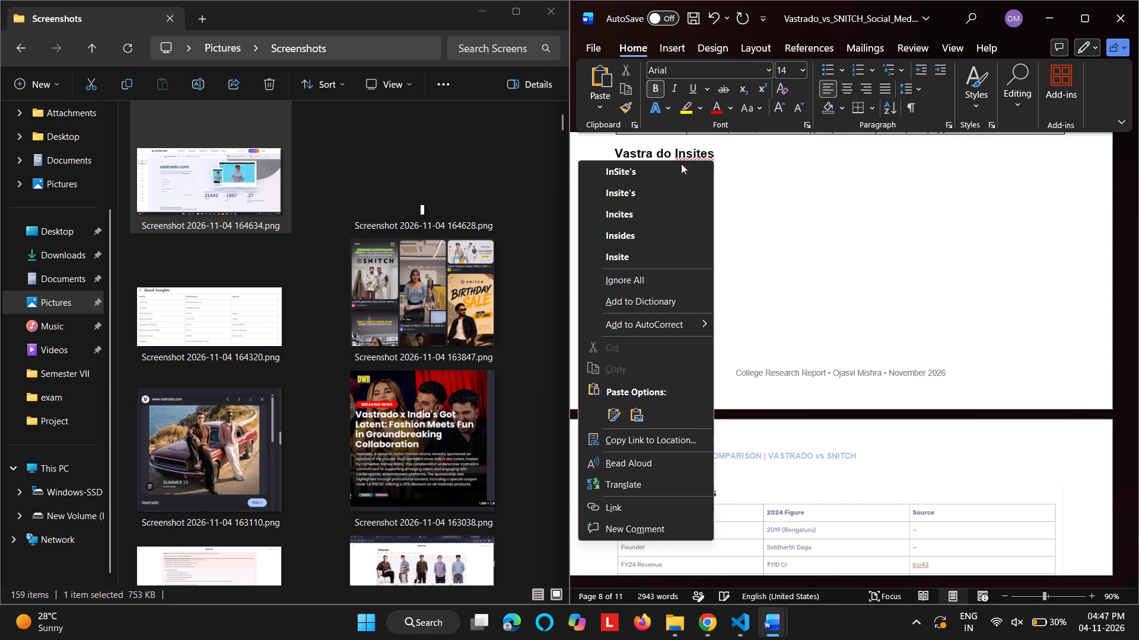
left_click(622, 194)
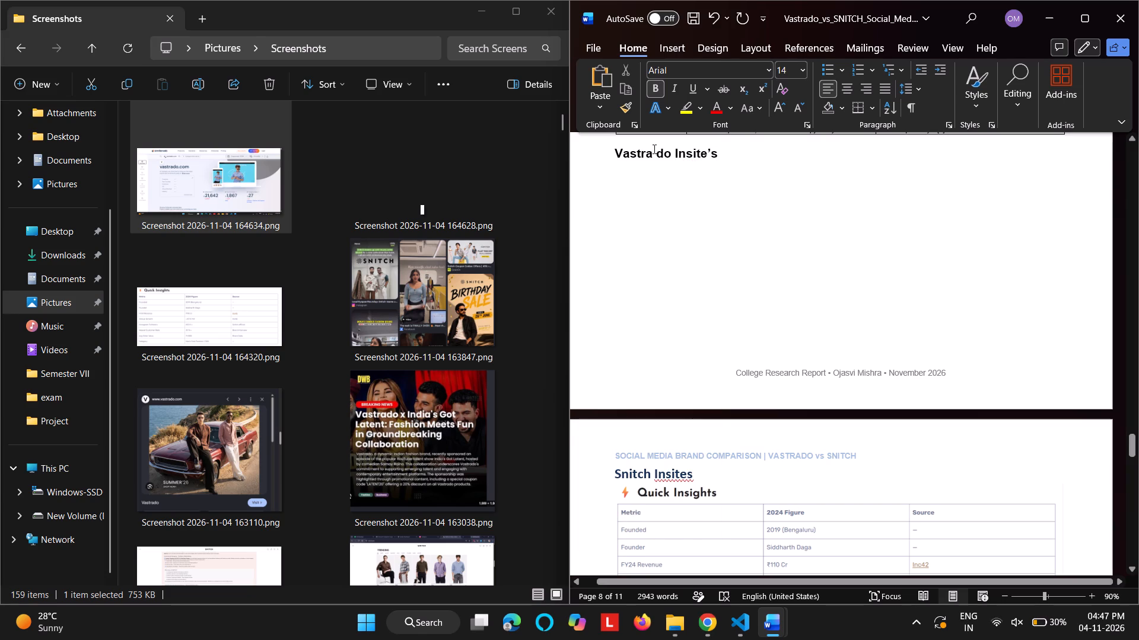
left_click(657, 153)
key("BackSpace")
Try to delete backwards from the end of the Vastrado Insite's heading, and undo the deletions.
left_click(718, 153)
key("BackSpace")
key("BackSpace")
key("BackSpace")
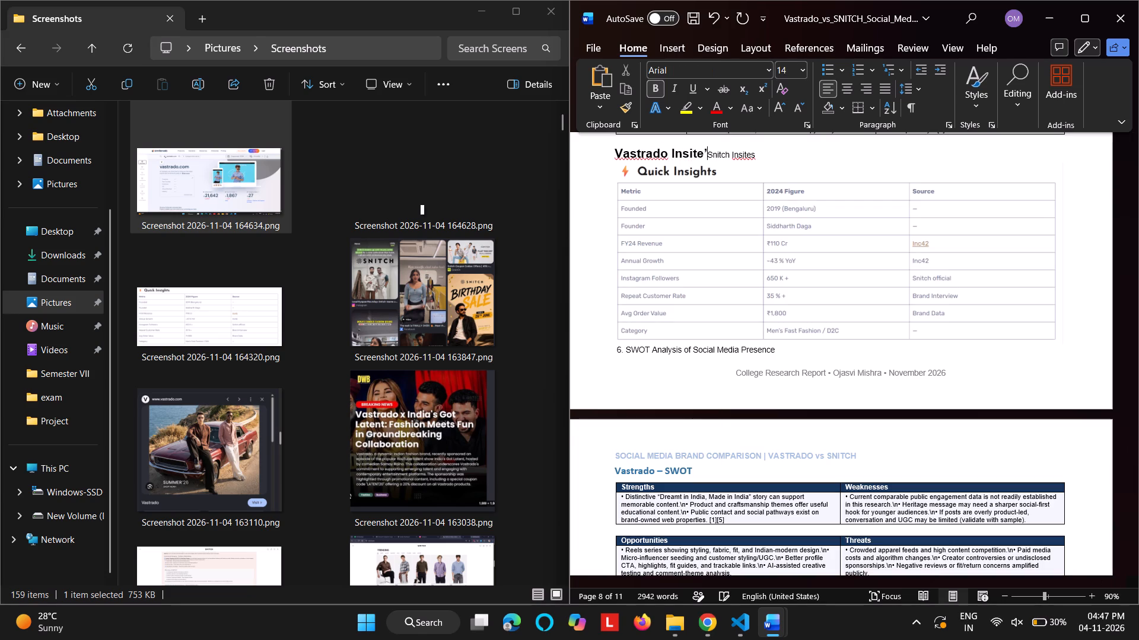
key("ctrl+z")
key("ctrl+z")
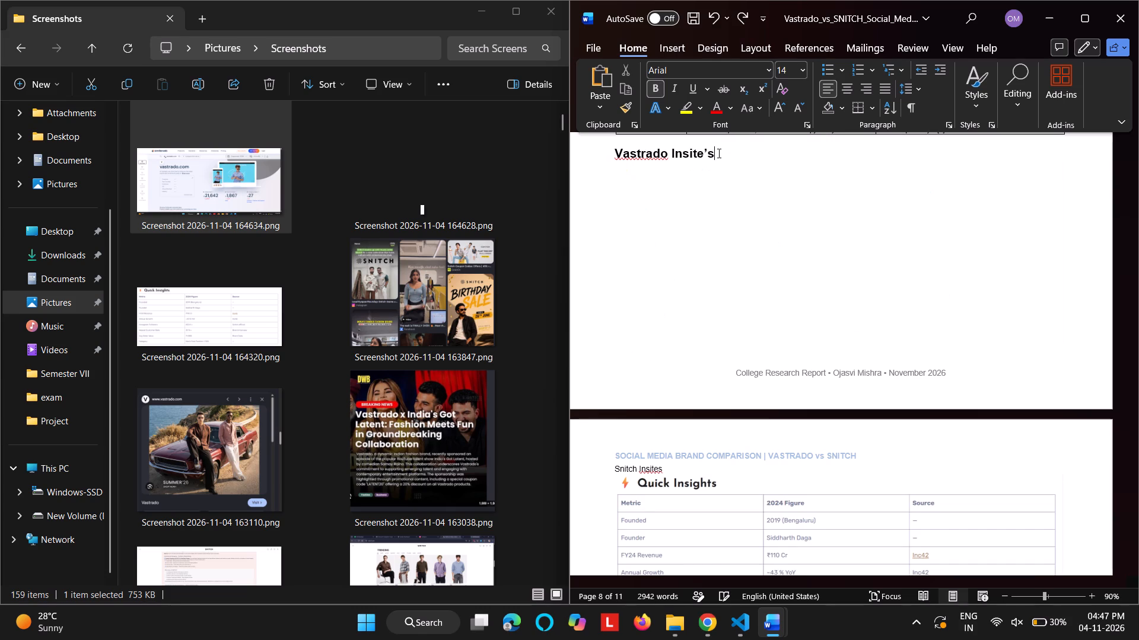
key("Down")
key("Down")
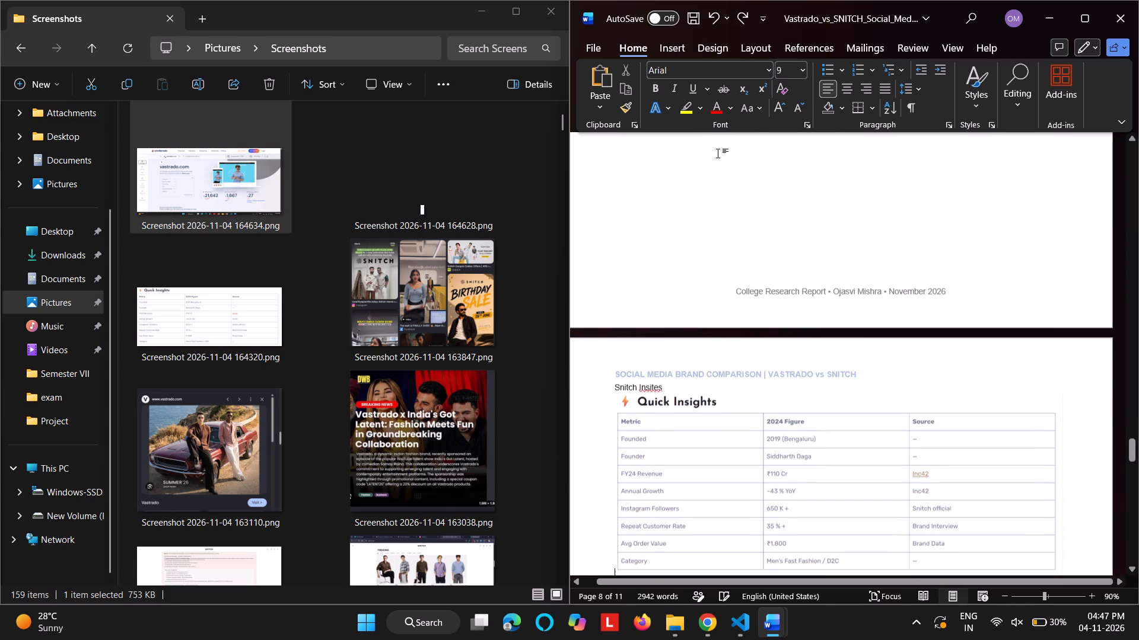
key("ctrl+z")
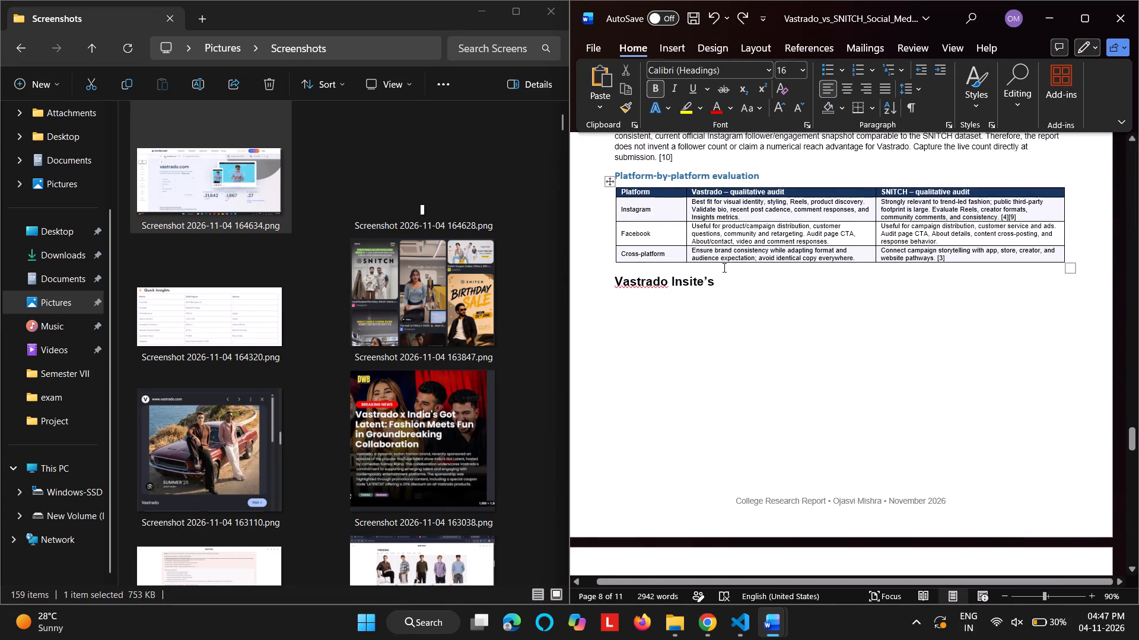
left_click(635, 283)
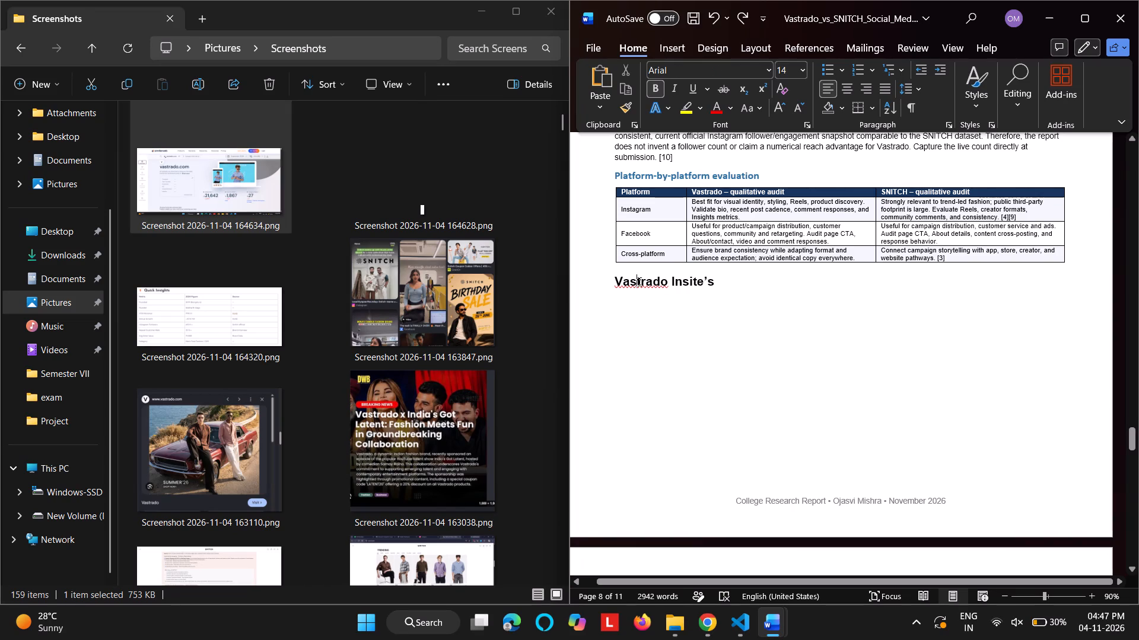
Shorten the Vastrado heading to "Vastrado Insite" and start "Snitch Insites" on its own line below it.
left_click(720, 281)
key("BackSpace")
key("BackSpace")
key("BackSpace")
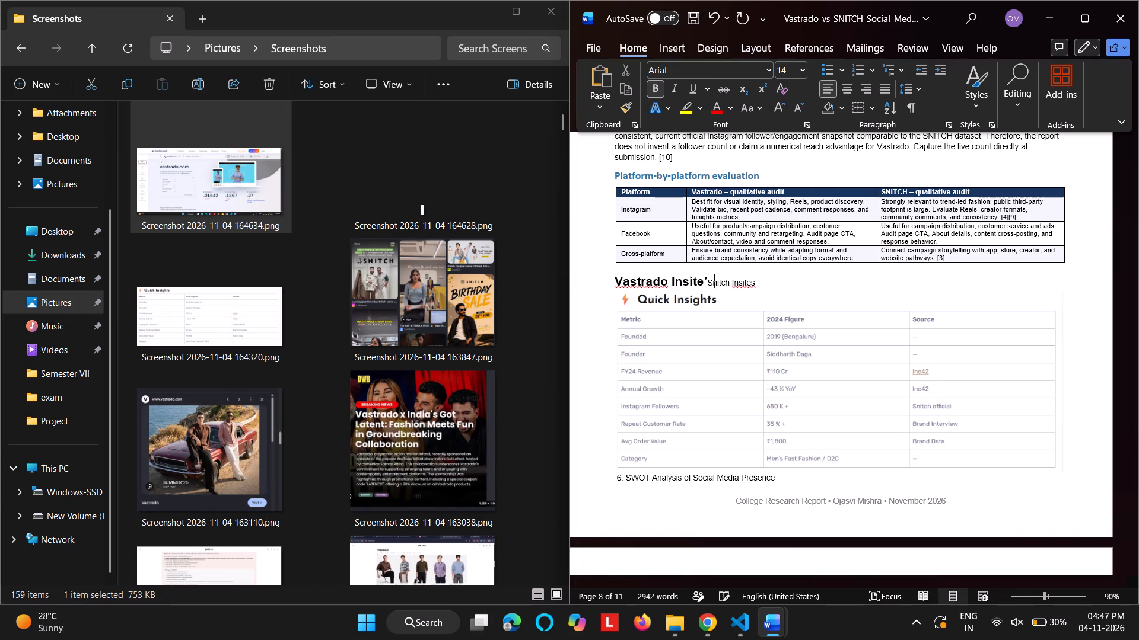
key("BackSpace")
key("Return")
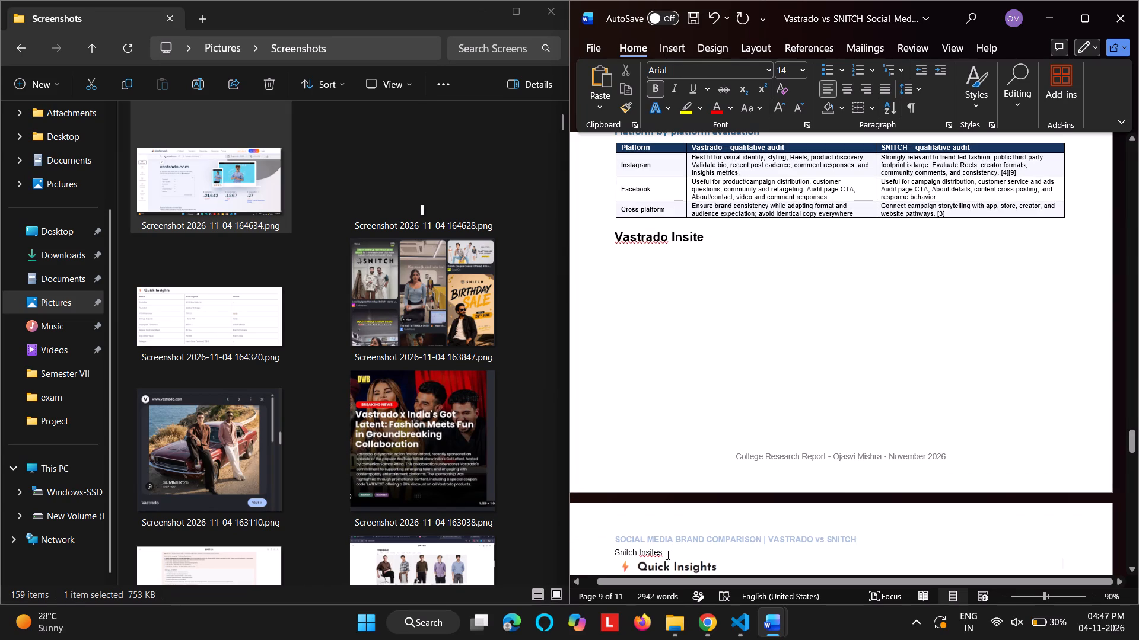
Format the "Snitch Insites" heading above the Quick Insights table bold at 14 pt.
left_click_drag(662, 555, 602, 556)
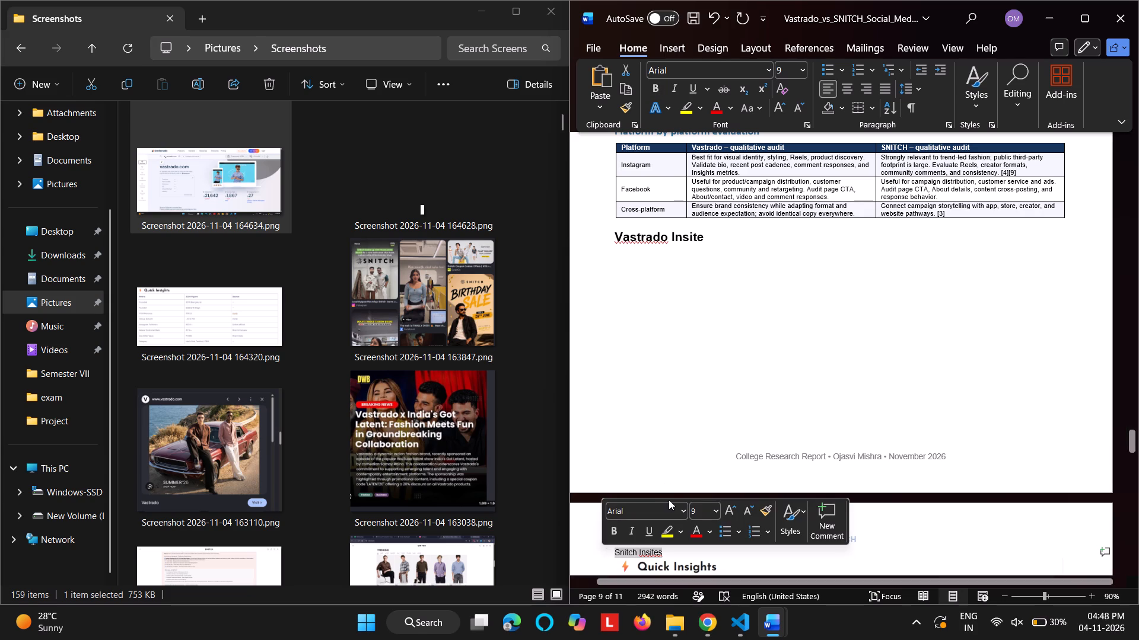
left_click(616, 524)
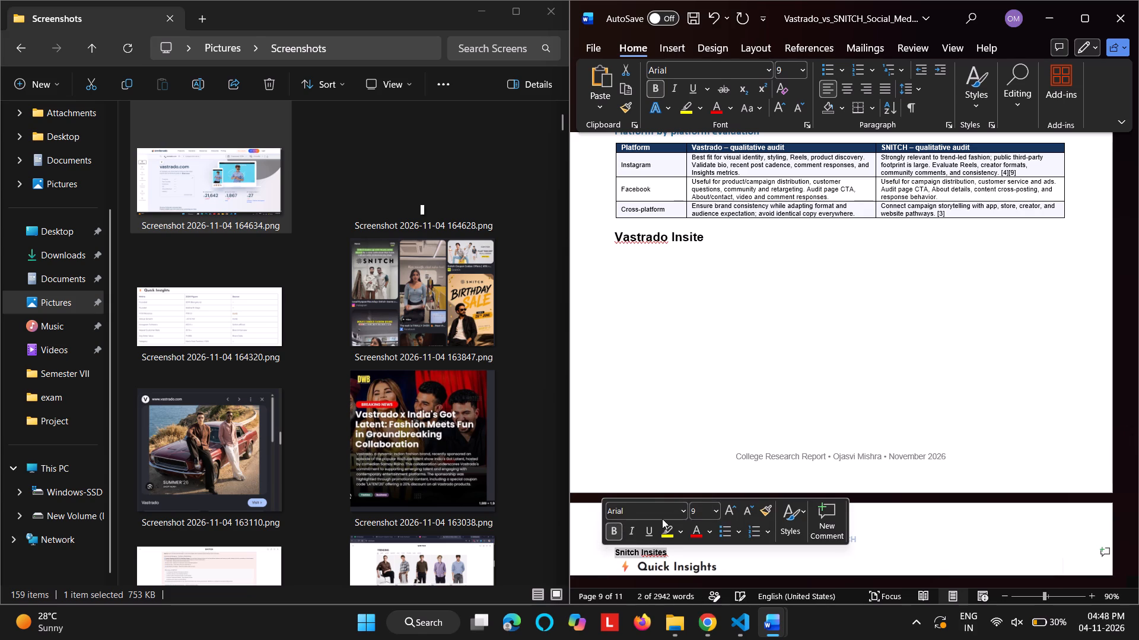
triple_click(735, 516)
double_click(735, 516)
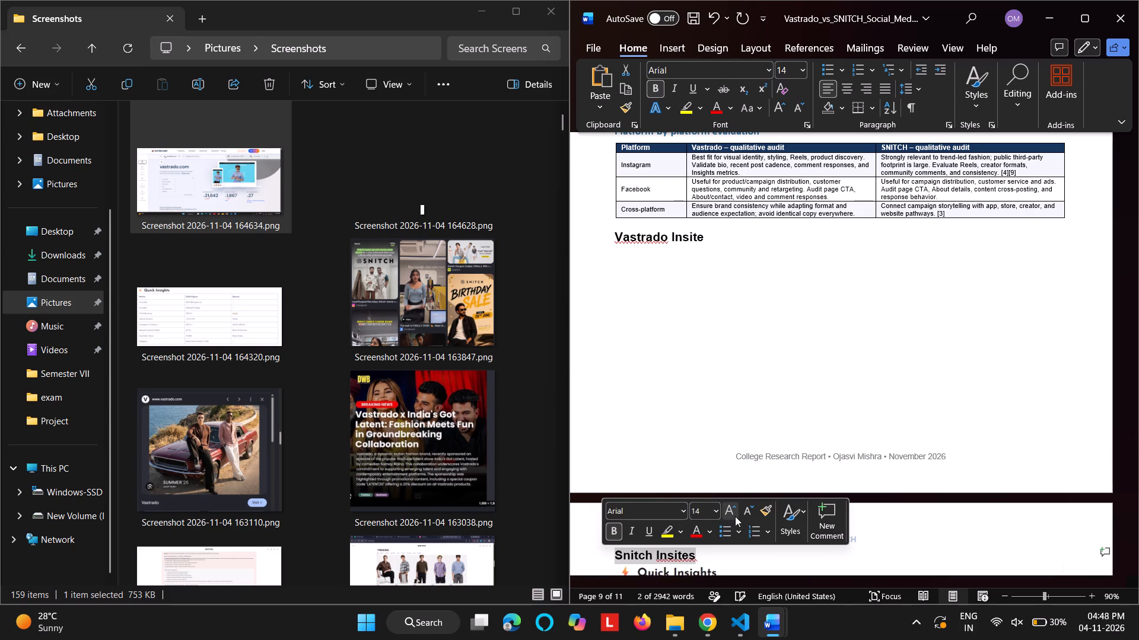
Insert the Similarweb vastrado.com screenshot, Screenshot 2026-11-04 164634.png, from the Screenshots folder at the Vastrado Insite heading.
left_click(725, 378)
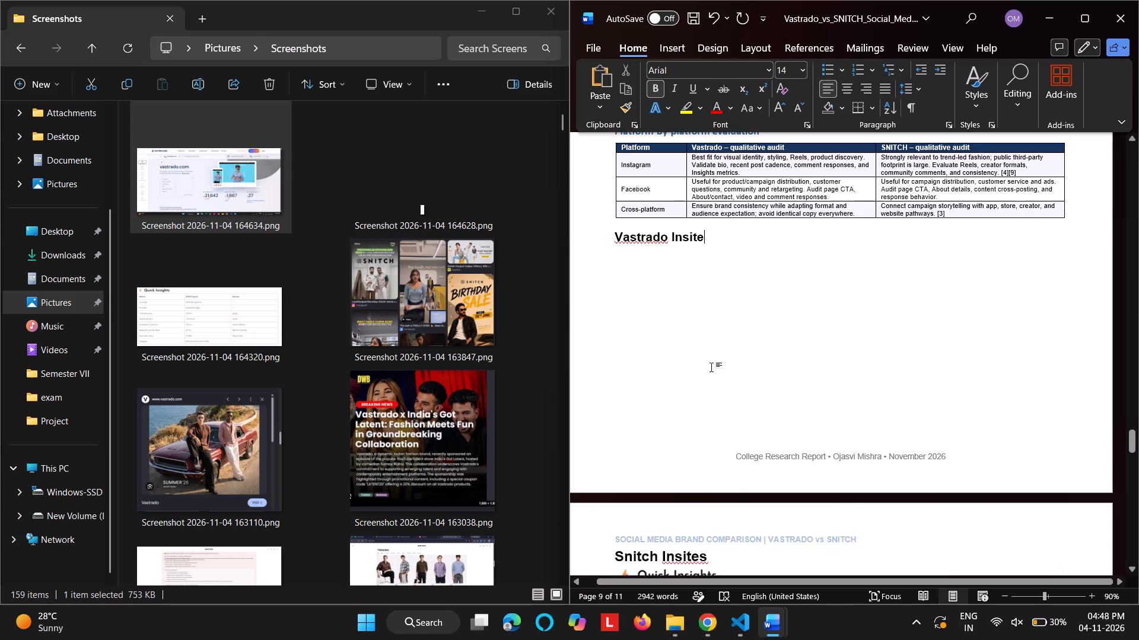
left_click_drag(228, 171, 580, 255)
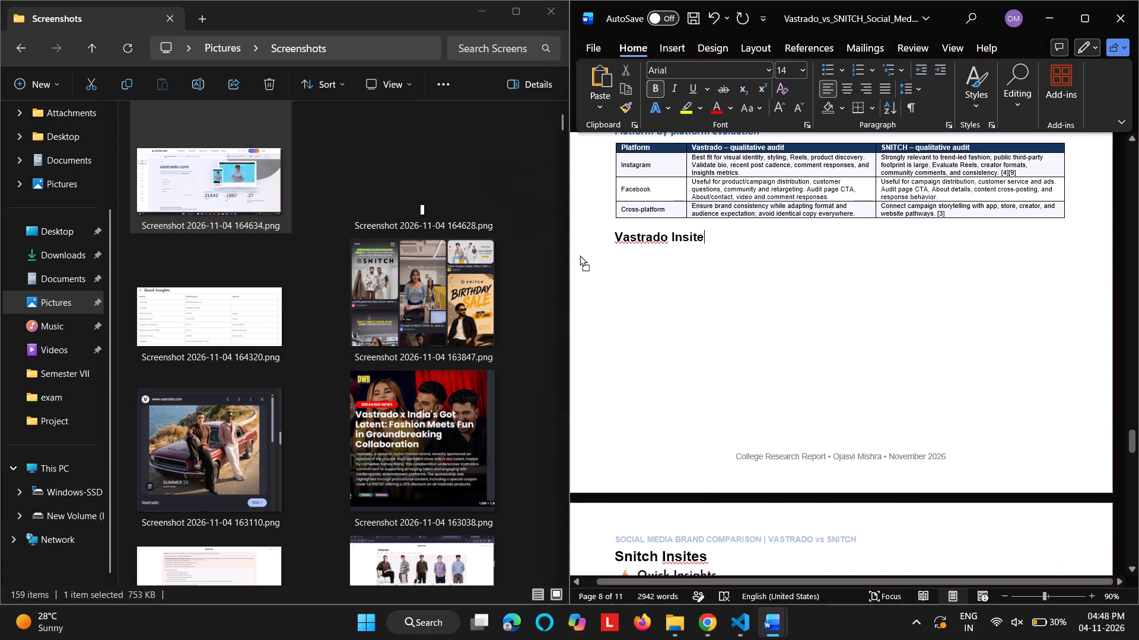
left_click_drag(580, 255, 747, 297)
Format the heading "6. SWOT Analysis of Social Media Presence" bold at 14 pt.
scroll(696, 358, "down", 1)
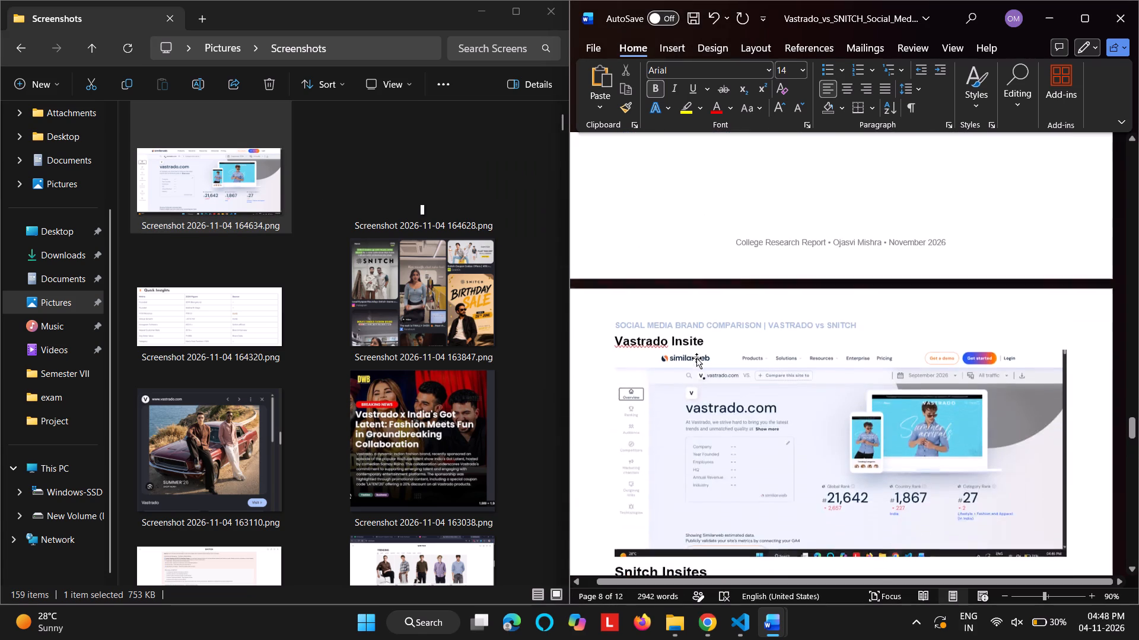
scroll(696, 358, "down", 2)
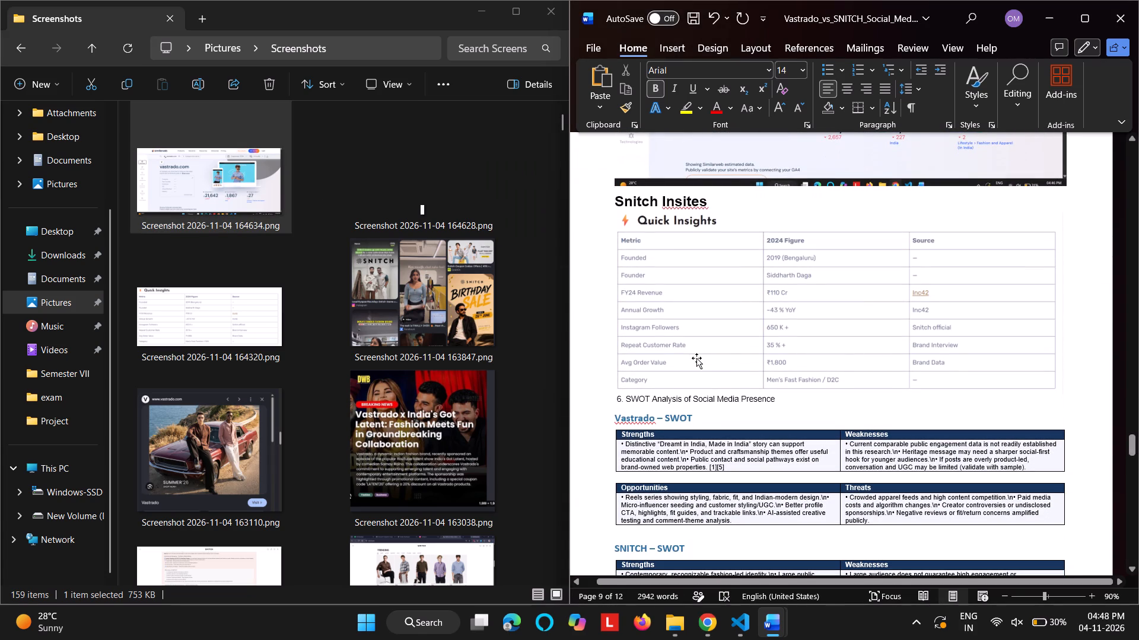
left_click_drag(779, 397, 697, 396)
left_click_drag(697, 396, 623, 402)
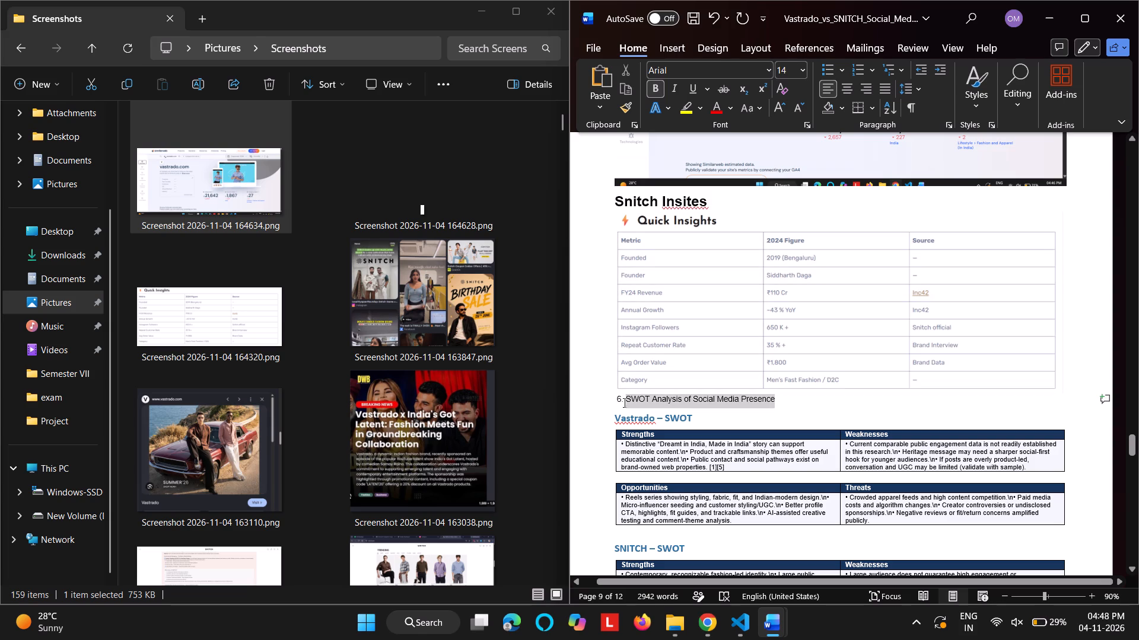
left_click_drag(623, 402, 619, 406)
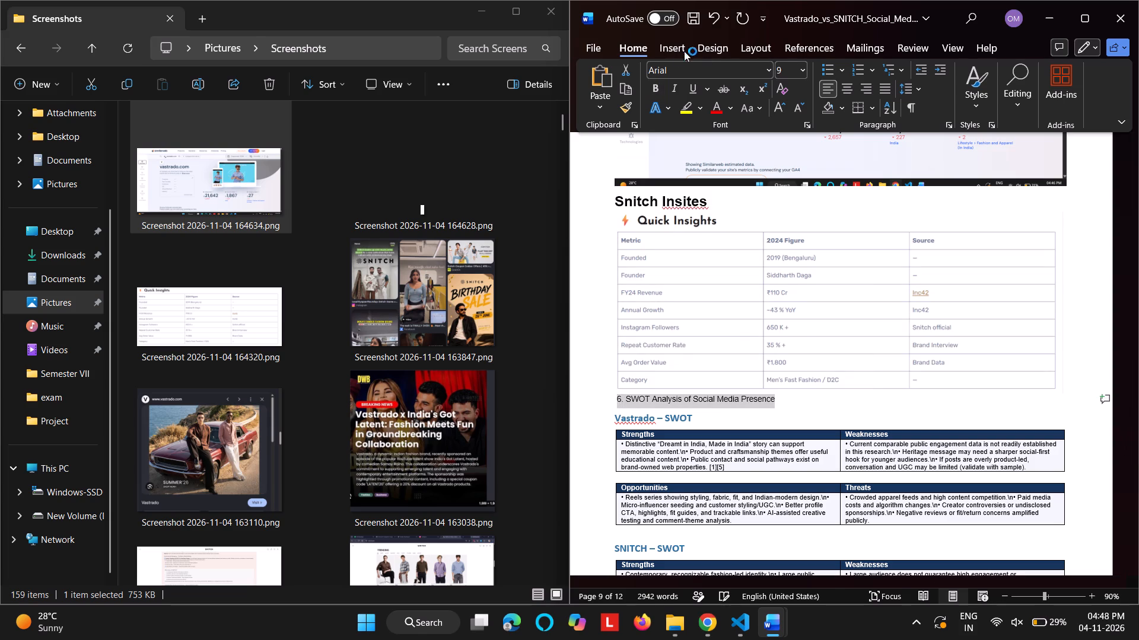
left_click(653, 97)
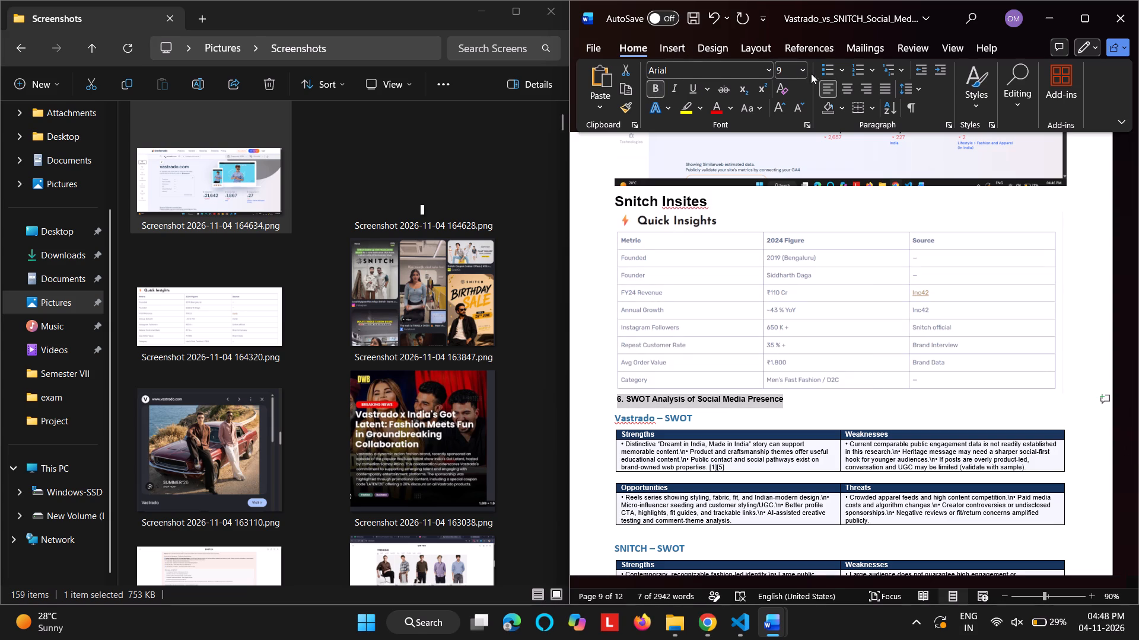
left_click(779, 105)
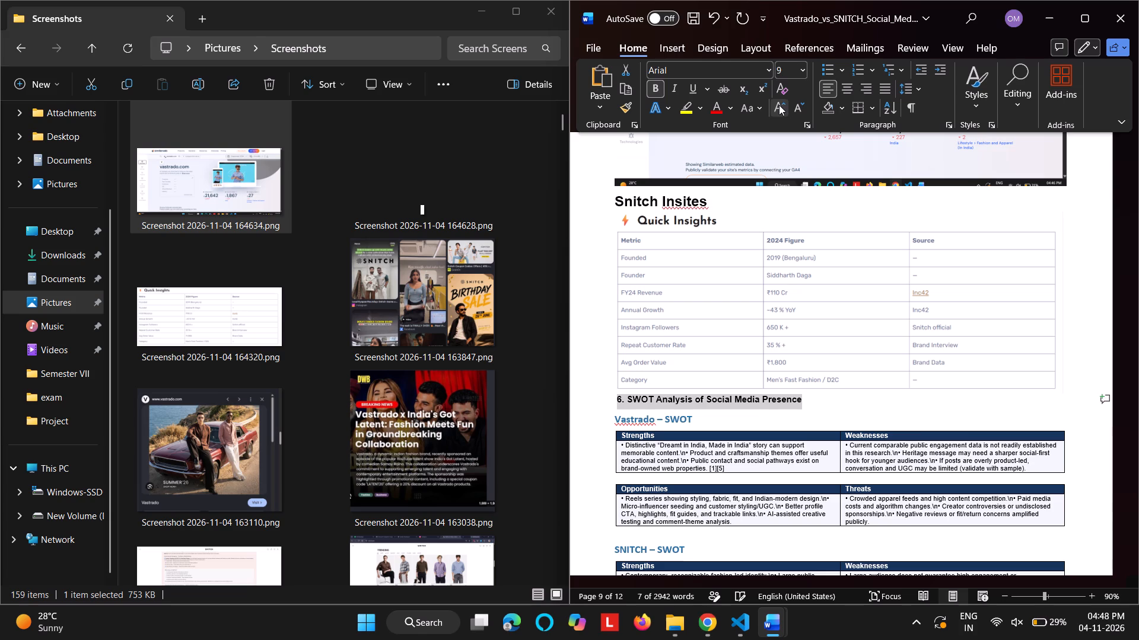
triple_click(779, 105)
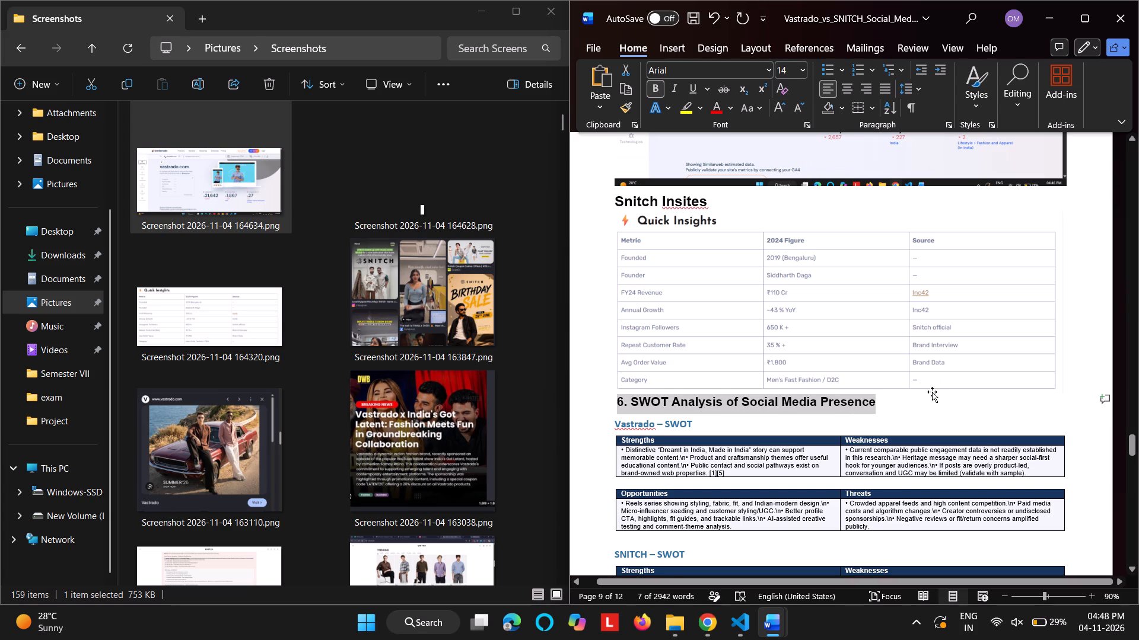
left_click(932, 392)
Remove the page break before "7. Performance Ratings and AI-Powered Optimization" so it follows directly after the SWOT note.
scroll(932, 392, "down", 1)
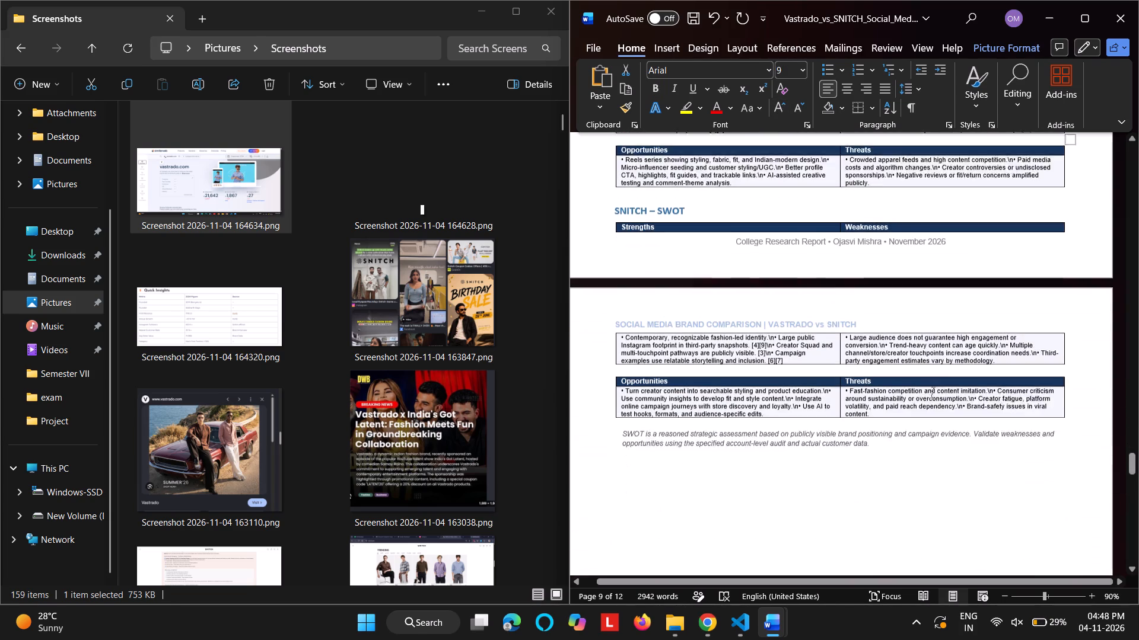
scroll(932, 392, "down", 2)
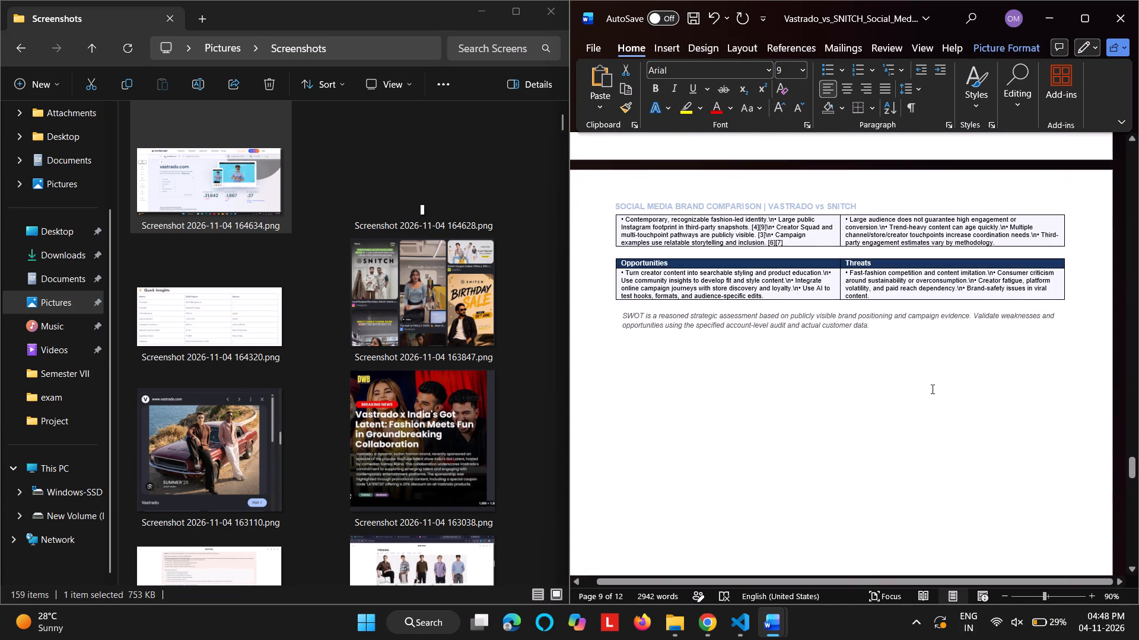
scroll(919, 351, "down", 2)
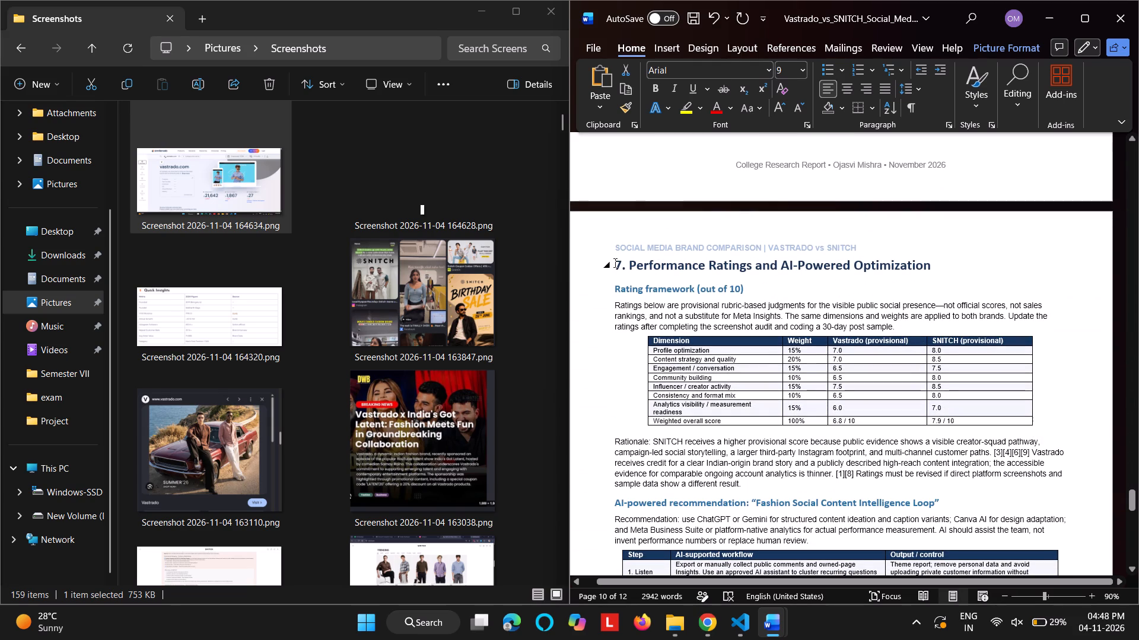
left_click(614, 263)
key("BackSpace")
key("BackSpace")
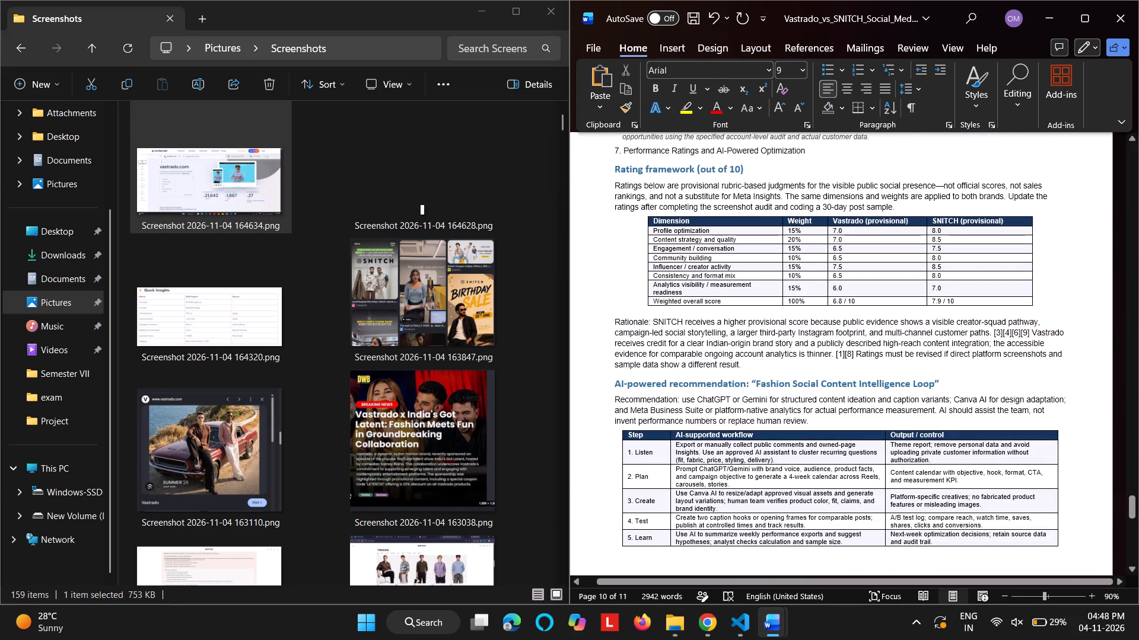
Format the heading "7. Performance Ratings and AI-Powered Optimization" bold at 14 pt.
scroll(738, 242, "up", 1)
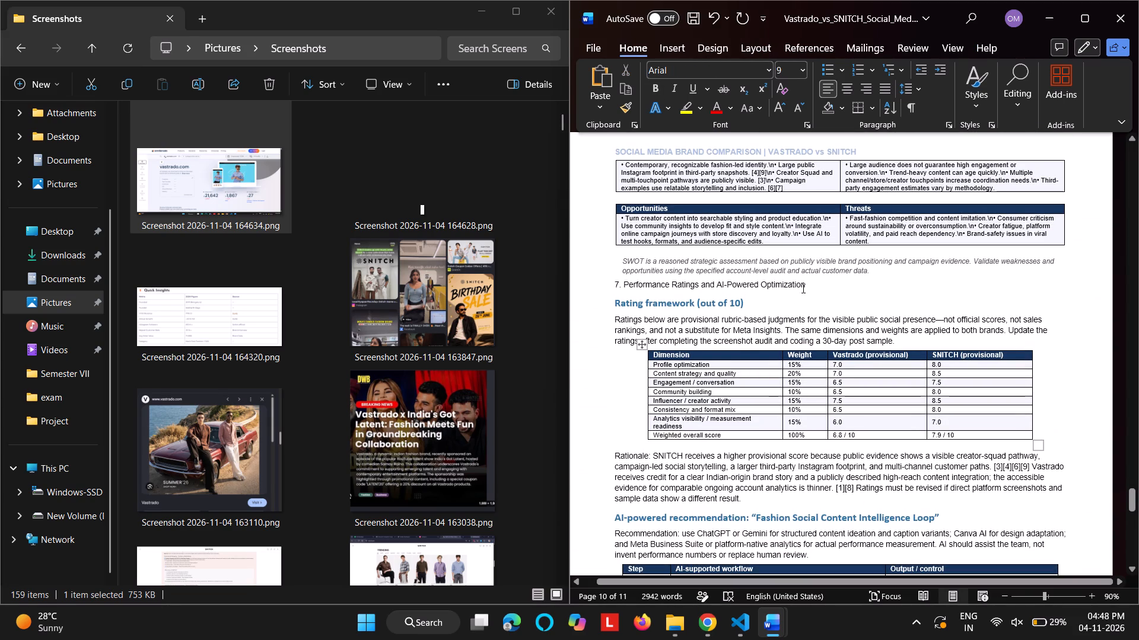
left_click_drag(817, 287, 602, 286)
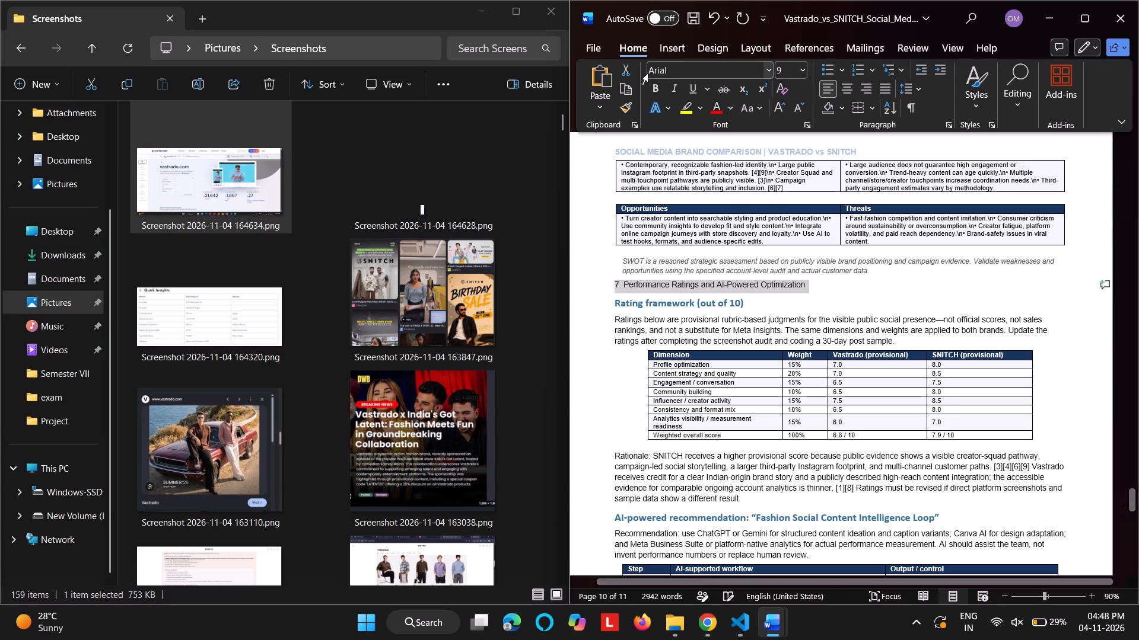
left_click(654, 91)
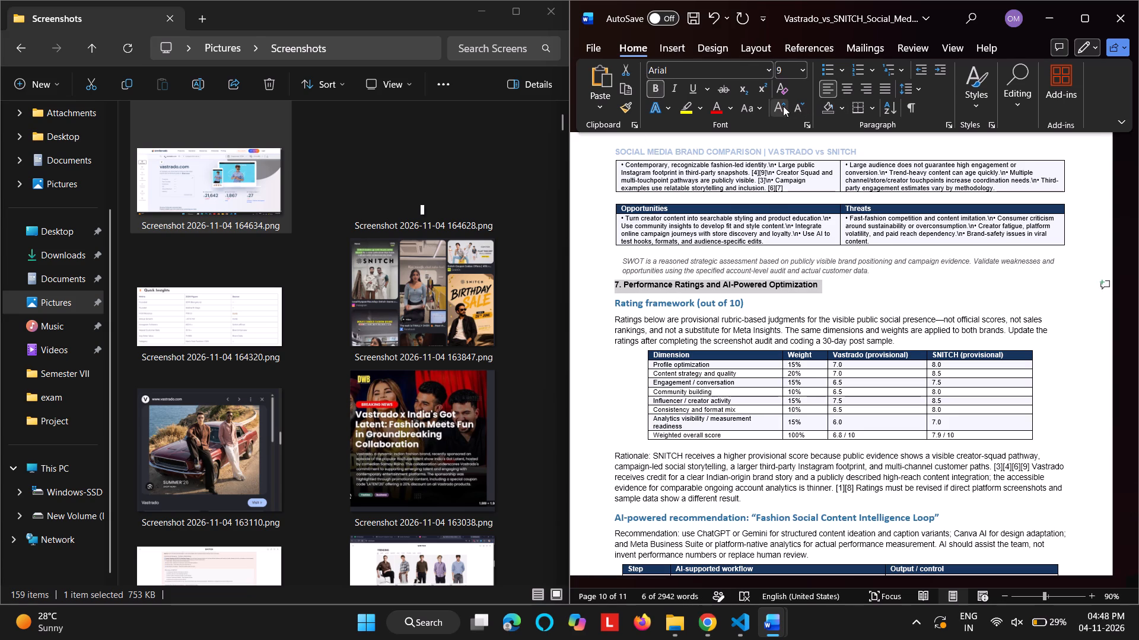
triple_click(780, 106)
left_click(780, 106)
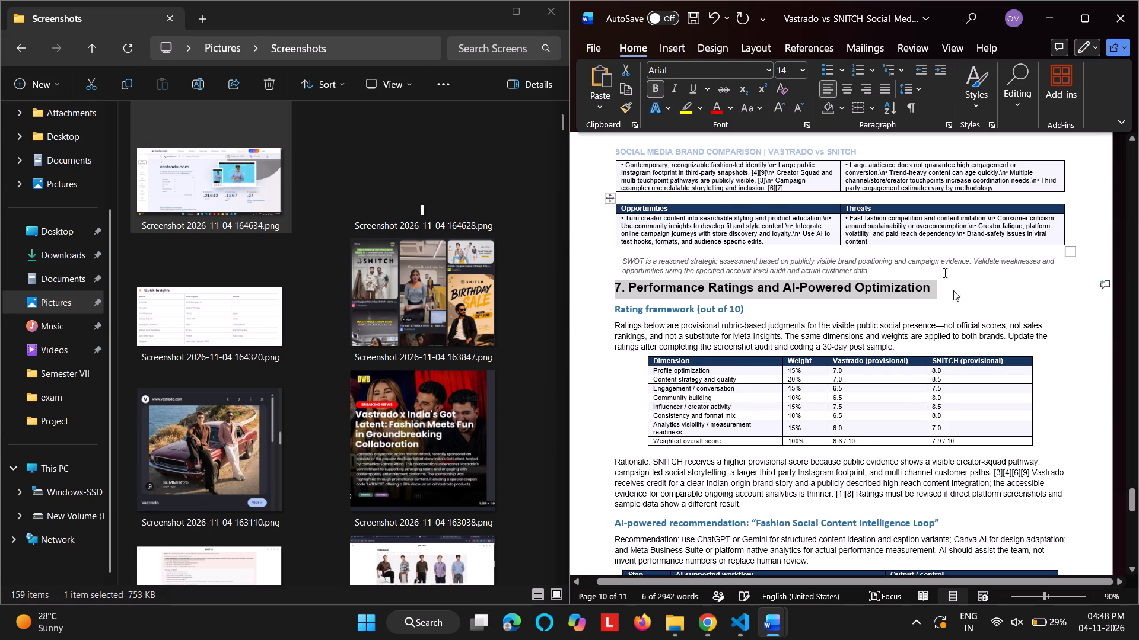
left_click(965, 290)
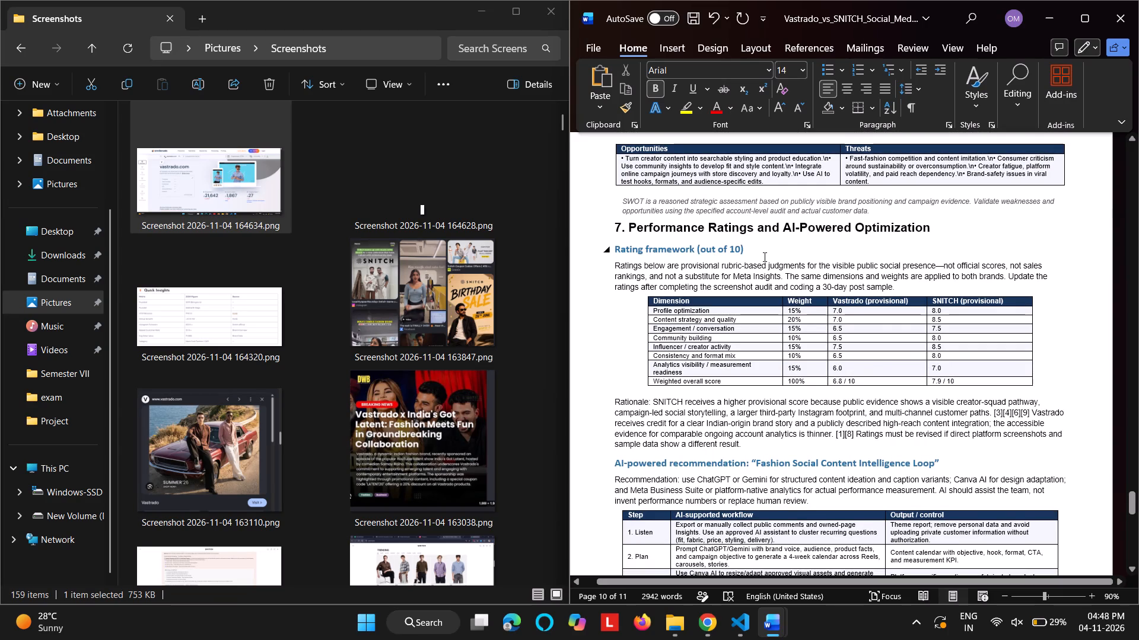
Check the remaining pages of the report and save the document.
scroll(767, 257, "down", 3)
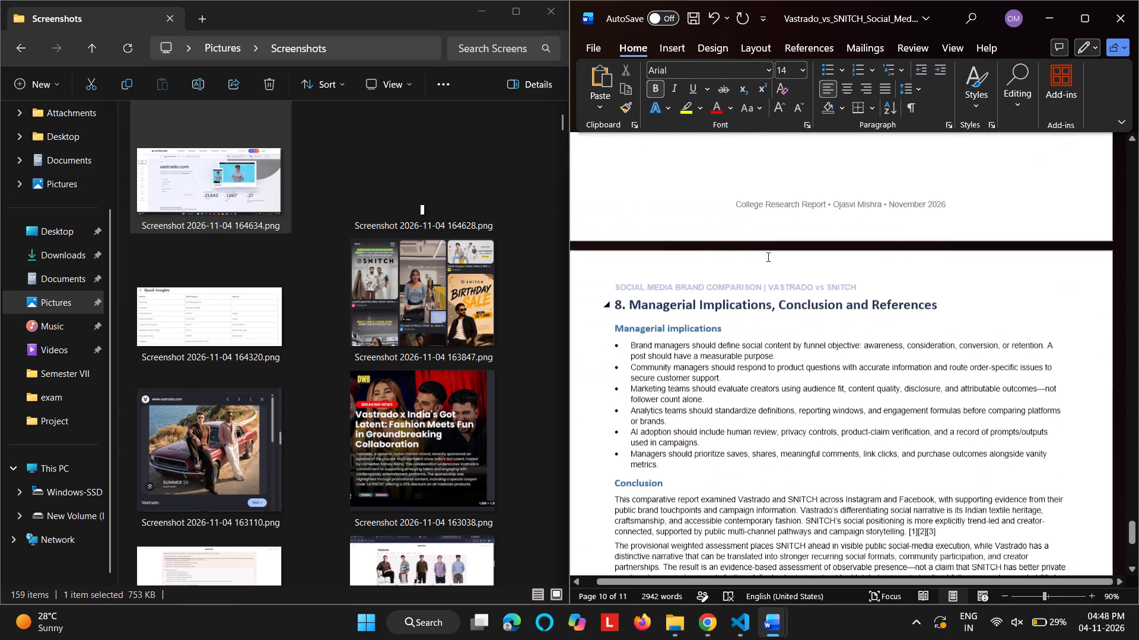
scroll(767, 257, "down", 2)
scroll(767, 257, "up", 6)
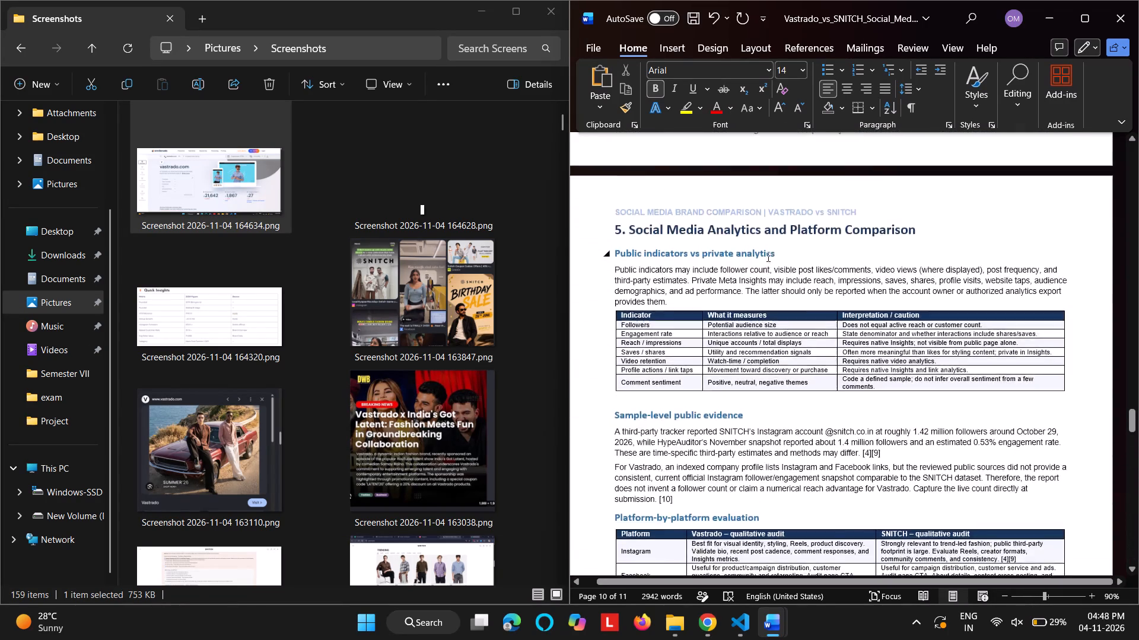
scroll(767, 257, "up", 15)
key("ctrl+s")
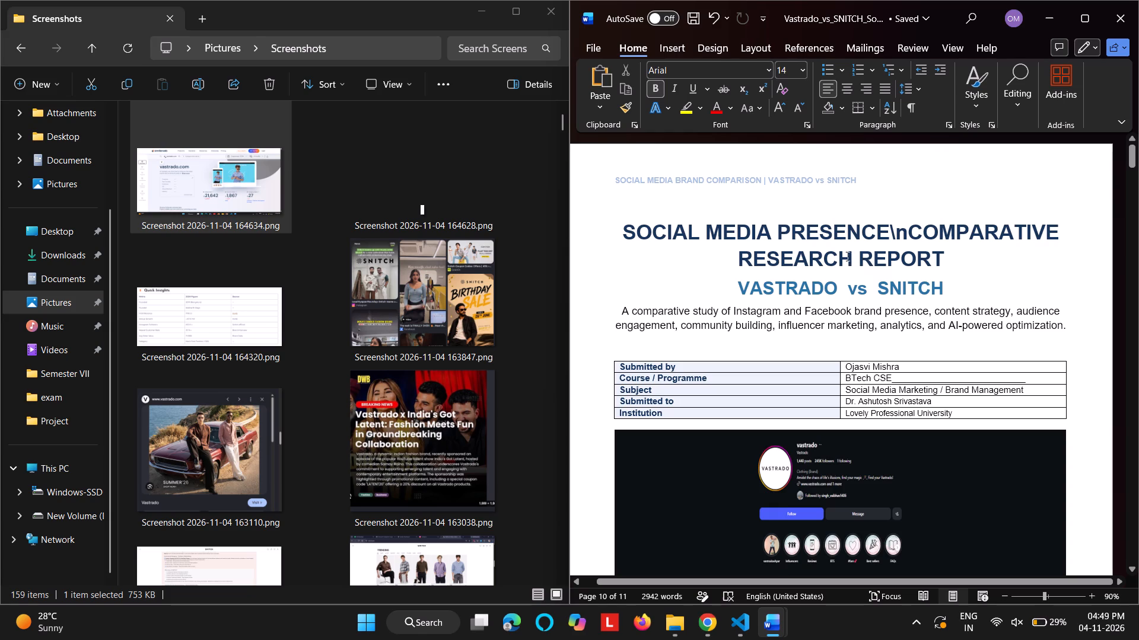
Delete "SOCIAL MEDIA PRESENCE\n" from the cover title, keeping "COMPARATIVE RESEARCH REPORT", and save the document.
left_click_drag(852, 258, 877, 239)
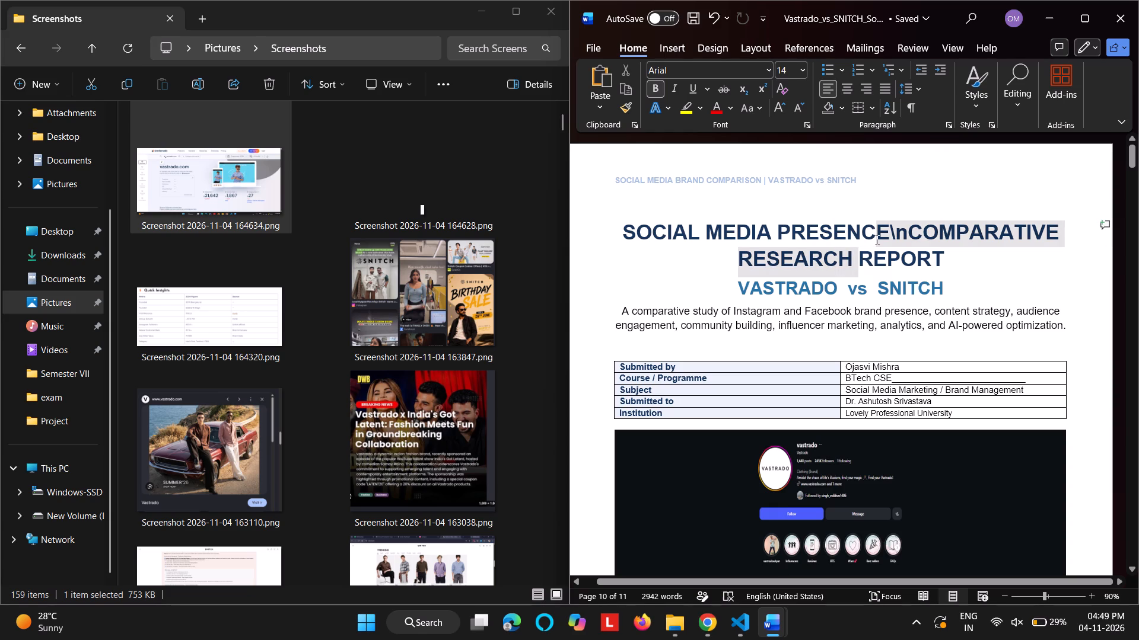
left_click_drag(877, 239, 877, 240)
left_click(909, 234)
key("BackSpace")
key("BackSpace")
key("BackSpace")
key("BackSpace")
key("BackSpace")
key("BackSpace")
key("BackSpace")
key("BackSpace")
key("BackSpace")
key("BackSpace")
key("BackSpace")
key("BackSpace")
key("BackSpace")
key("BackSpace")
key("BackSpace")
key("BackSpace")
key("BackSpace")
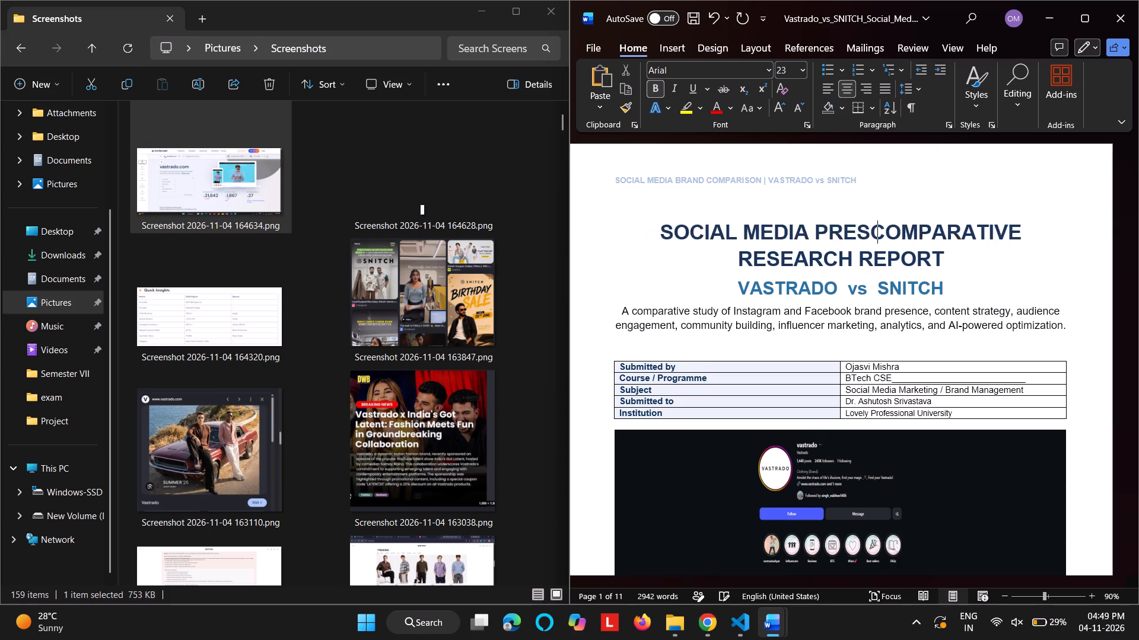
key("BackSpace")
key("BackSpace")
key("BackSpace")
key("BackSpace")
key("BackSpace")
key("BackSpace")
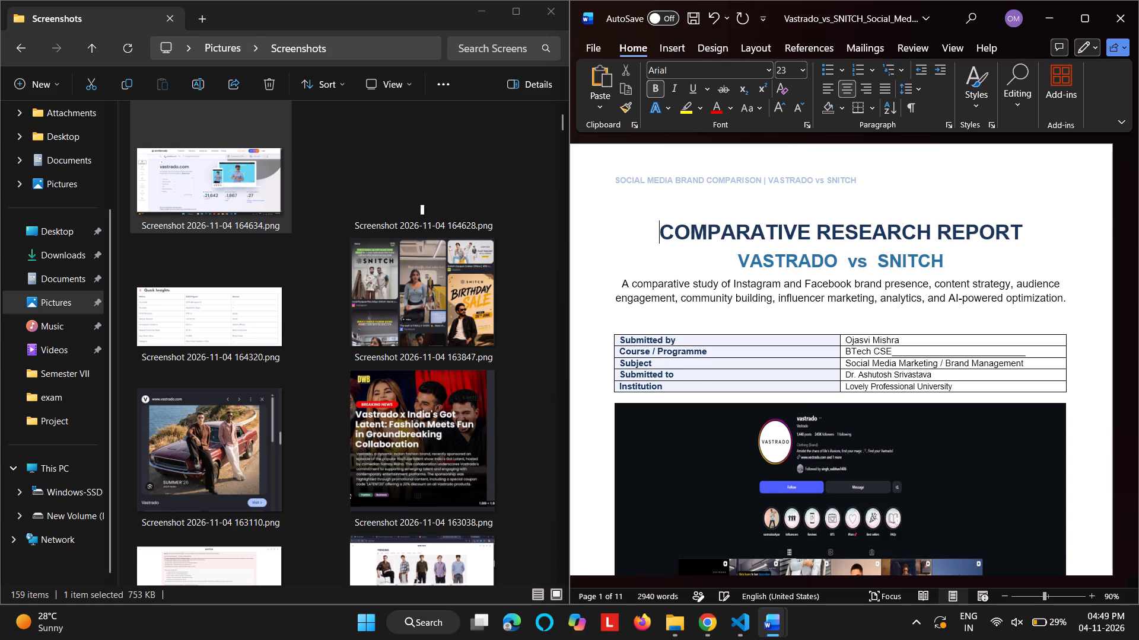
key("ctrl+s")
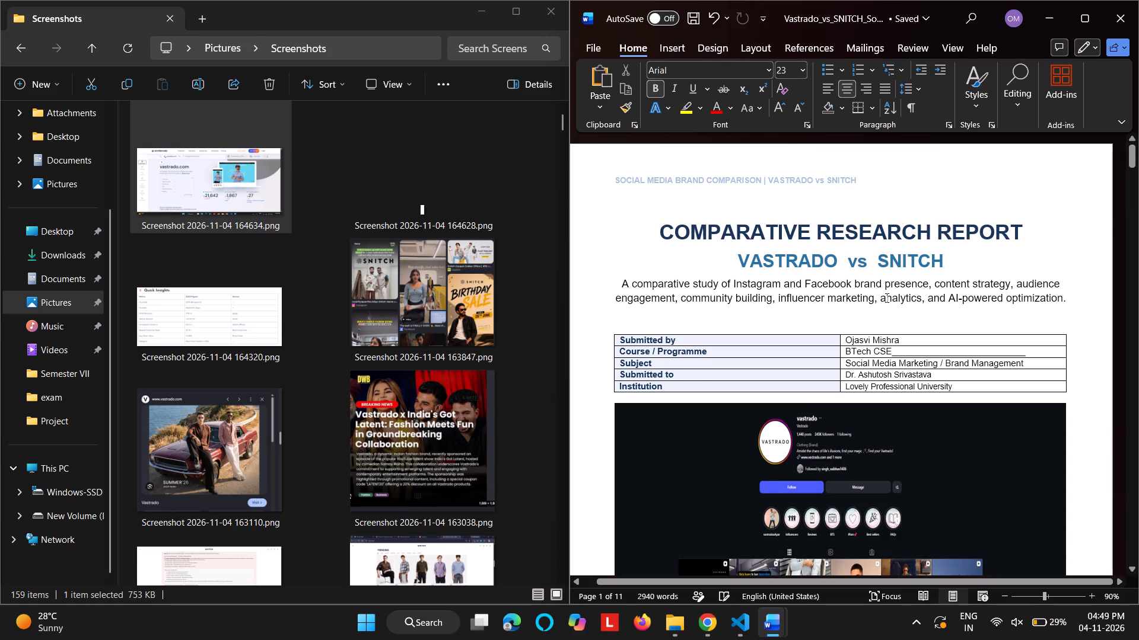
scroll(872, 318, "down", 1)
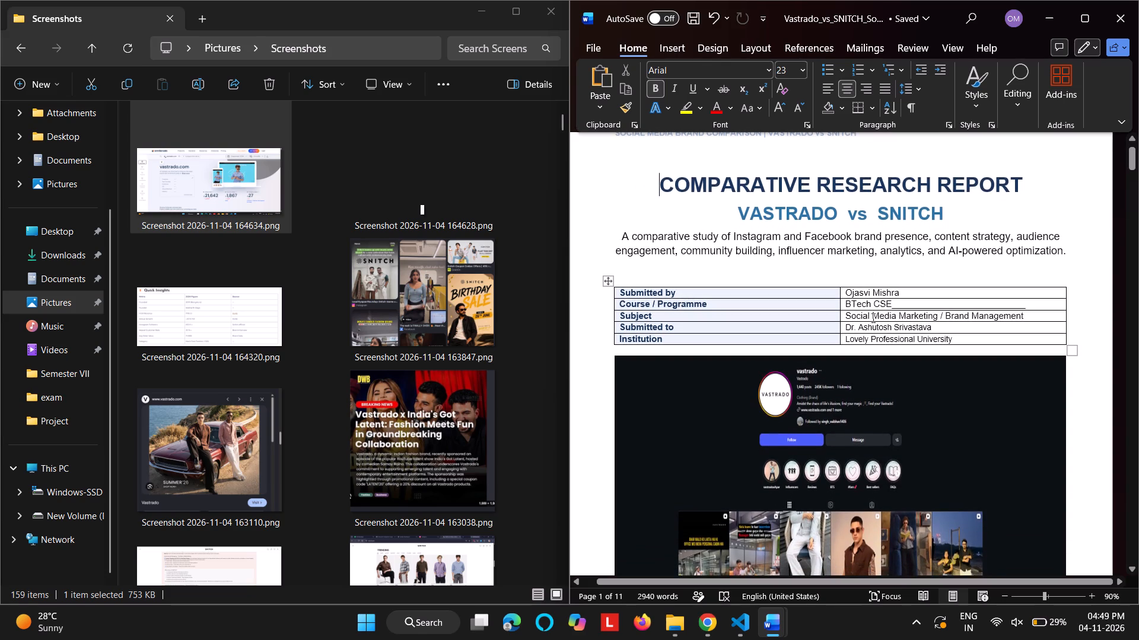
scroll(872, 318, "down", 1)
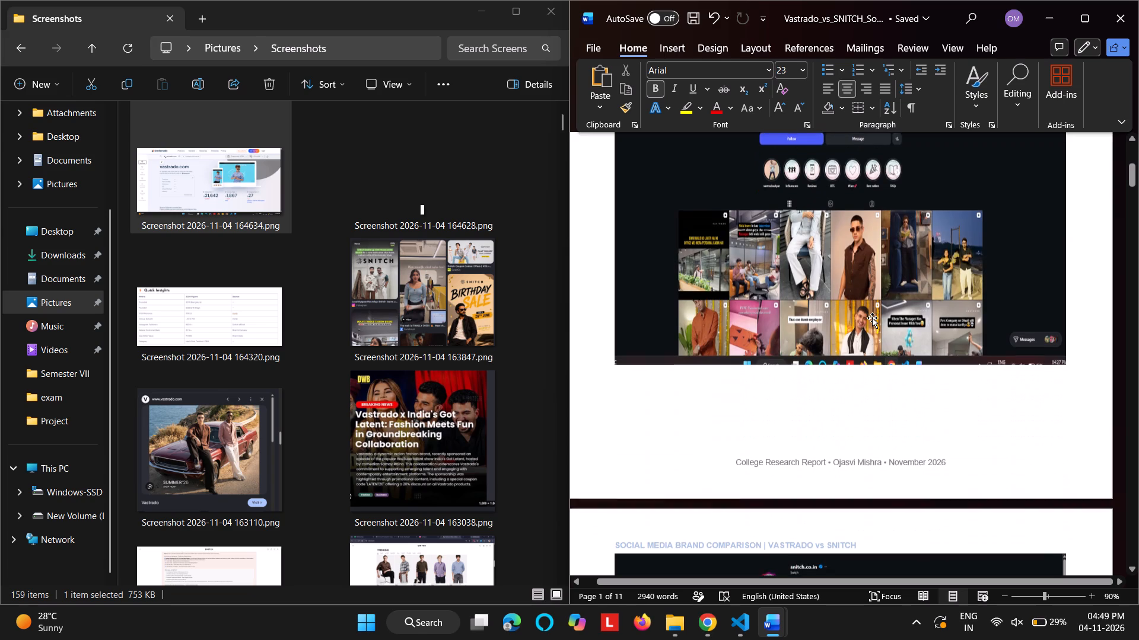
Add the student's registration number after the name in the "Submitted by" row of the cover table.
scroll(872, 318, "up", 2)
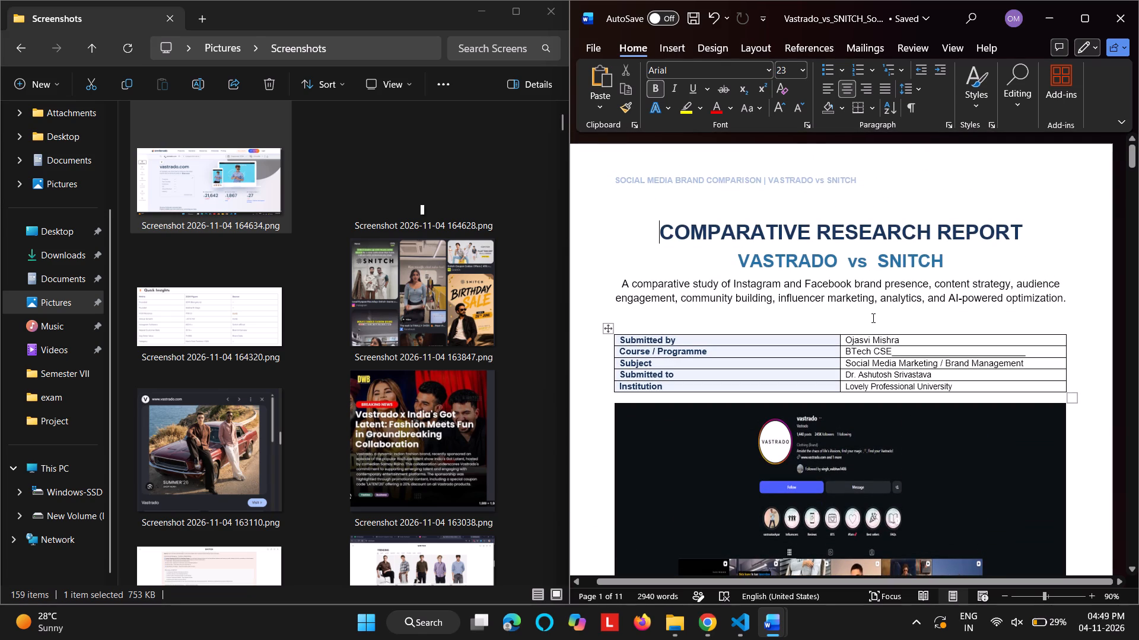
left_click(910, 341)
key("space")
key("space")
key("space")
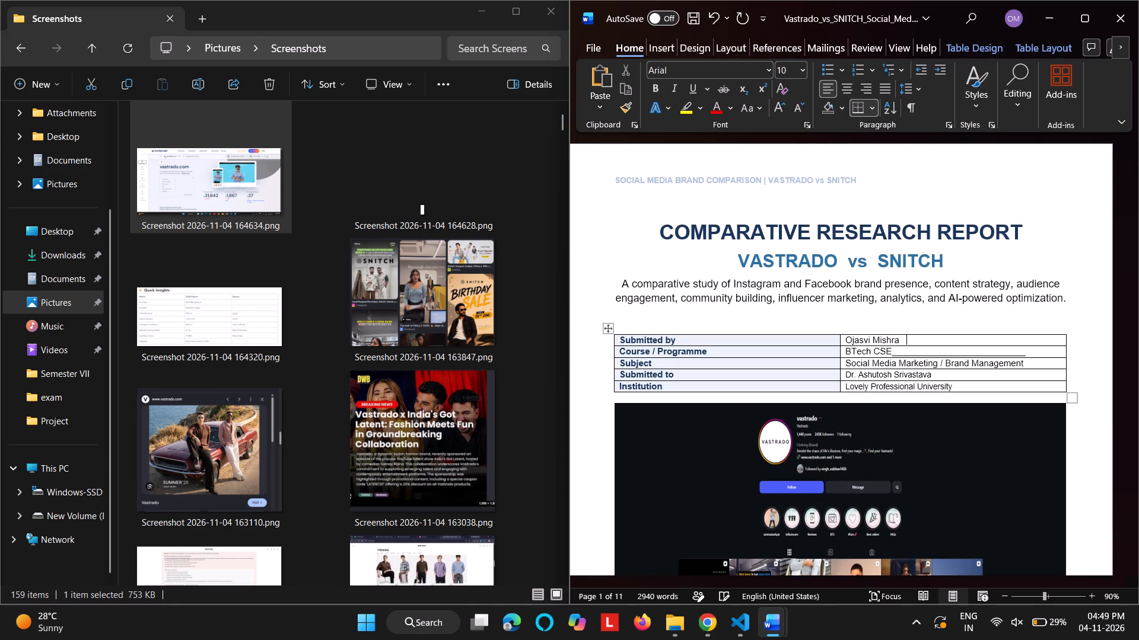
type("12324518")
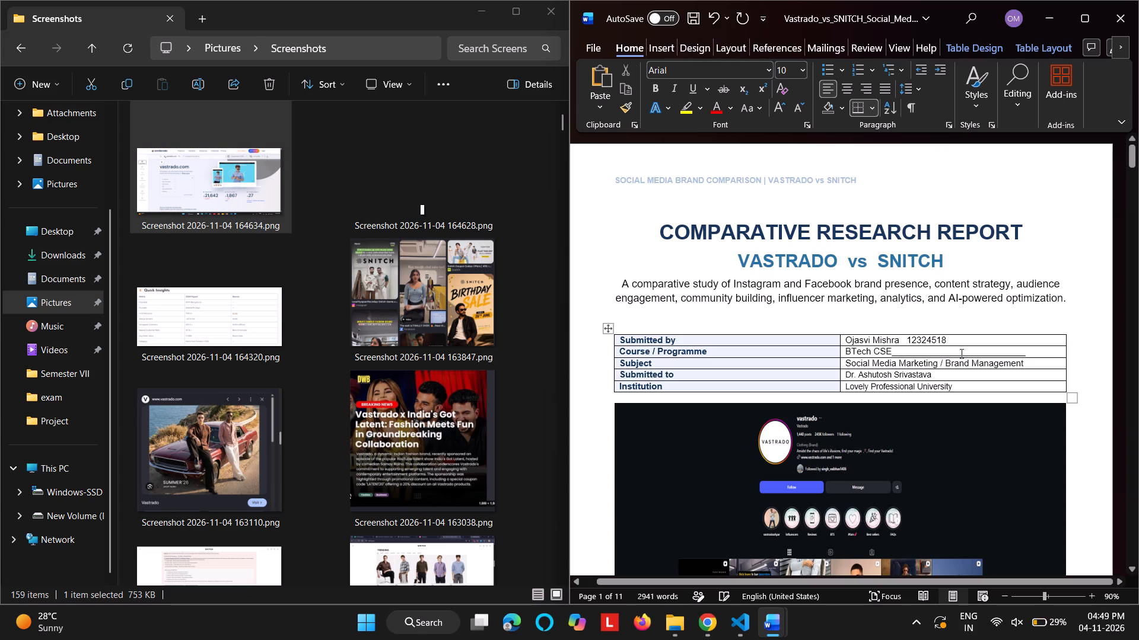
Delete the leftover underscore line after "BTech CSE" in the "Course / Programme" row.
left_click(1034, 354)
key("BackSpace")
key("BackSpace")
key("BackSpace")
key("BackSpace")
key("BackSpace")
key("BackSpace")
key("BackSpace")
key("BackSpace")
key("BackSpace")
key("BackSpace")
key("BackSpace")
key("BackSpace")
key("BackSpace")
key("BackSpace")
key("BackSpace")
key("BackSpace")
key("BackSpace")
key("BackSpace")
key("BackSpace")
key("BackSpace")
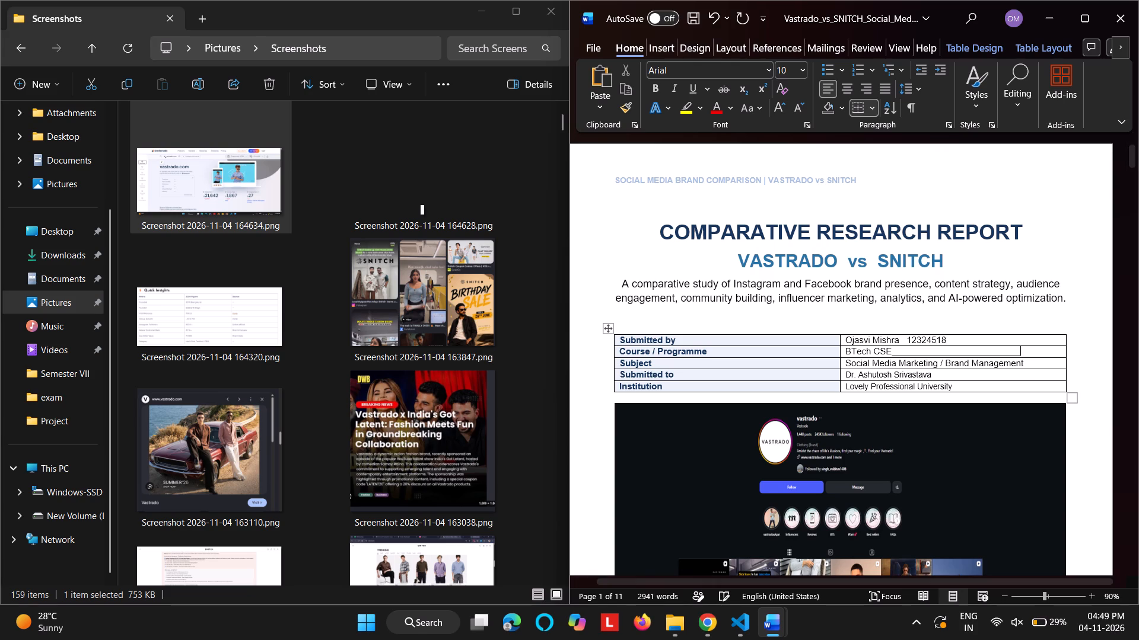
key("BackSpace")
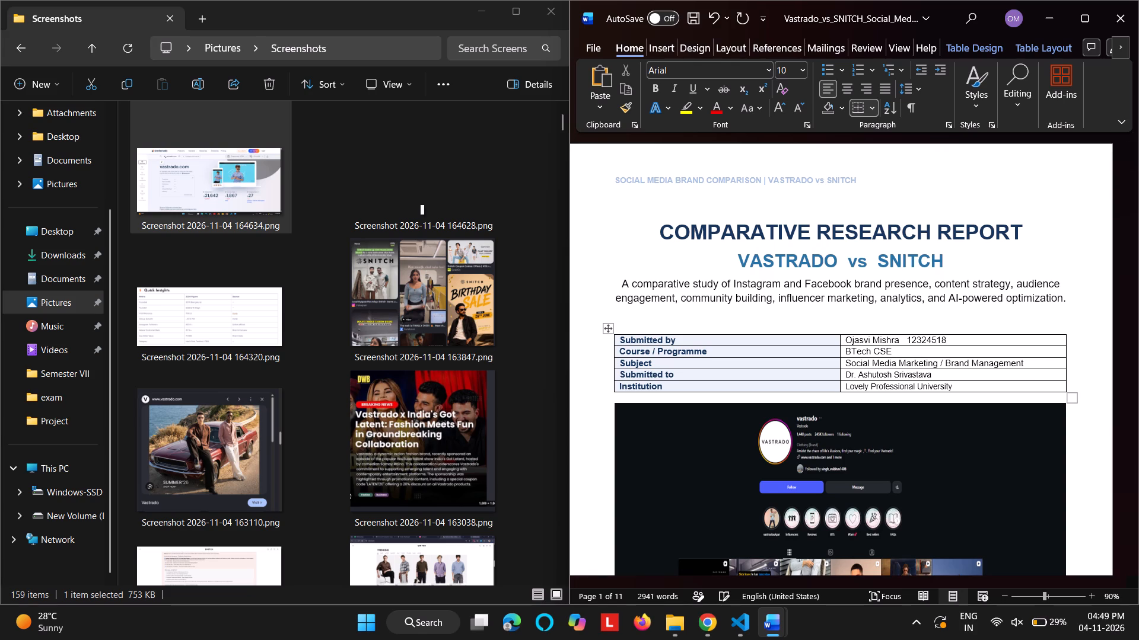
Extend the cover table label "Submitted by" to read "Submitted by/ Reg.Number".
left_click(685, 343)
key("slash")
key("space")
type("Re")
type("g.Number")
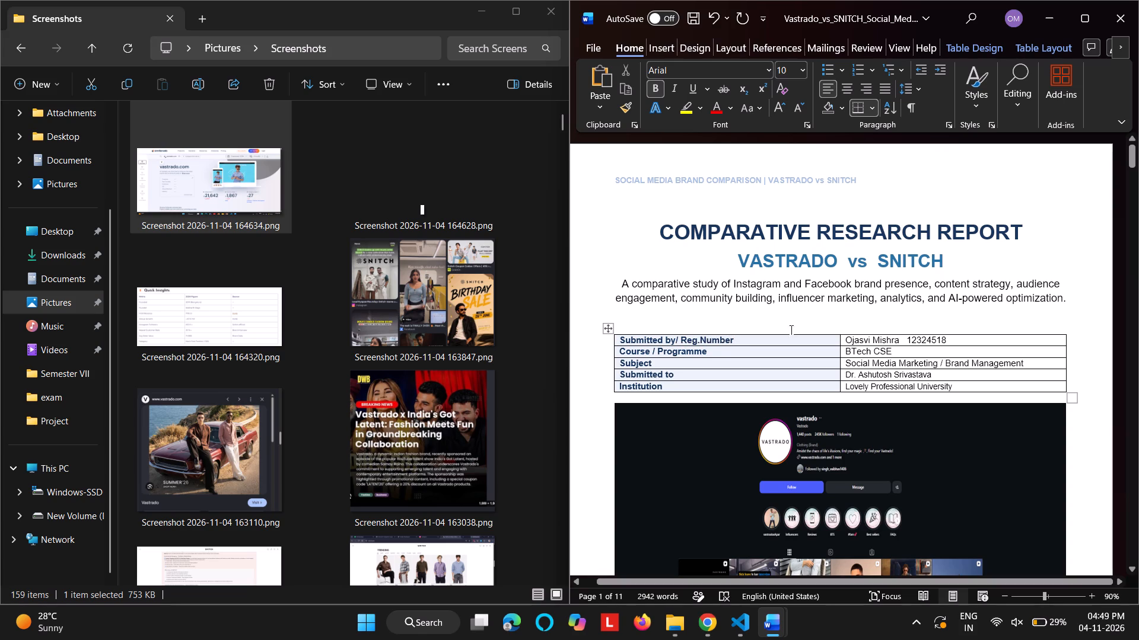
Insert a slash between the student's name and registration number in the cover table, and save the document.
left_click(904, 339)
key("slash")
key("ctrl+s")
Maximize the document window and review the cover page, brand profile screenshots and the introduction section.
left_click(1086, 12)
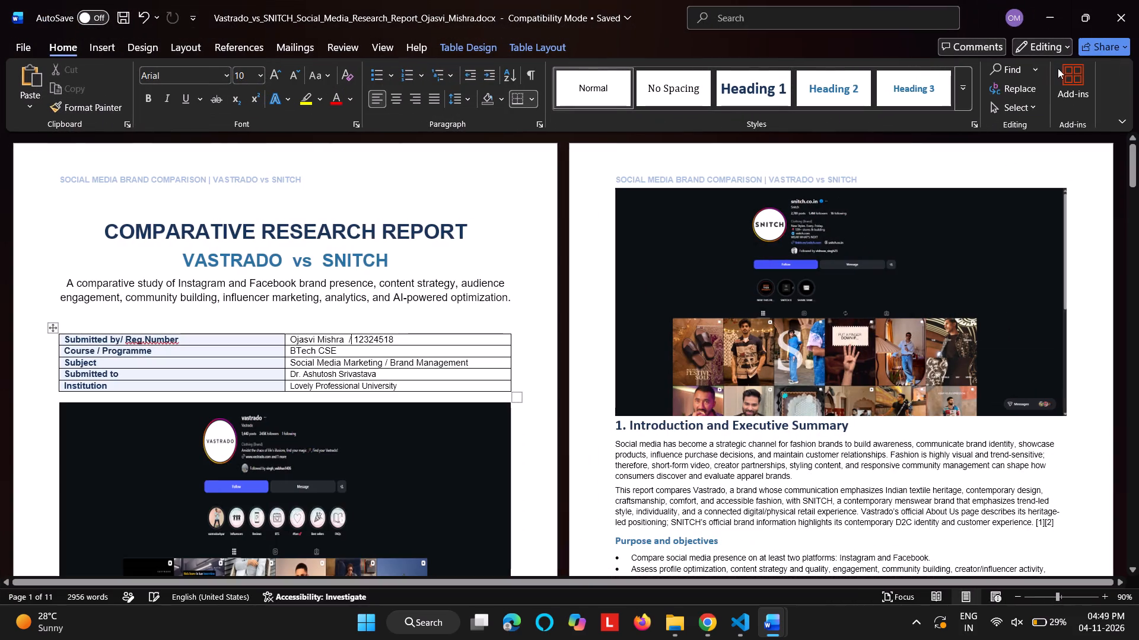
scroll(664, 248, "down", 1)
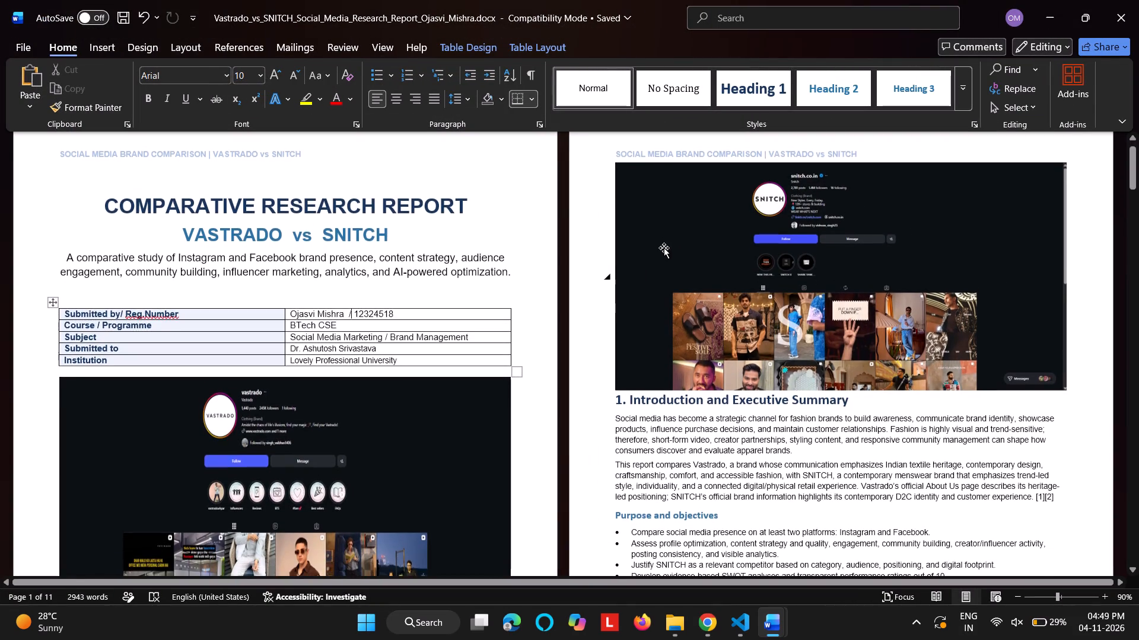
scroll(664, 248, "down", 1)
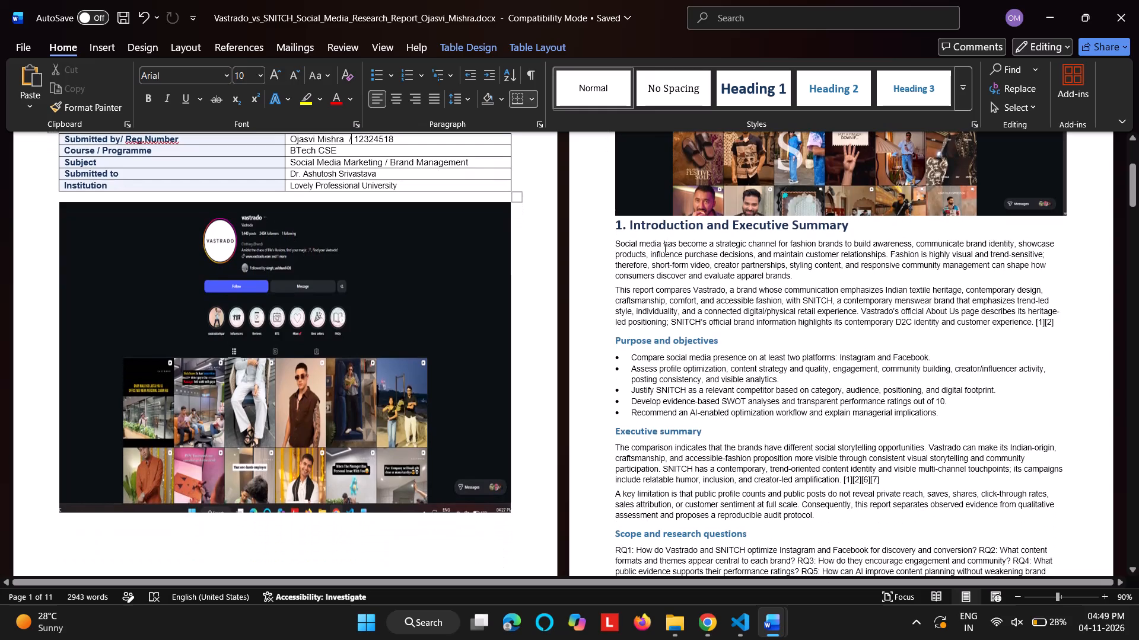
scroll(664, 248, "down", 1)
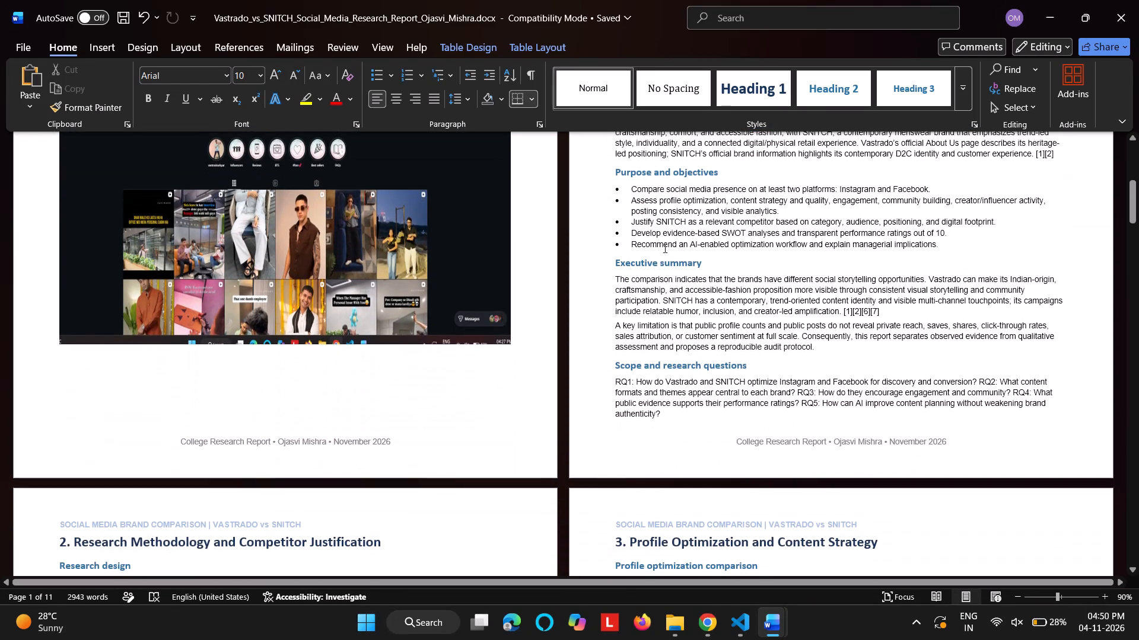
scroll(664, 248, "up", 1)
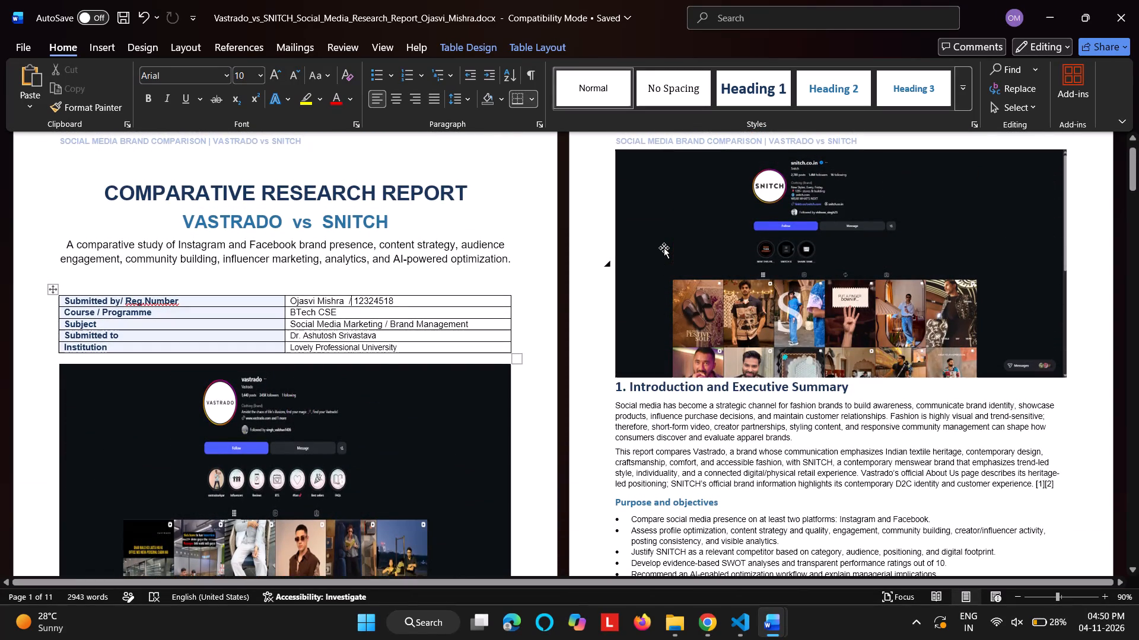
scroll(409, 366, "up", 3, "ctrl")
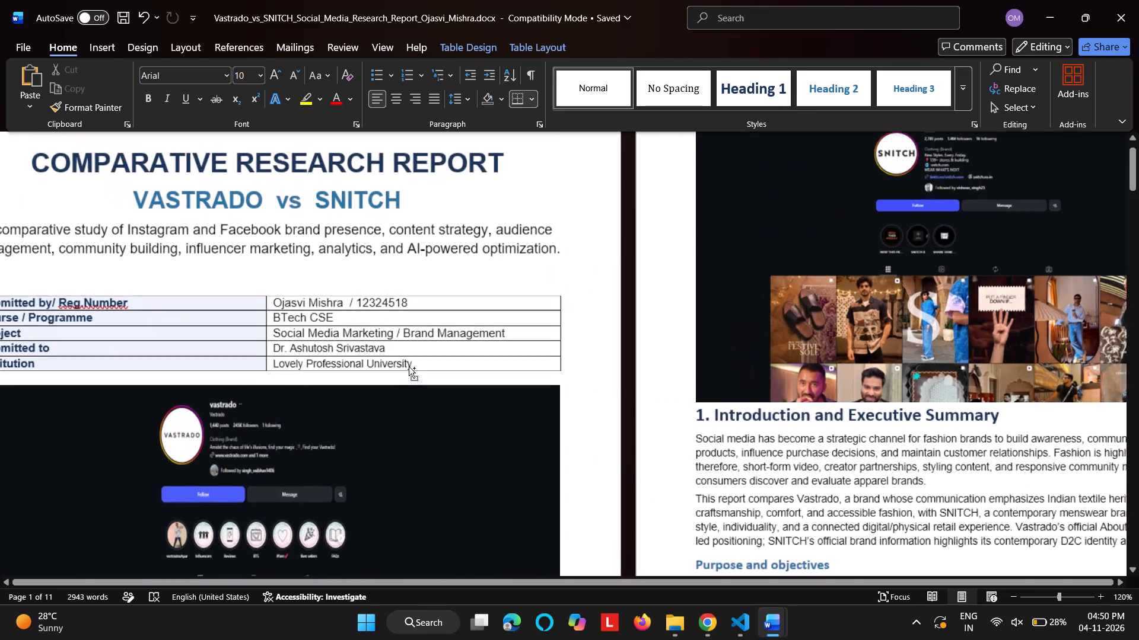
scroll(409, 366, "up", 6, "ctrl")
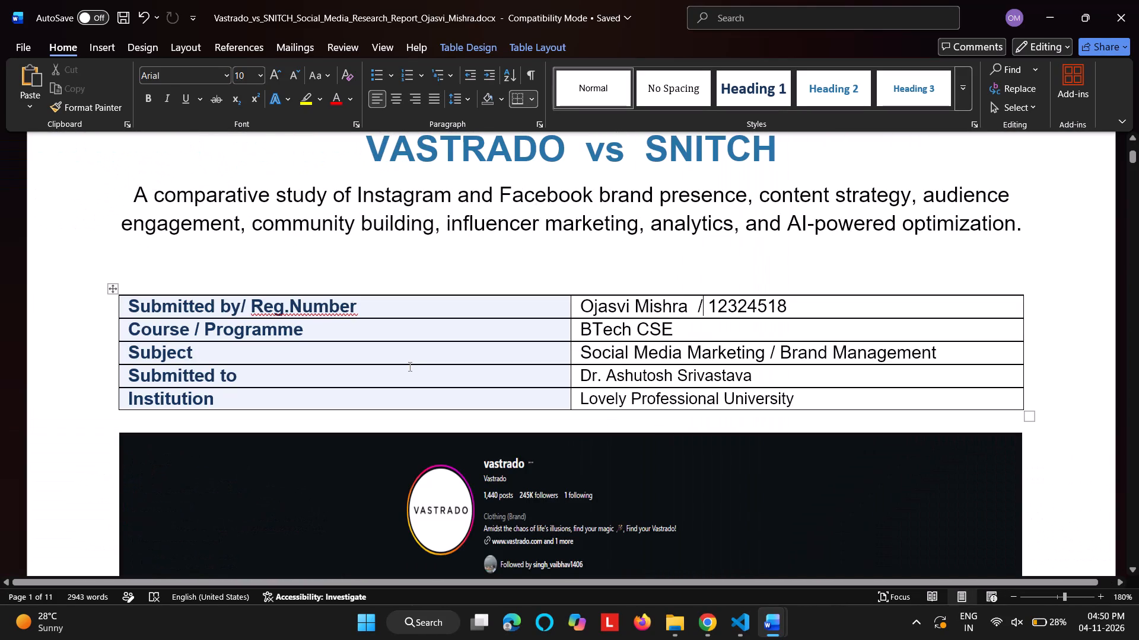
scroll(409, 366, "down", 7, "ctrl")
scroll(638, 302, "down", 1)
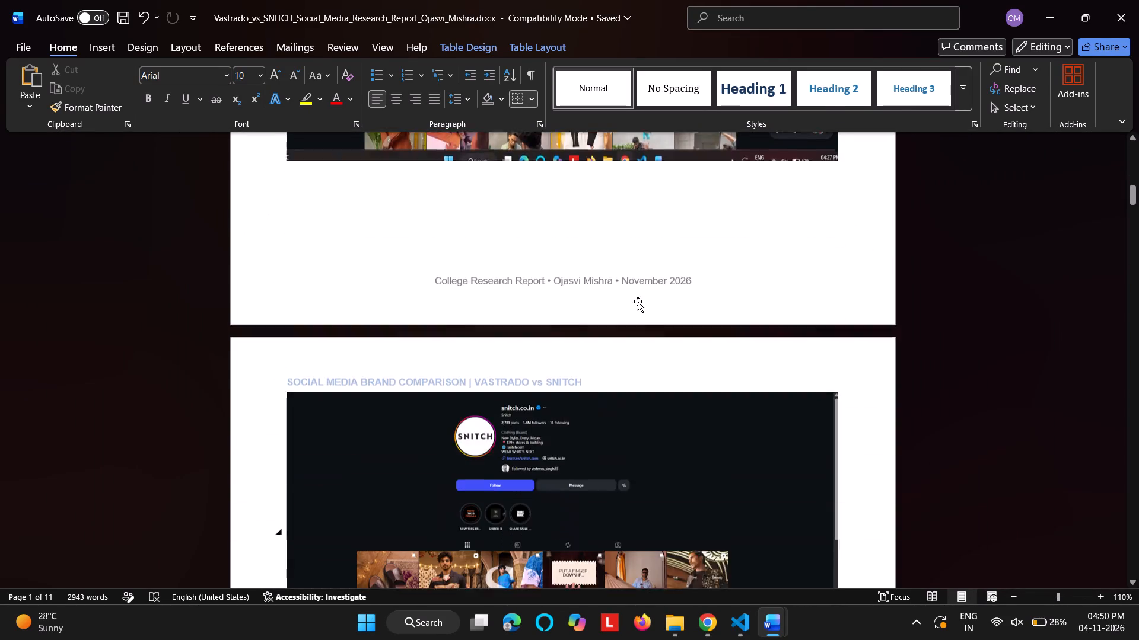
scroll(638, 302, "down", 1)
scroll(638, 302, "up", 4, "ctrl")
scroll(638, 302, "down", 3, "ctrl")
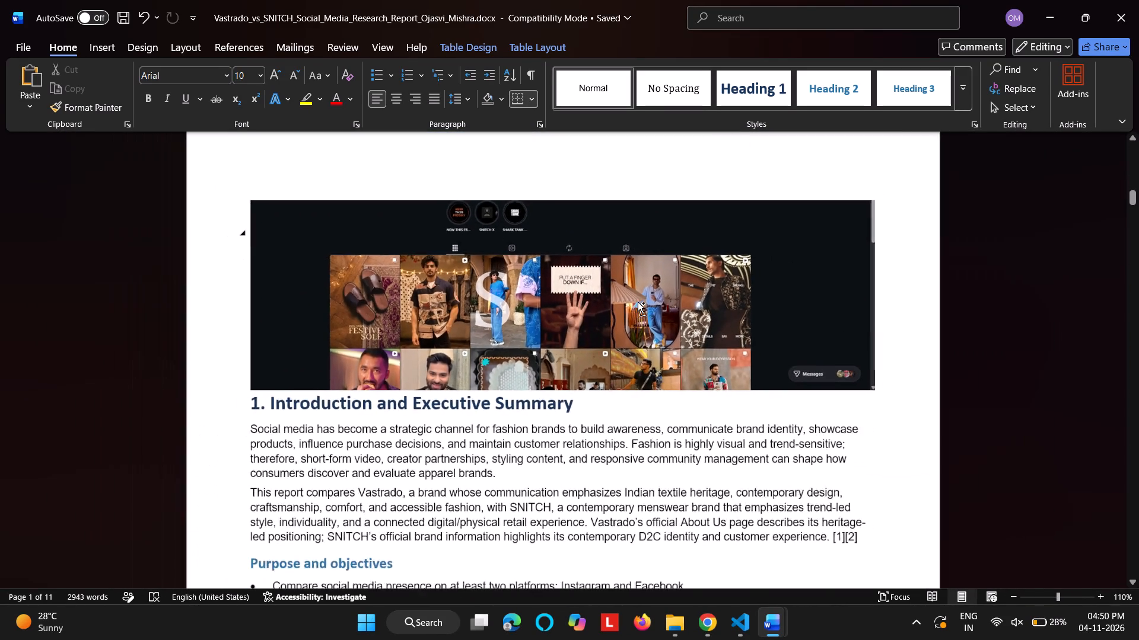
Examine the layout of sections 1 to 3, from "Purpose and objectives" through the tables in "Profile Optimization and Content Strategy".
scroll(638, 302, "down", 2, "ctrl")
scroll(636, 395, "down", 1)
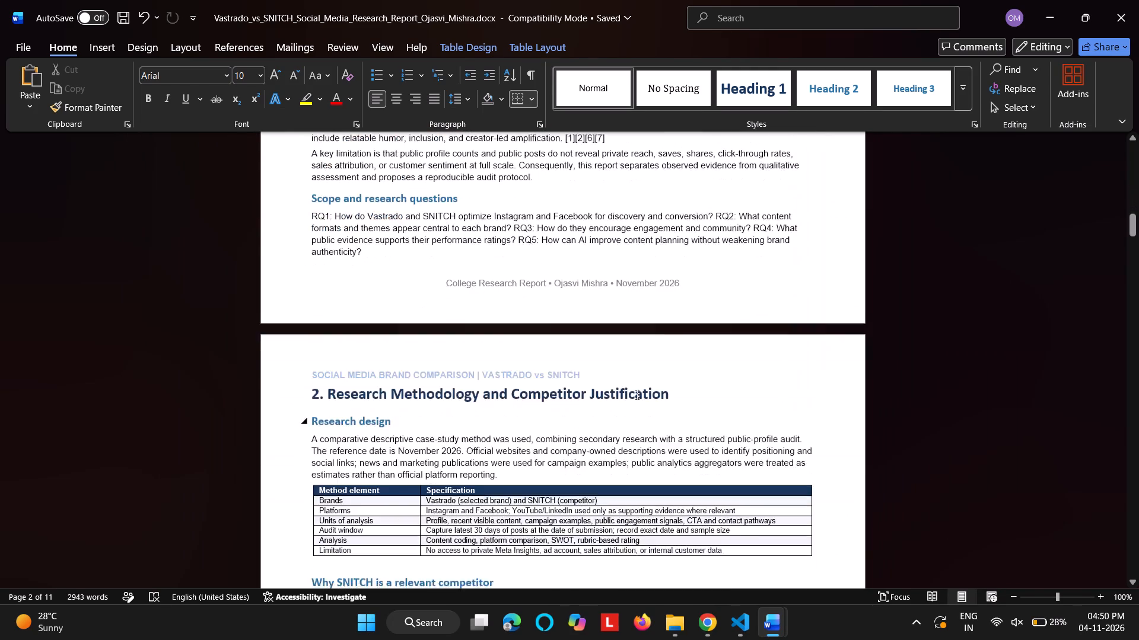
scroll(636, 395, "down", 1)
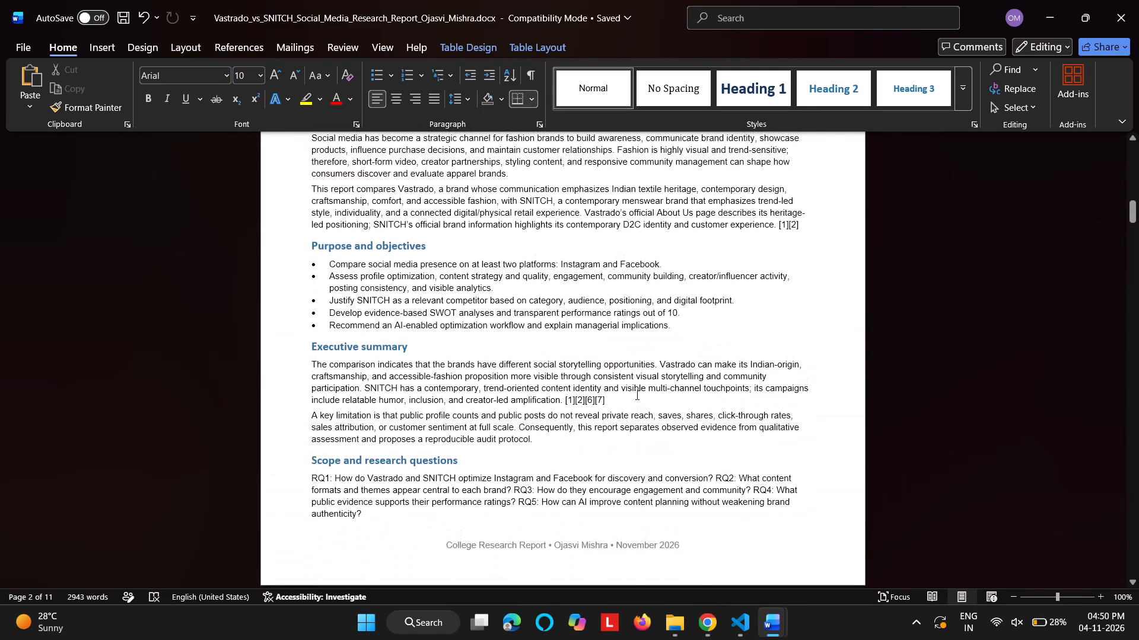
scroll(636, 395, "down", 1)
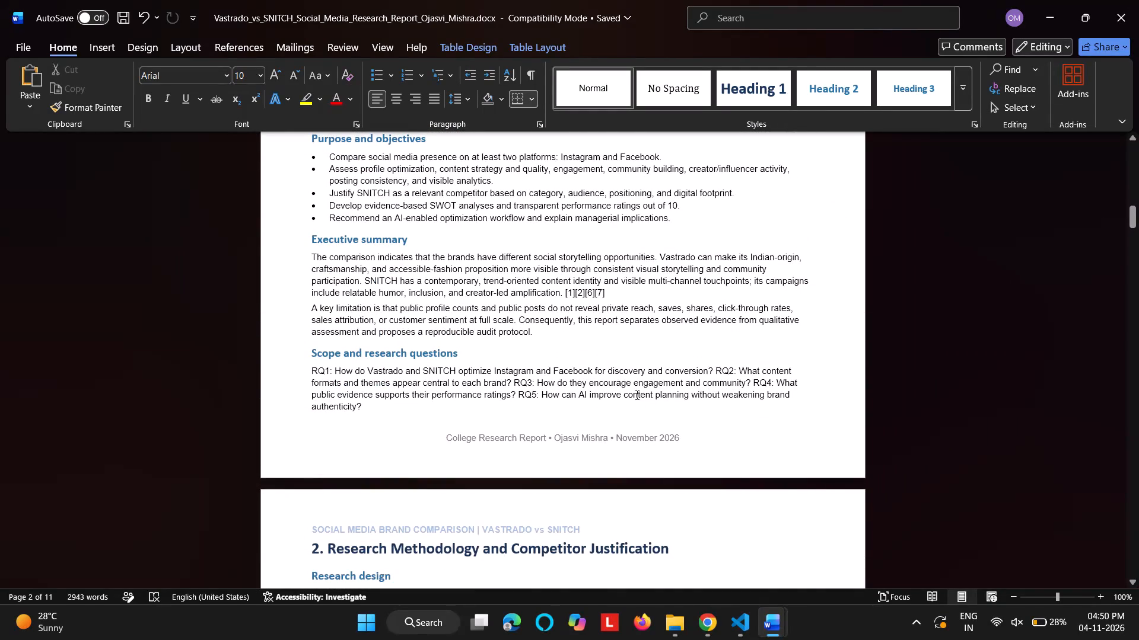
scroll(636, 395, "down", 2)
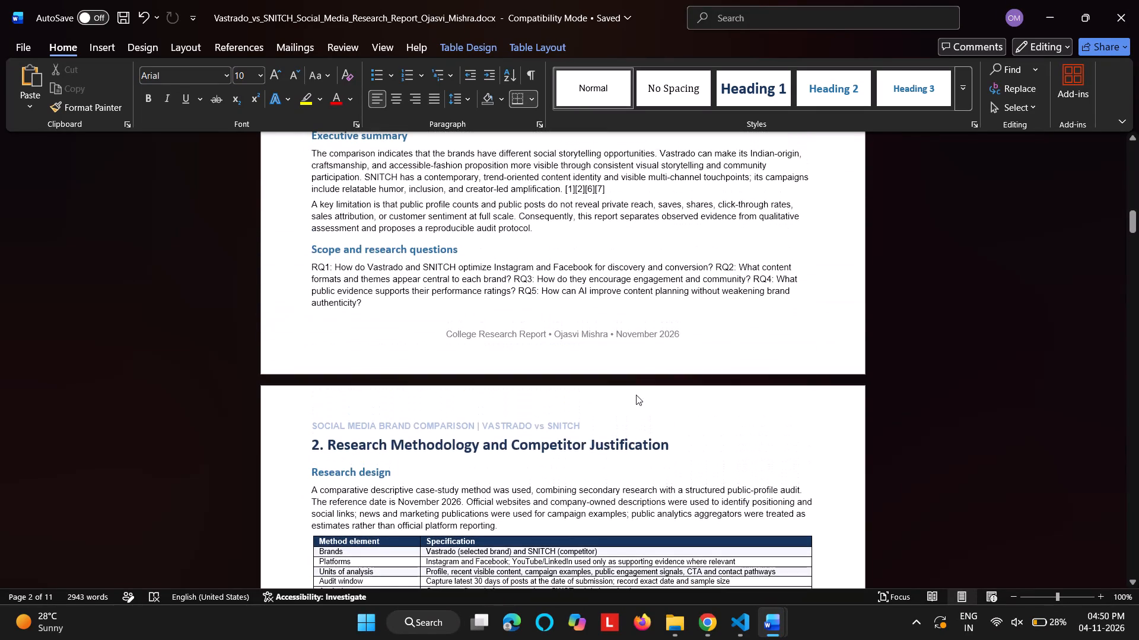
scroll(636, 395, "down", 2)
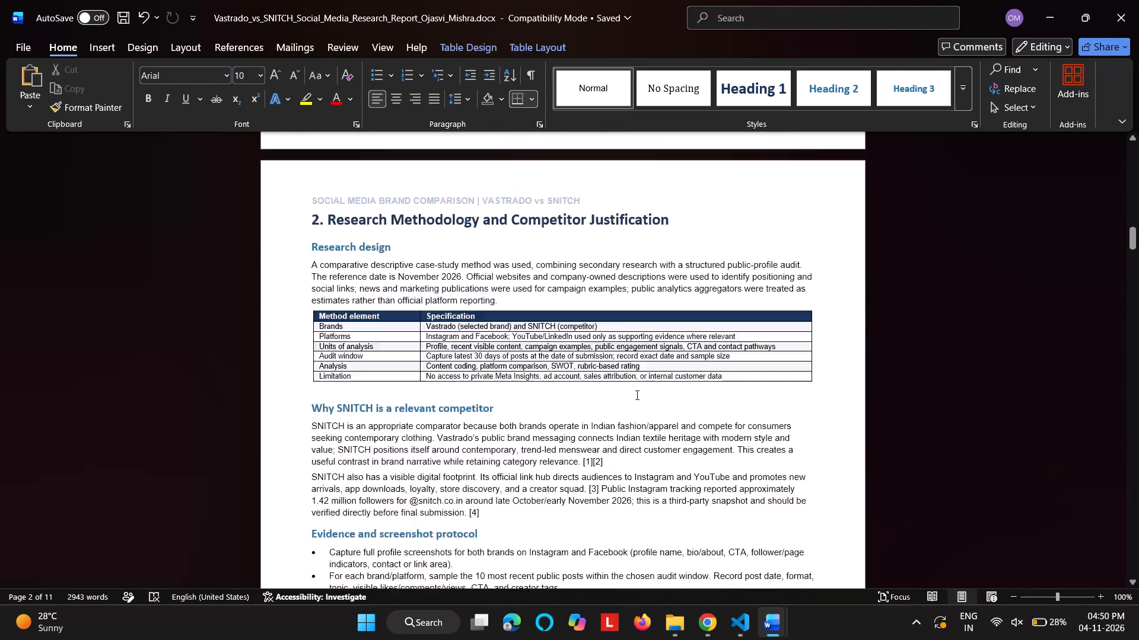
scroll(636, 395, "down", 2)
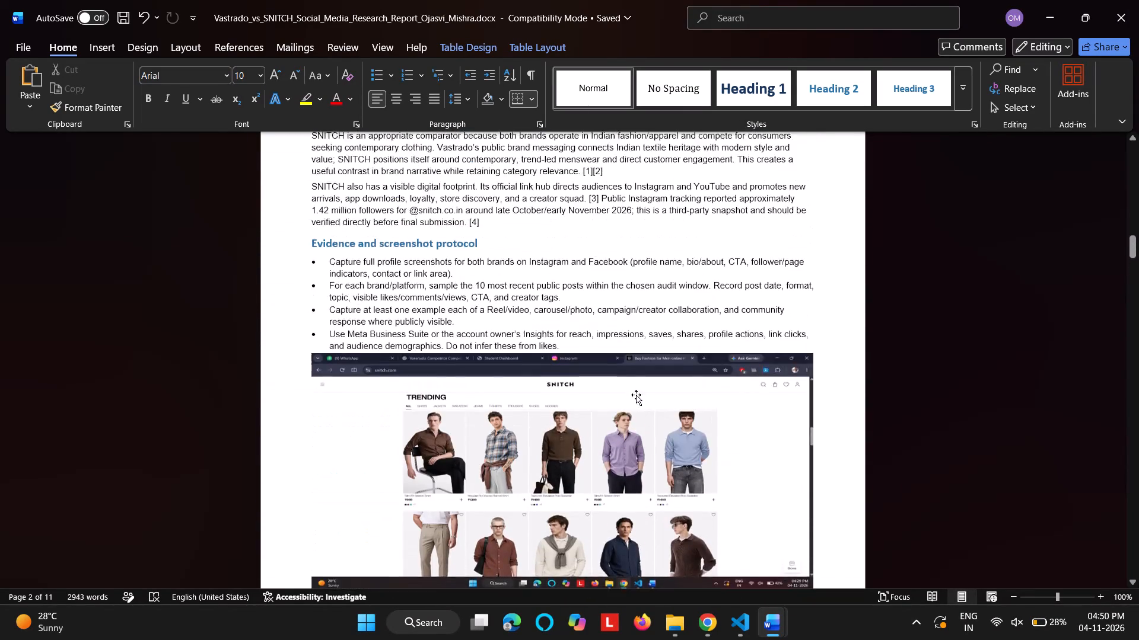
scroll(636, 395, "down", 1)
scroll(636, 395, "up", 1)
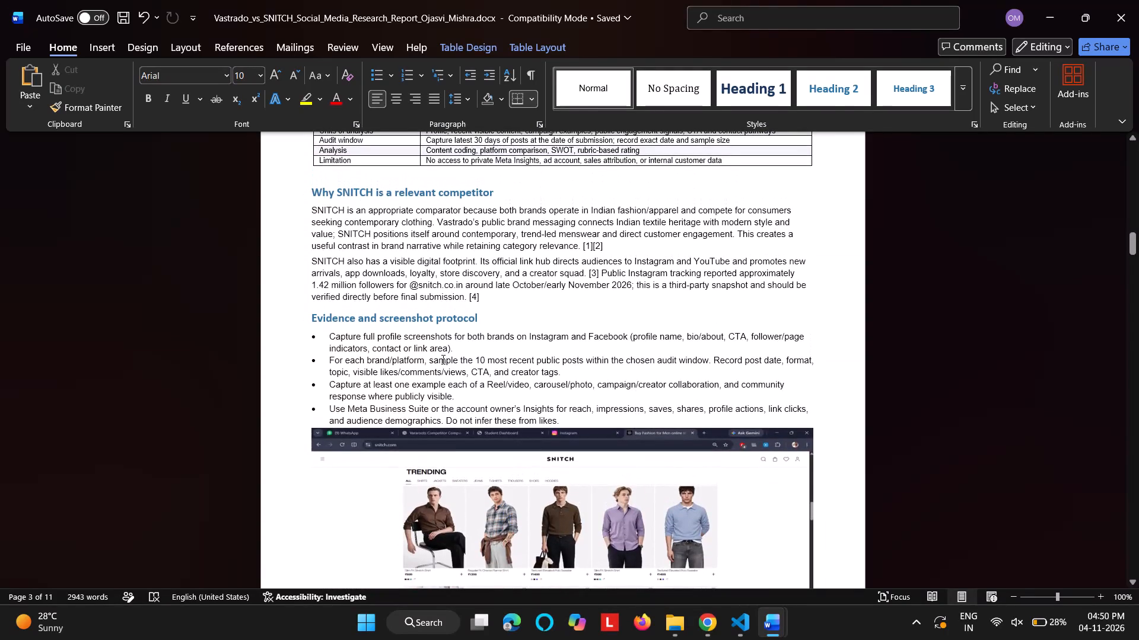
scroll(454, 356, "down", 2)
scroll(444, 300, "up", 1)
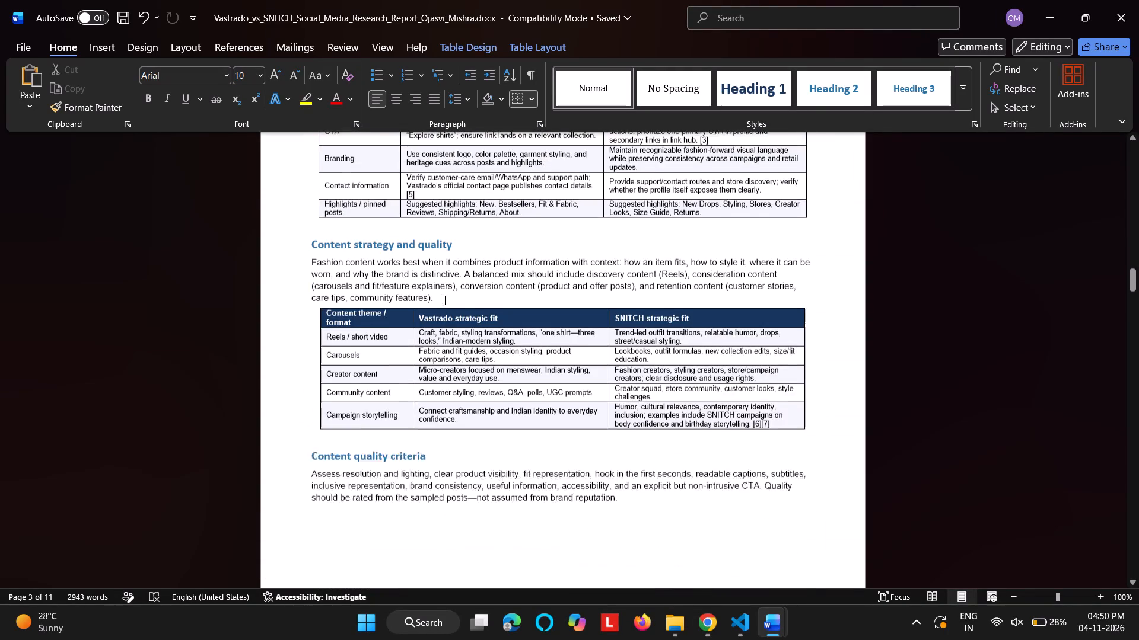
scroll(444, 300, "up", 1)
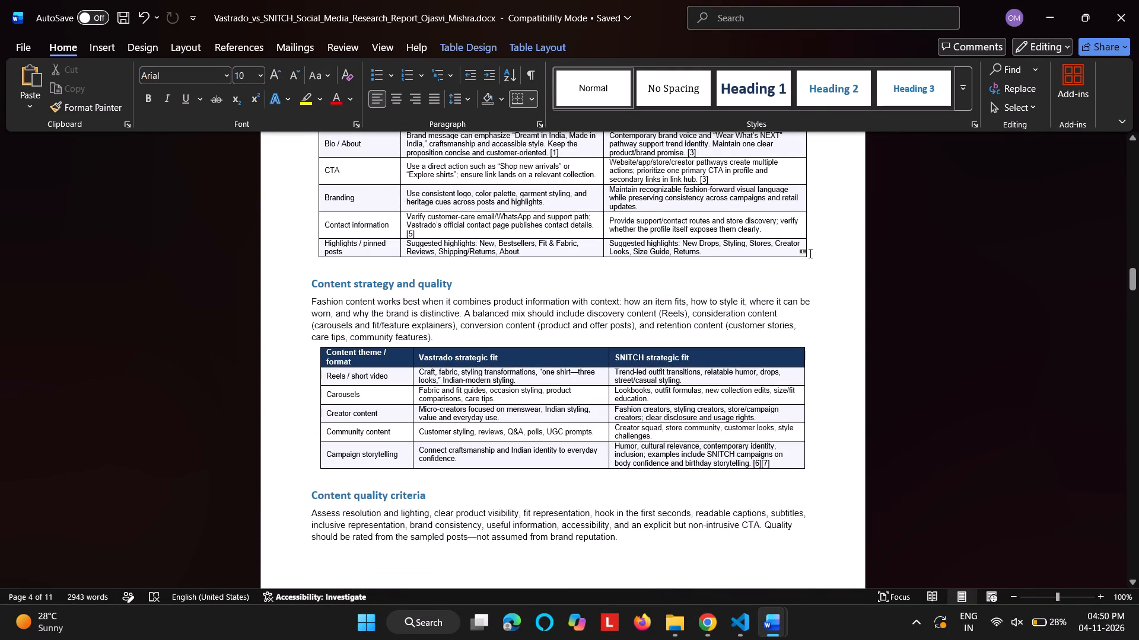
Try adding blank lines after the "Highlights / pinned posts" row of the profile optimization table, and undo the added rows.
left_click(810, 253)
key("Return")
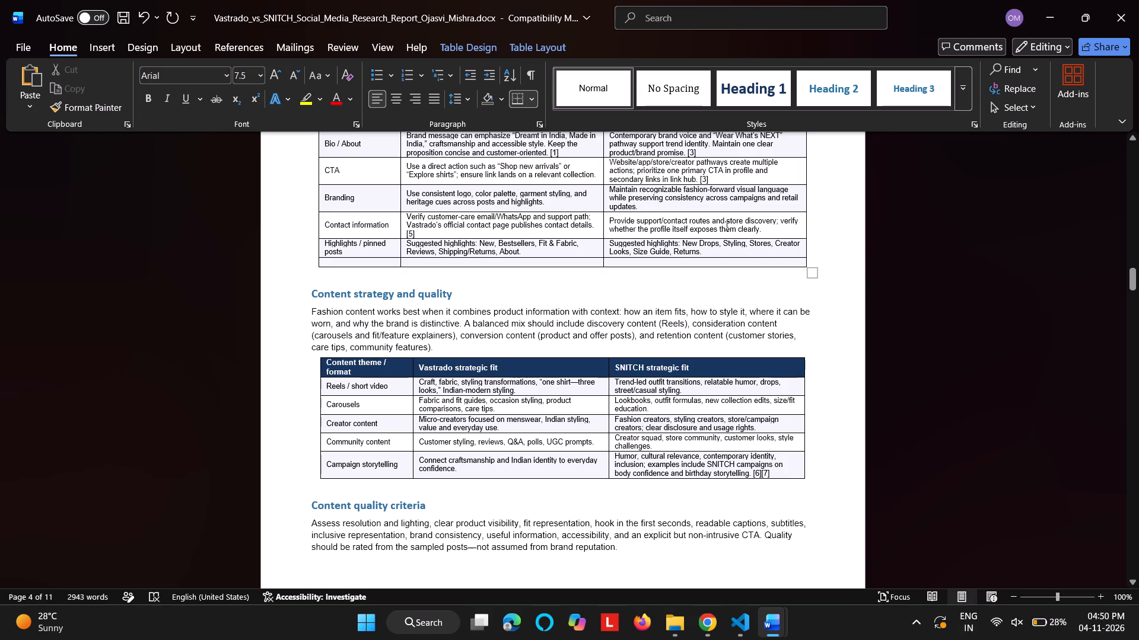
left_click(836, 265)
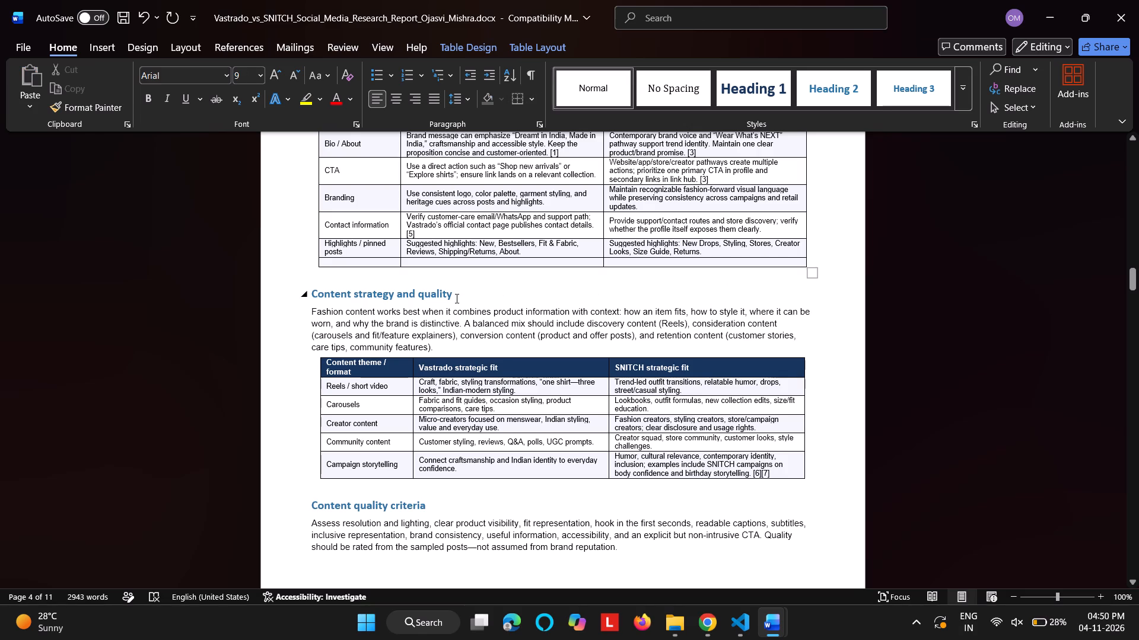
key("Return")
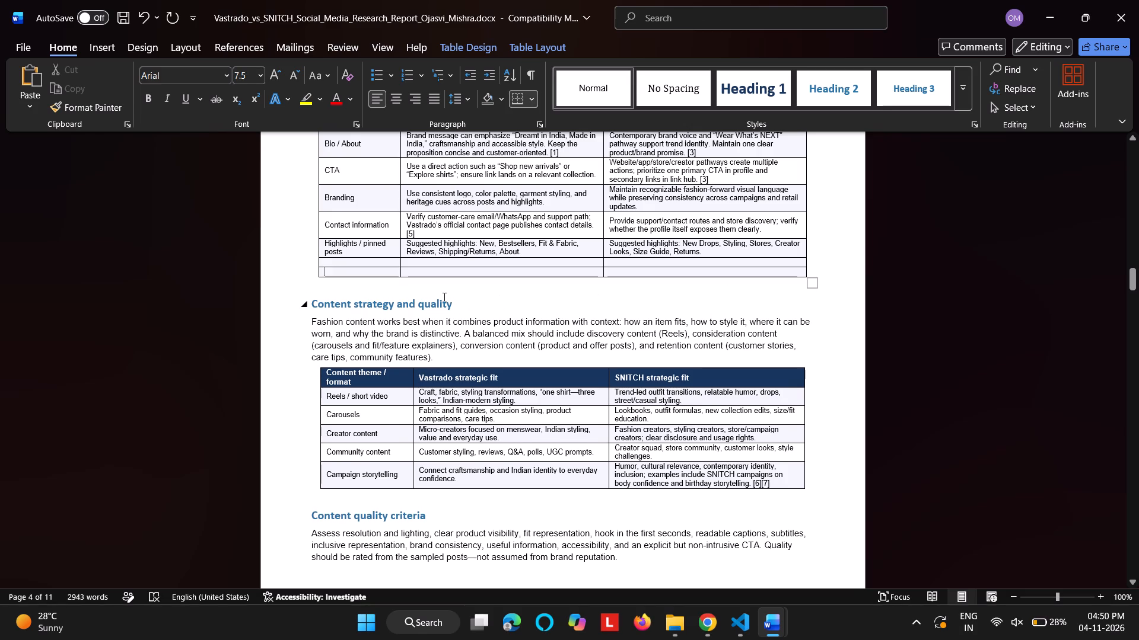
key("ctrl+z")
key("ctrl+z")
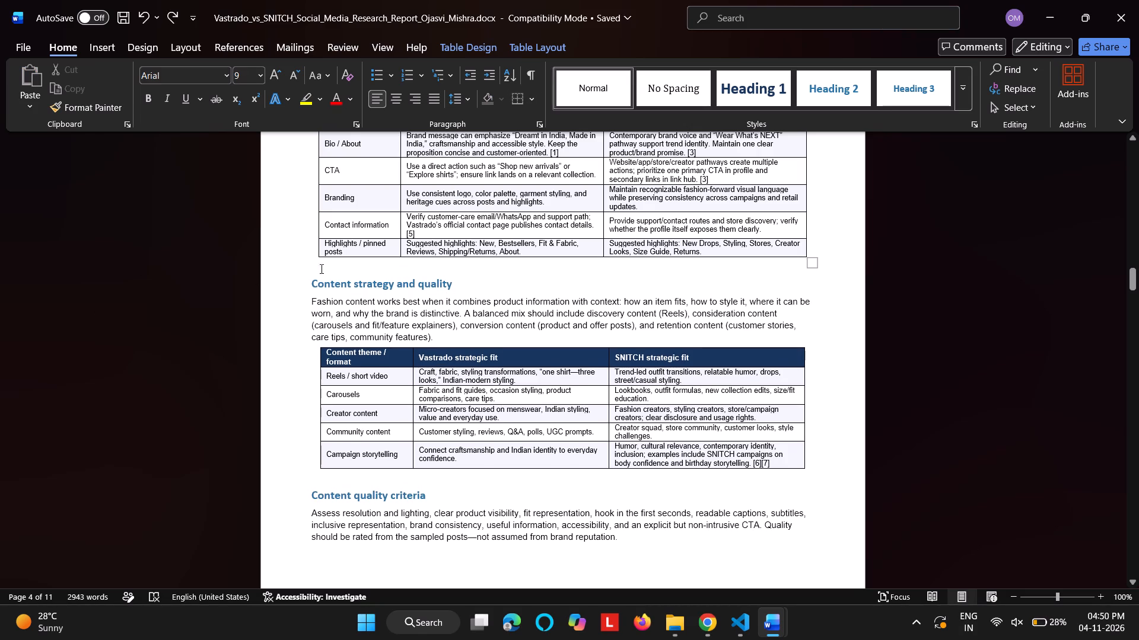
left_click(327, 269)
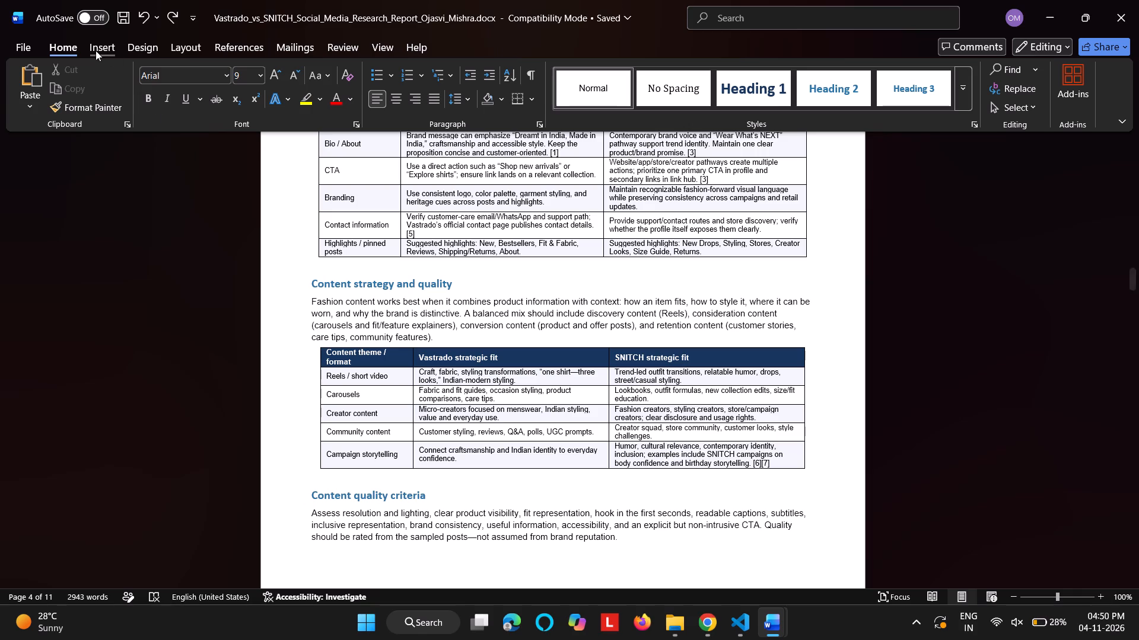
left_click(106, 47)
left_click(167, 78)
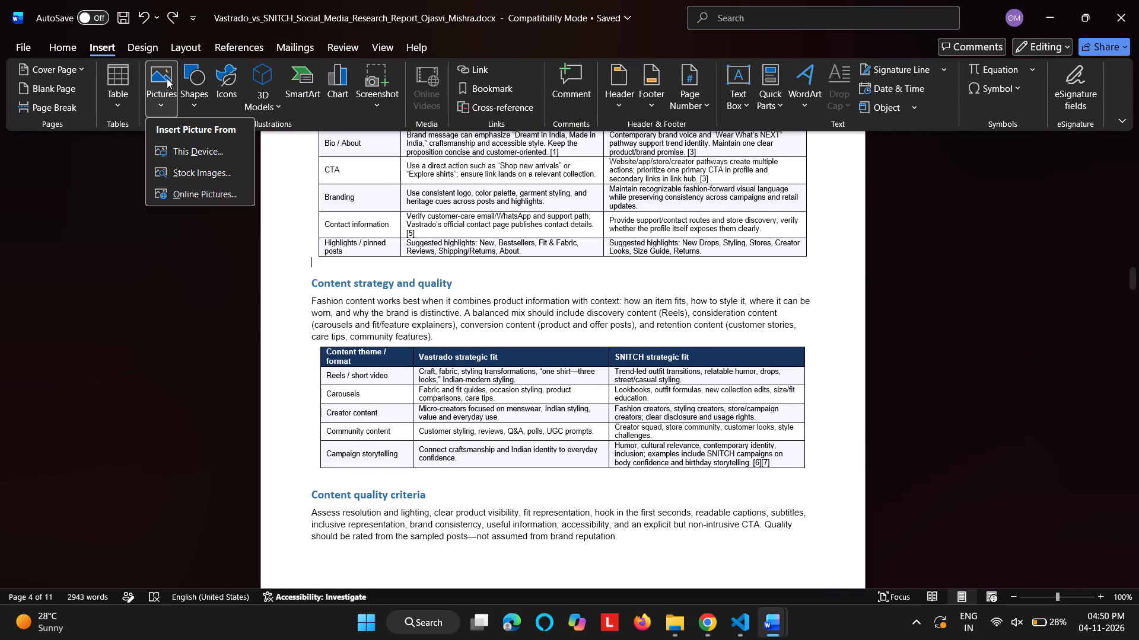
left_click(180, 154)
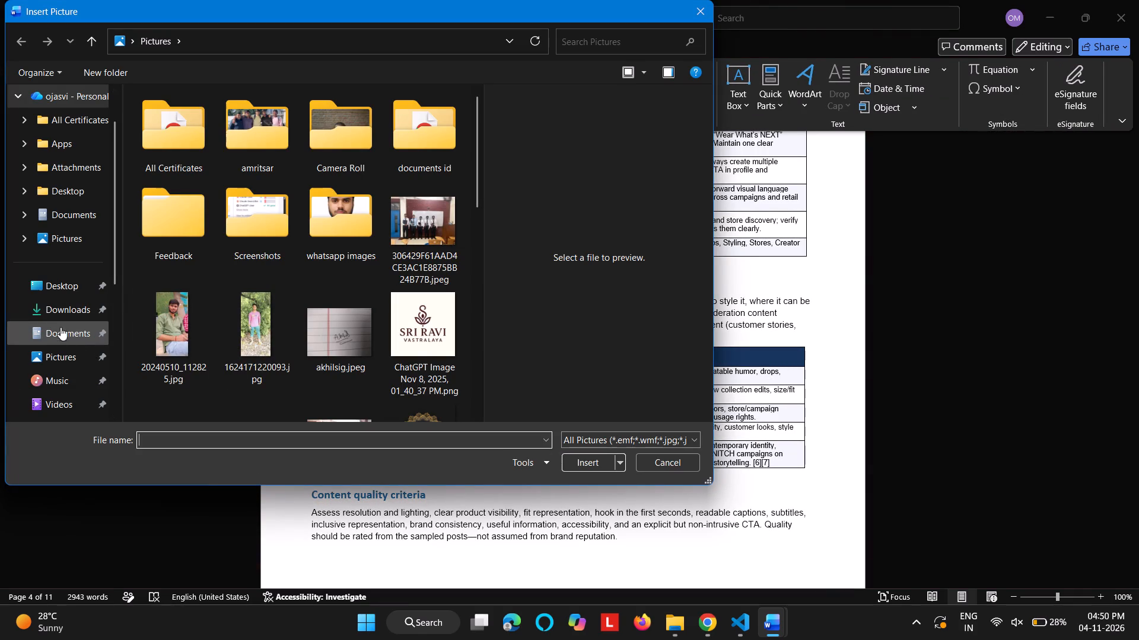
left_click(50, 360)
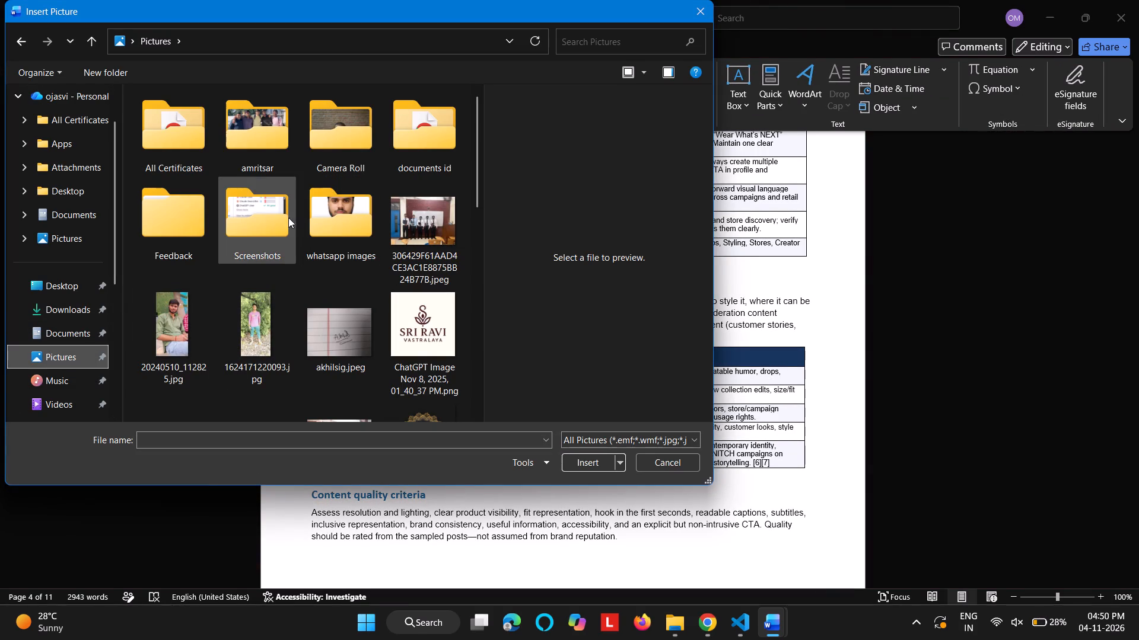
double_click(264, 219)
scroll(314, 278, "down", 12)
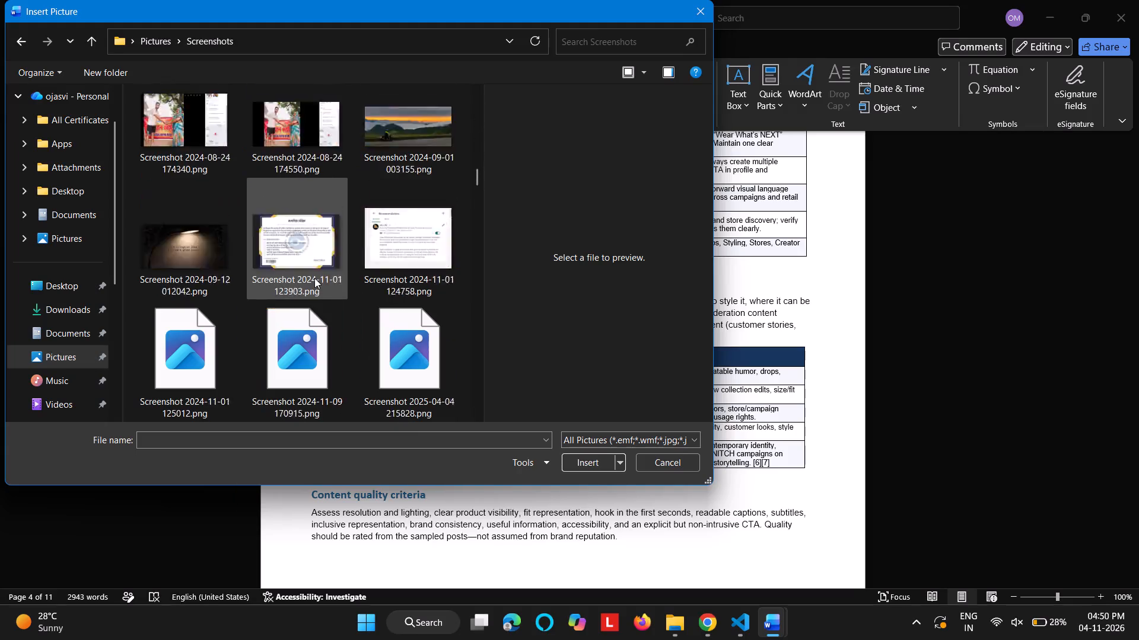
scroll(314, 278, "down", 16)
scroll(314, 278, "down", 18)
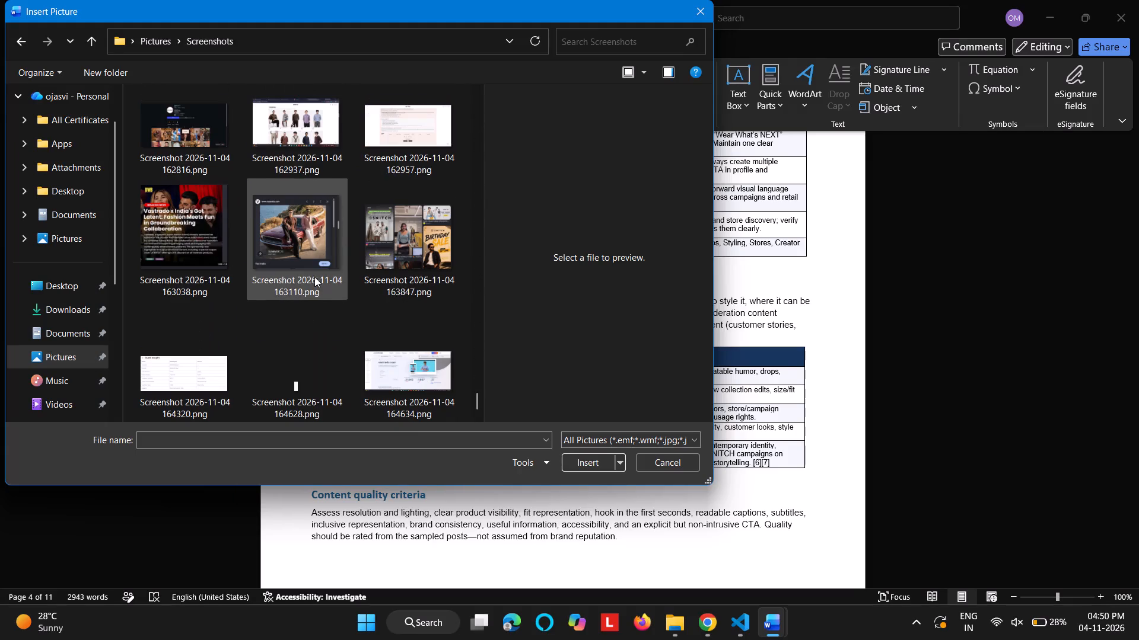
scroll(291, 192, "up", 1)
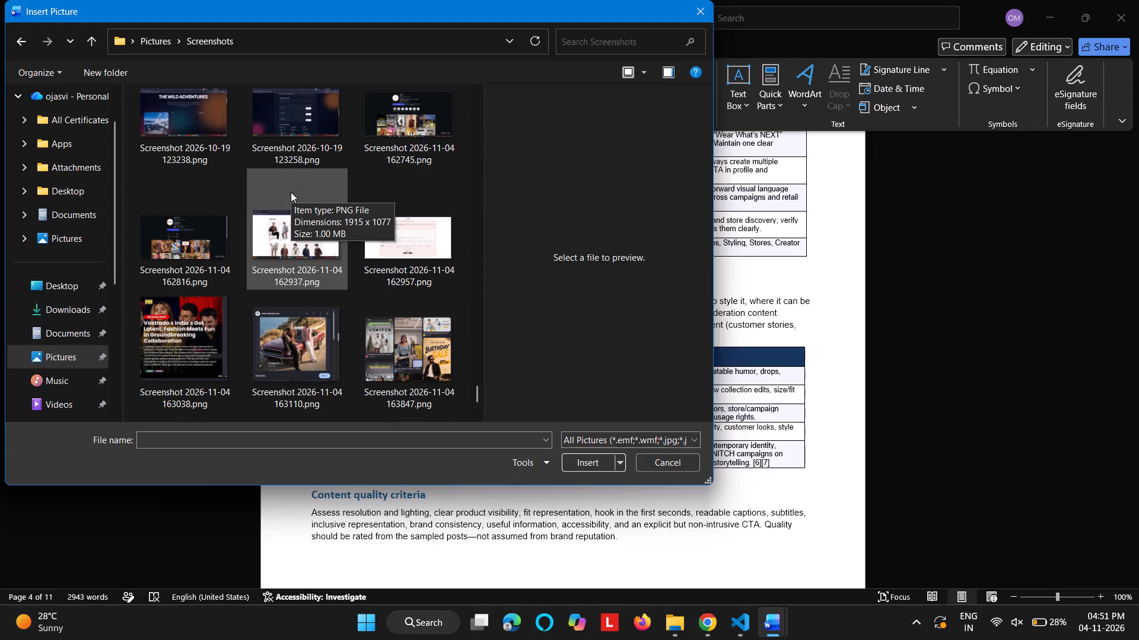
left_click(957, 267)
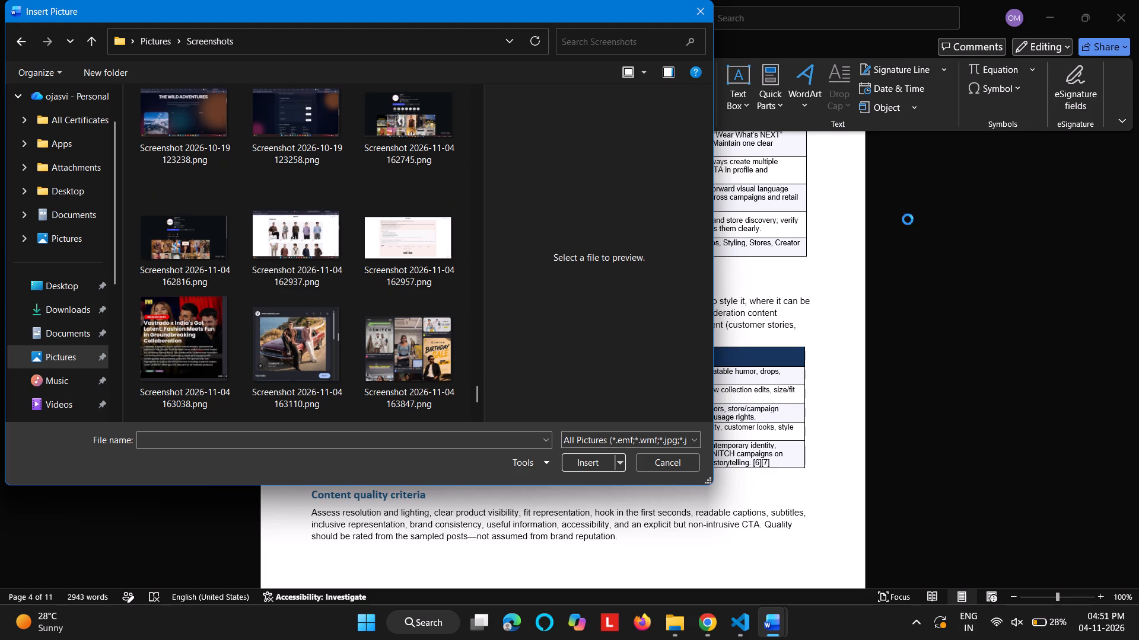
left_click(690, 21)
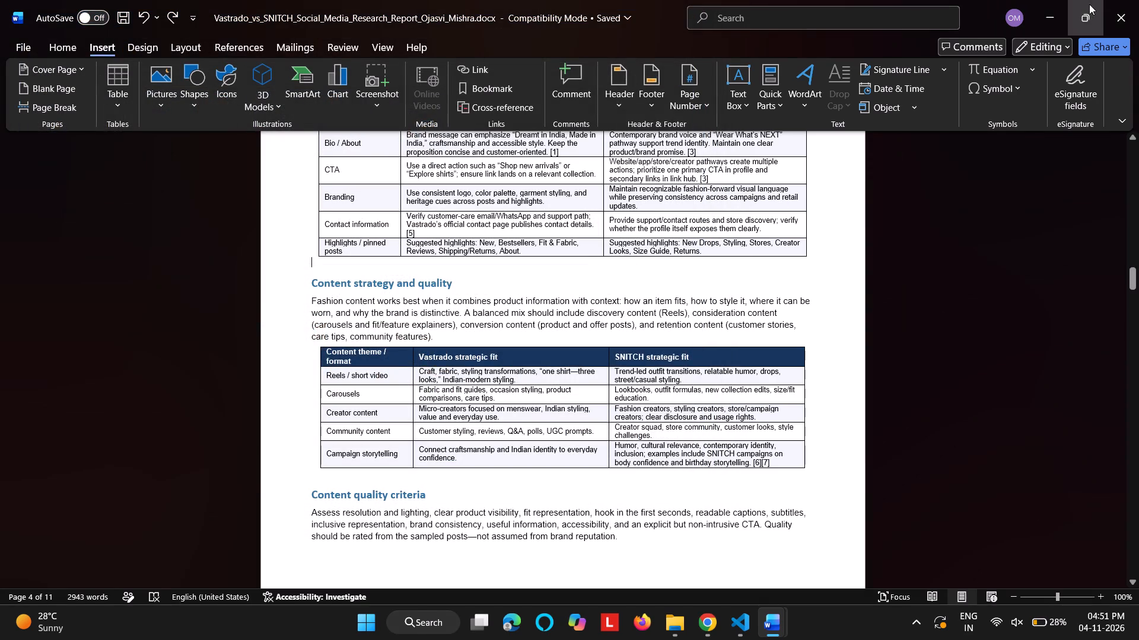
Switch to Chrome, return to the "vastrado promotion" search, show all web results and open Vastrado's "SPECIAL PRICES" collection.
left_click(1089, 4)
left_click(376, 164)
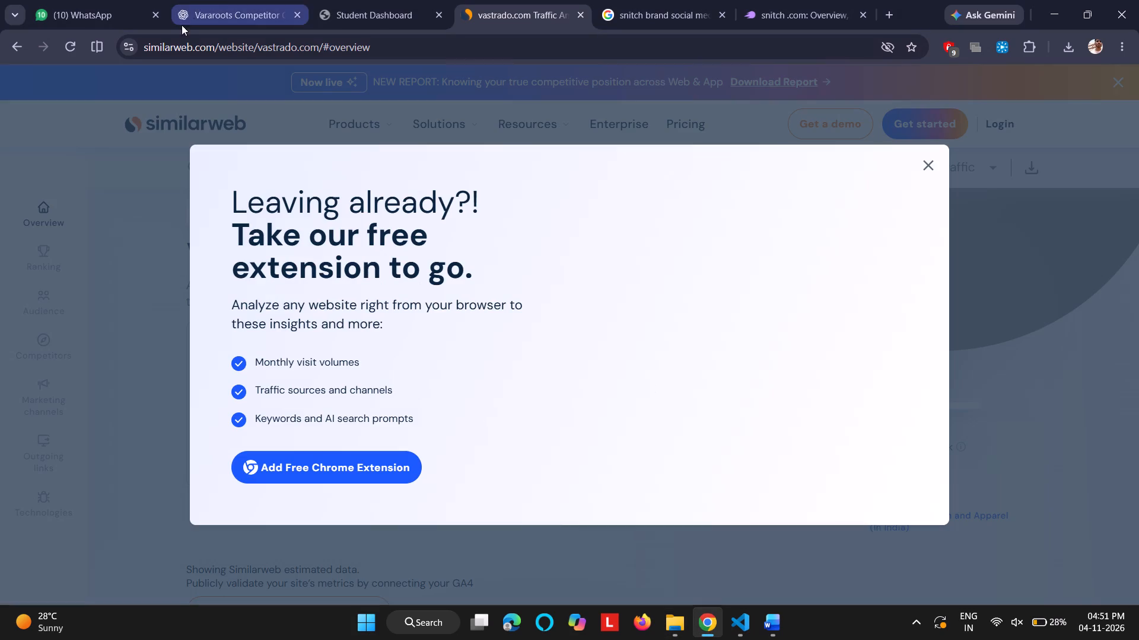
triple_click(12, 47)
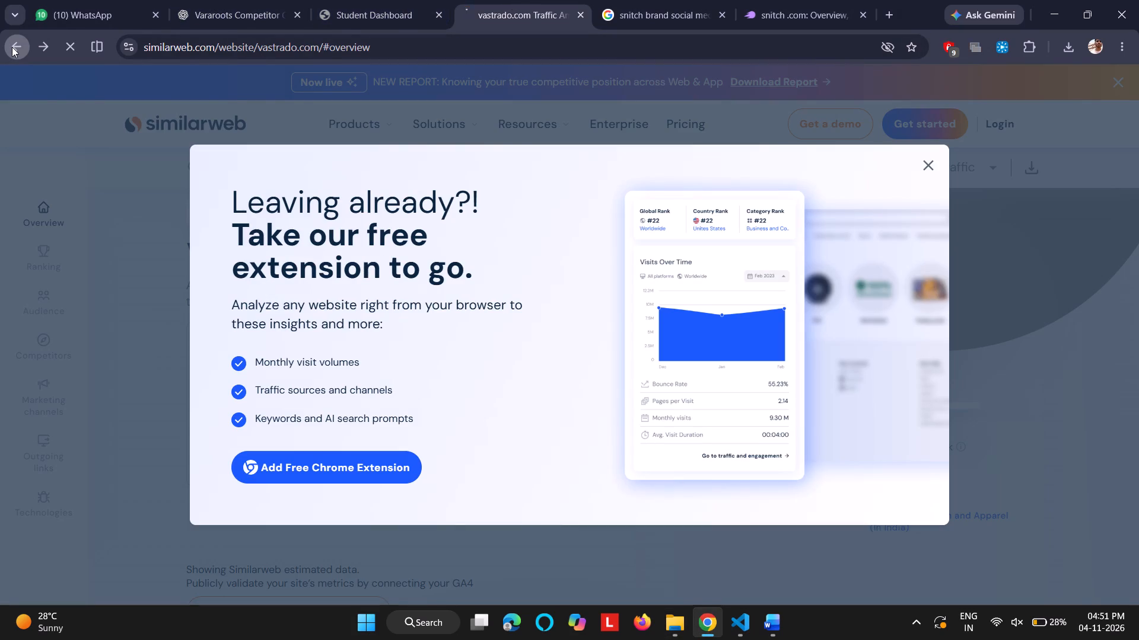
left_click(12, 47)
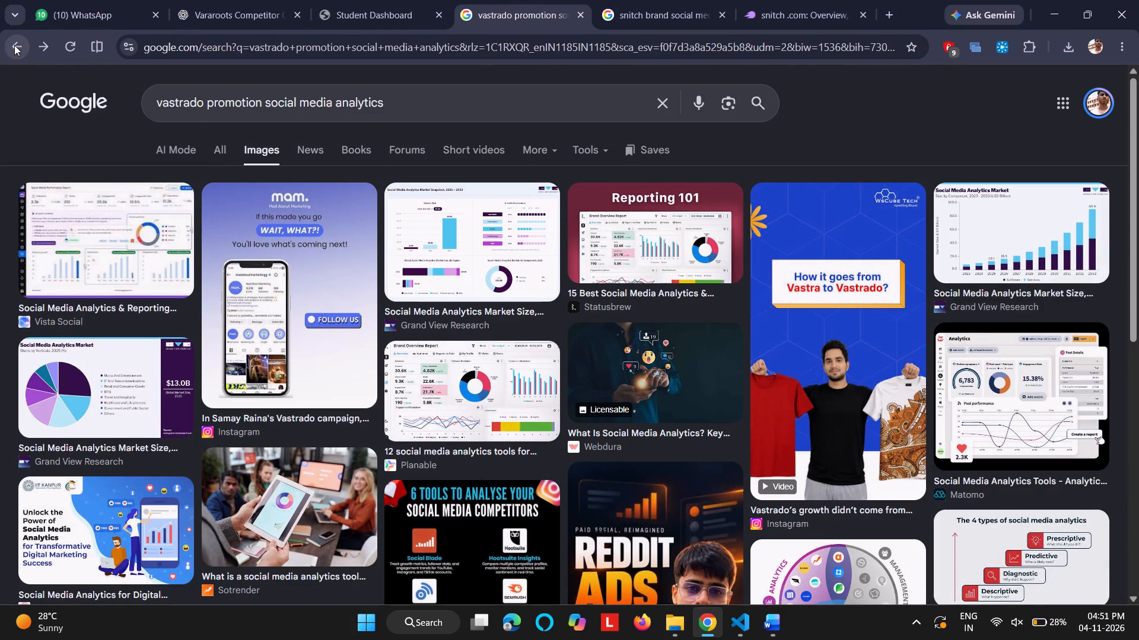
left_click(14, 45)
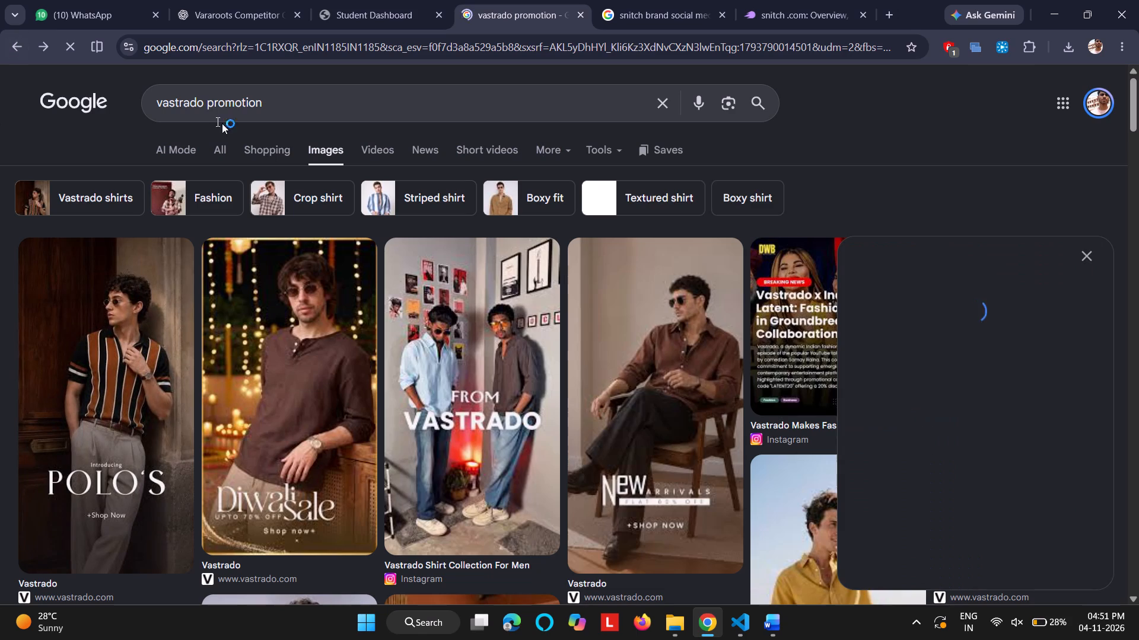
left_click(230, 144)
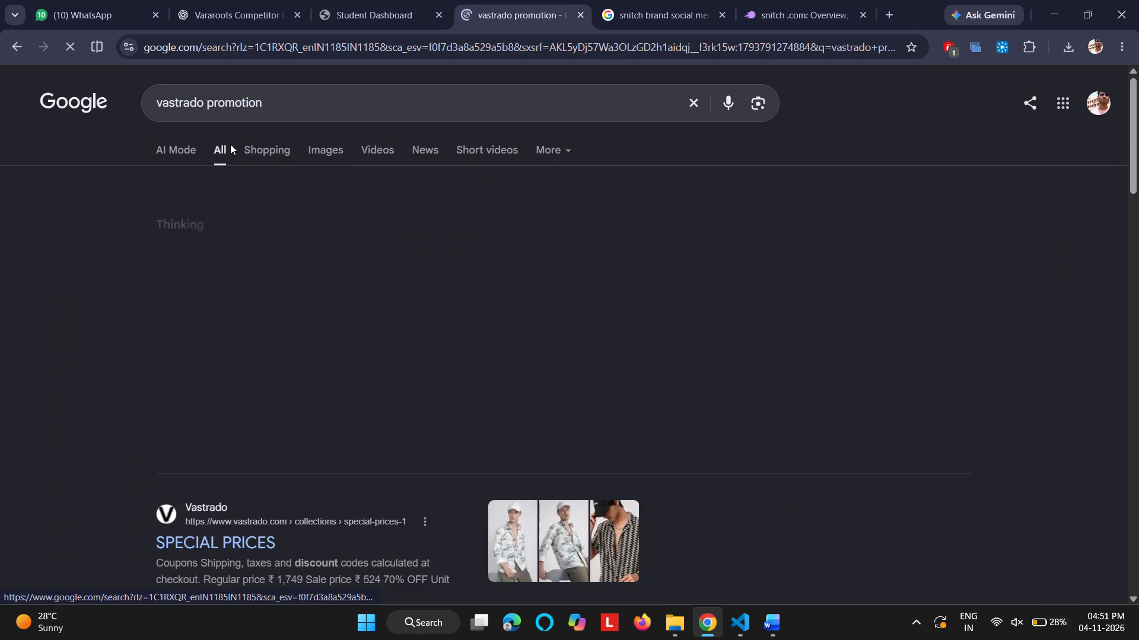
scroll(281, 337, "down", 1)
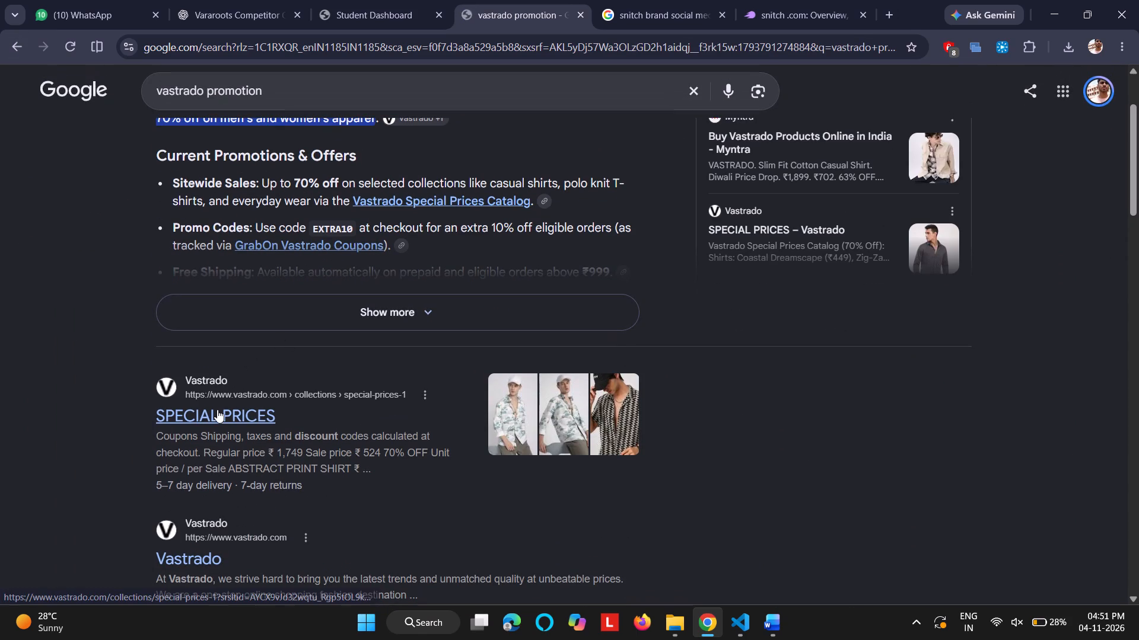
left_click(217, 409)
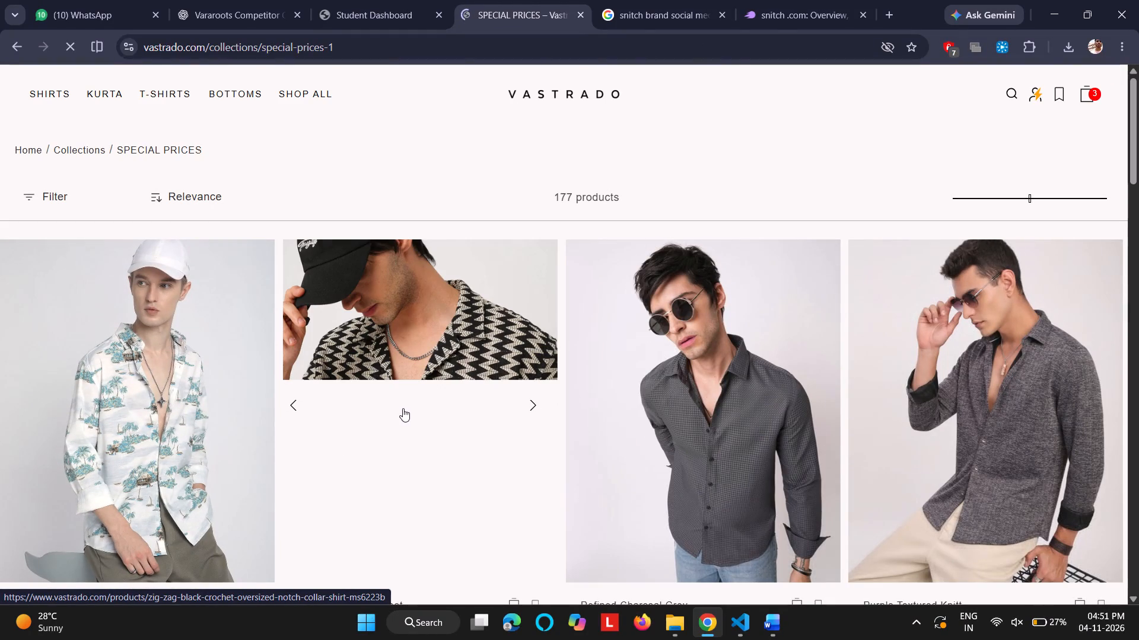
Examine Vastrado's "SPECIAL PRICES" collection, including its product offers and the Shirts and Kurta category listings, for usable evidence.
key("ctrl+minus")
key("ctrl+minus")
key("ctrl+minus")
key("ctrl+minus")
key("ctrl+minus")
key("ctrl+minus")
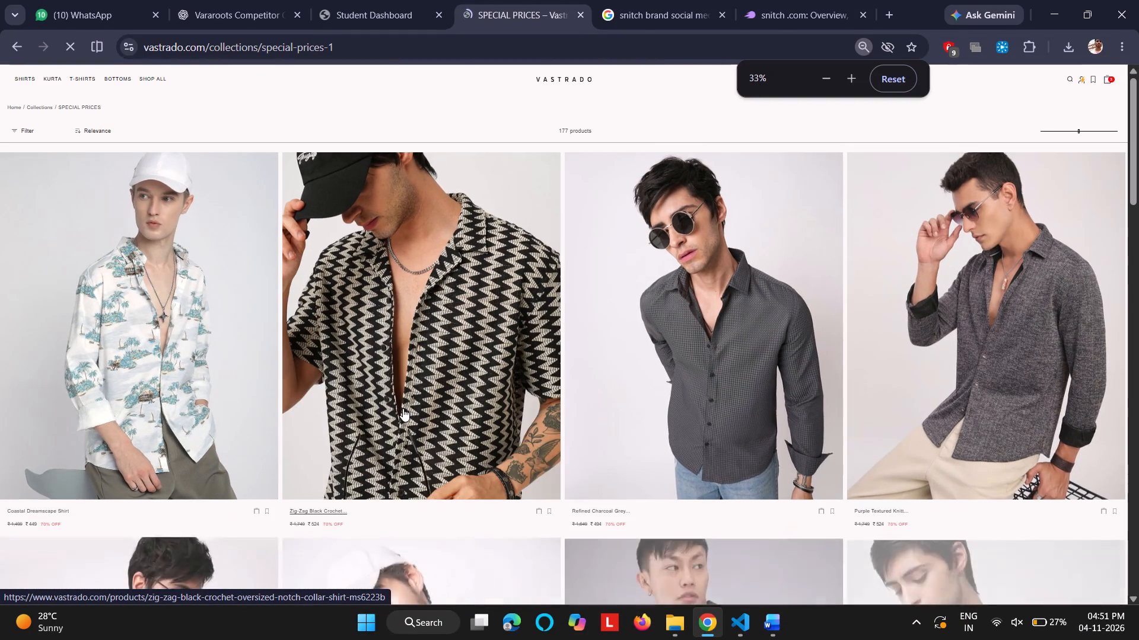
scroll(572, 414, "up", 3)
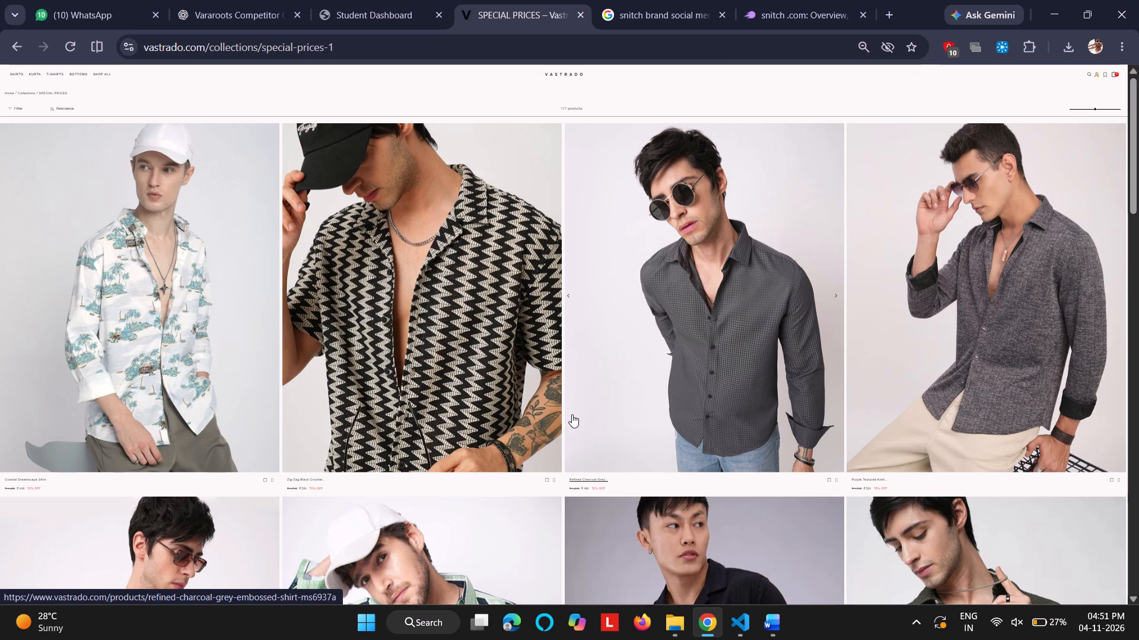
key("ctrl+plus")
key("ctrl+plus")
key("ctrl+plus")
key("ctrl+plus")
key("ctrl+plus")
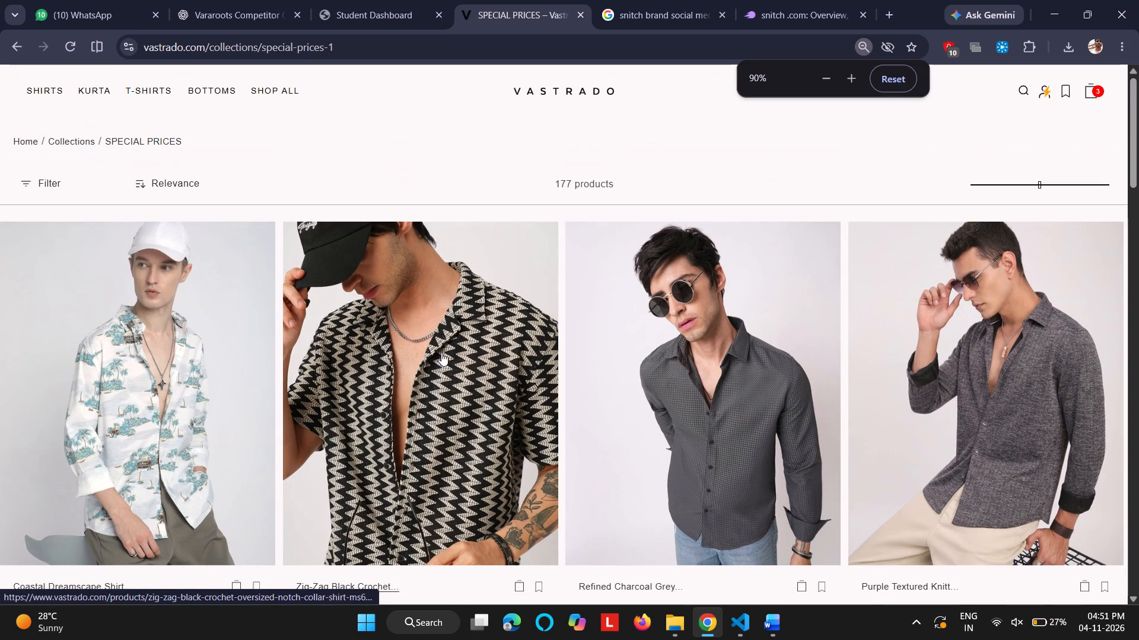
scroll(441, 353, "down", 6)
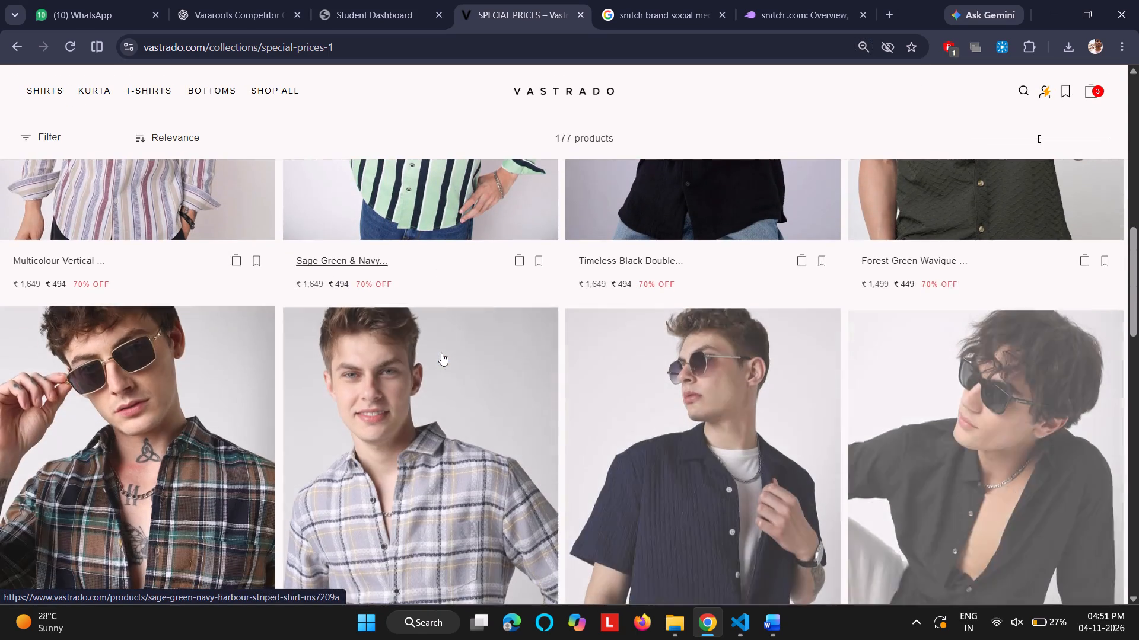
scroll(441, 353, "down", 3)
scroll(441, 353, "up", 7)
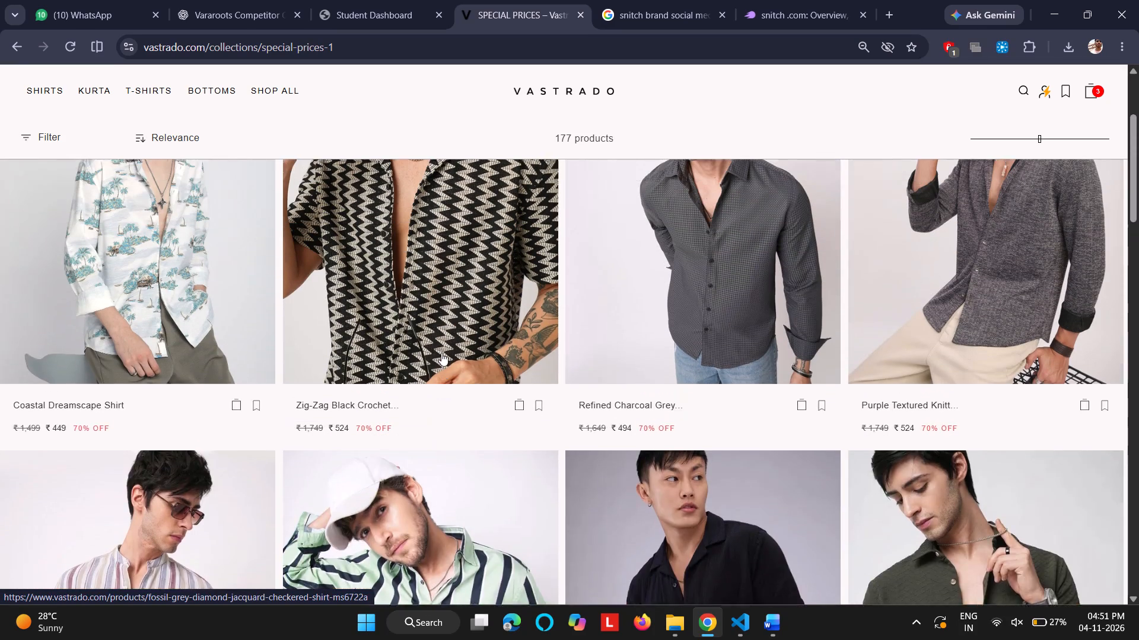
scroll(441, 353, "up", 7)
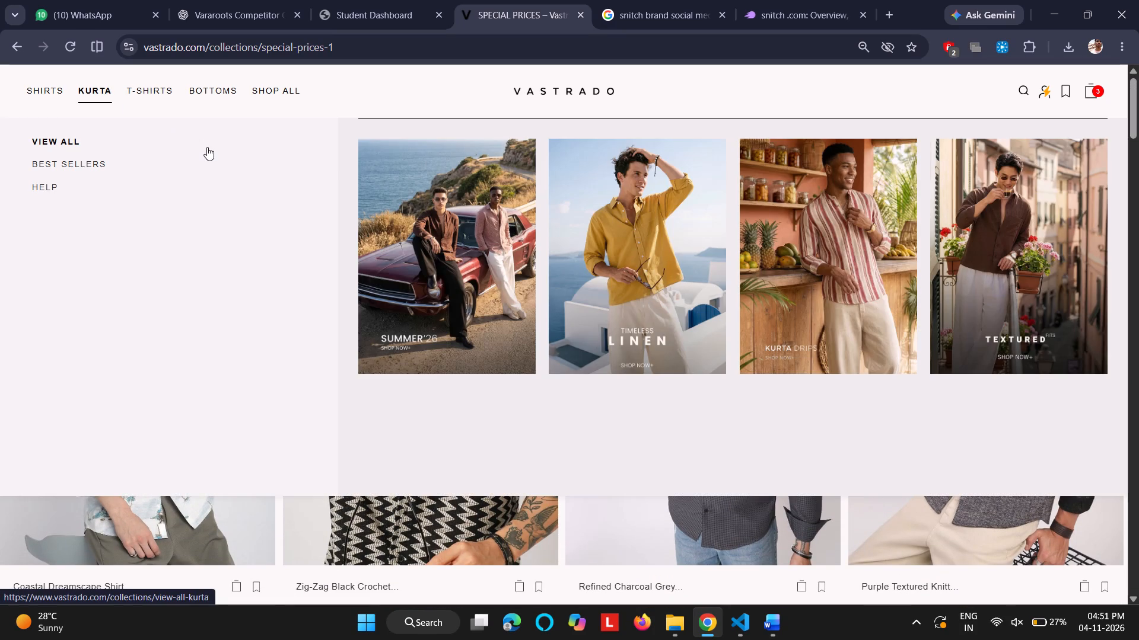
scroll(327, 158, "down", 2)
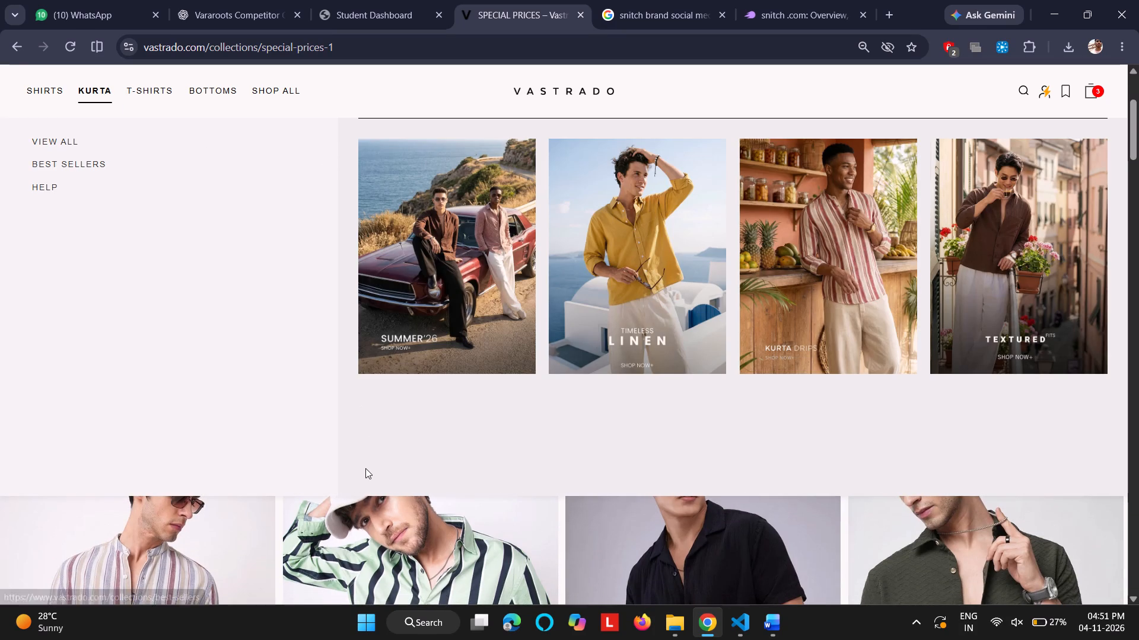
scroll(361, 401, "up", 7)
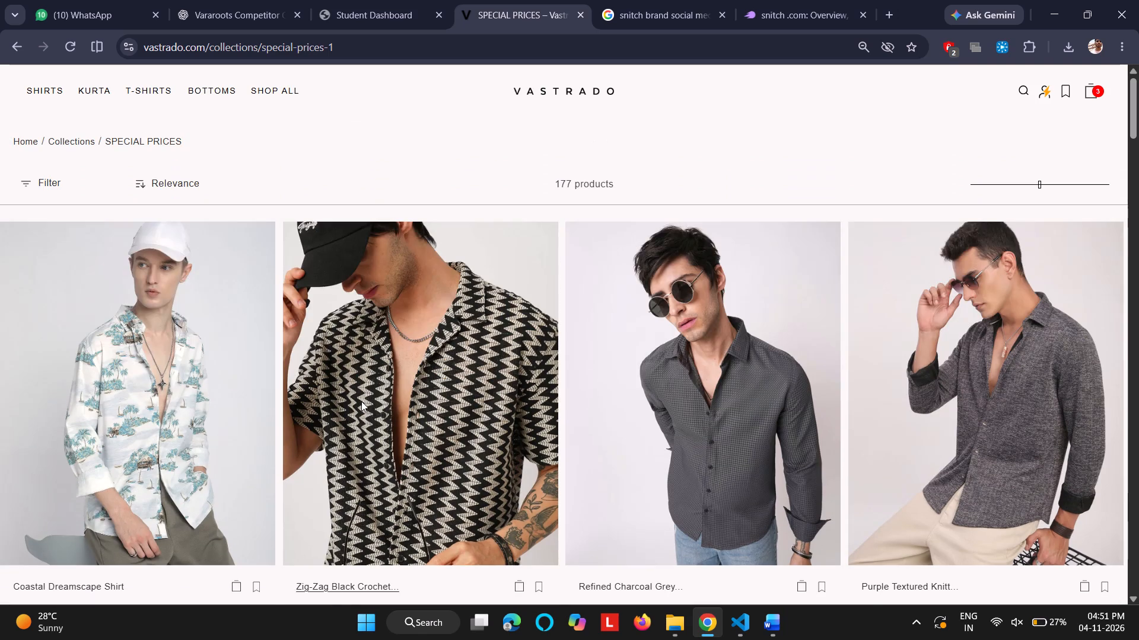
scroll(361, 401, "down", 2)
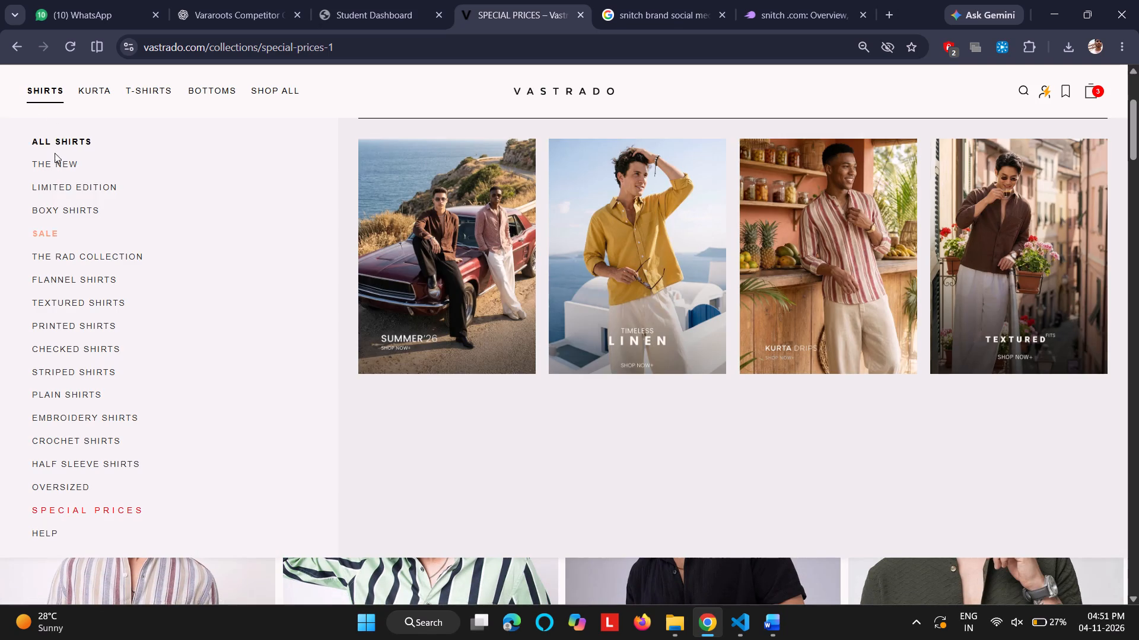
Open the Vastrado home page and examine its promotional banners, from "Diwali Sale" through "New Arrivals", "Timeless Linen" and "Textured Fits".
left_click(530, 92)
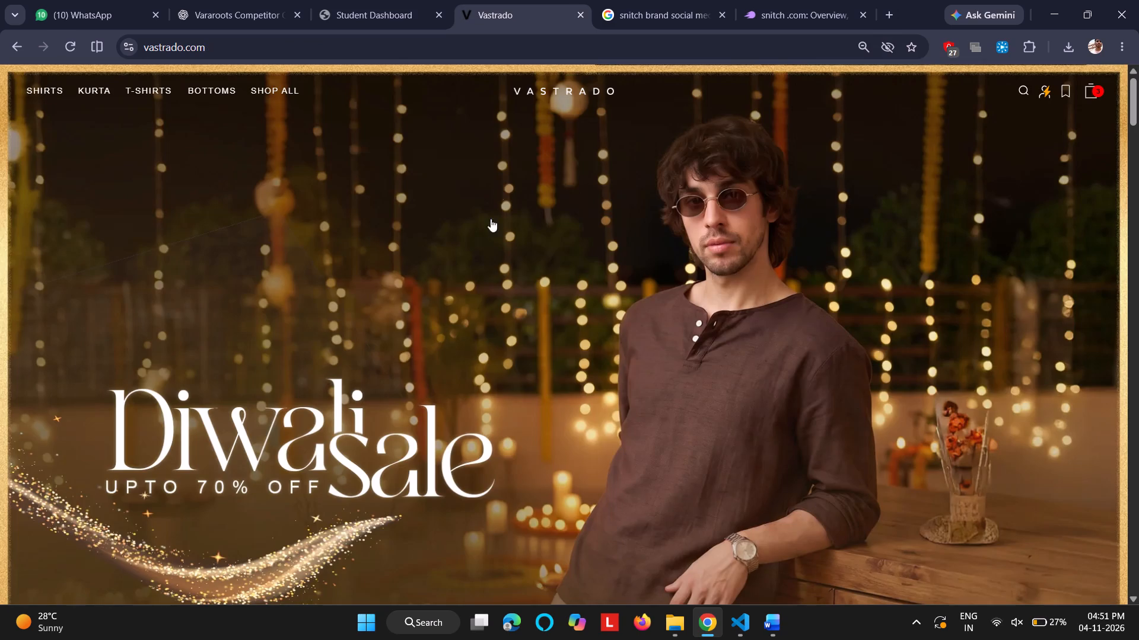
scroll(481, 258, "down", 11)
scroll(481, 258, "up", 6)
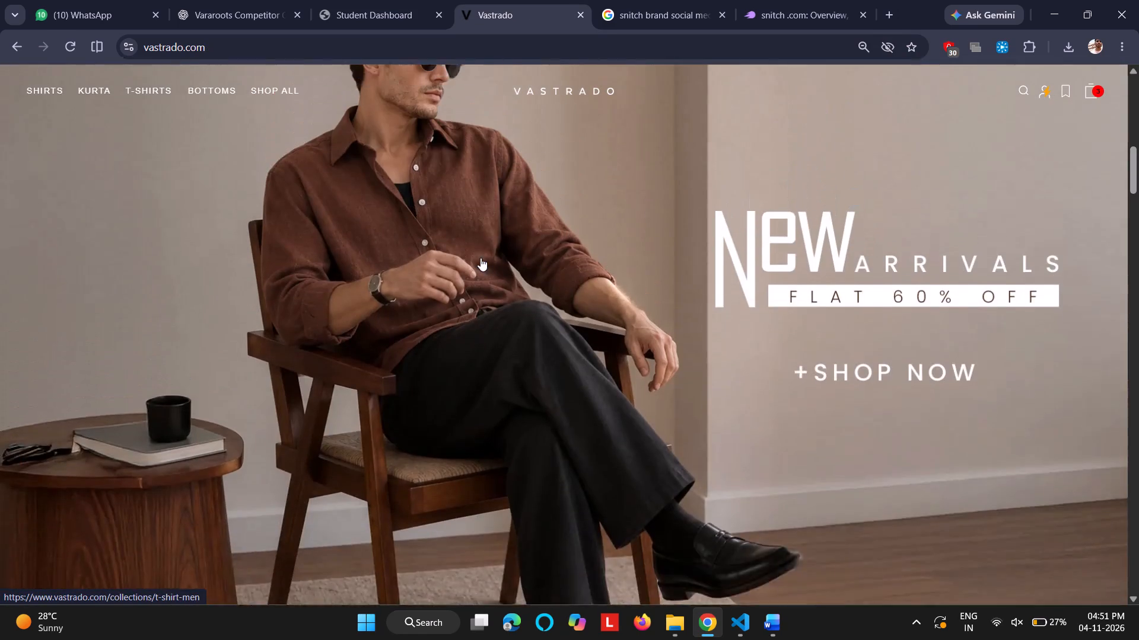
key("ctrl+minus")
key("ctrl+minus")
key("ctrl+plus")
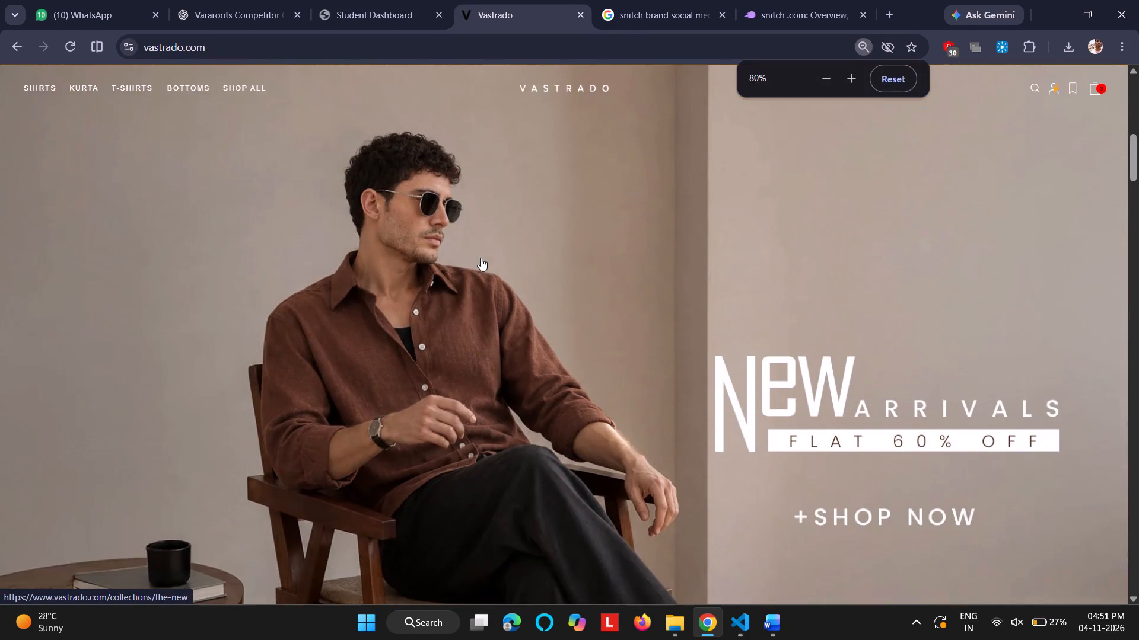
key("ctrl+plus")
key("ctrl+plus")
scroll(513, 457, "down", 9)
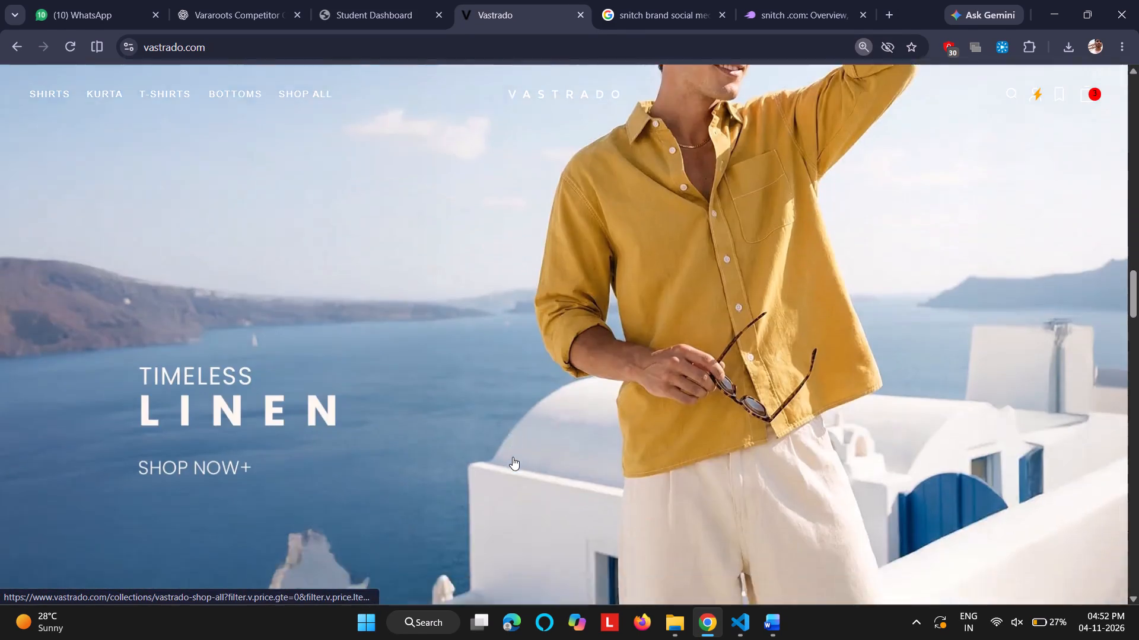
scroll(513, 457, "down", 13)
scroll(513, 457, "up", 16)
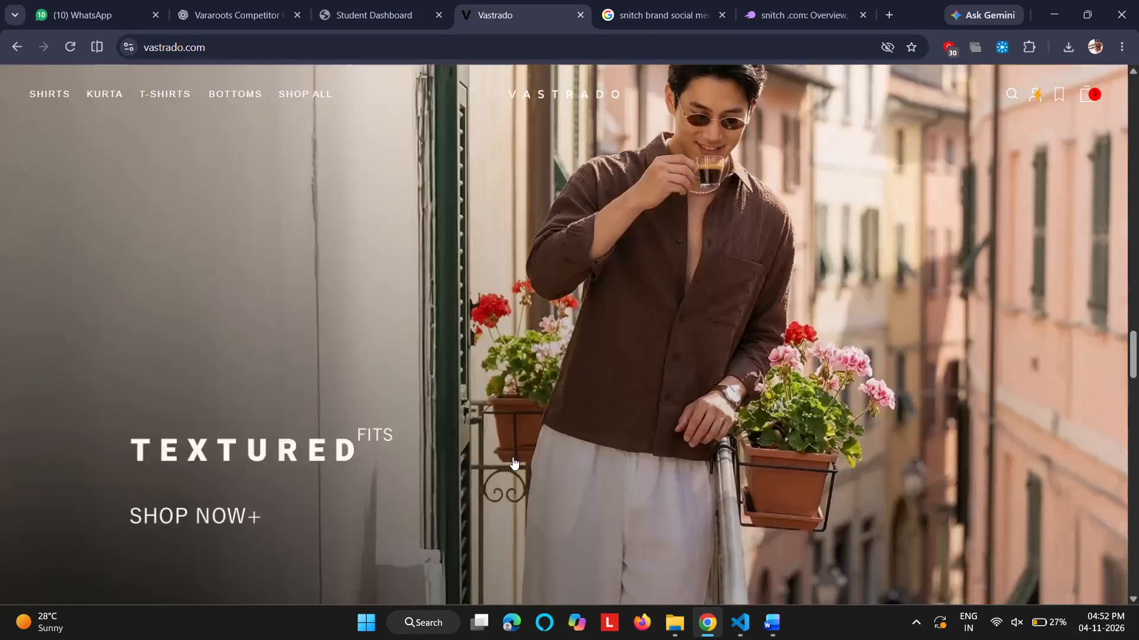
scroll(513, 457, "up", 13)
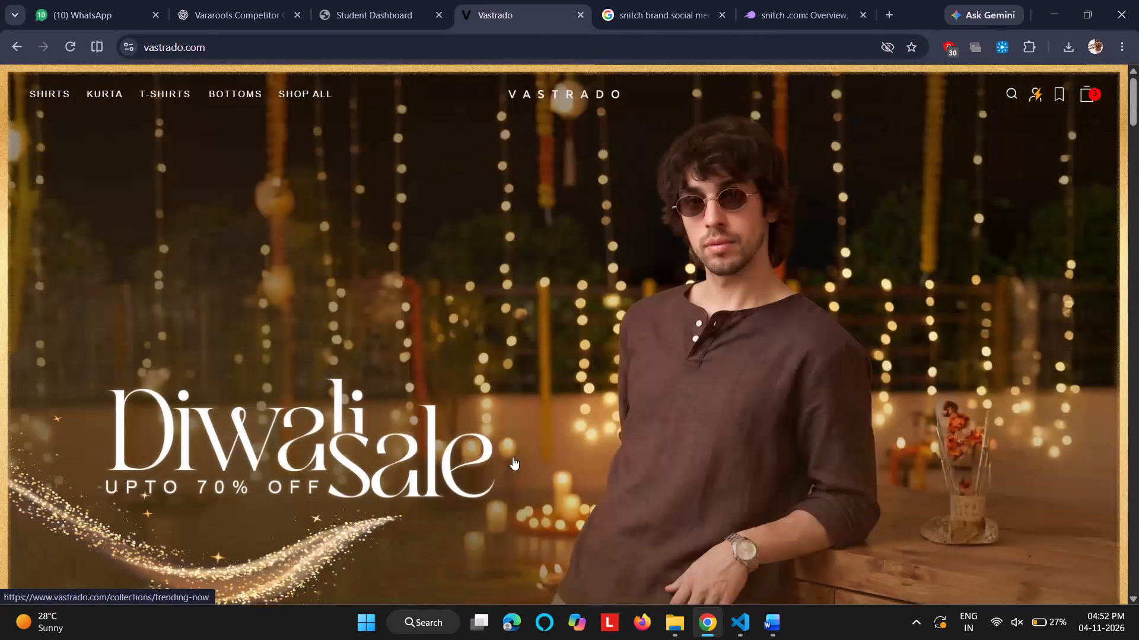
scroll(513, 457, "down", 1)
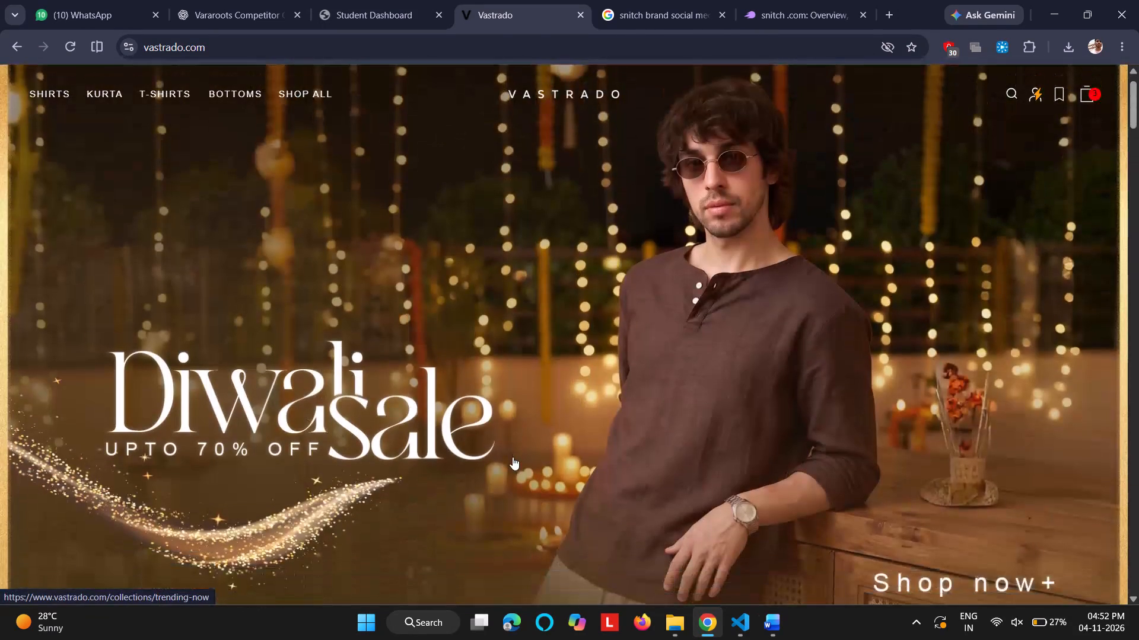
Open Vastrado's "Shop All" collection and capture a near-full-screen screenshot of the top of its product page.
left_click(294, 89)
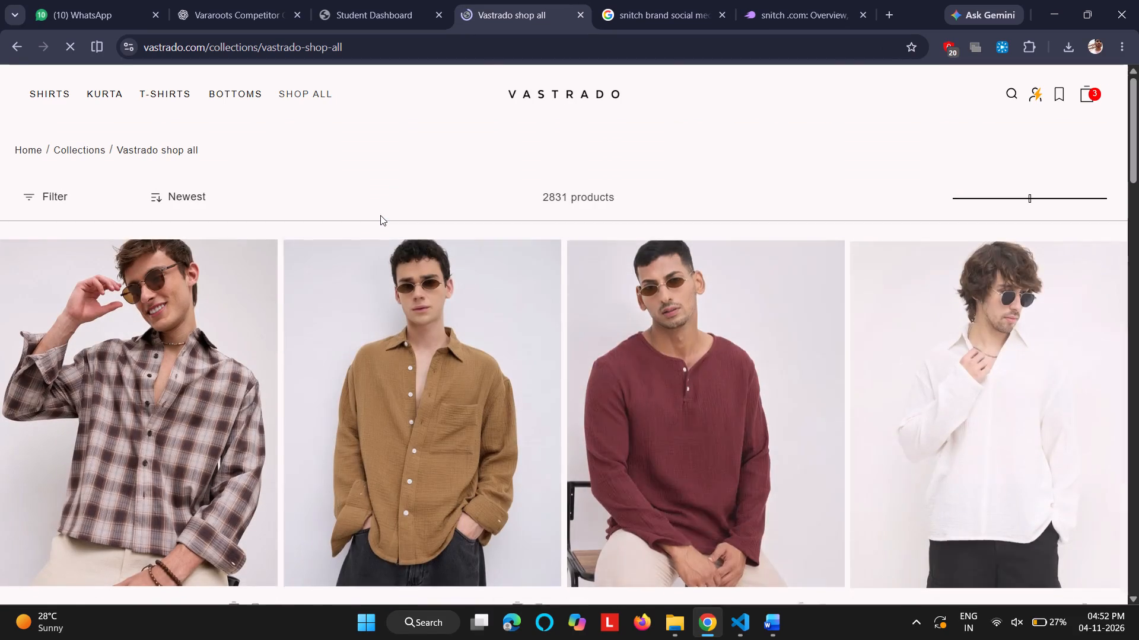
scroll(380, 215, "down", 1)
scroll(380, 215, "up", 4)
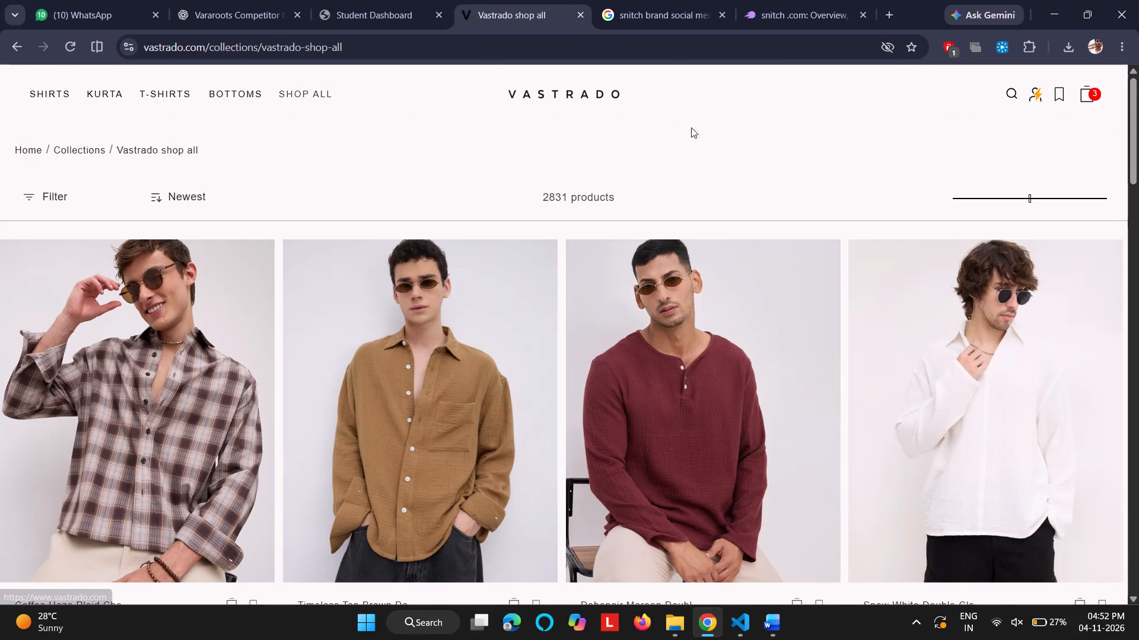
scroll(855, 179, "down", 1)
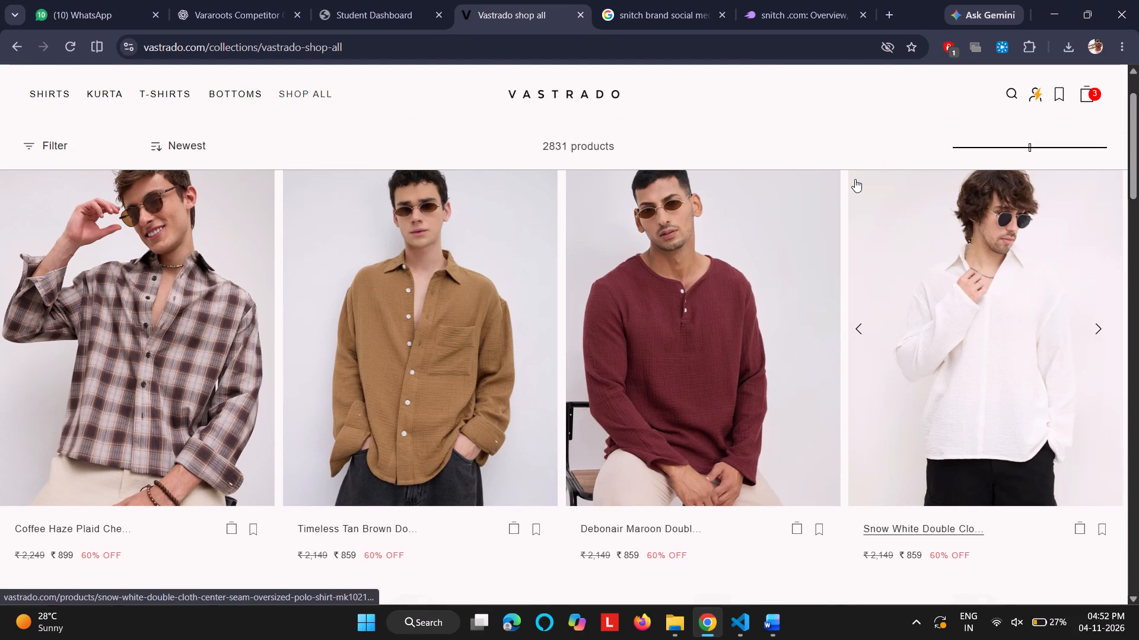
scroll(714, 180, "down", 2)
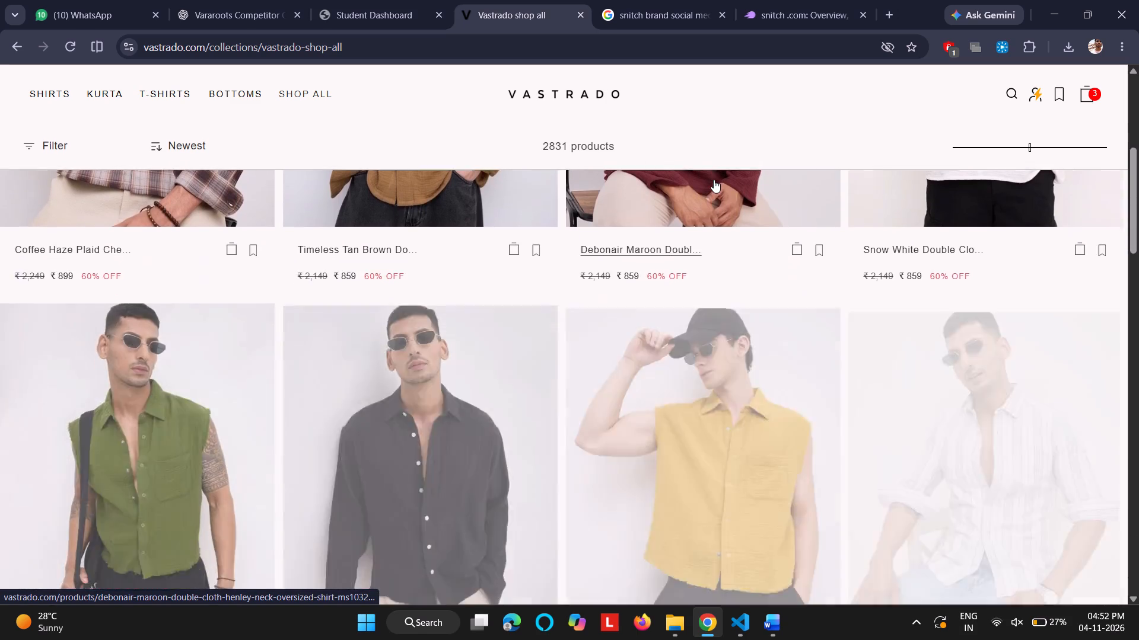
scroll(714, 180, "down", 8)
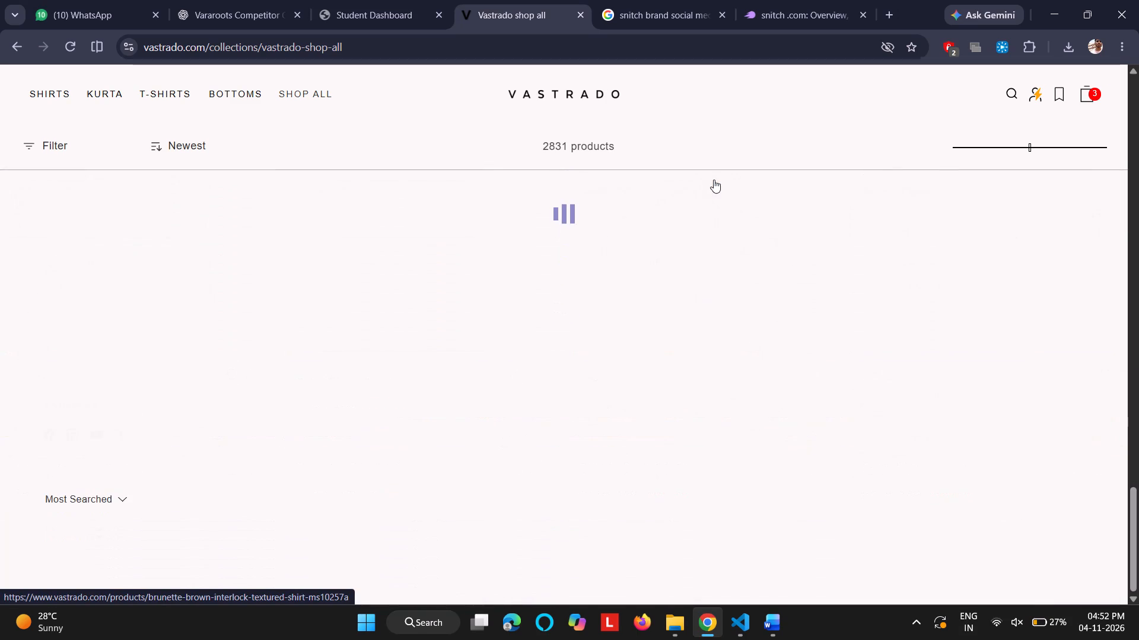
scroll(557, 238, "down", 3)
scroll(557, 238, "up", 3)
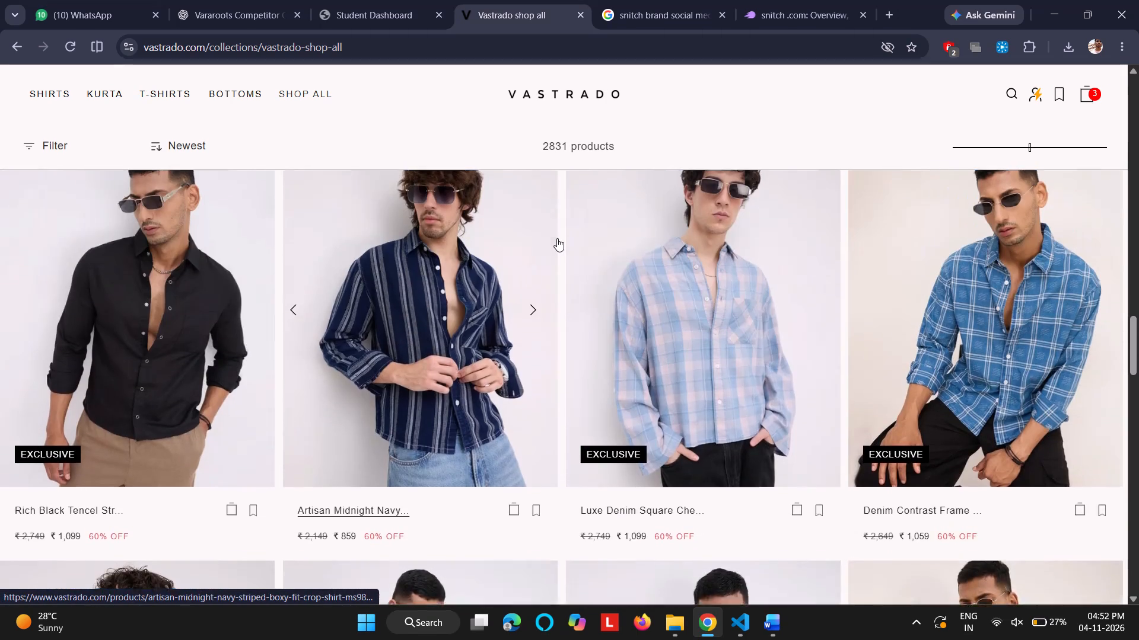
scroll(557, 238, "up", 13)
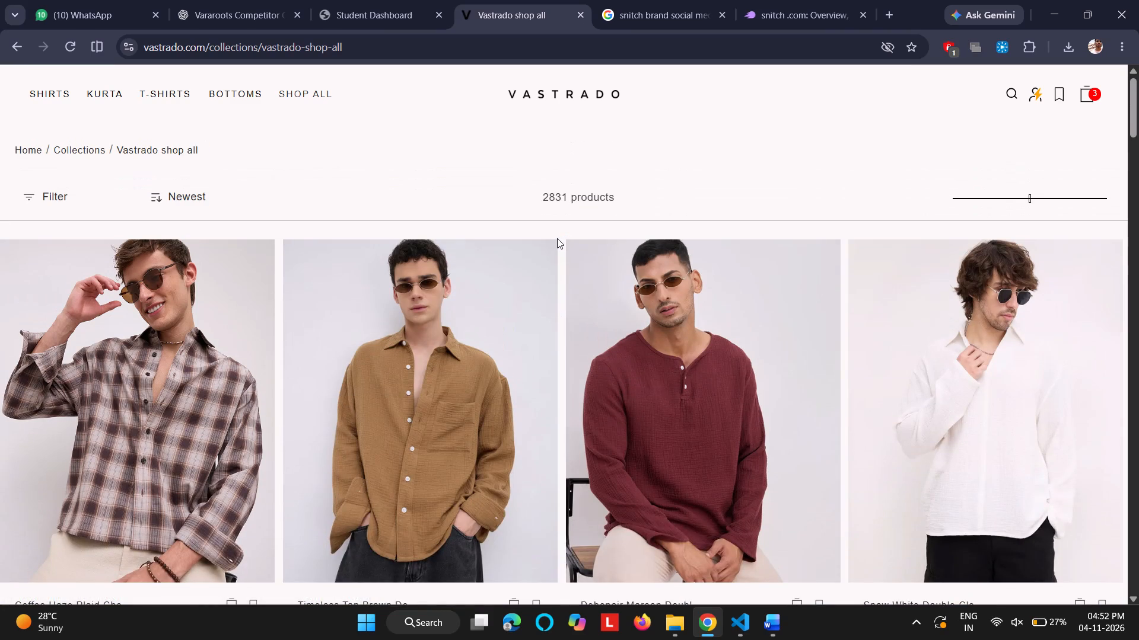
key("shift+super+s")
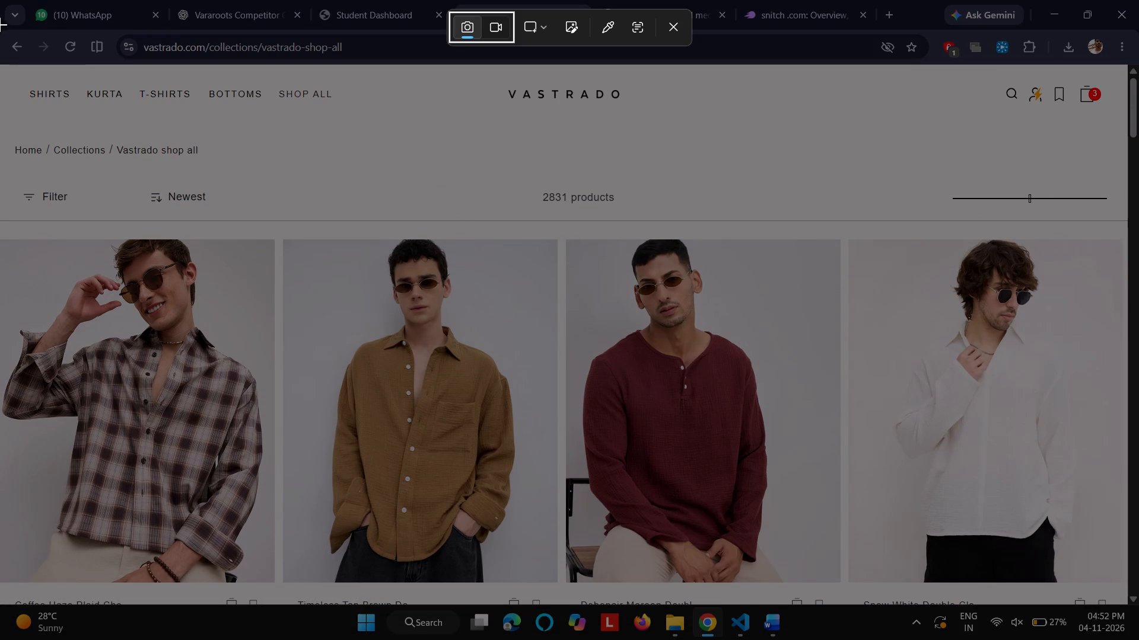
left_click_drag(3, 29, 1138, 639)
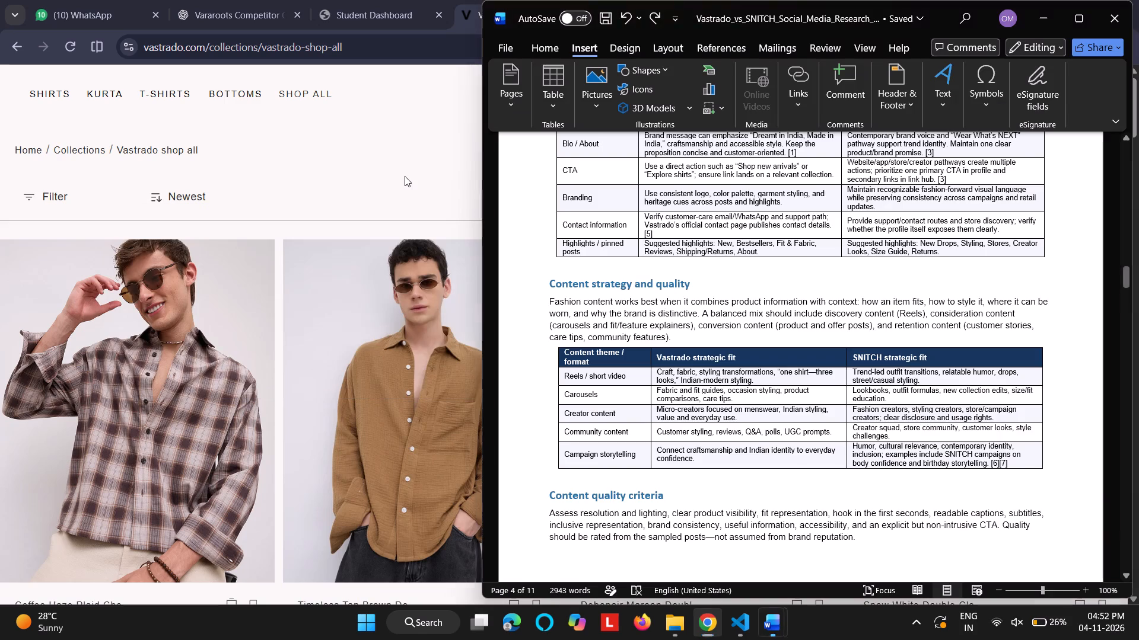
Insert the new Vastrado "Shop All" screenshot from the Screenshots folder into the Word report, directly above the "Content strategy and quality" heading.
left_click(666, 636)
left_click(742, 547)
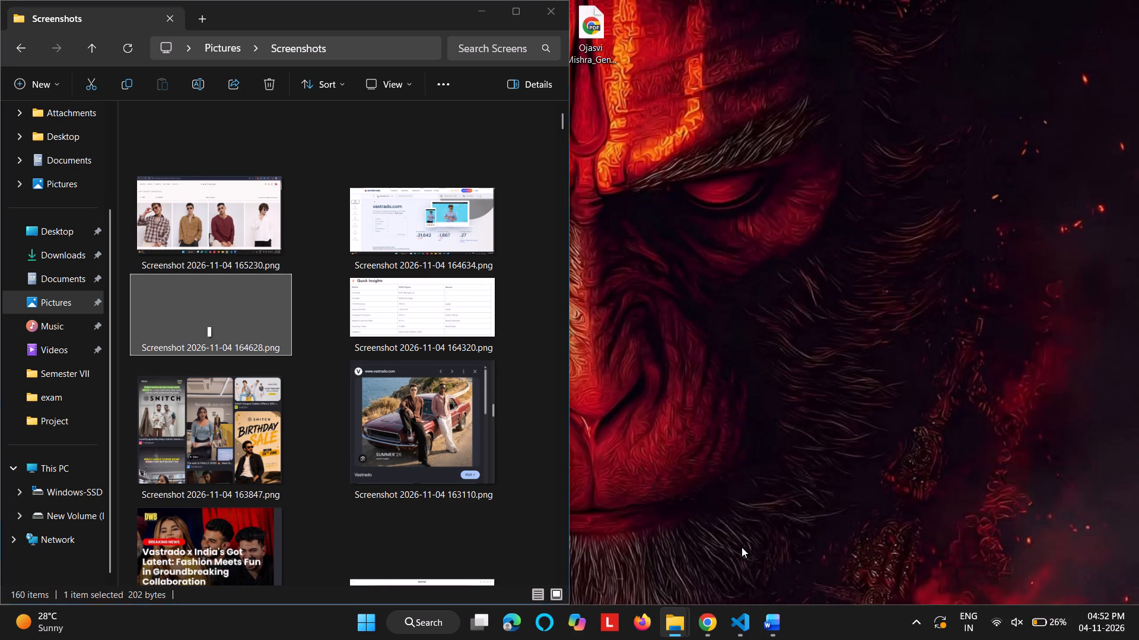
scroll(753, 455, "right", 1)
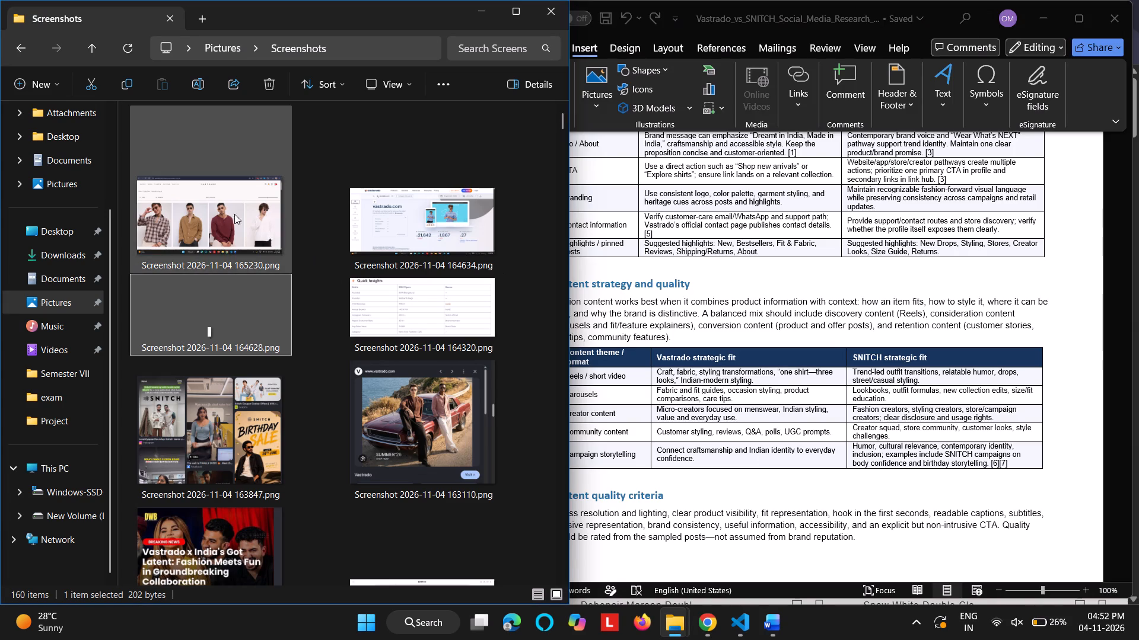
left_click_drag(228, 215, 591, 258)
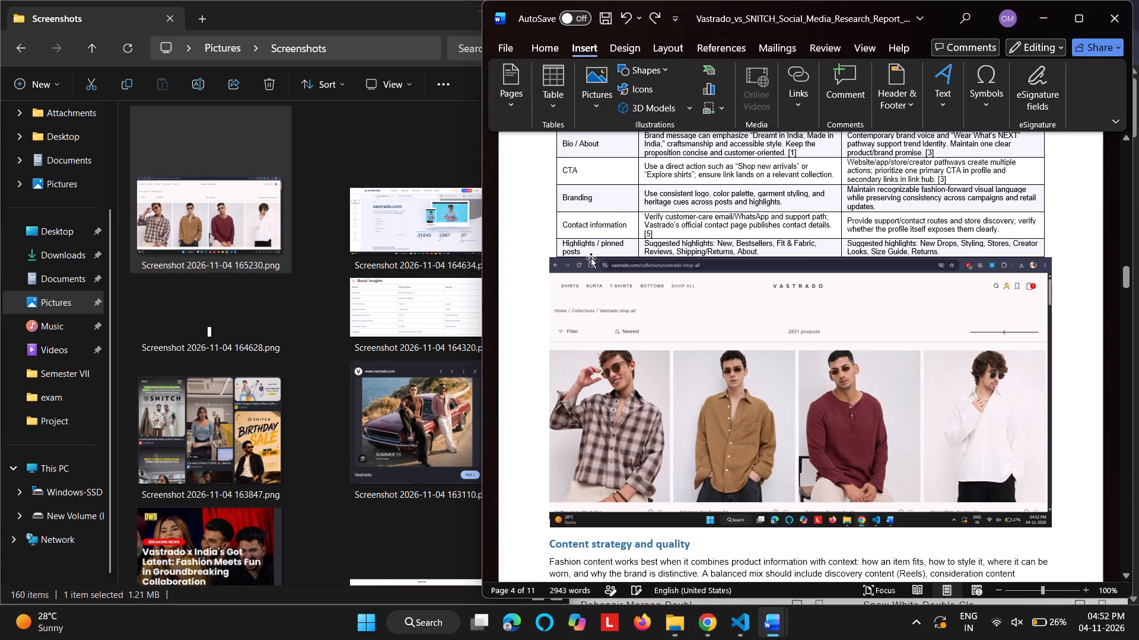
Shrink the Vastrado "Shop All" screenshot slightly in height and width, beneath the table ending with "Highlights / pinned posts".
left_click(732, 302)
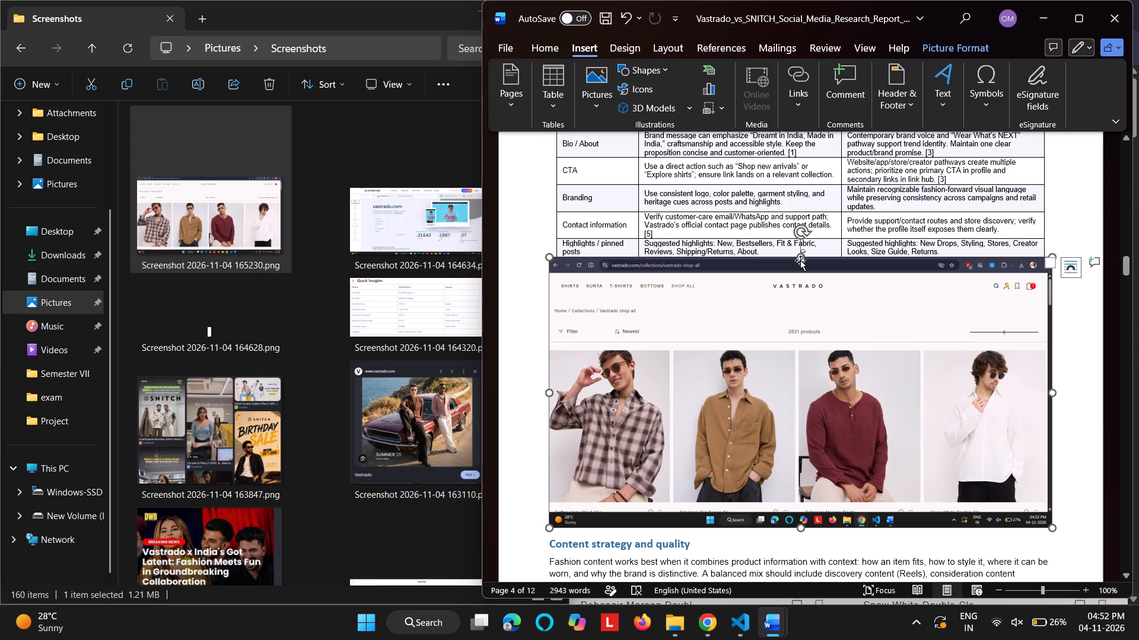
left_click_drag(803, 255, 803, 281)
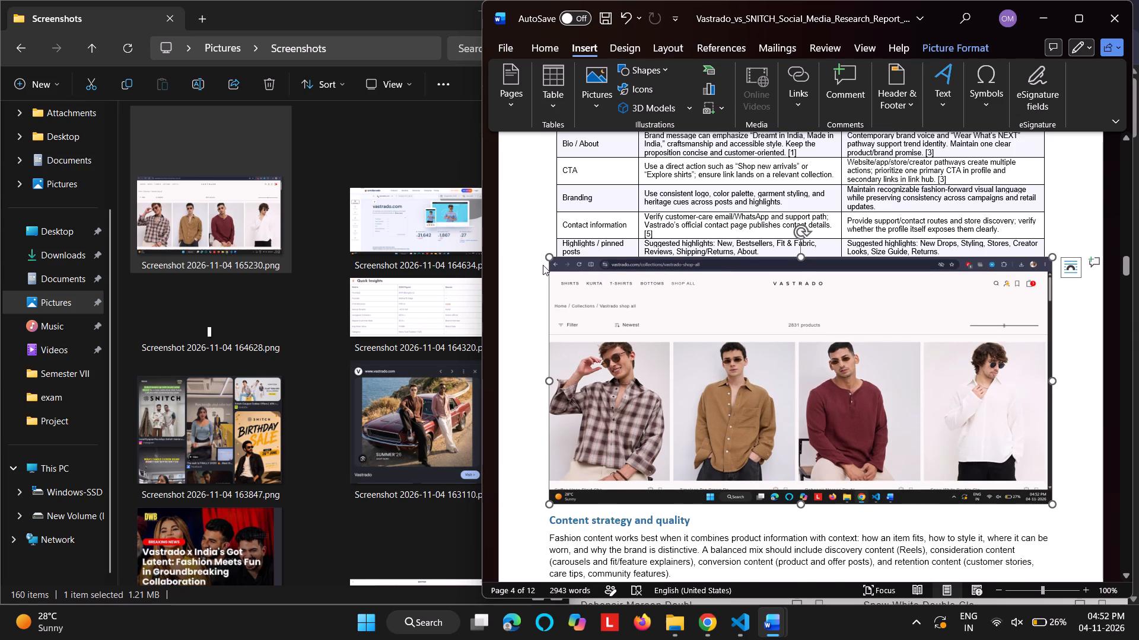
left_click_drag(545, 257, 569, 284)
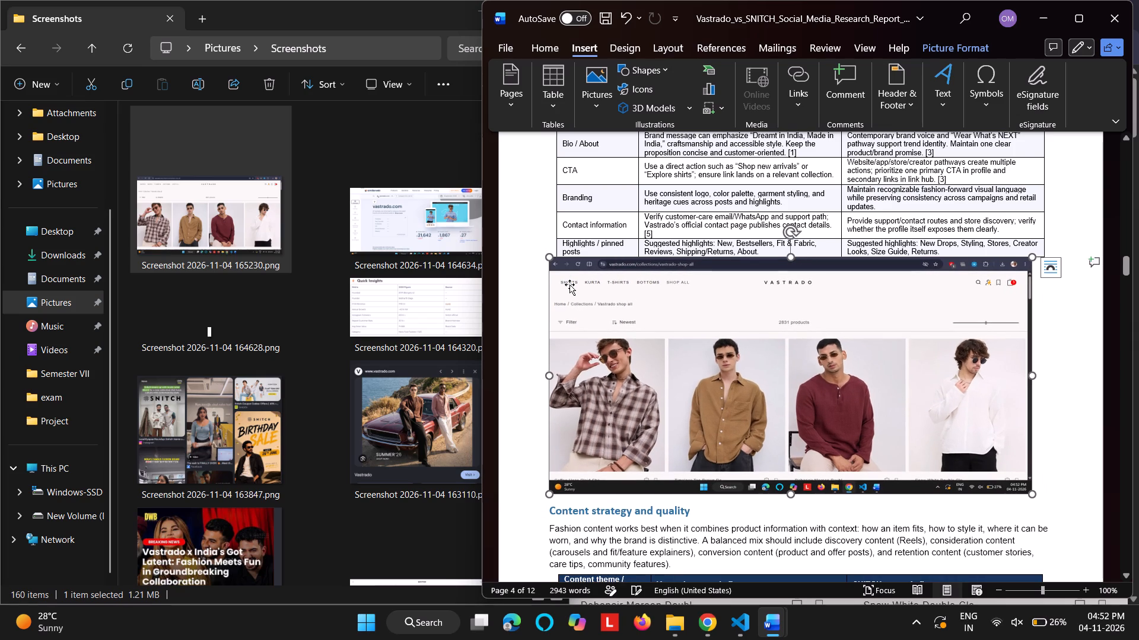
left_click(552, 45)
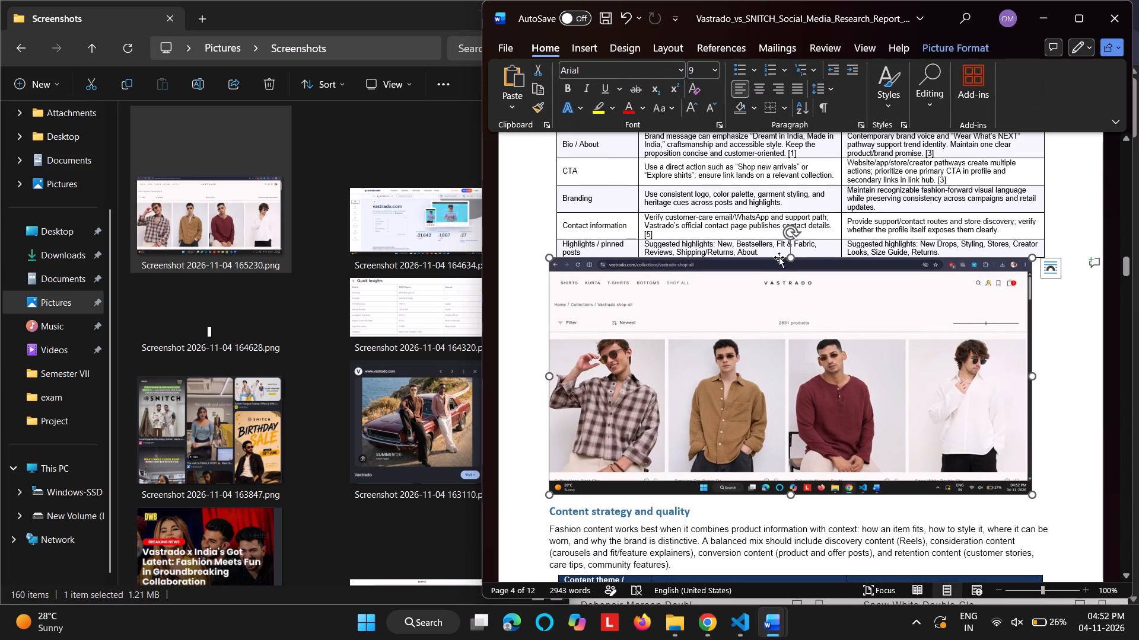
left_click_drag(783, 267, 605, 297)
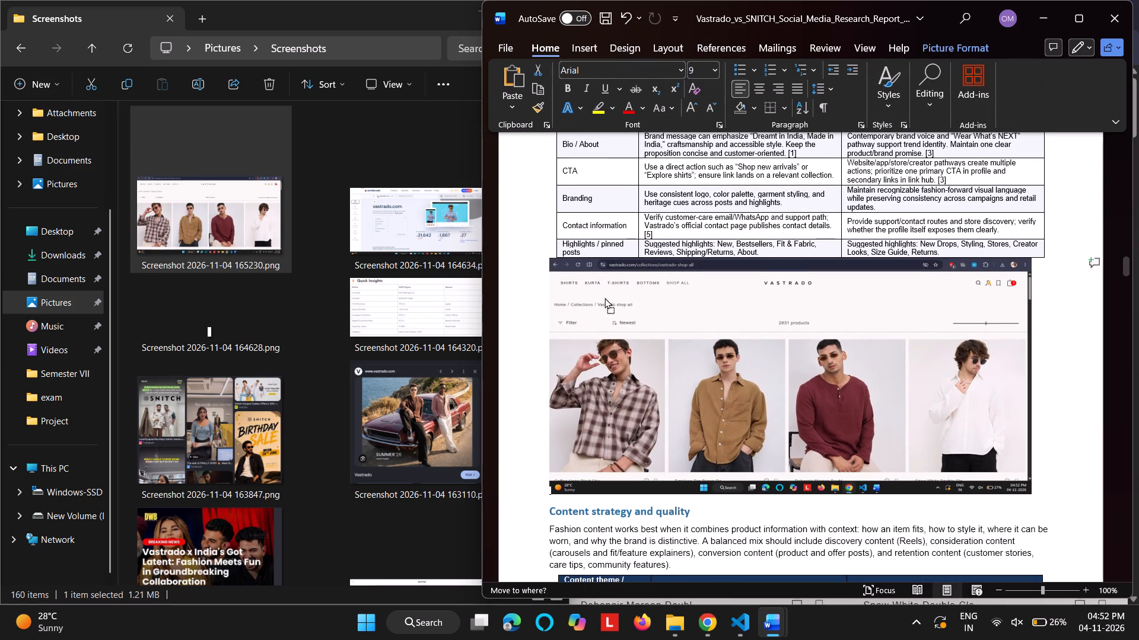
left_click_drag(605, 297, 695, 312)
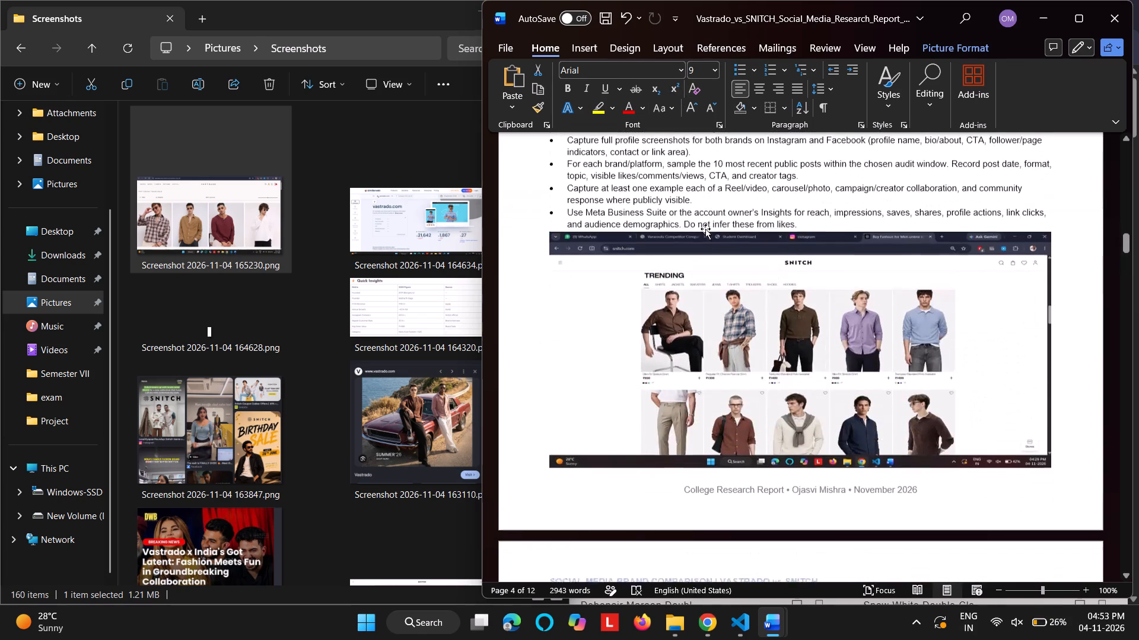
Try to close the blank gap below "Content quality criteria" by deleting backward from before the Vastrado "SUMMER'26" screenshot.
scroll(705, 229, "down", 3)
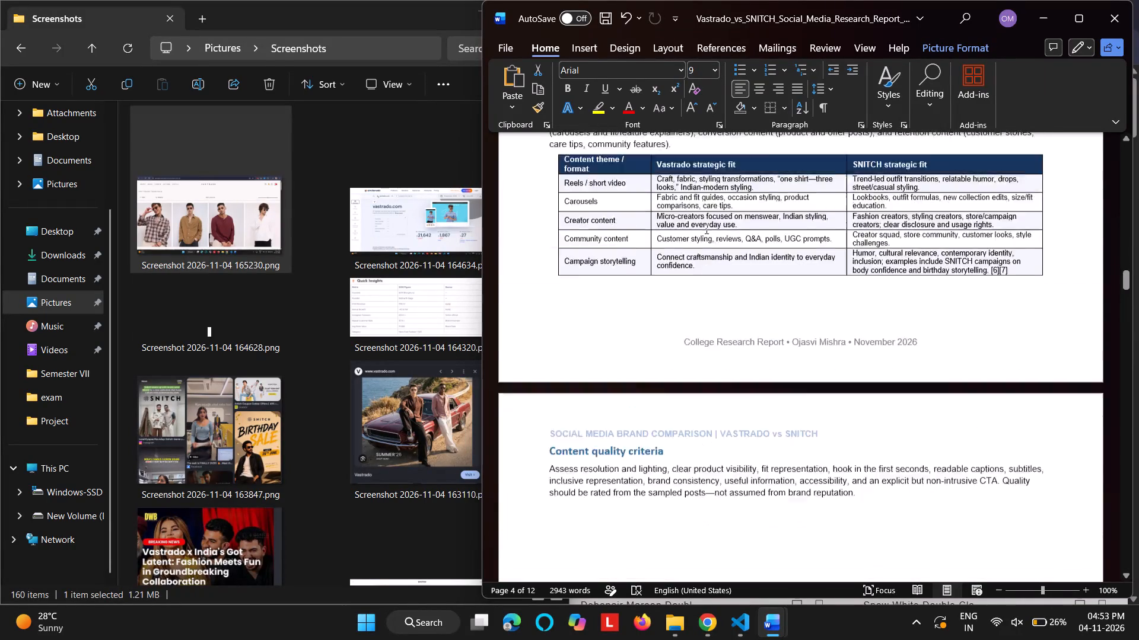
scroll(705, 229, "down", 1)
scroll(705, 229, "up", 1)
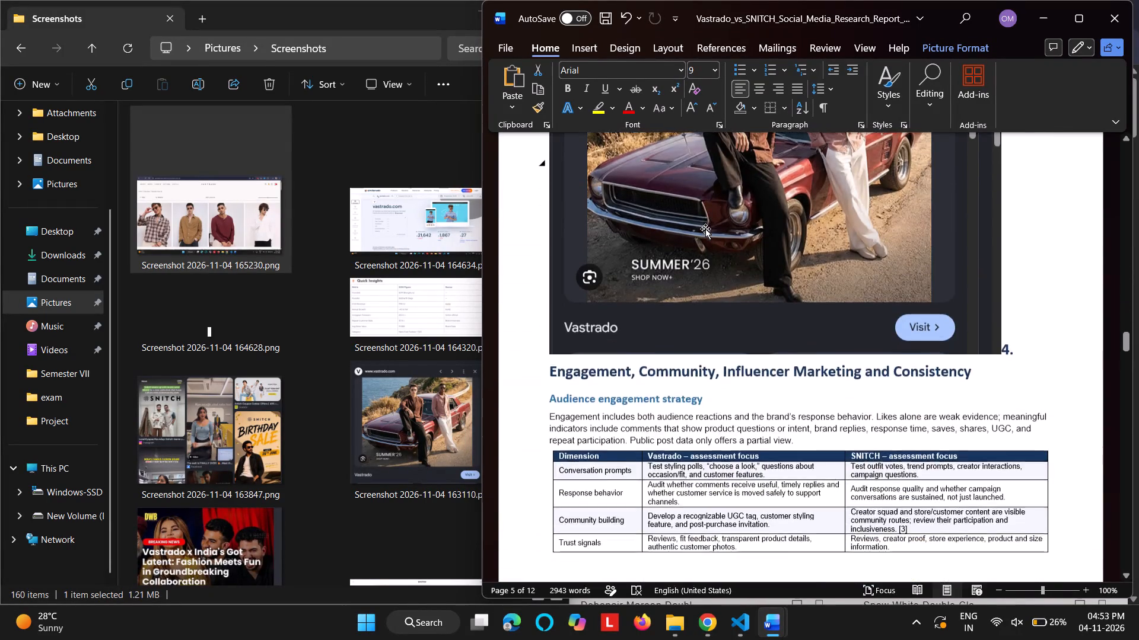
scroll(705, 229, "up", 2)
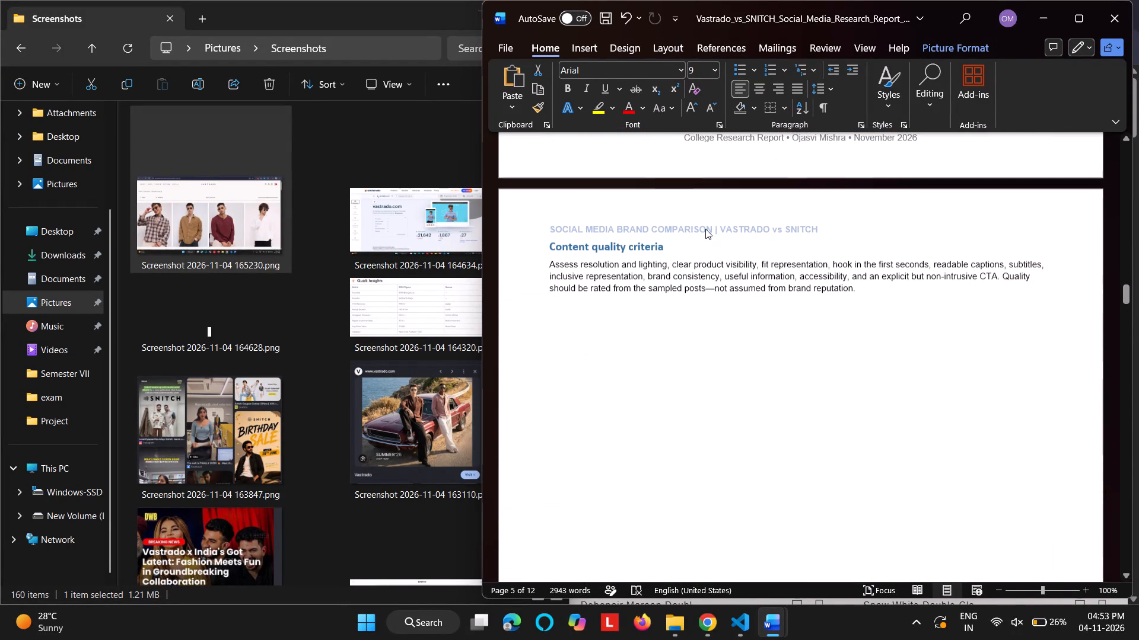
scroll(699, 353, "down", 1)
left_click(679, 338)
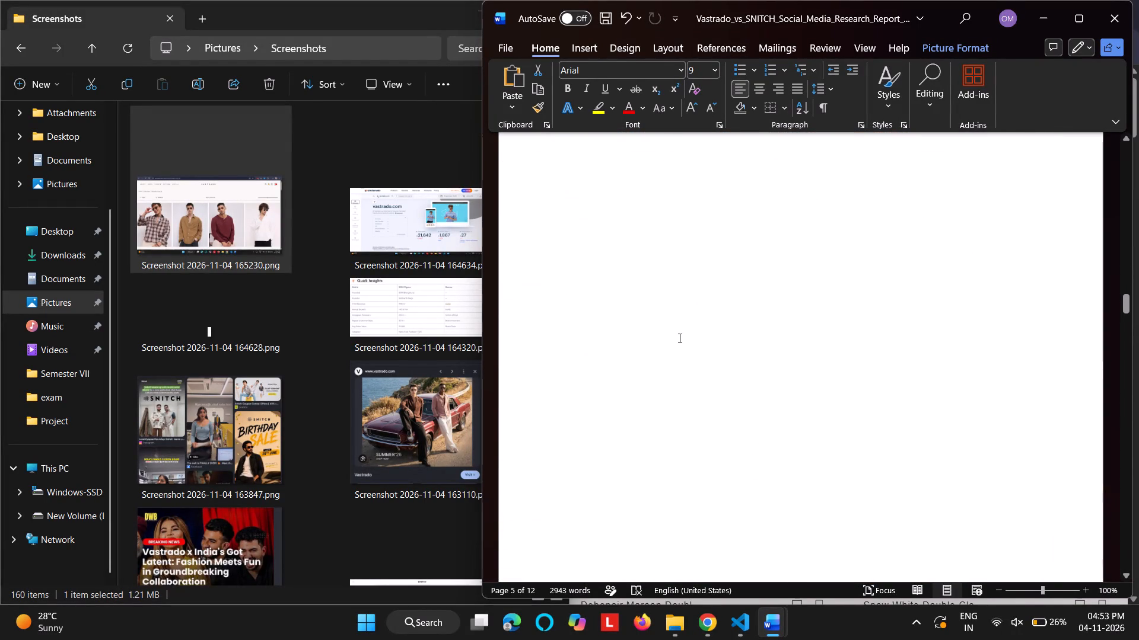
scroll(679, 340, "down", 2)
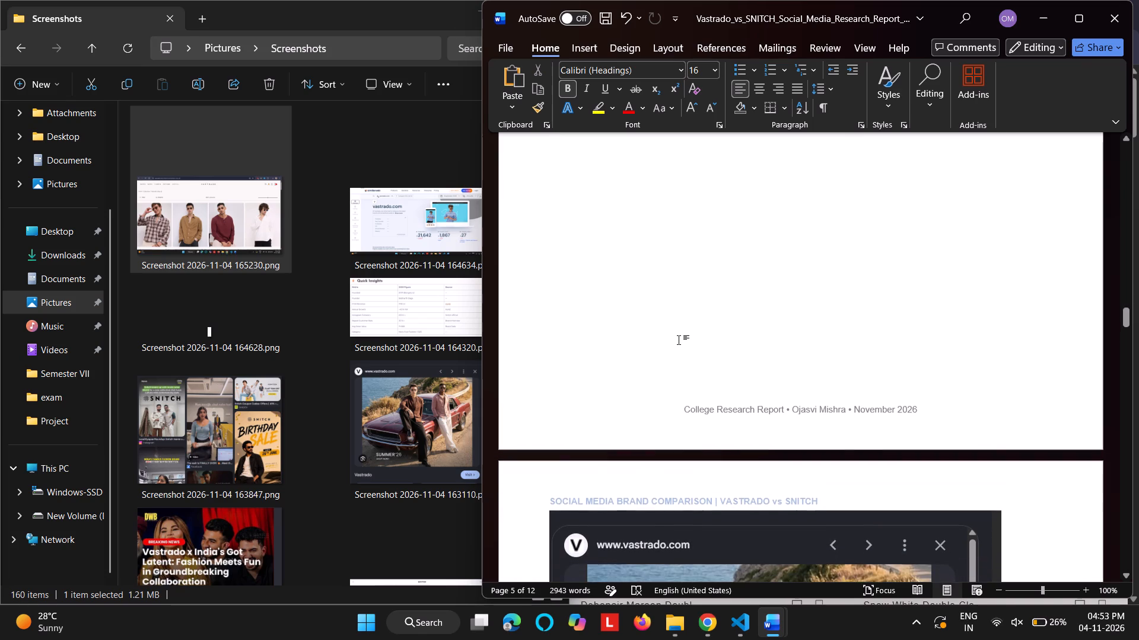
left_click(551, 492)
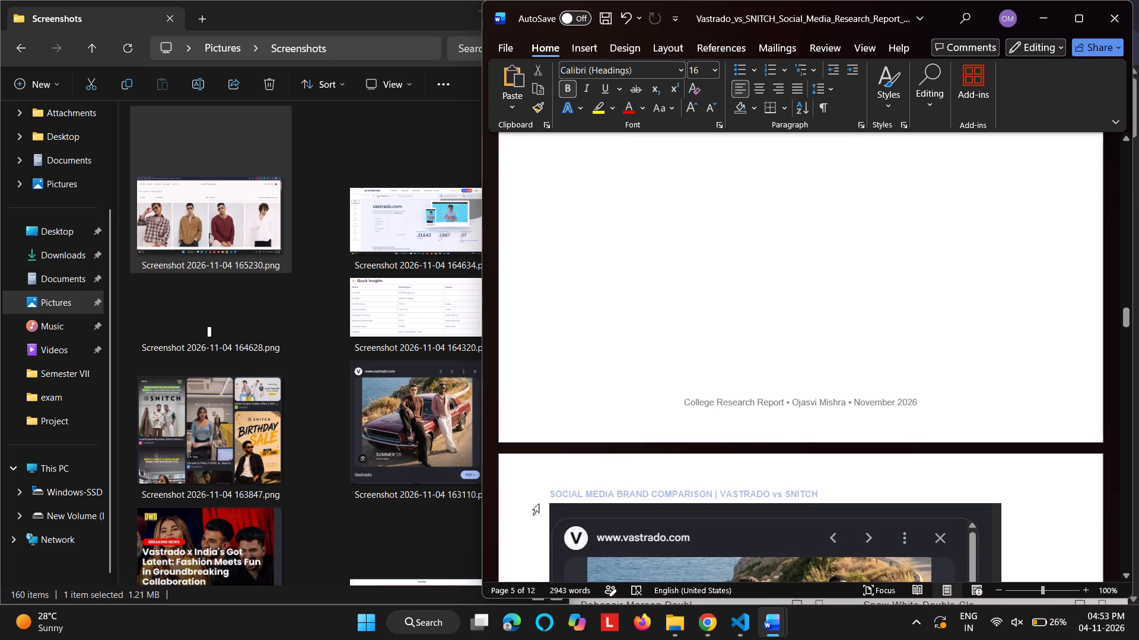
left_click(545, 504)
key("BackSpace")
Move the Vastrado "SUMMER'26" screenshot up to page 5, directly below the "Content quality criteria" paragraph.
scroll(545, 504, "up", 2)
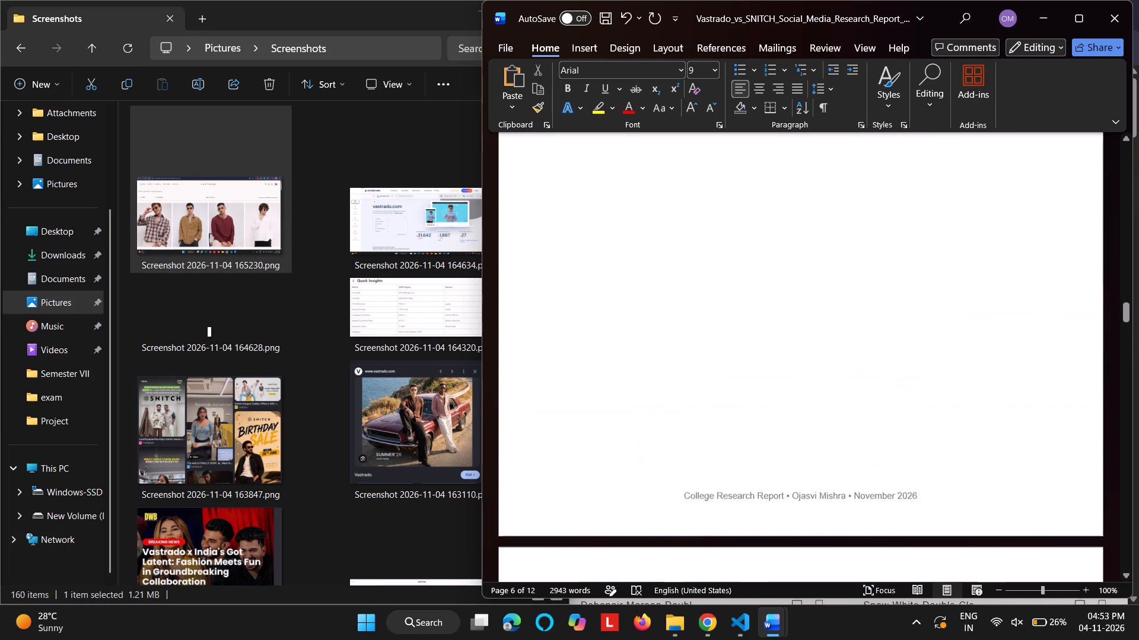
scroll(545, 504, "up", 2)
scroll(545, 504, "down", 4)
scroll(545, 504, "up", 1)
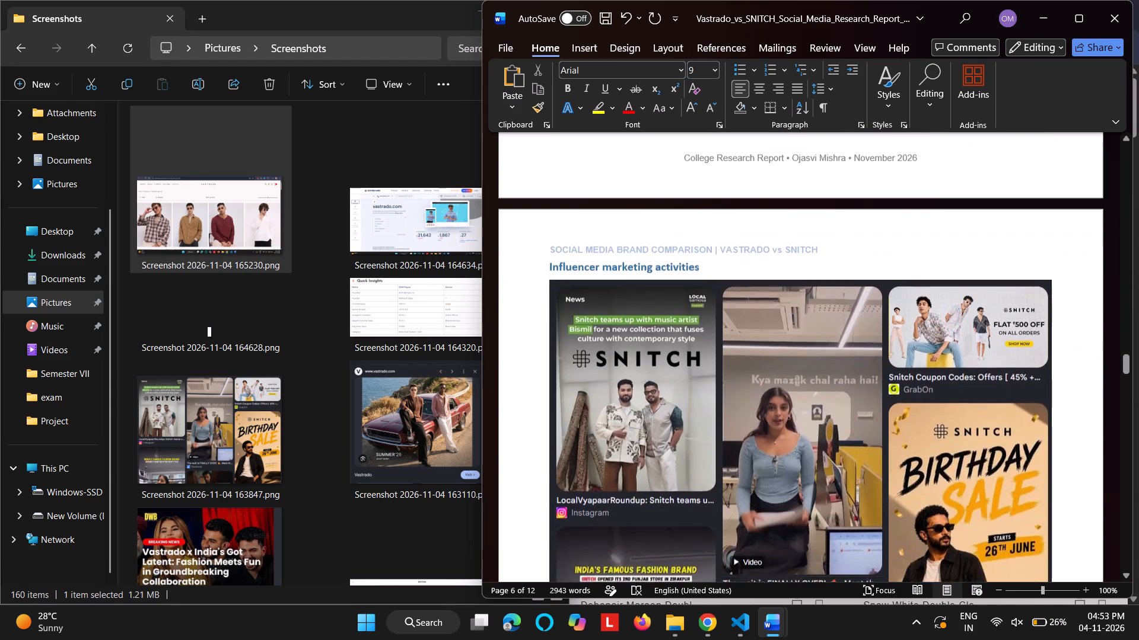
scroll(545, 504, "up", 1)
scroll(638, 501, "down", 1)
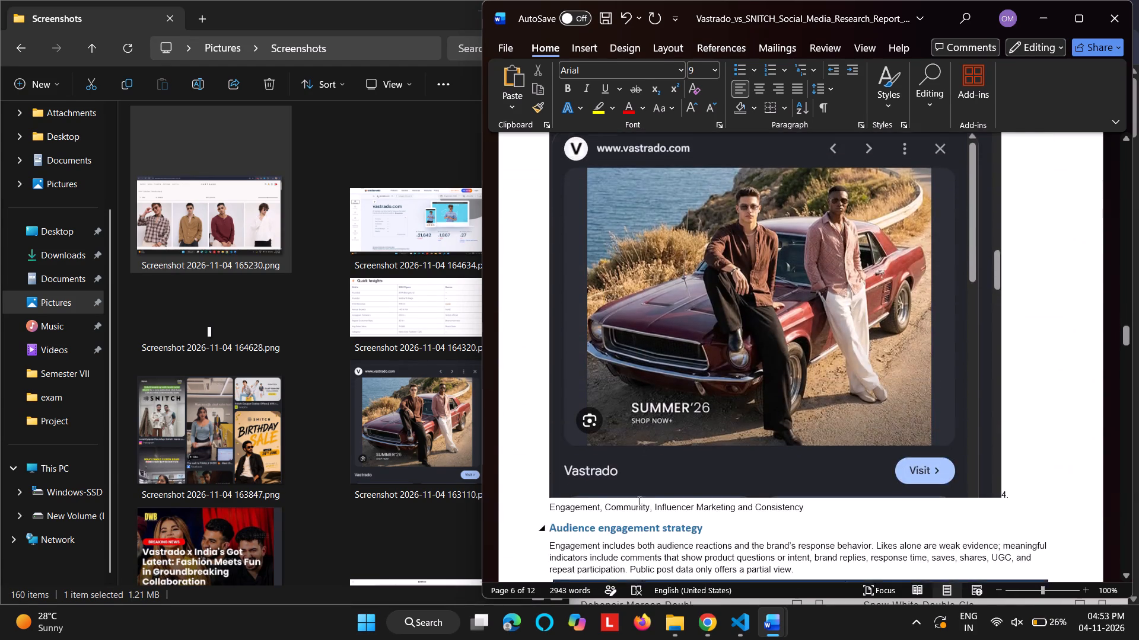
left_click(621, 381)
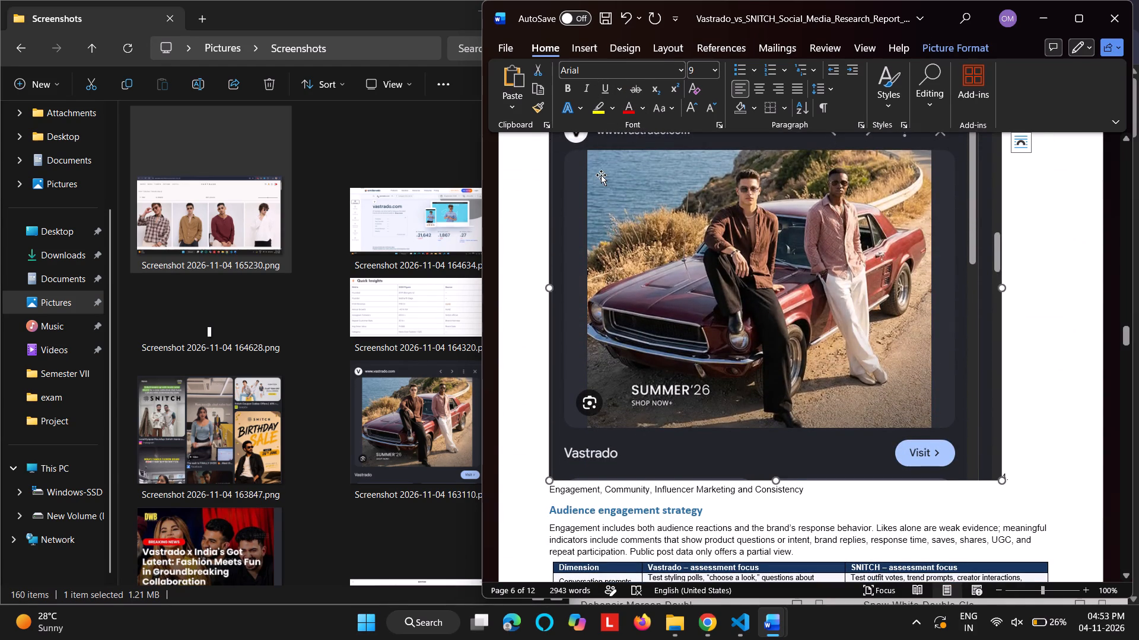
scroll(602, 176, "up", 1)
scroll(602, 176, "down", 4, "ctrl")
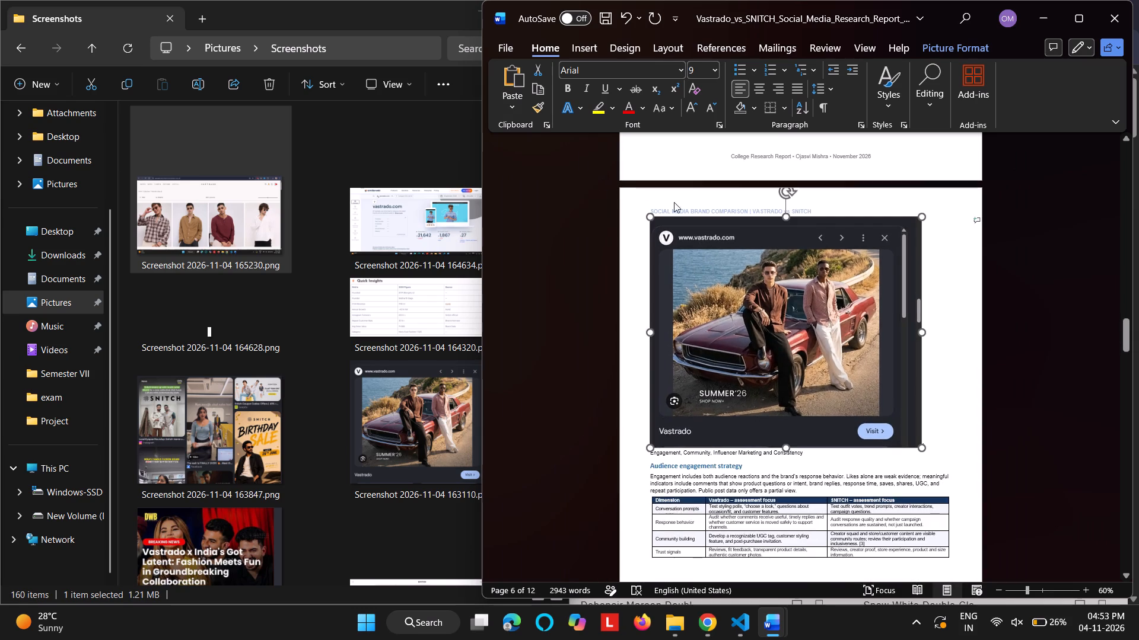
scroll(678, 204, "up", 1)
left_click_drag(704, 402, 705, 324)
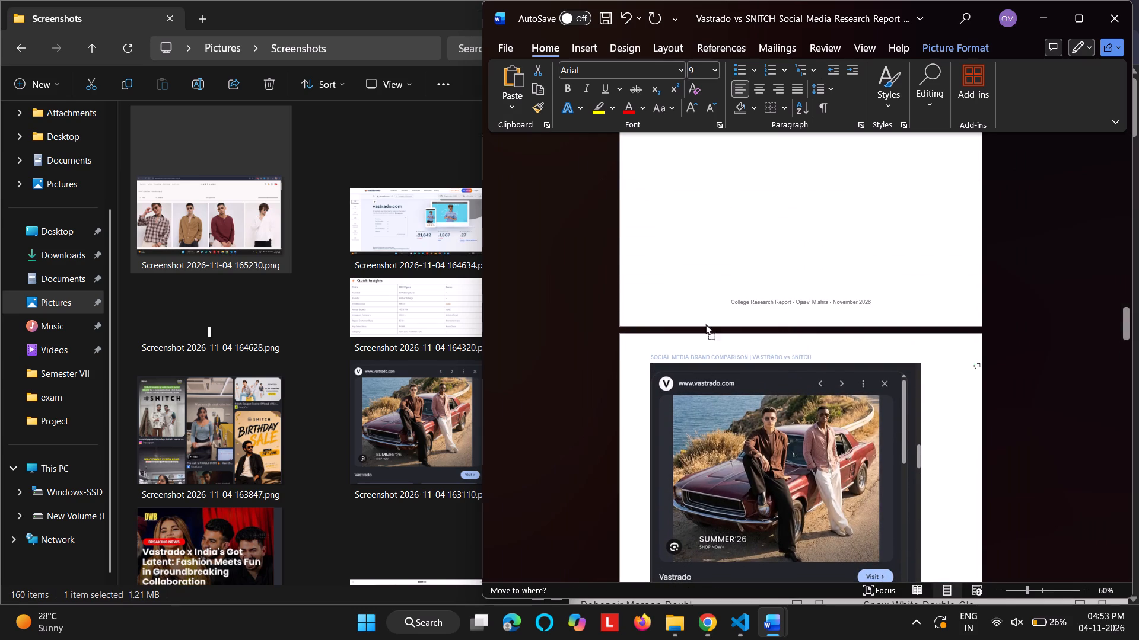
left_click_drag(705, 324, 691, 179)
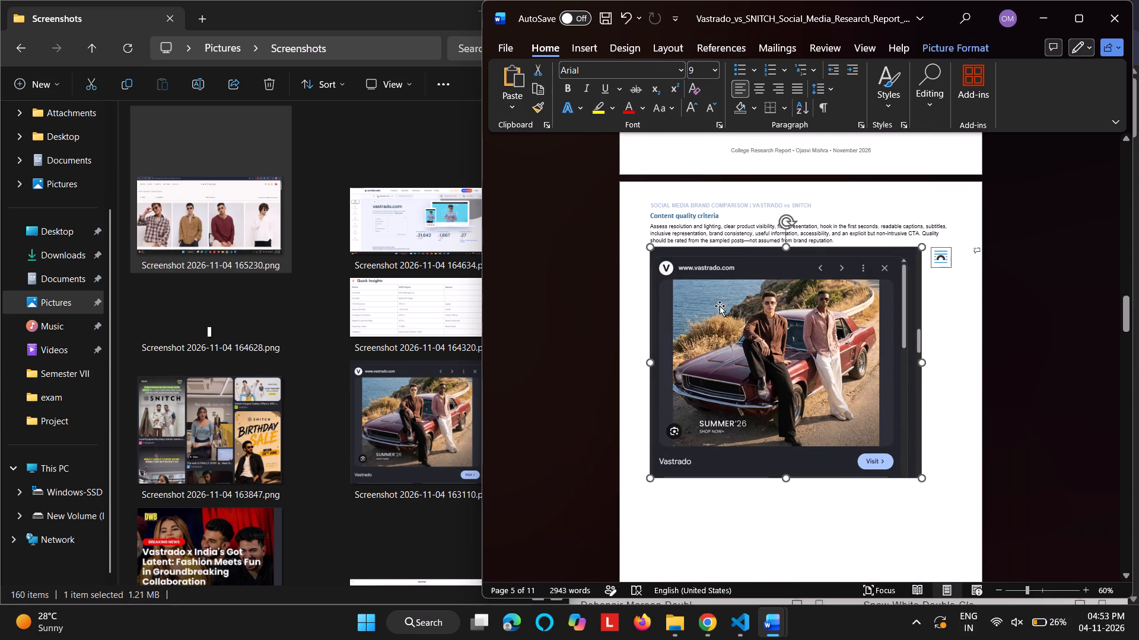
Examine the page flow from "Content quality criteria" to section 5 and check the section 5 heading's font formatting.
scroll(720, 306, "down", 2)
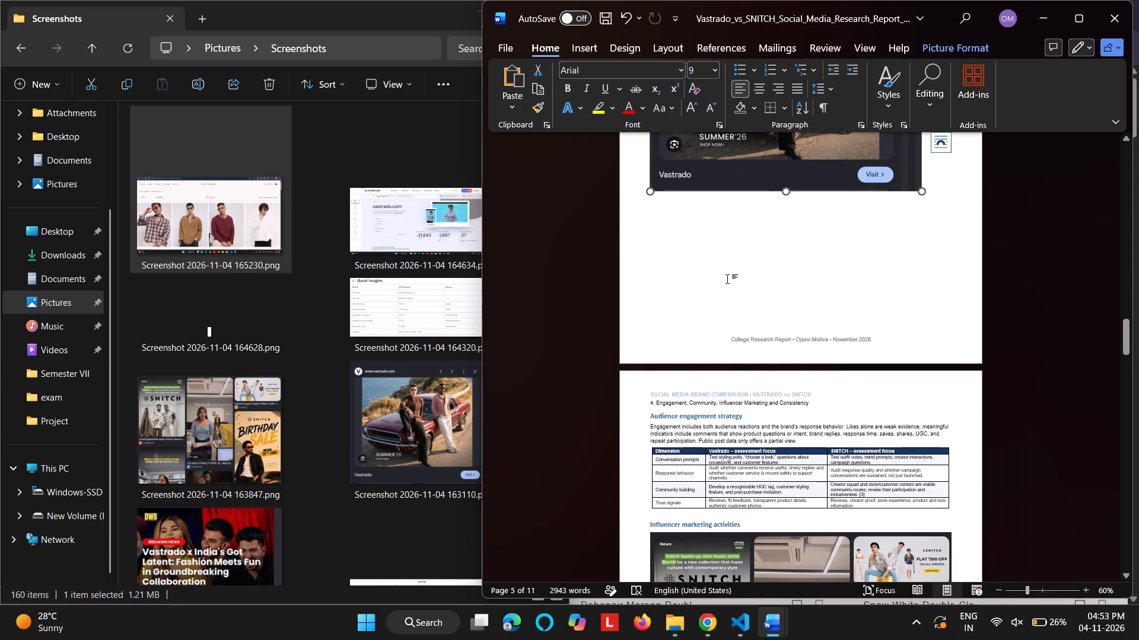
scroll(731, 270, "up", 1)
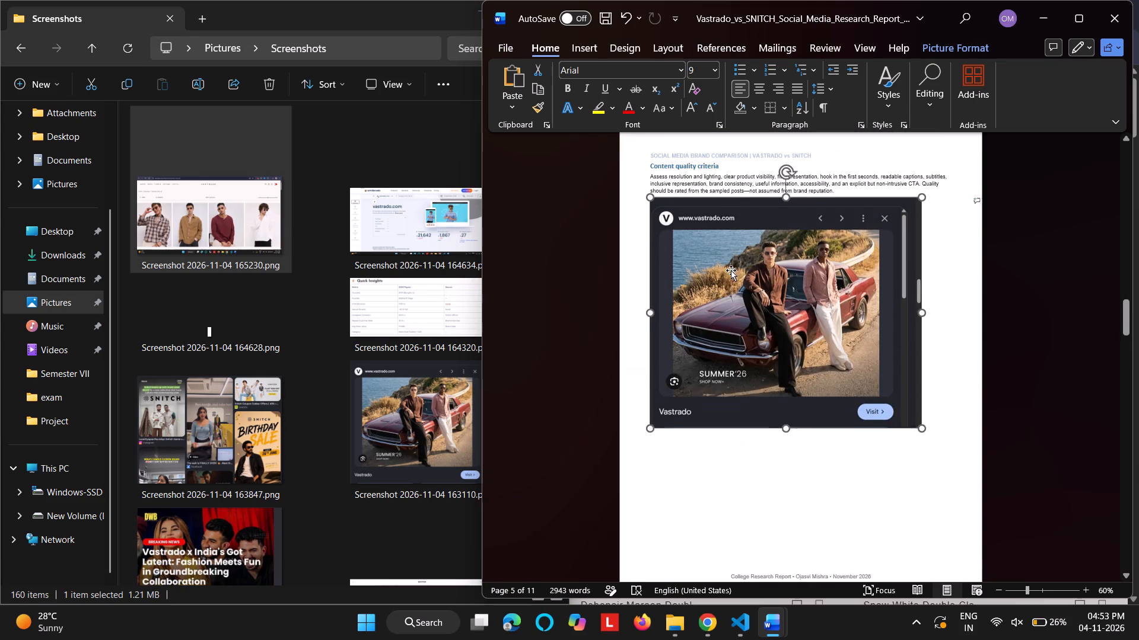
scroll(731, 270, "up", 1)
scroll(775, 298, "down", 1)
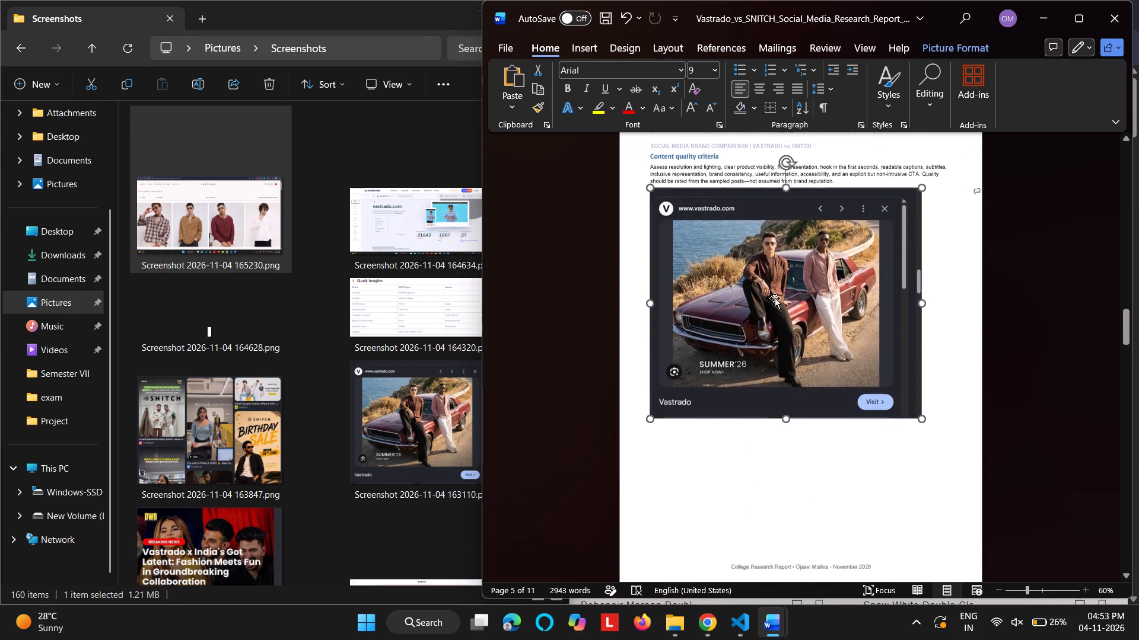
scroll(775, 298, "down", 1)
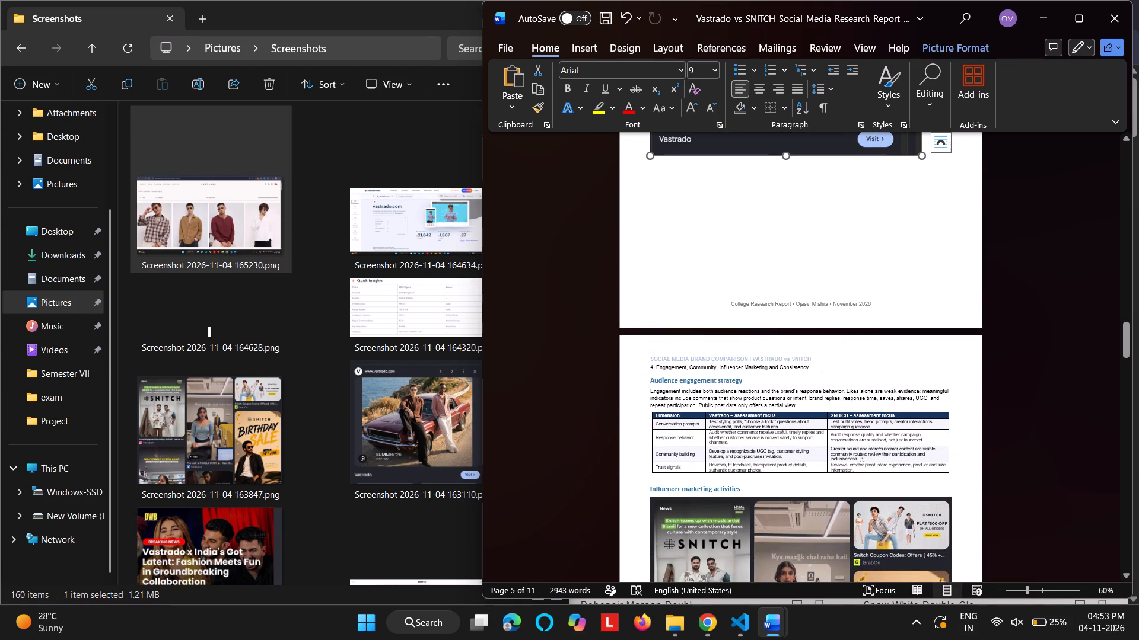
left_click(822, 367)
left_click_drag(822, 367, 793, 374)
scroll(793, 374, "down", 1)
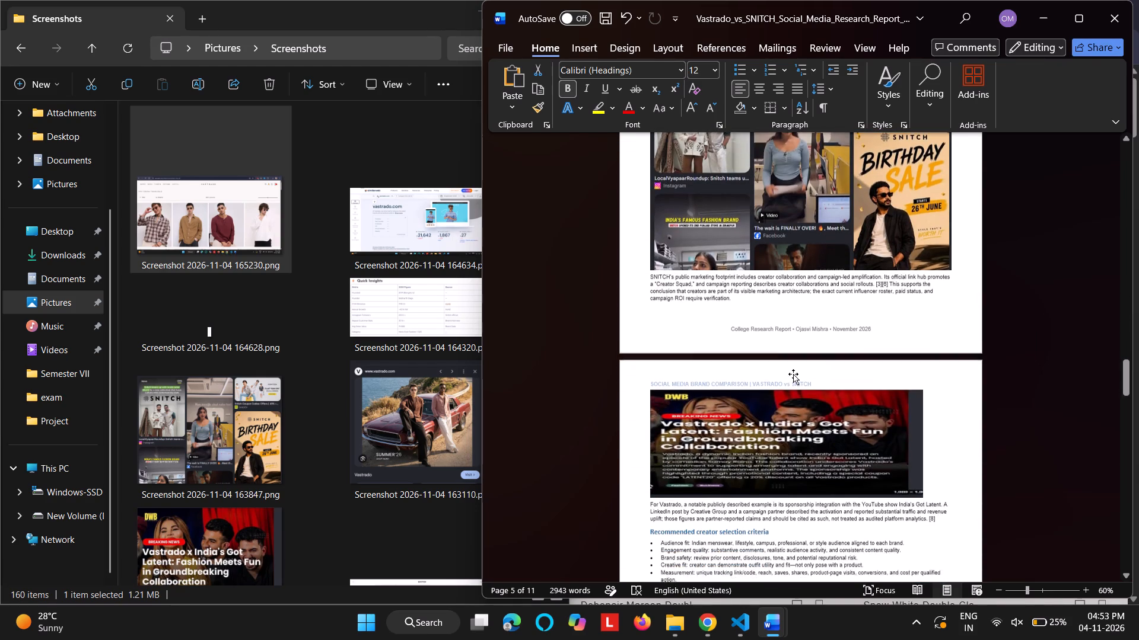
scroll(793, 374, "down", 2)
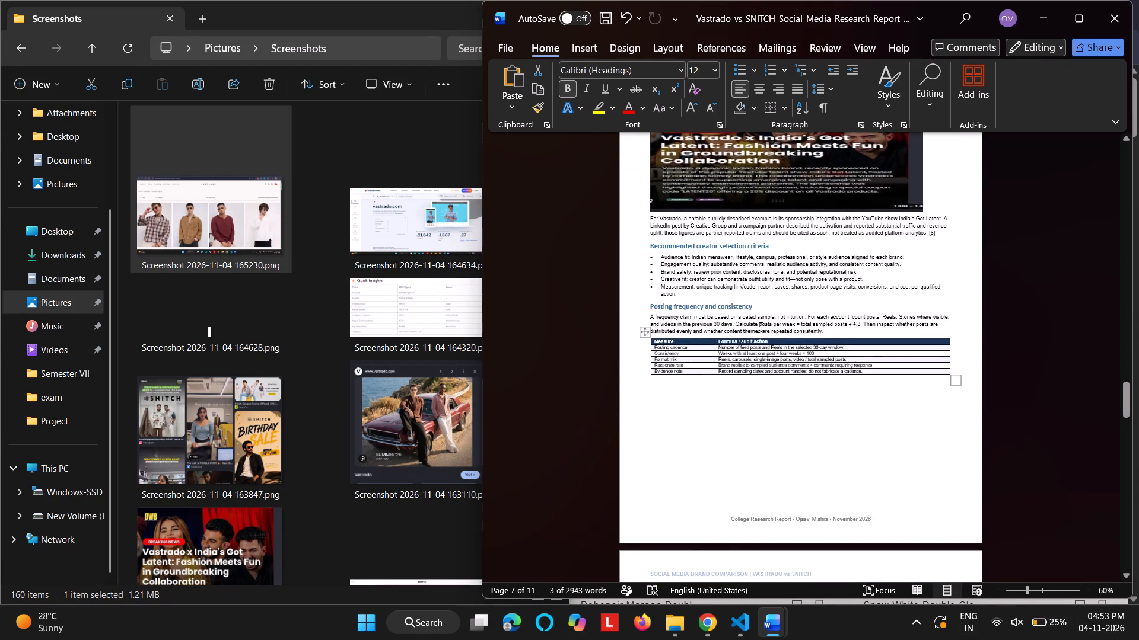
scroll(758, 326, "down", 1)
left_click(761, 308)
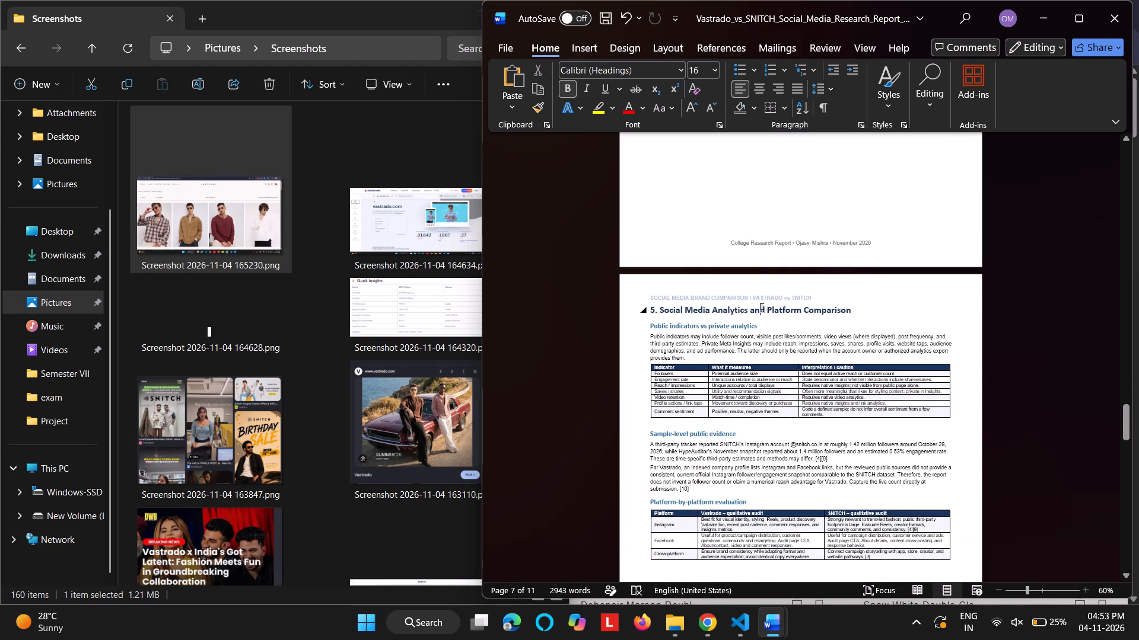
scroll(744, 200, "up", 5)
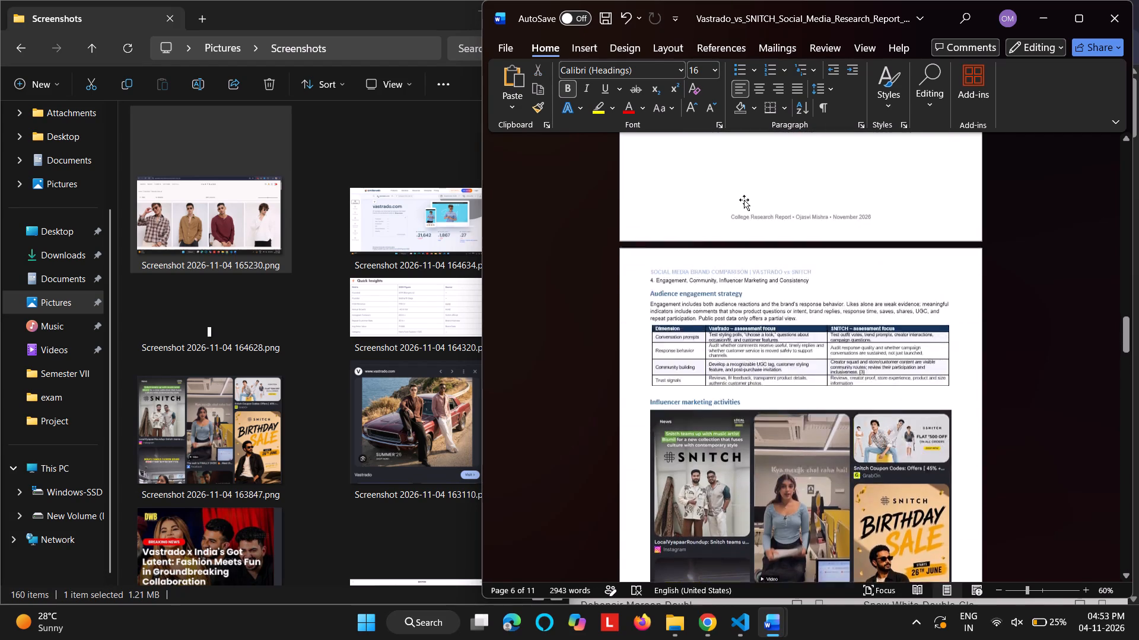
scroll(744, 200, "up", 1)
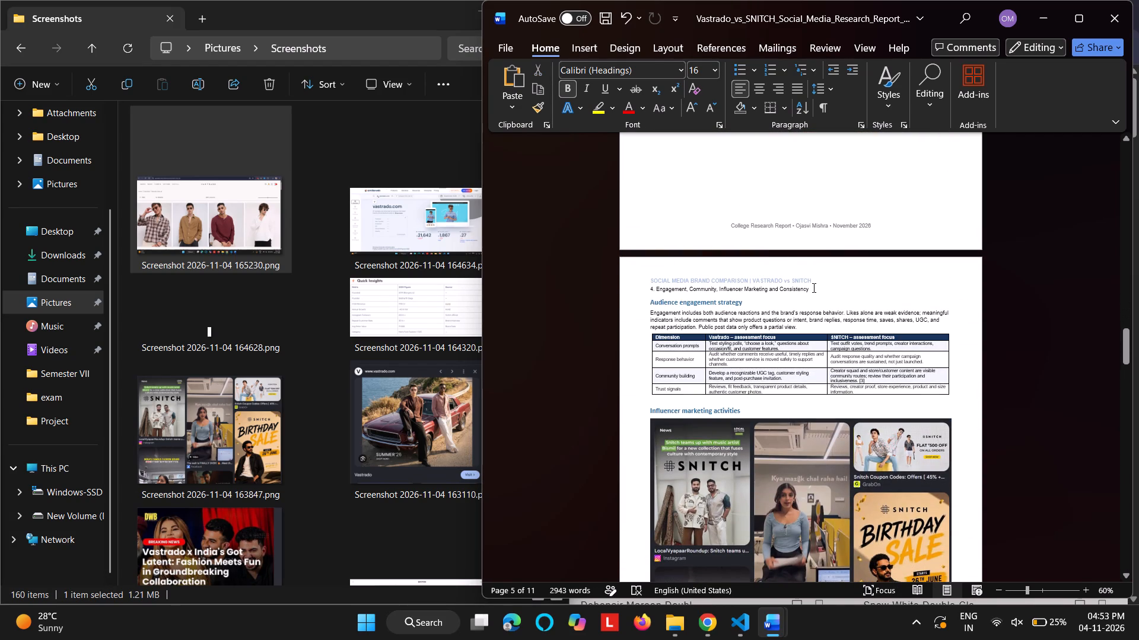
Format the "4. Engagement, Community, Influencer Marketing and Consistency" heading as bold Calibri (Headings) at 16 pt.
left_click_drag(813, 287, 648, 289)
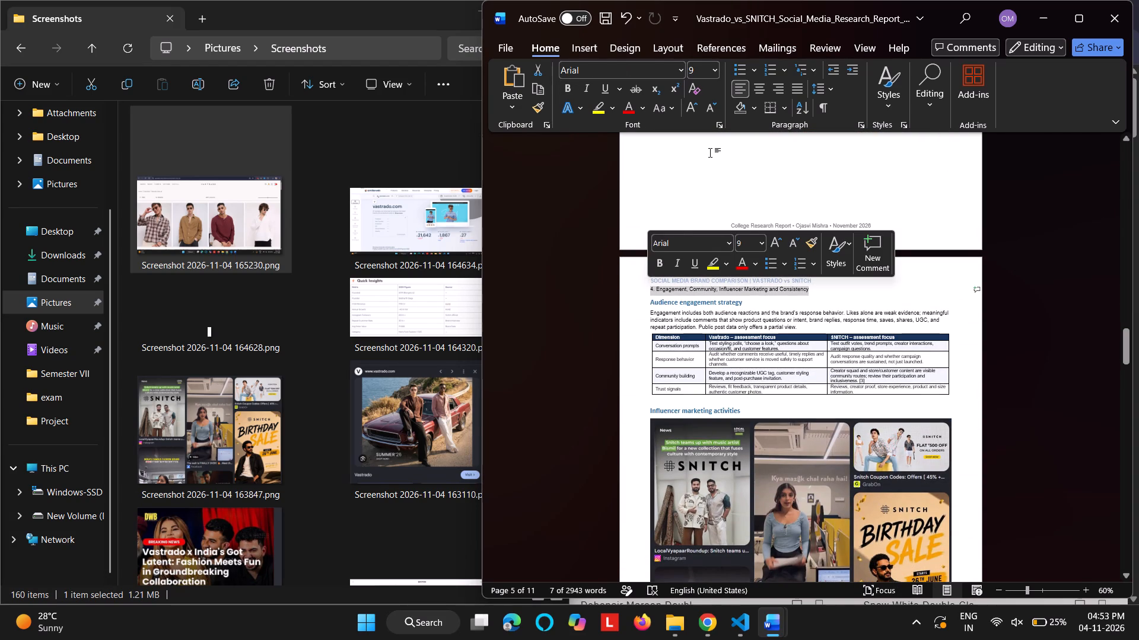
triple_click(775, 243)
triple_click(775, 243)
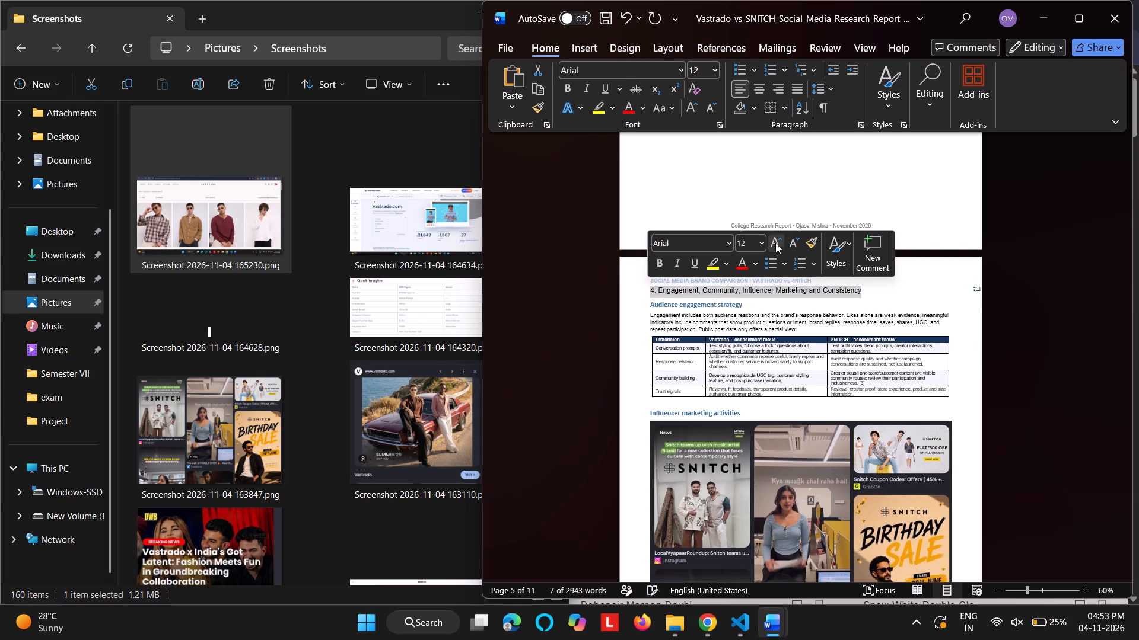
left_click(775, 243)
double_click(788, 243)
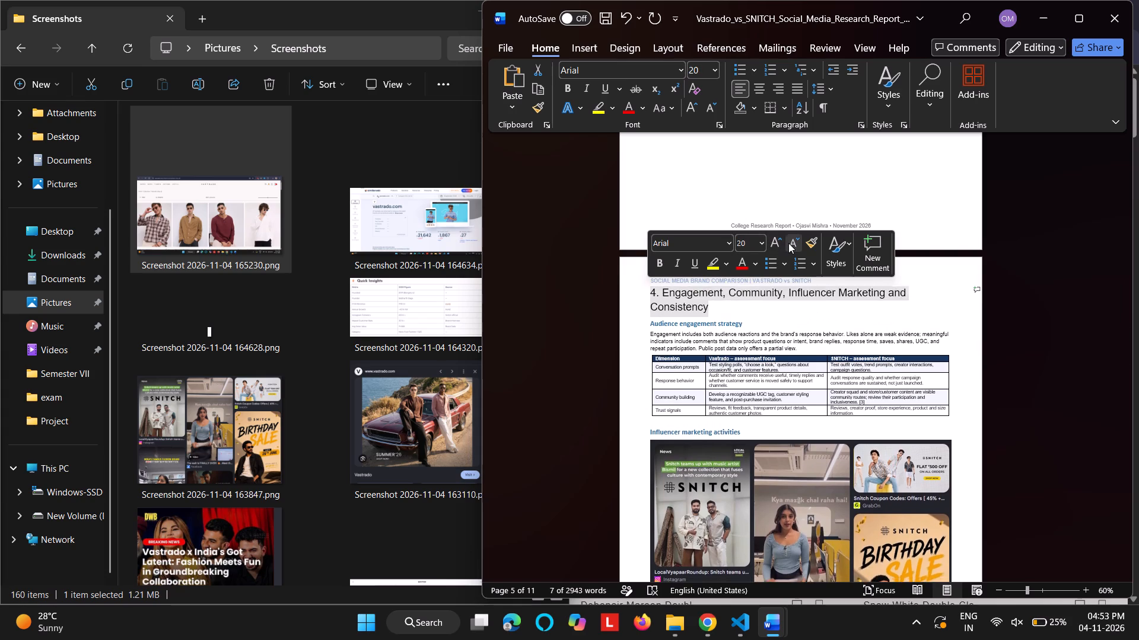
left_click(730, 240)
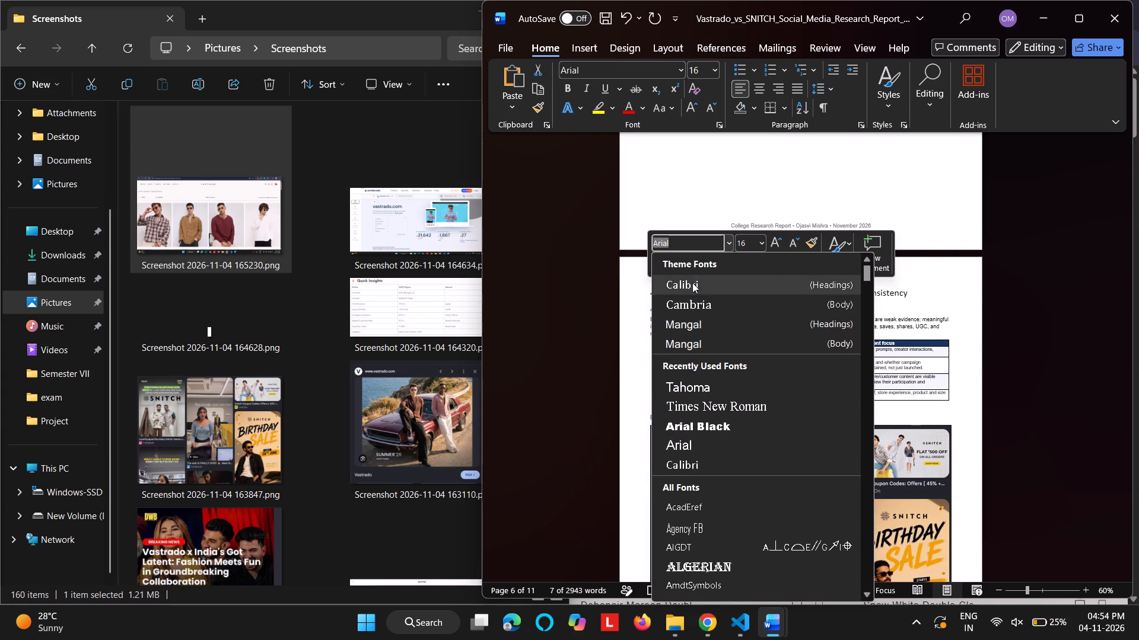
left_click(692, 283)
left_click(657, 262)
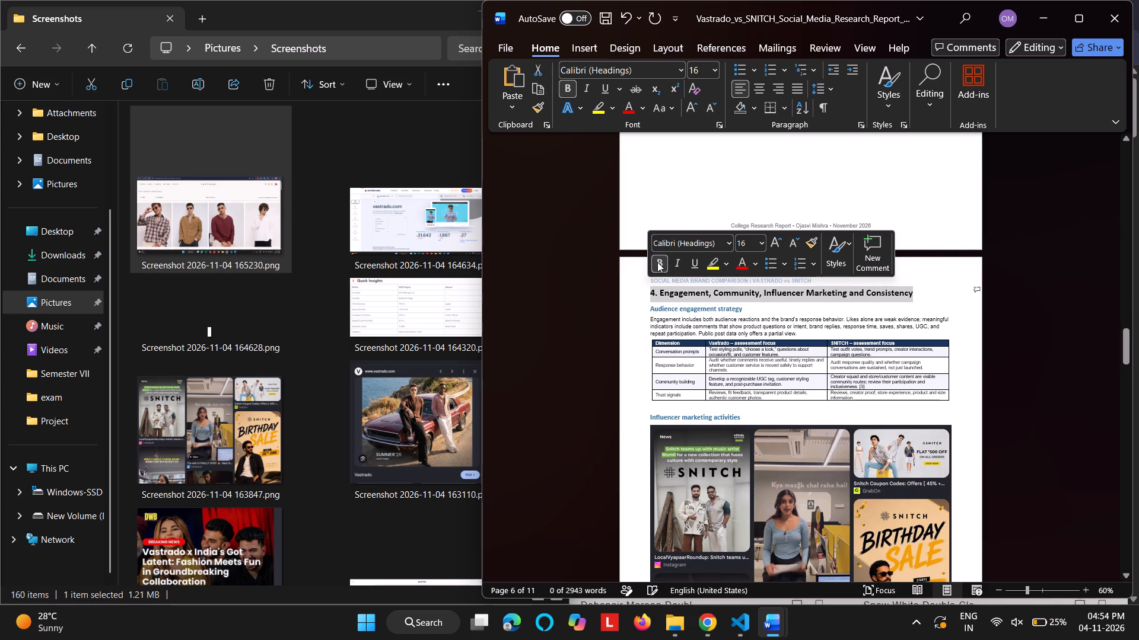
left_click(841, 205)
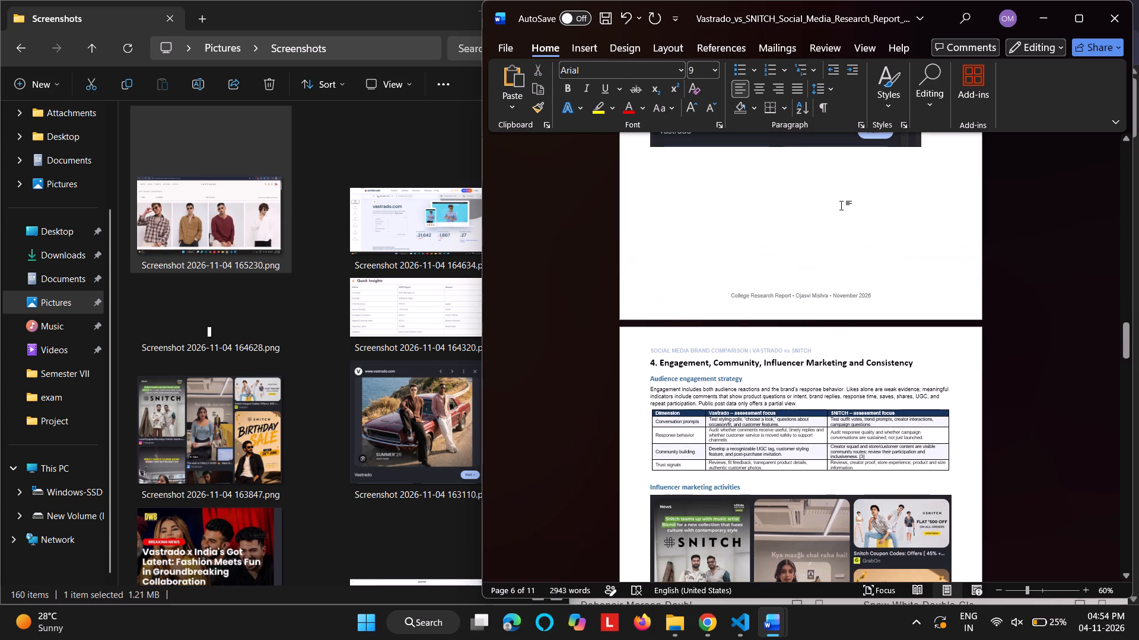
Save the report with its latest heading formatting.
key("ctrl+s")
Ignore all spelling flags for "Reg.Number" in the cover page's submission details table.
scroll(841, 205, "up", 3)
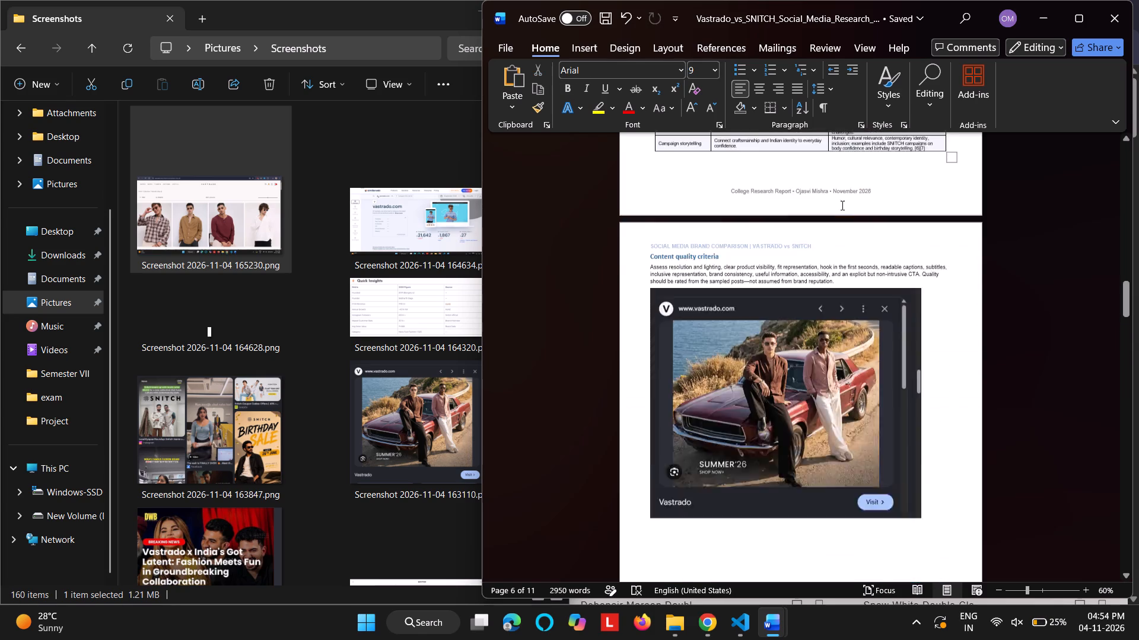
scroll(841, 205, "up", 11)
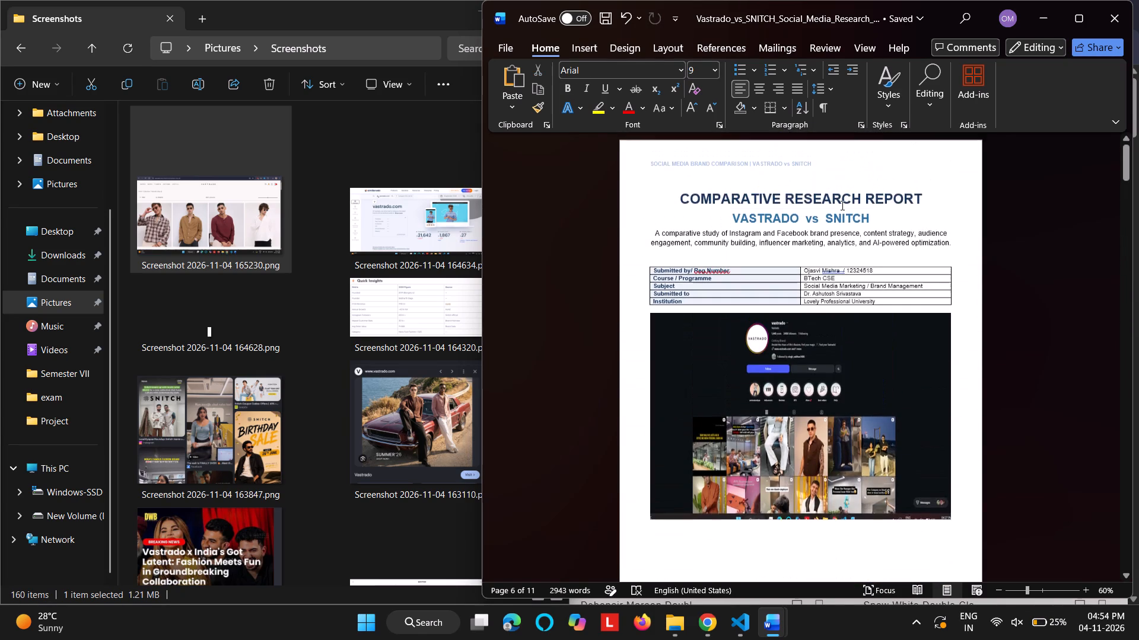
scroll(841, 205, "up", 1)
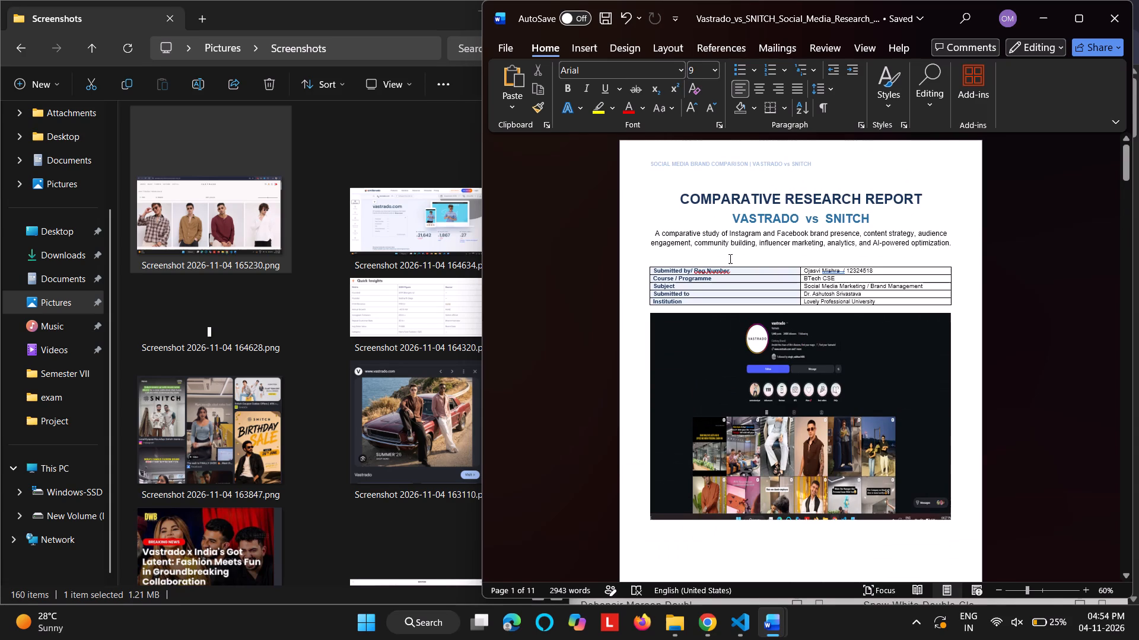
left_click(700, 274)
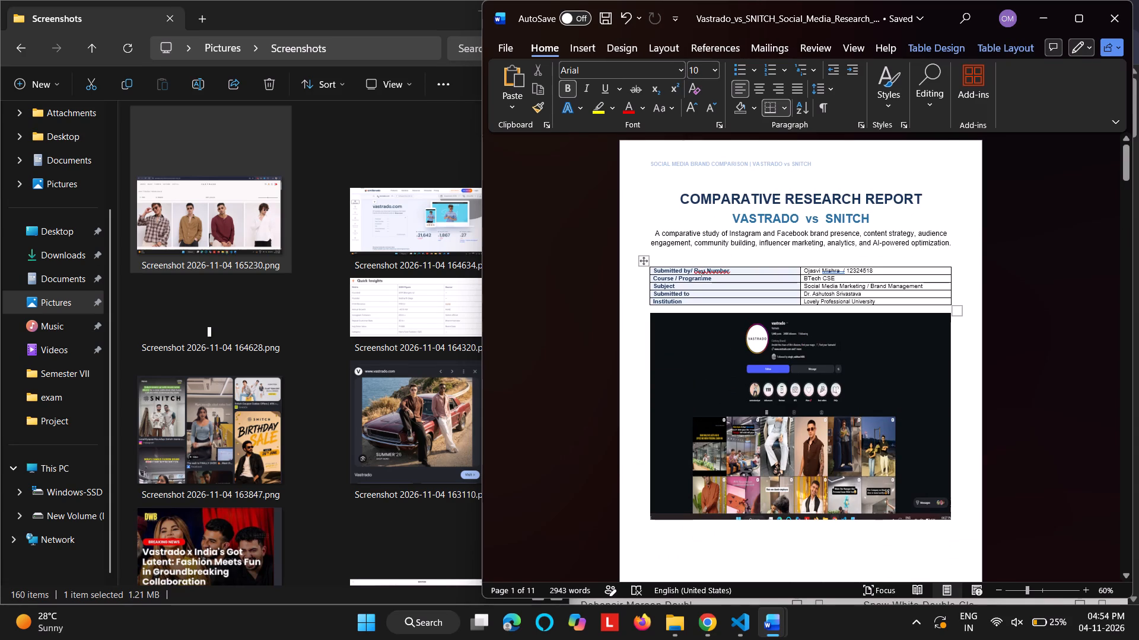
left_click(700, 274)
right_click(700, 274)
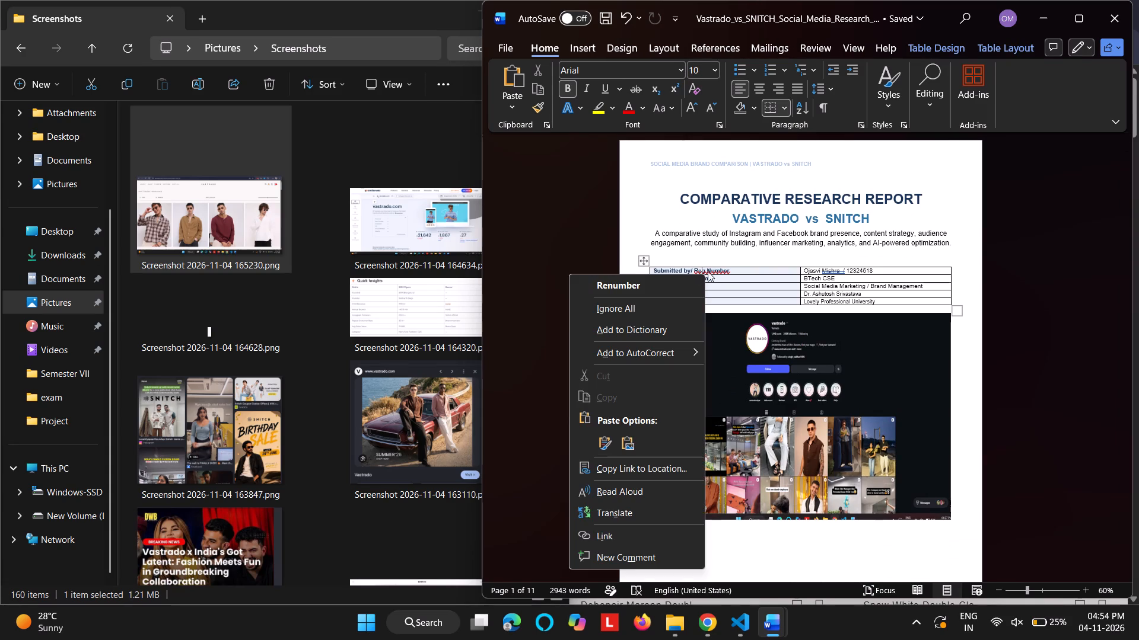
left_click(727, 272)
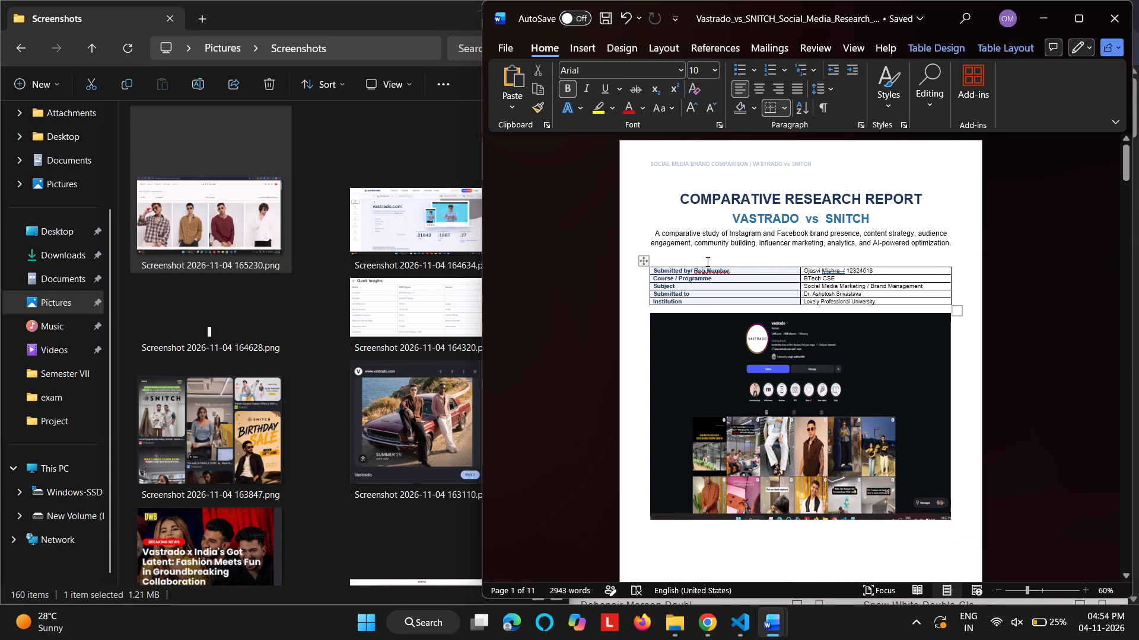
right_click(710, 271)
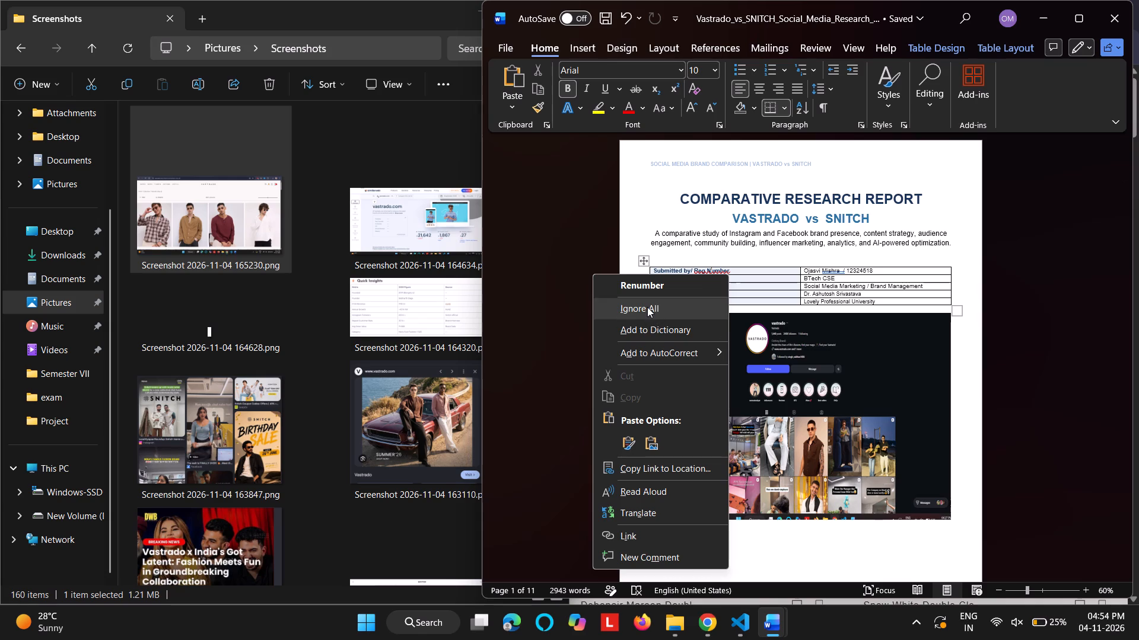
left_click(647, 307)
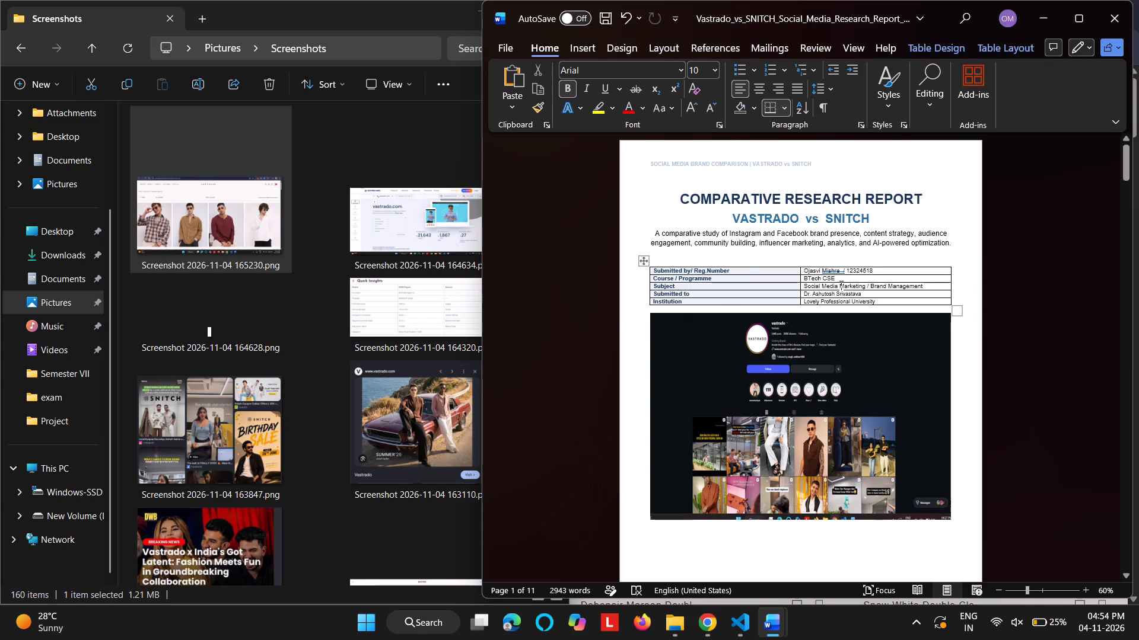
Resolve the proofing flag on the student's name in the cover page table with the first suggested correction.
right_click(832, 271)
left_click(773, 286)
Examine the page flow, headings and image placement from the cover page through the section 8 conclusion.
scroll(861, 362, "down", 4)
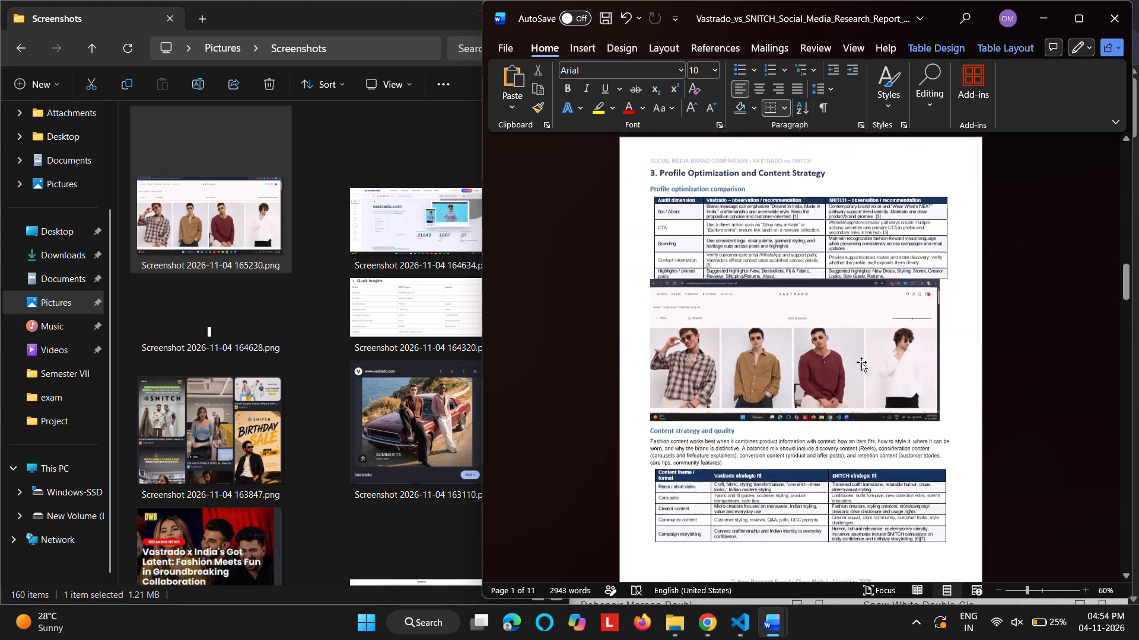
scroll(861, 362, "down", 4)
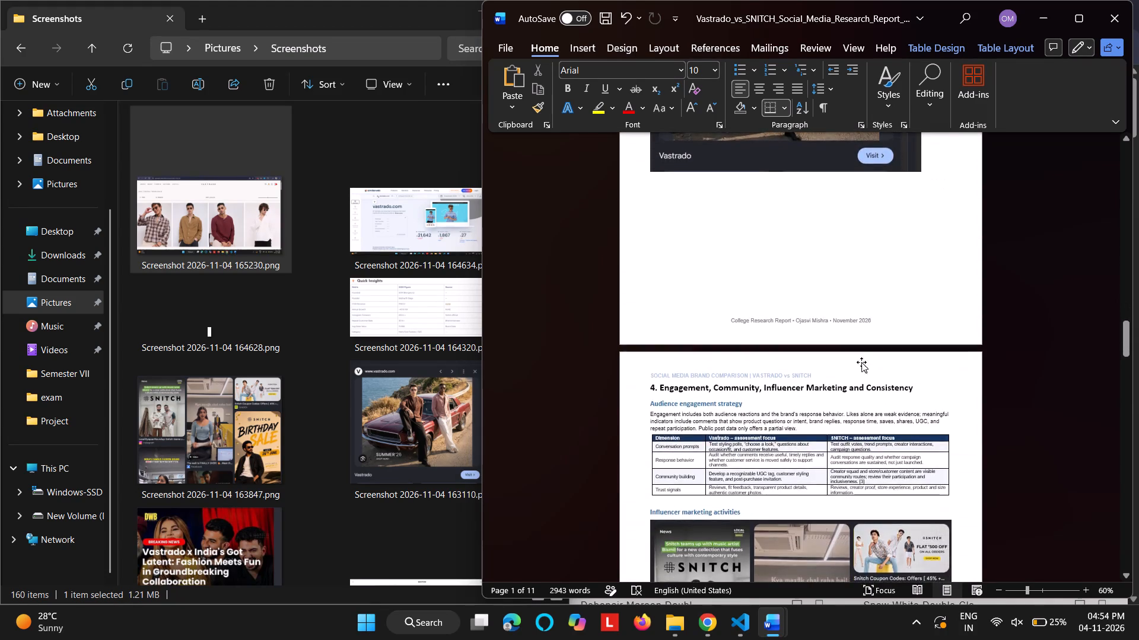
scroll(861, 362, "down", 3)
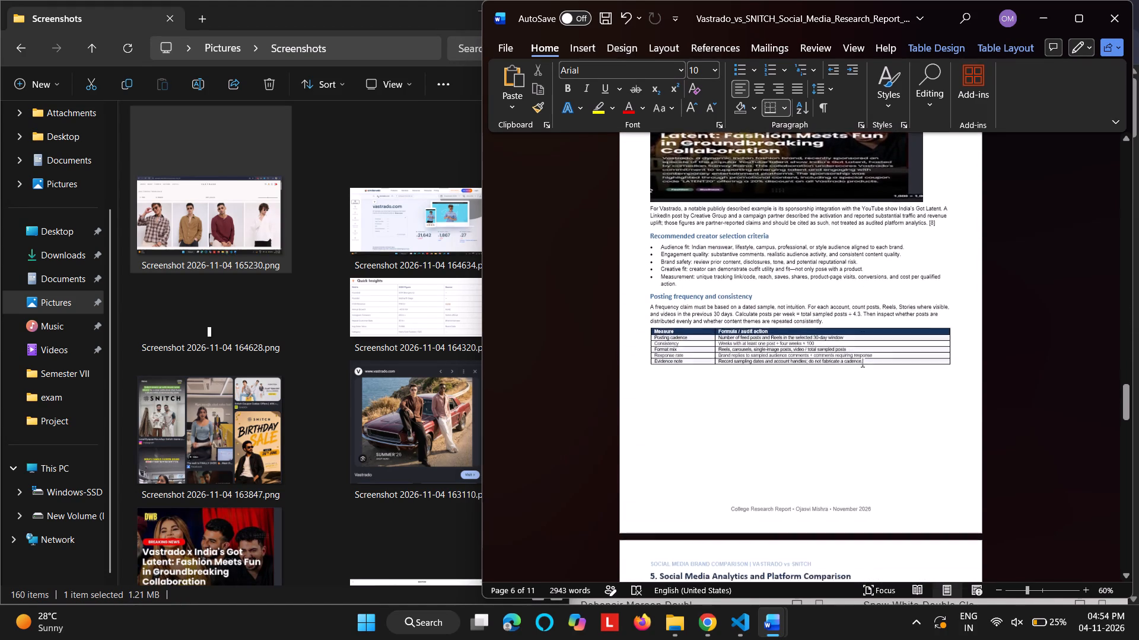
scroll(861, 362, "down", 3)
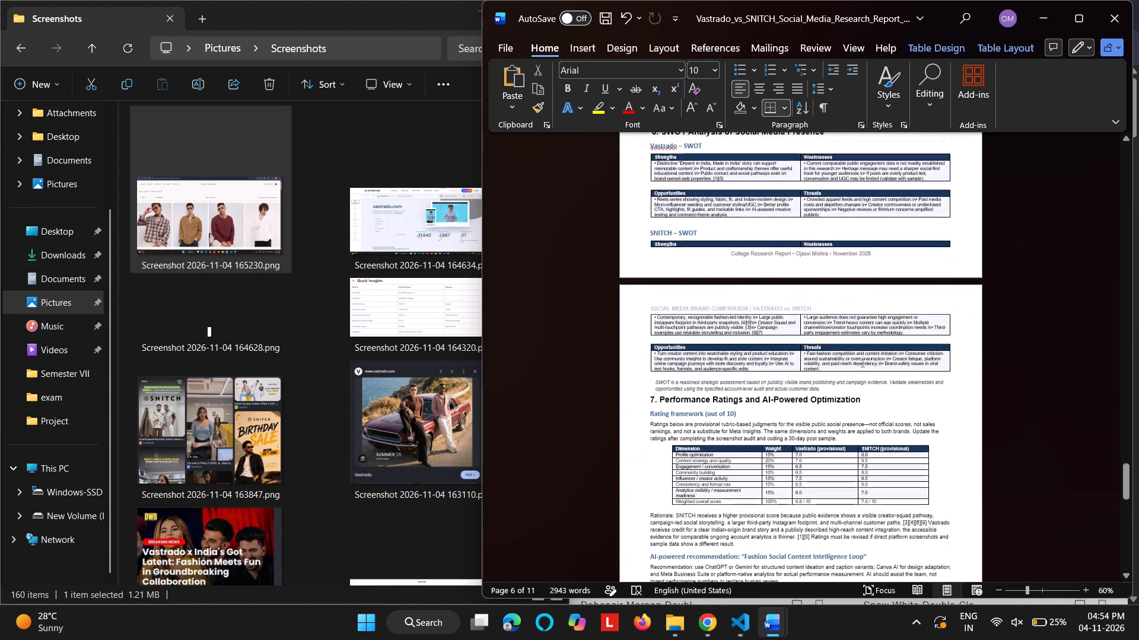
scroll(861, 362, "down", 11)
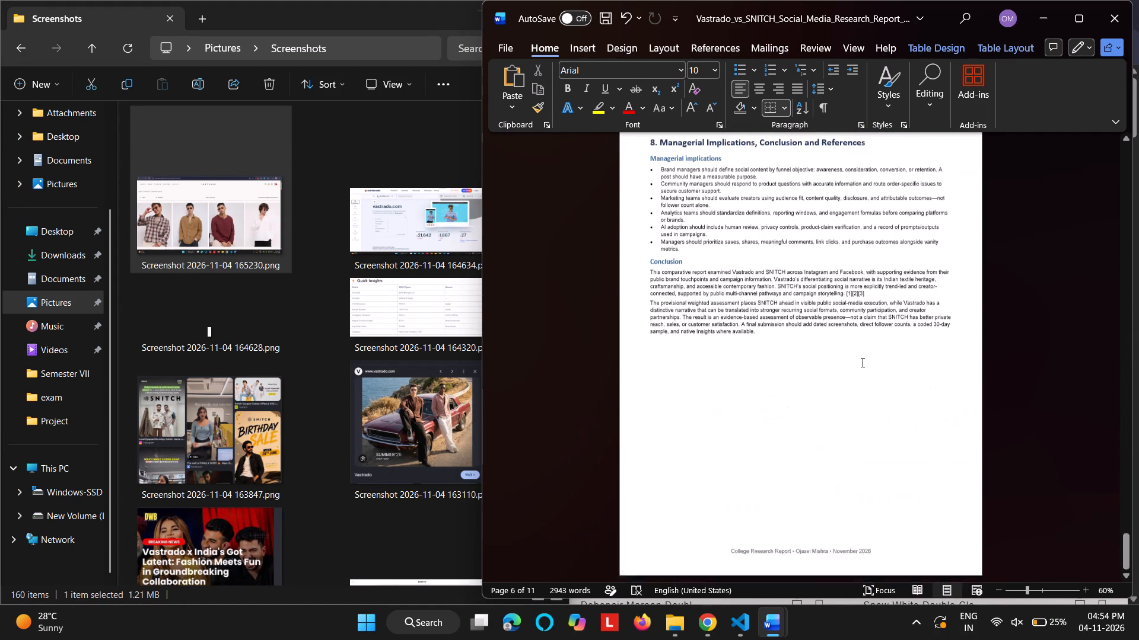
scroll(861, 362, "down", 2)
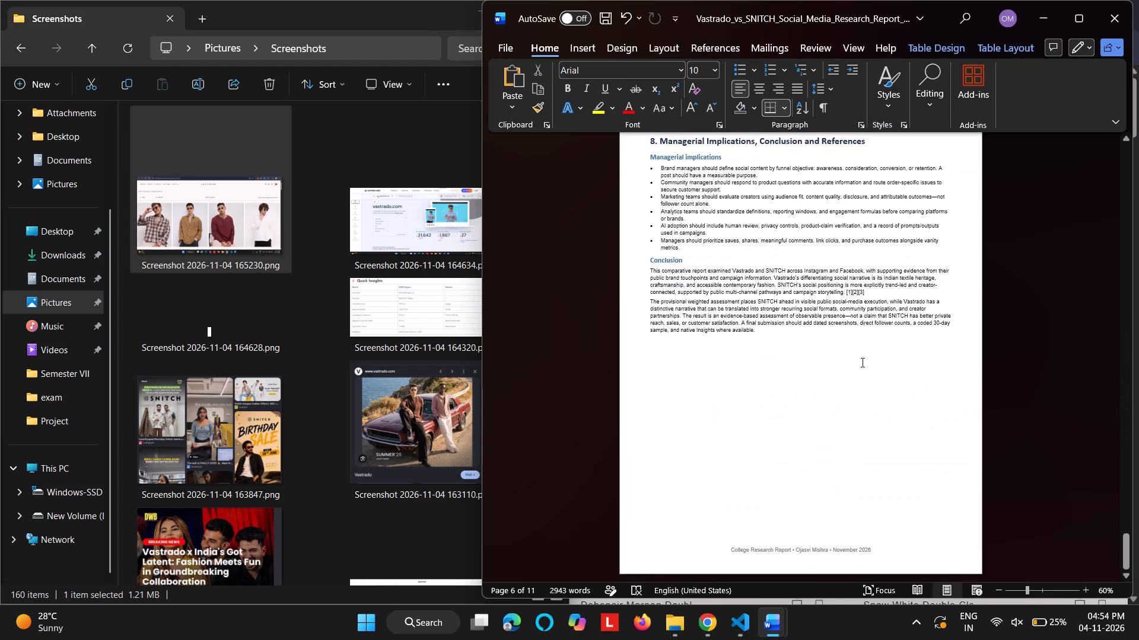
Save the report with the cover page proofing corrections.
key("ctrl+s")
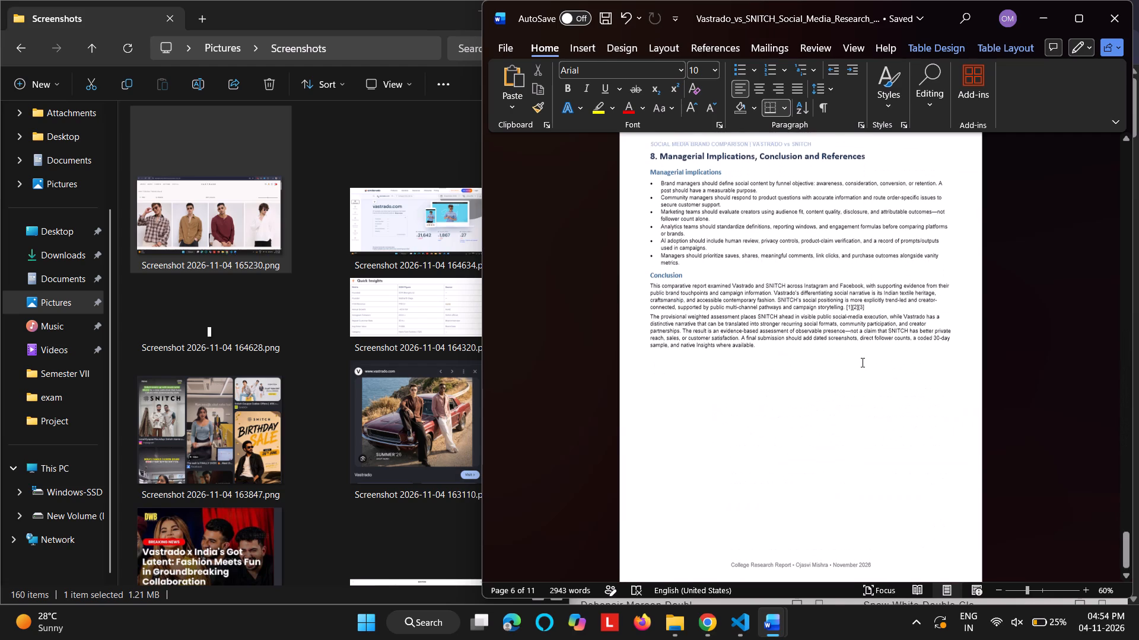
scroll(861, 362, "up", 3, "ctrl")
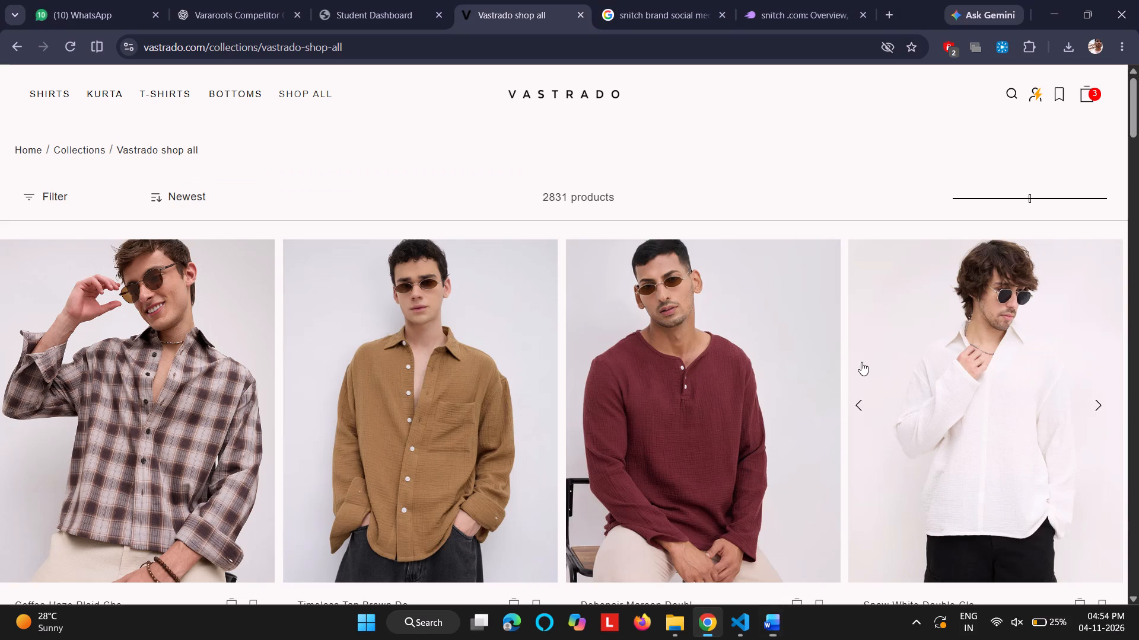
Switch to the Vararoots Competitor Comparison conversation in ChatGPT in Chrome and close the report preview beside it.
left_click(263, 12)
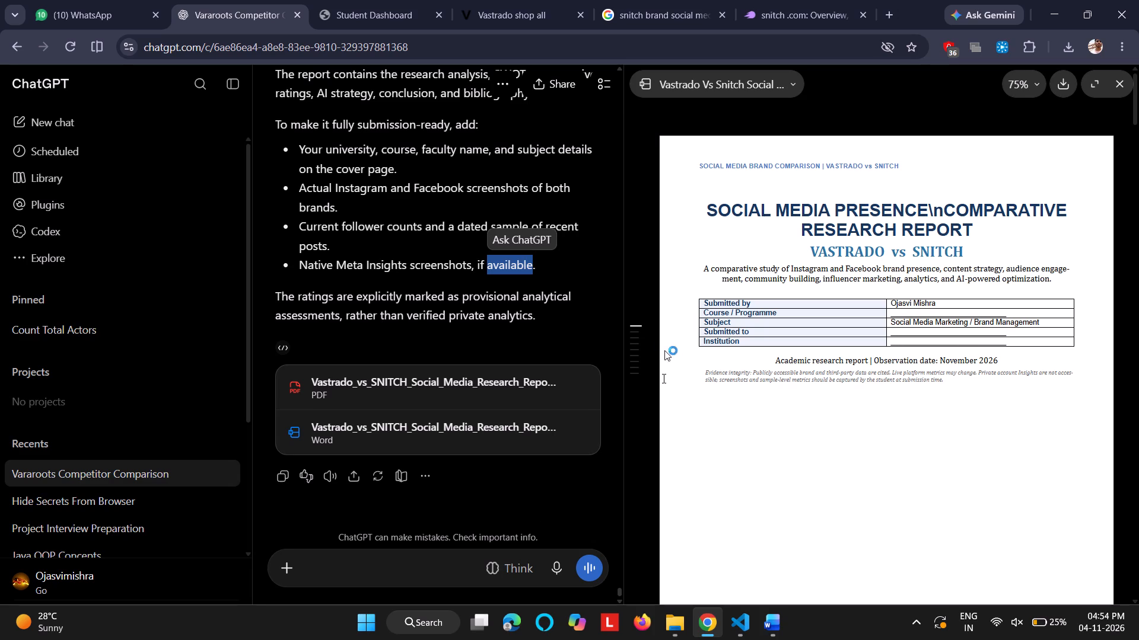
left_click(1120, 86)
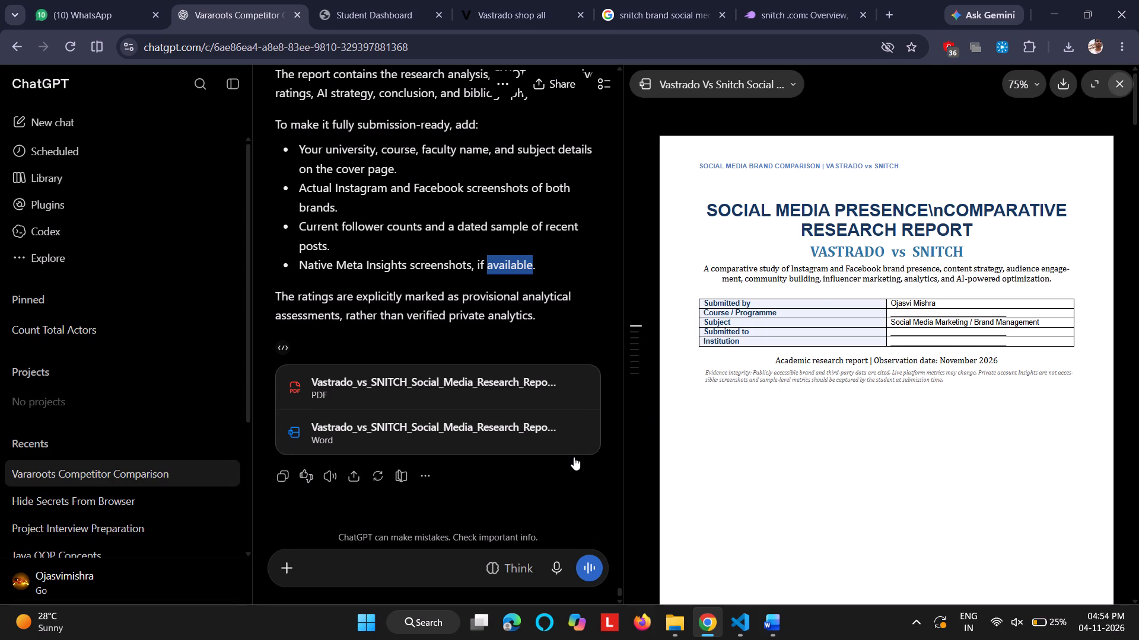
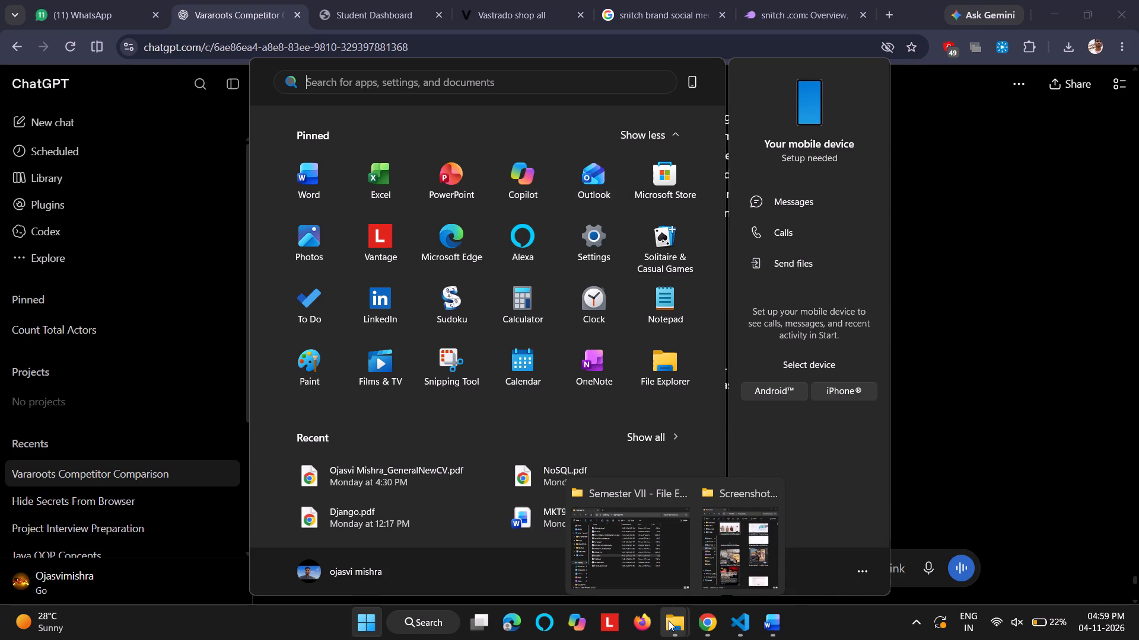
double_click(774, 634)
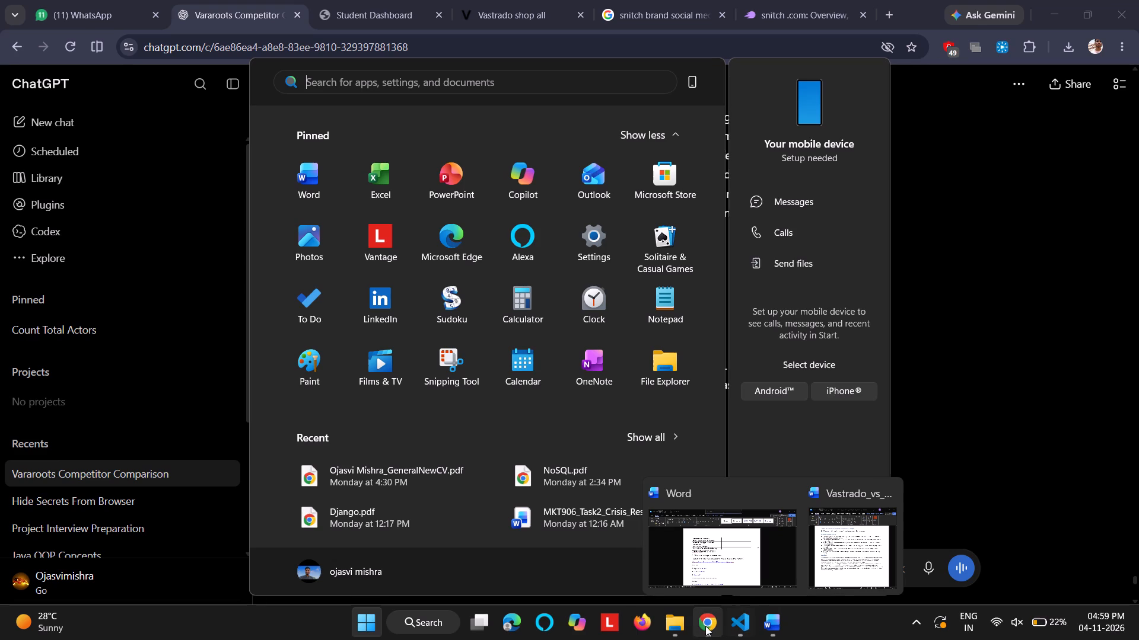
double_click(673, 627)
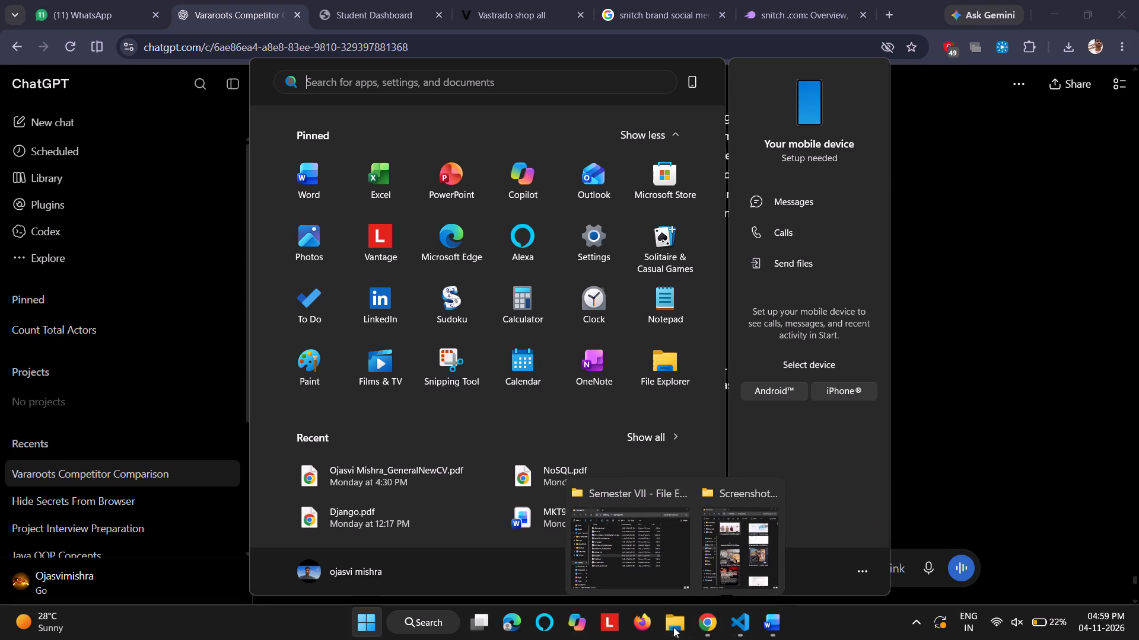
left_click(645, 585)
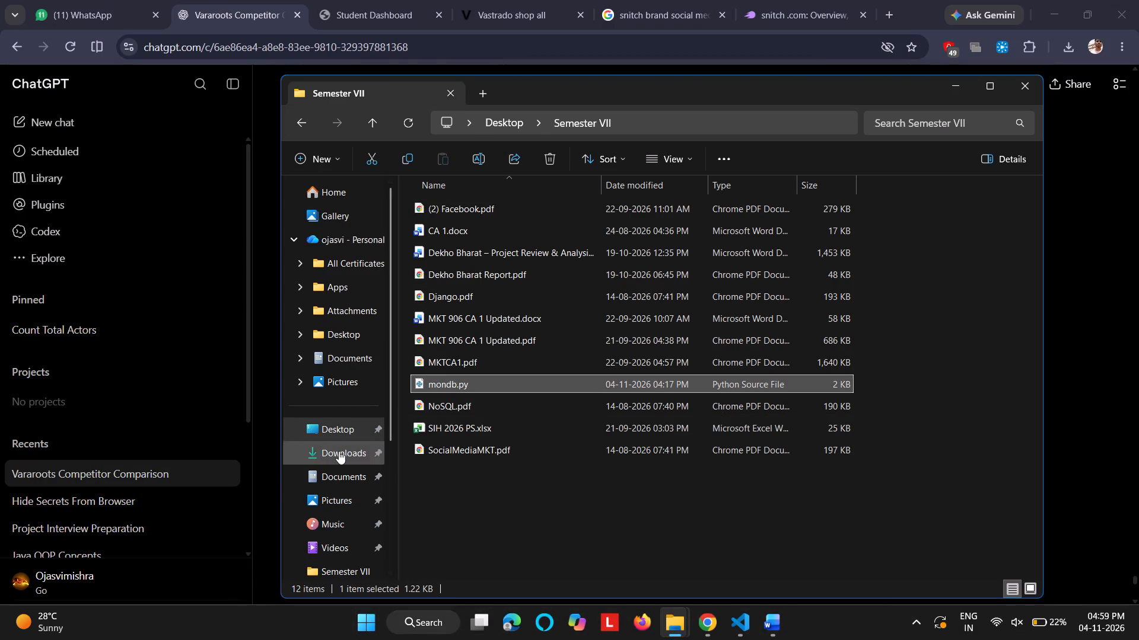
left_click(327, 458)
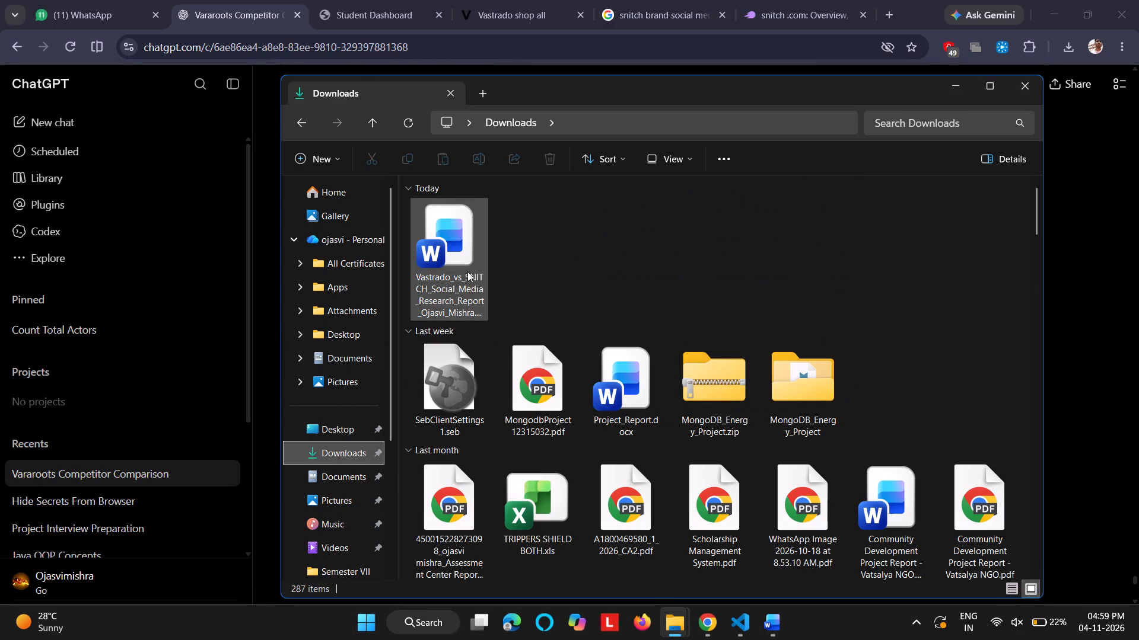
Start renaming the Vastrado vs SNITCH report file, removing the underscores around "vs" so the name begins "VastradovsSNITCH".
left_click(455, 270)
left_click(455, 270)
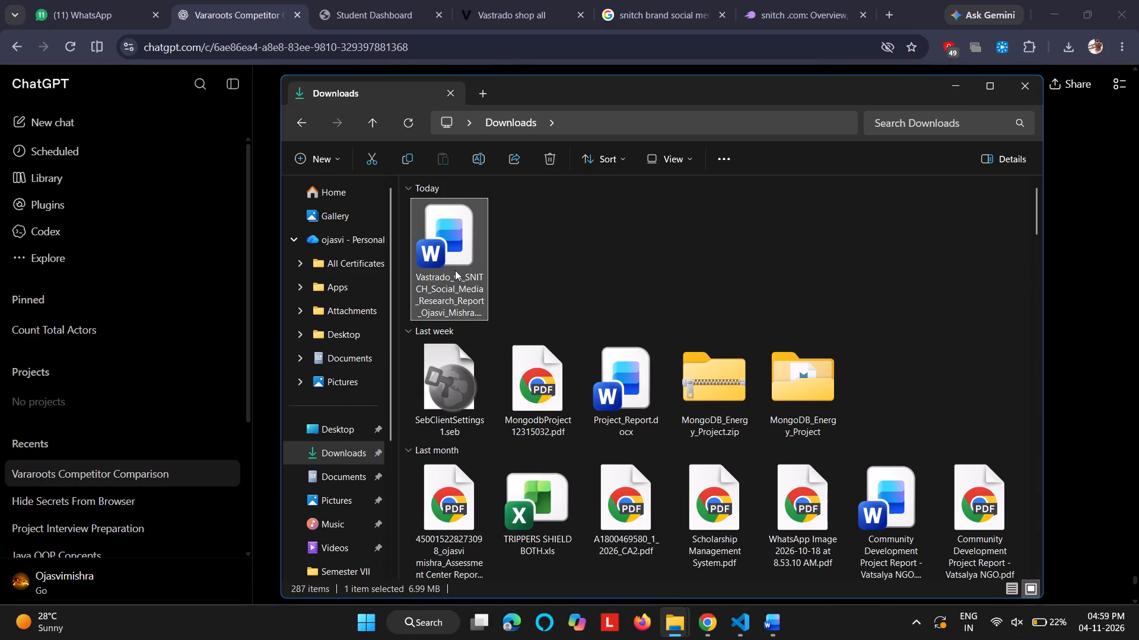
right_click(455, 270)
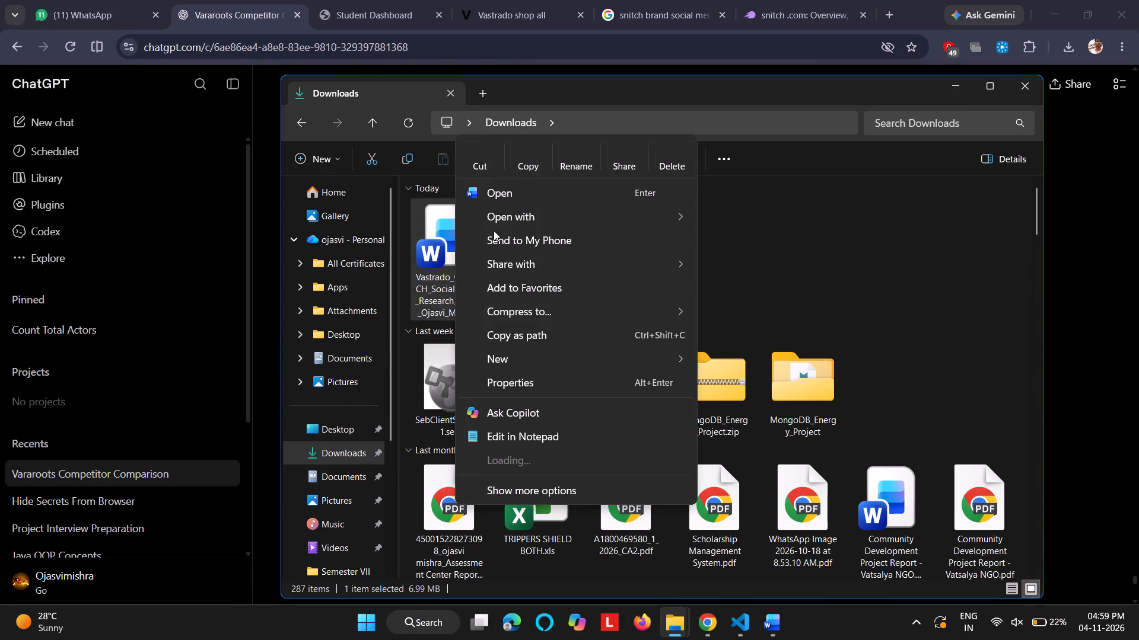
left_click(569, 154)
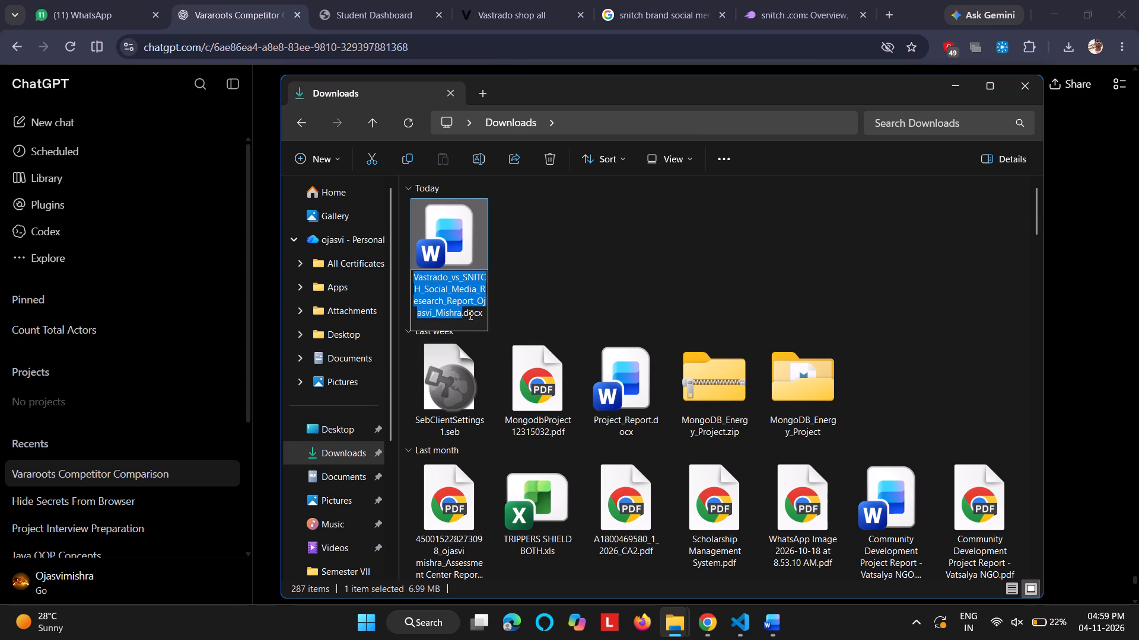
left_click(466, 303)
left_click(462, 276)
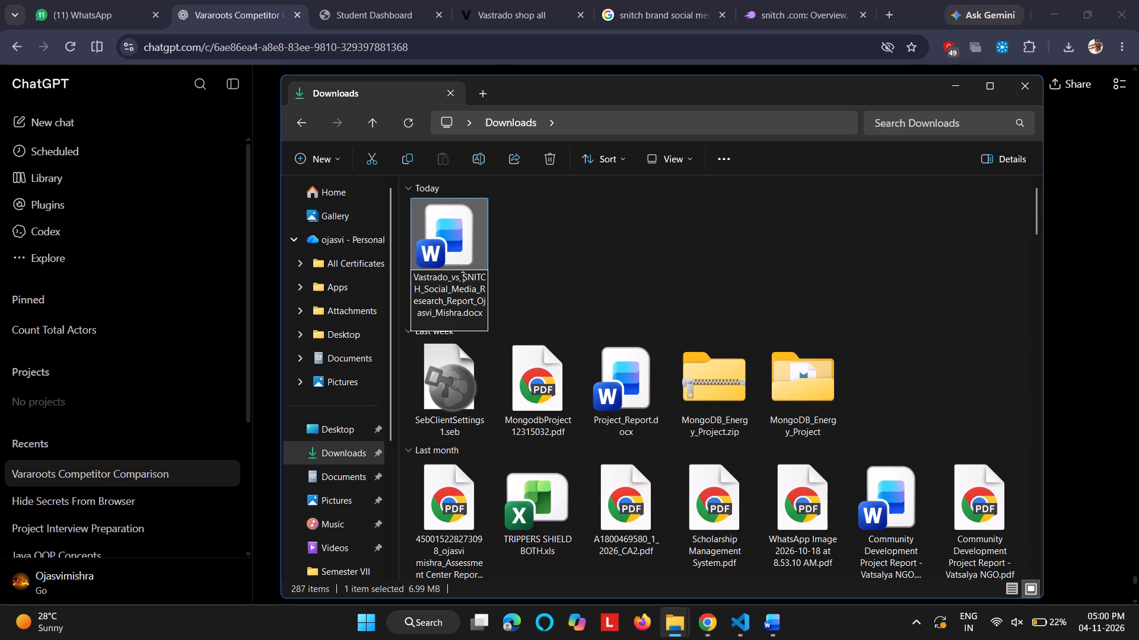
key("BackSpace")
key("Left")
key("Left")
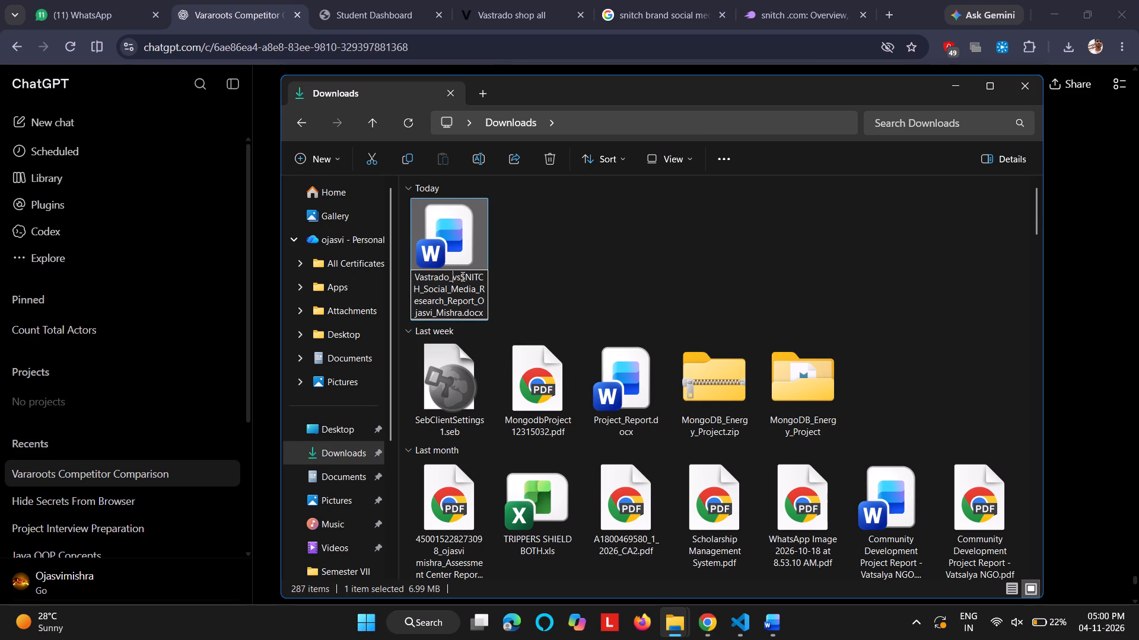
key("BackSpace")
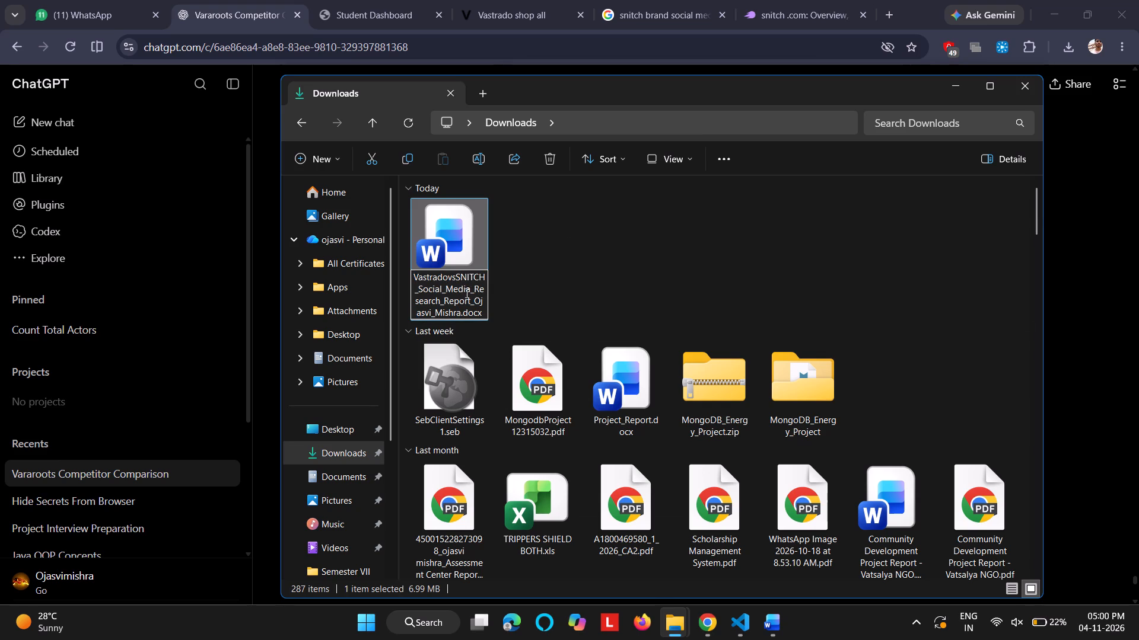
Remove the underscores before, inside and after "Social_Media" so that part of the file name reads "SNITCHSocialMediaResearch".
left_click(447, 295)
key("Up")
key("BackSpace")
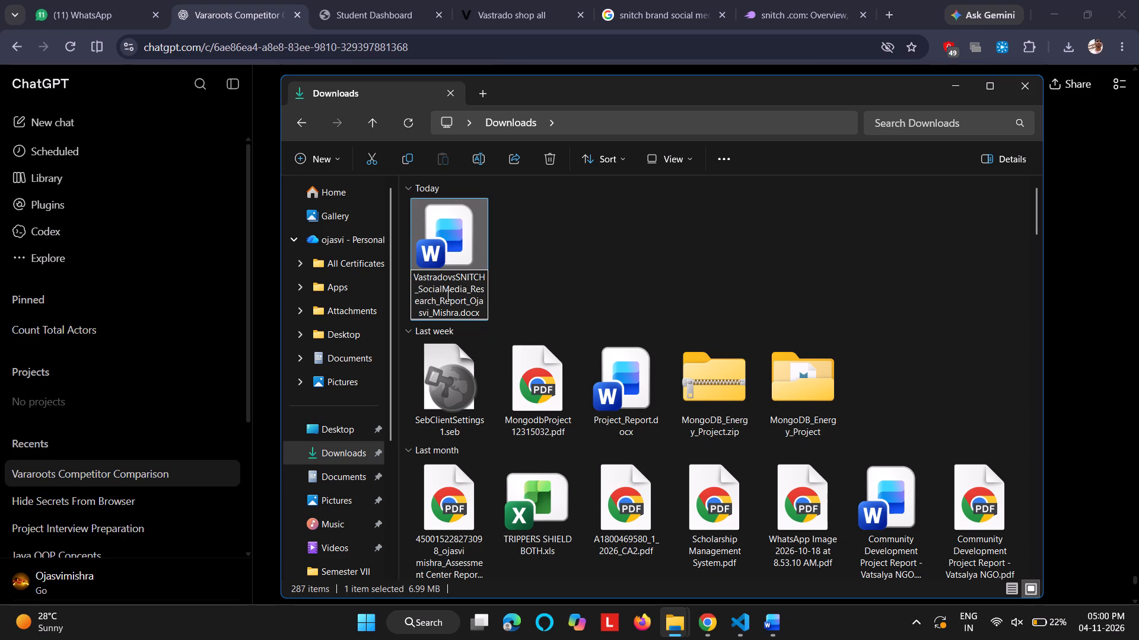
key("Left")
key("Left")
key("Left")
key("Left")
key("Left")
key("Left")
key("BackSpace")
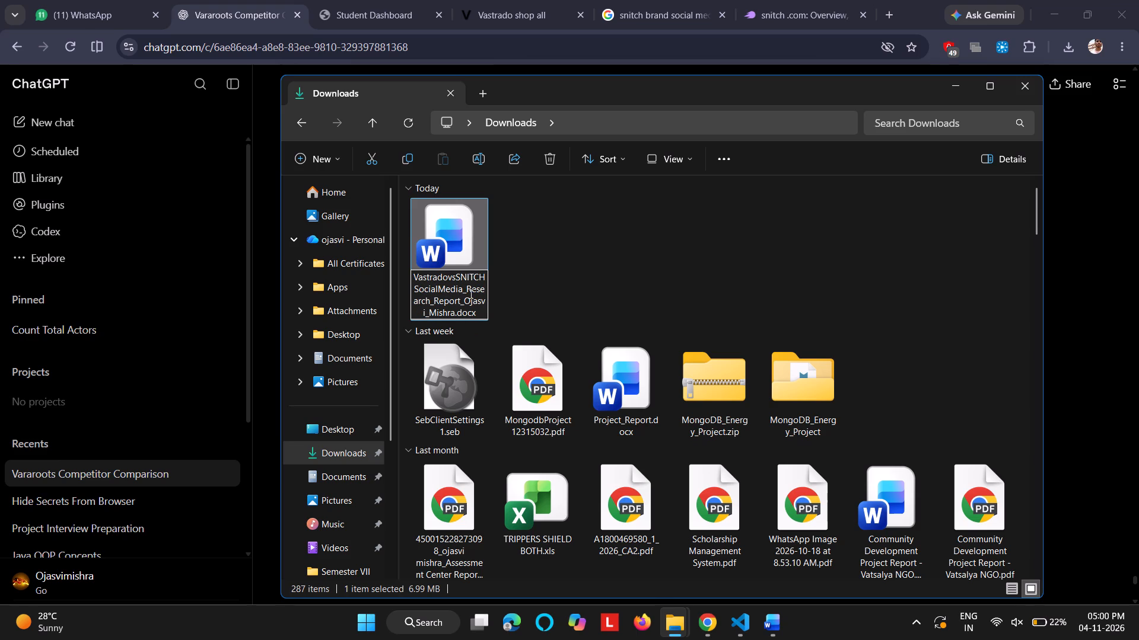
left_click(465, 290)
key("BackSpace")
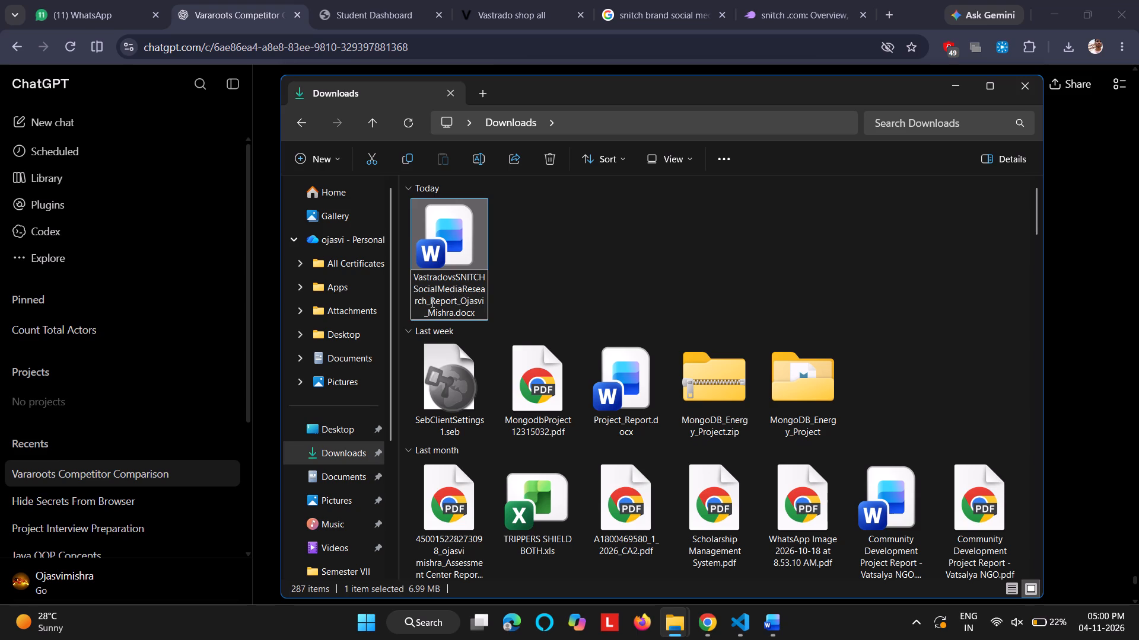
Remove the remaining underscores after "Research", after "Report" and within the author's name, and try to apply the new file name.
left_click(431, 303)
key("BackSpace")
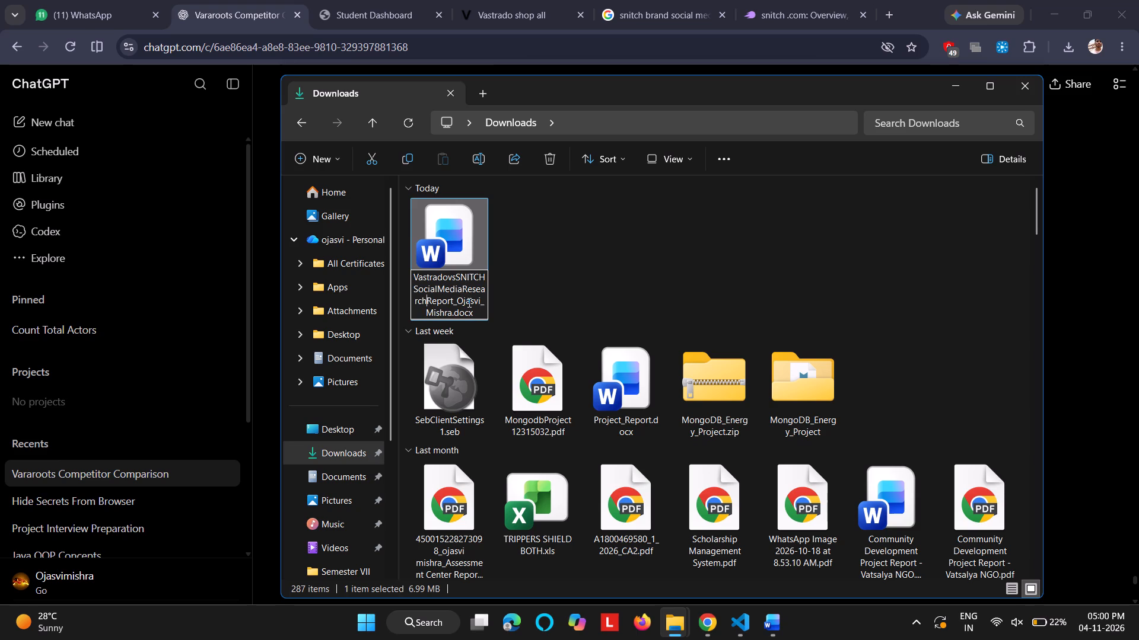
left_click(457, 303)
key("BackSpace")
left_click(479, 302)
key("Right")
key("BackSpace")
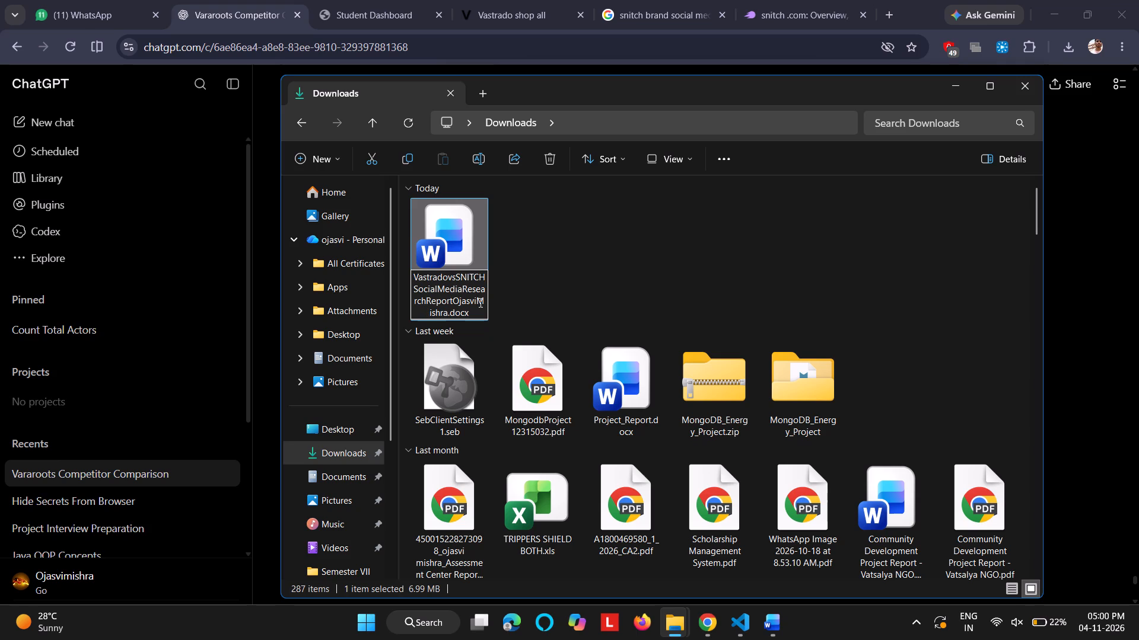
left_click(610, 264)
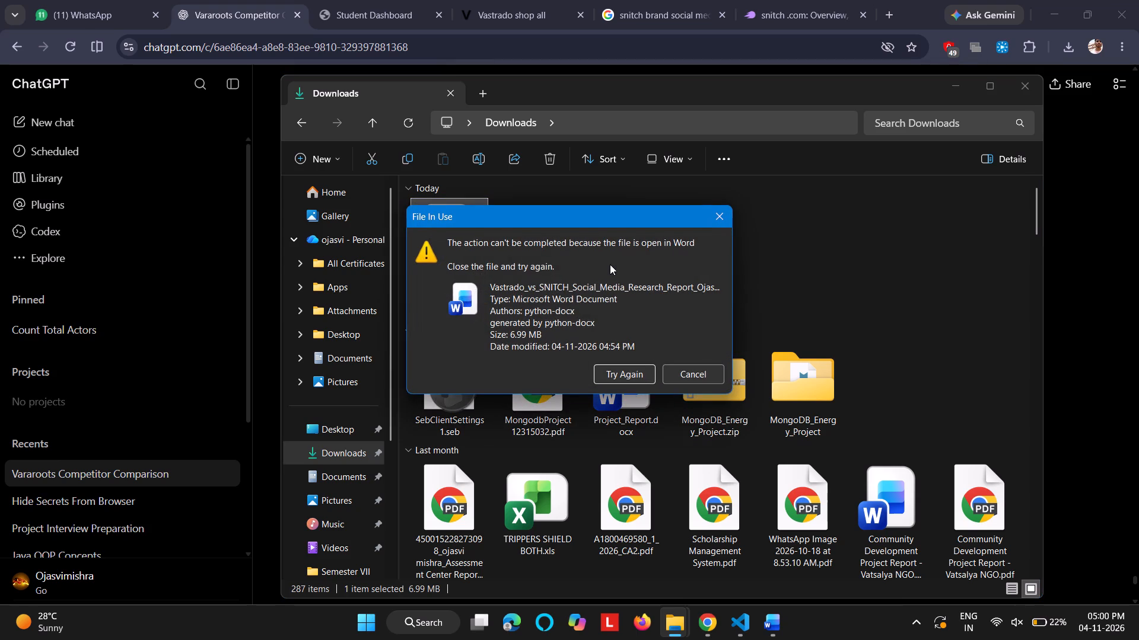
left_click(631, 371)
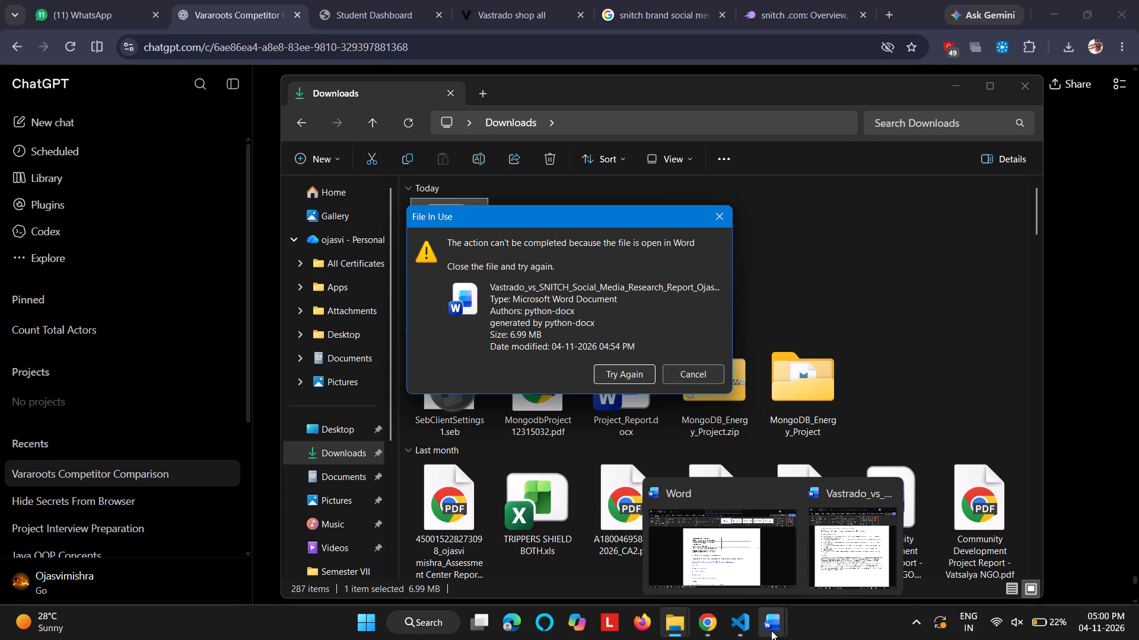
Switch to the Vastrado vs SNITCH report in Word and save it.
left_click(831, 545)
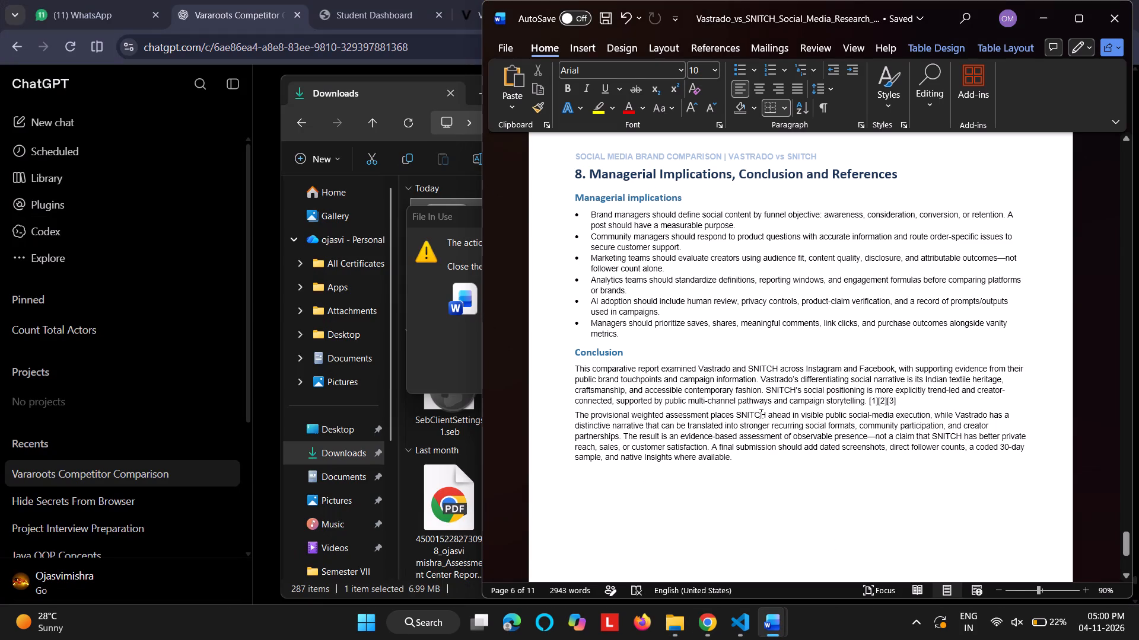
key("ctrl+s")
Place the text cursor before the "A final submission" sentence in the second paragraph of the report's Conclusion.
left_click(753, 401)
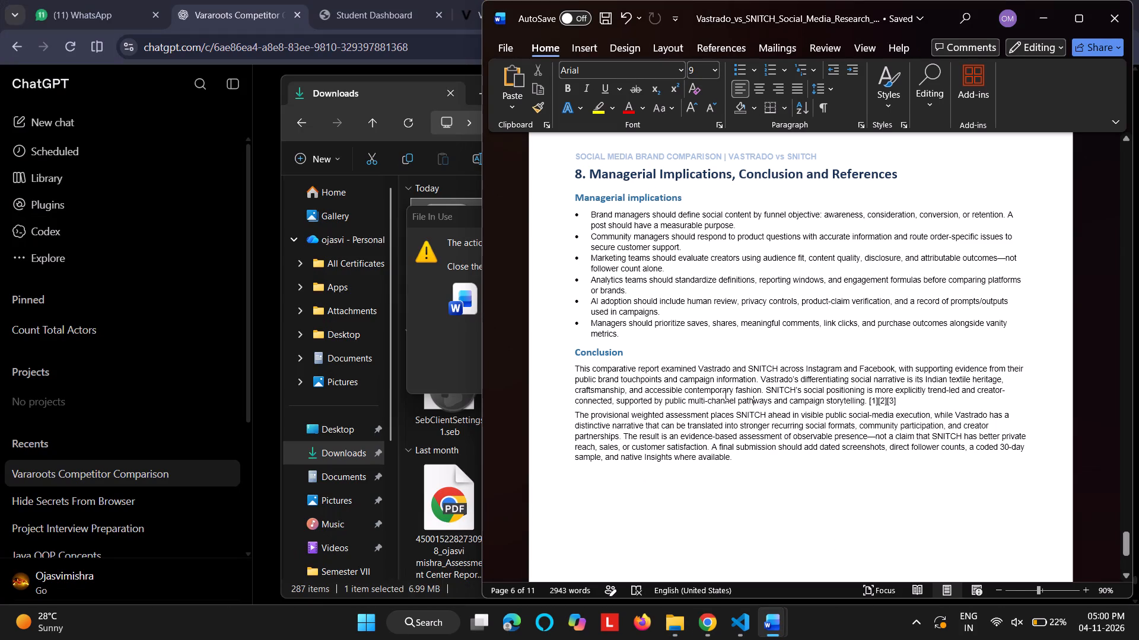
left_click(710, 449)
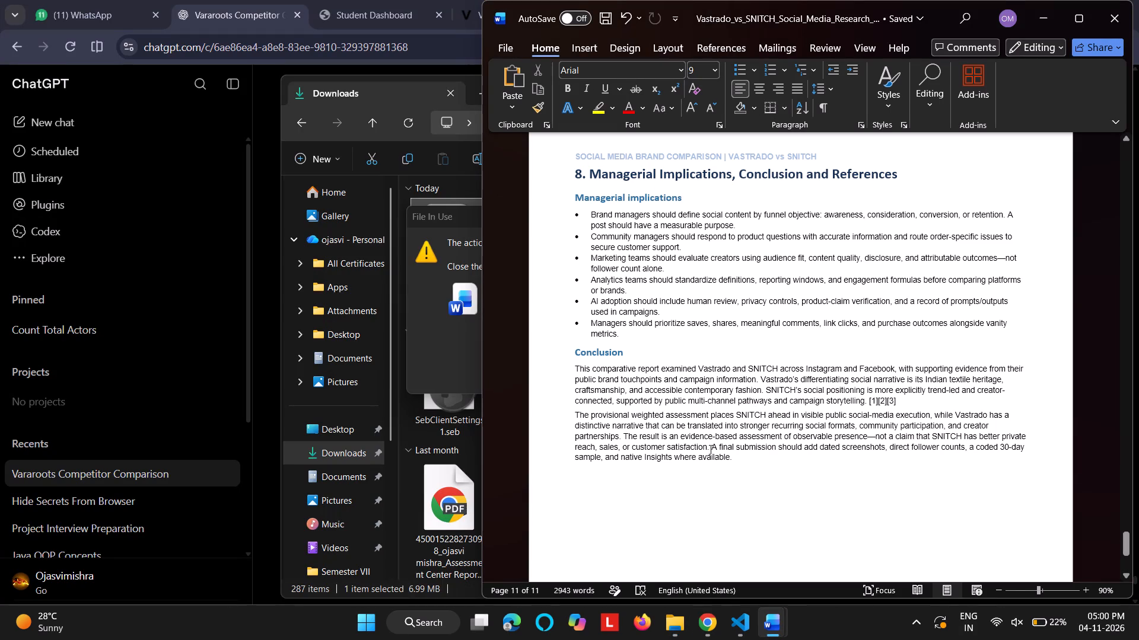
Save the Vastrado vs SNITCH report.
key("ctrl+s")
Return to the Vastrado vs SNITCH report in Word and review the title and submission details on its cover page.
scroll(710, 449, "up", 1)
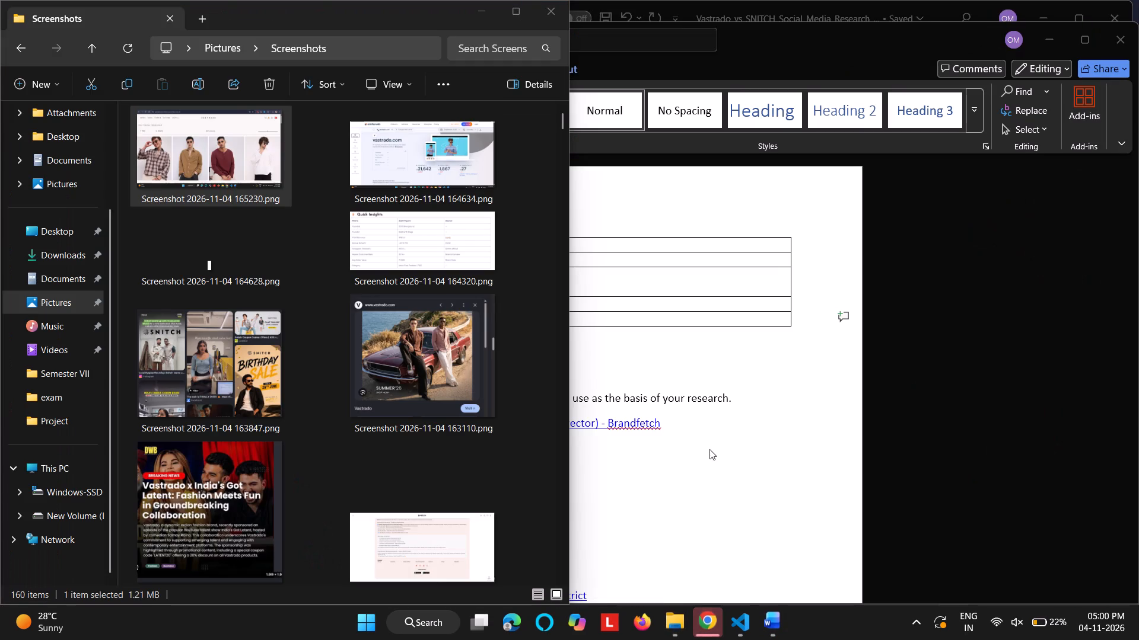
left_click(770, 619)
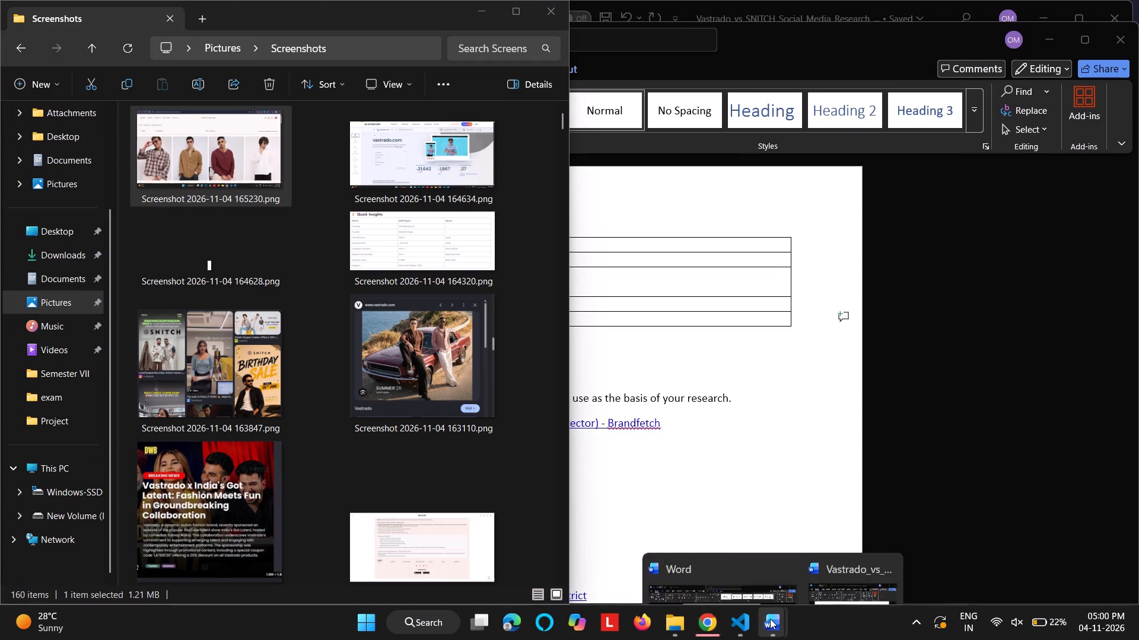
left_click(832, 568)
scroll(801, 475, "up", 20)
scroll(801, 475, "up", 7)
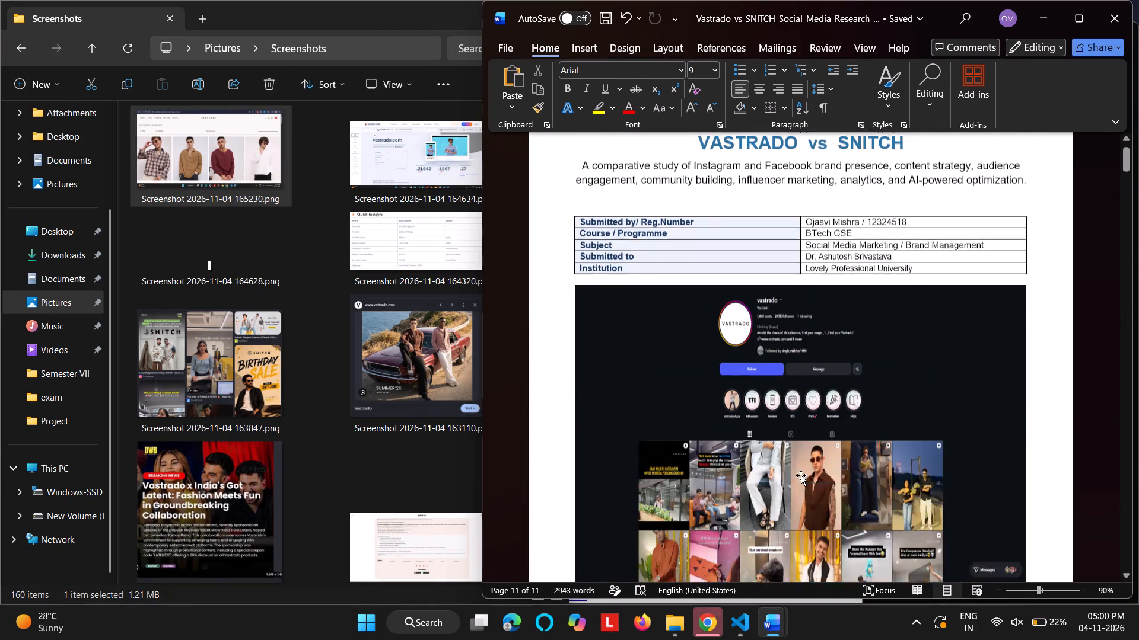
scroll(801, 475, "up", 15)
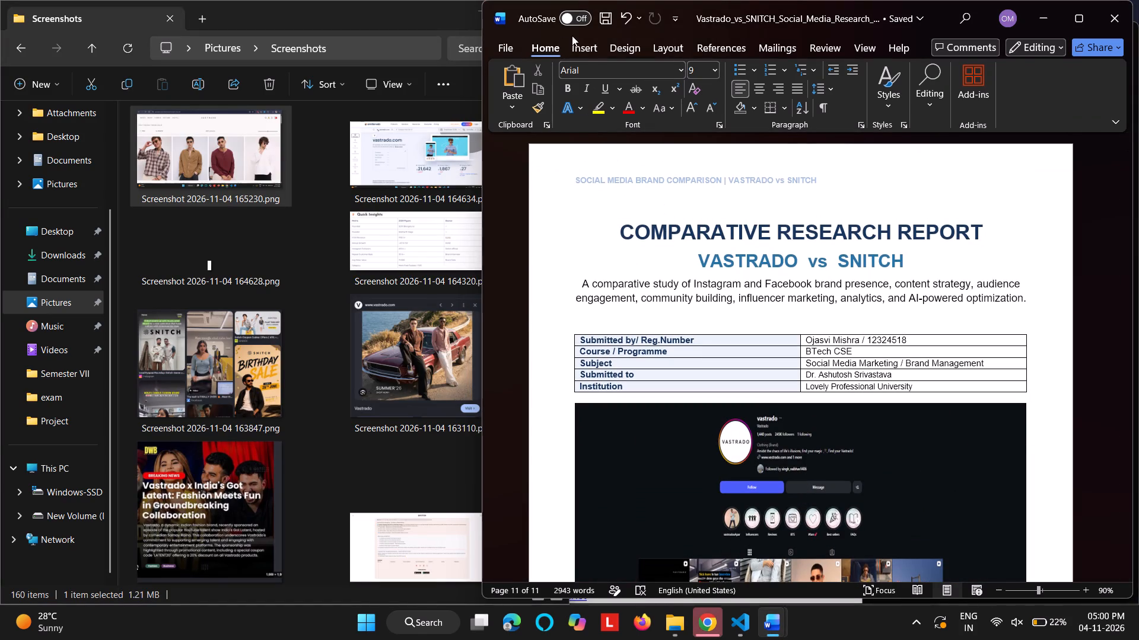
Leave the report and show the desktop with all open windows minimized.
left_click(511, 46)
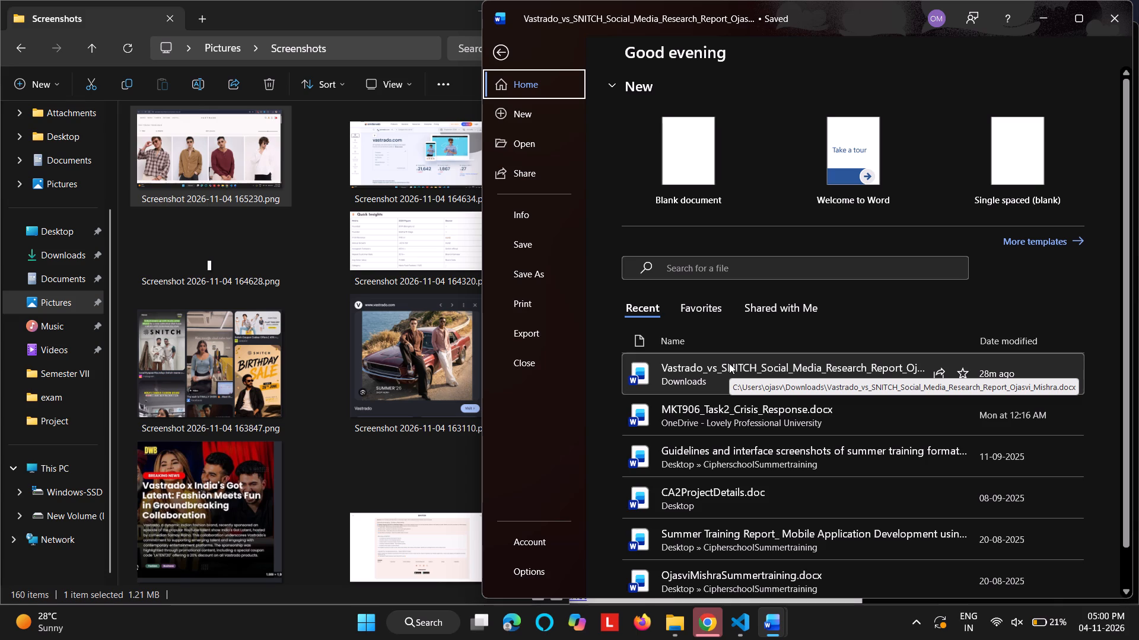
key("super+d")
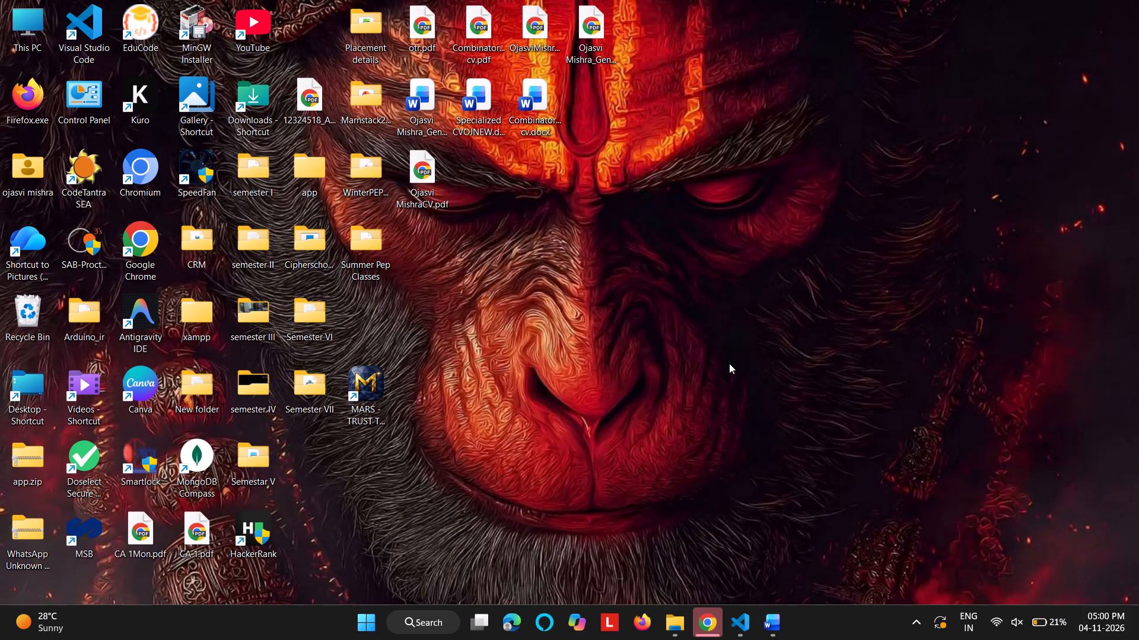